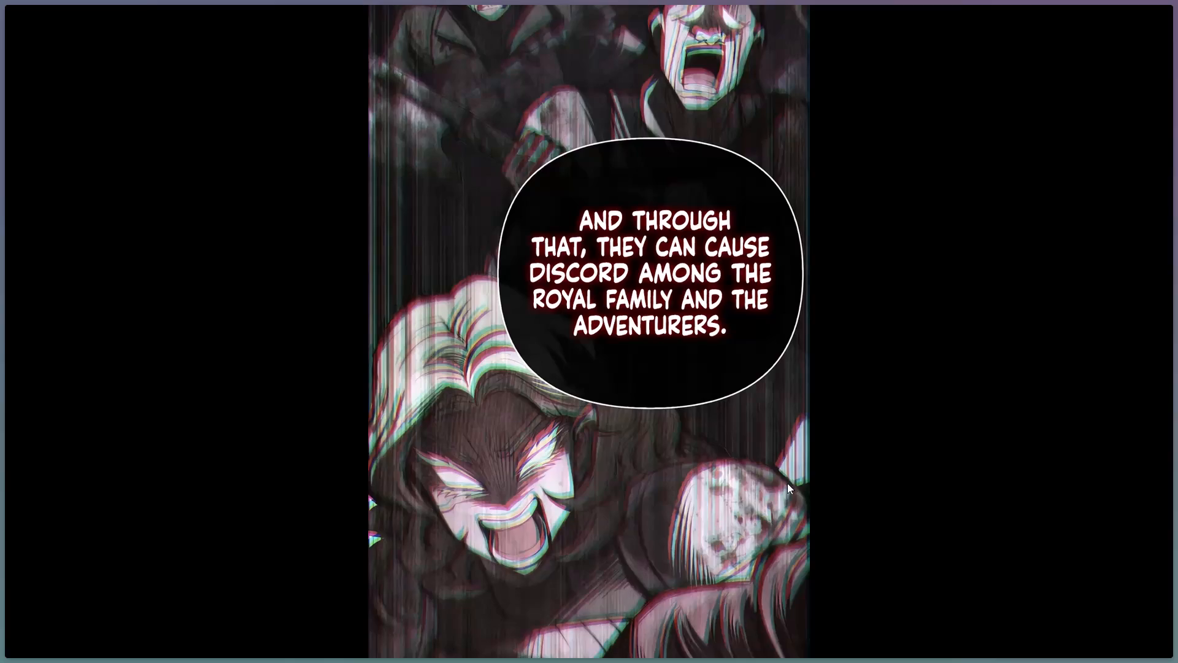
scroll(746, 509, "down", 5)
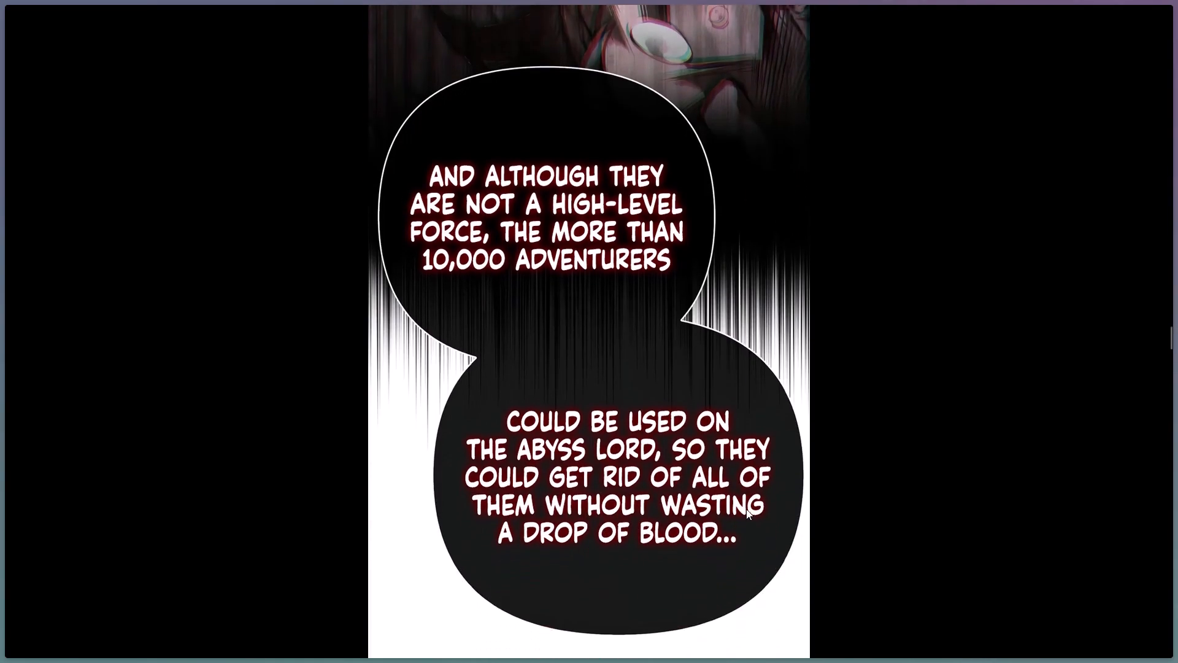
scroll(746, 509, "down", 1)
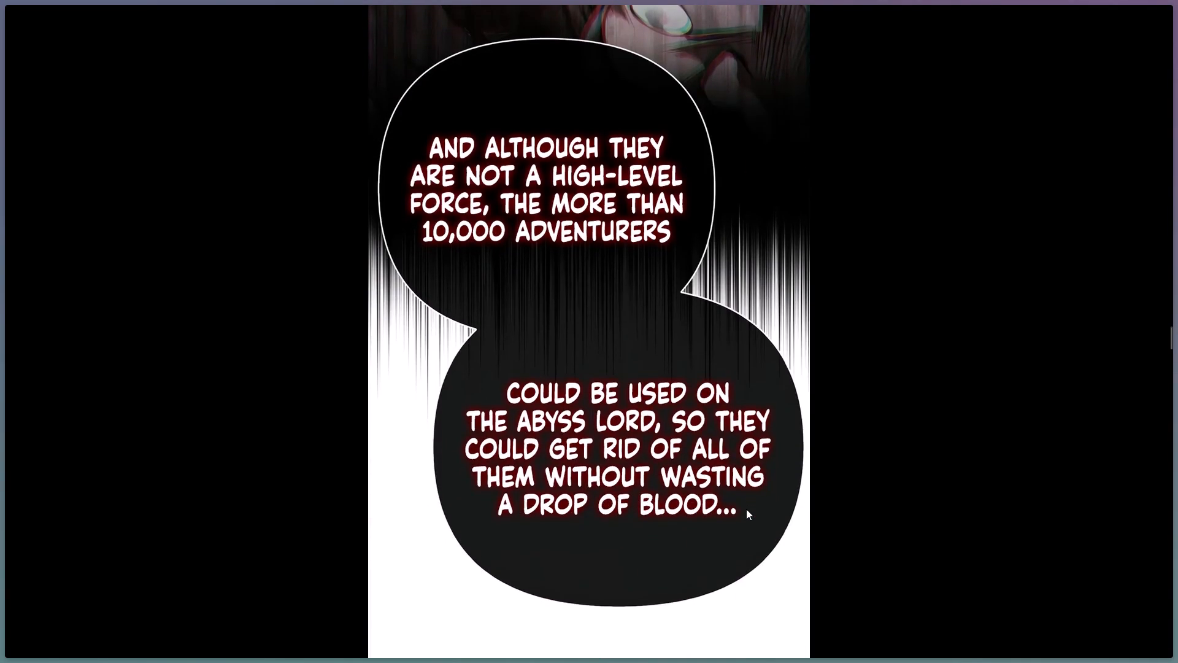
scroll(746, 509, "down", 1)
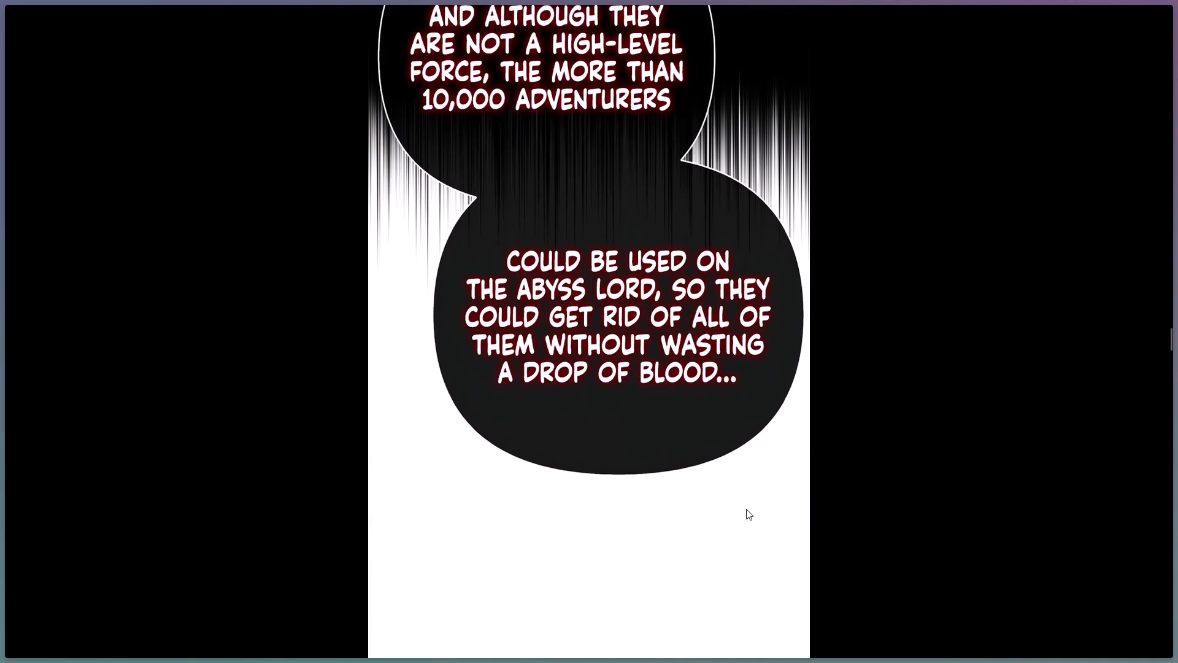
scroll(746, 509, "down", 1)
Switch to File Explorer and open the Downloads folder.
left_click(549, 655)
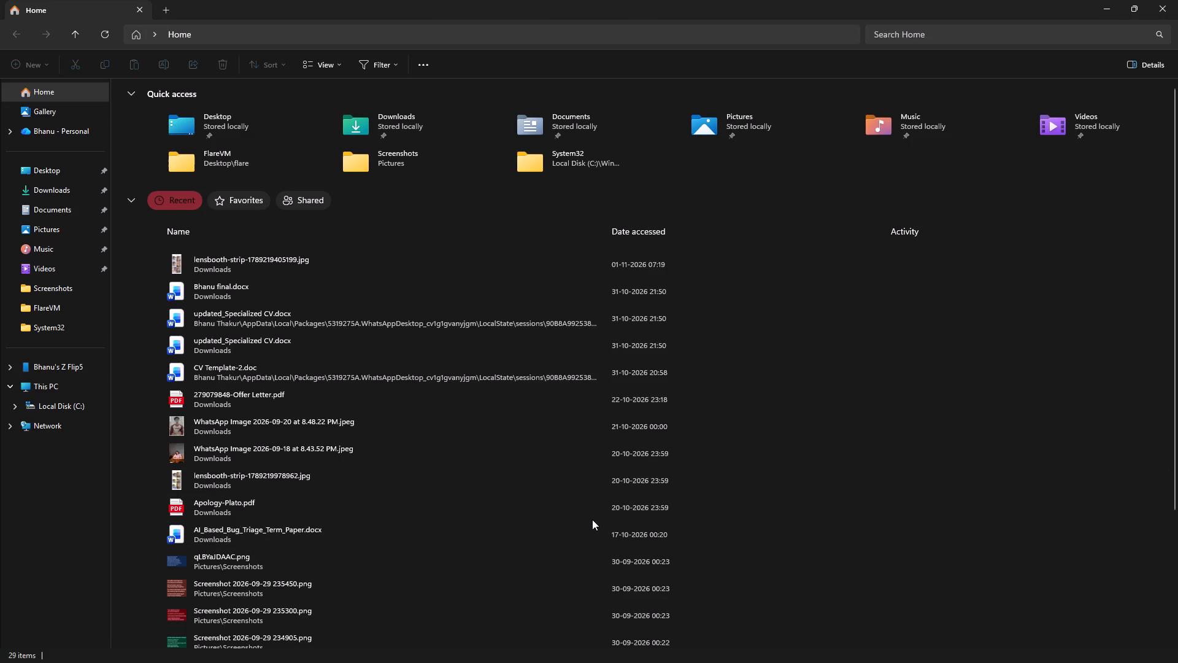
double_click(414, 137)
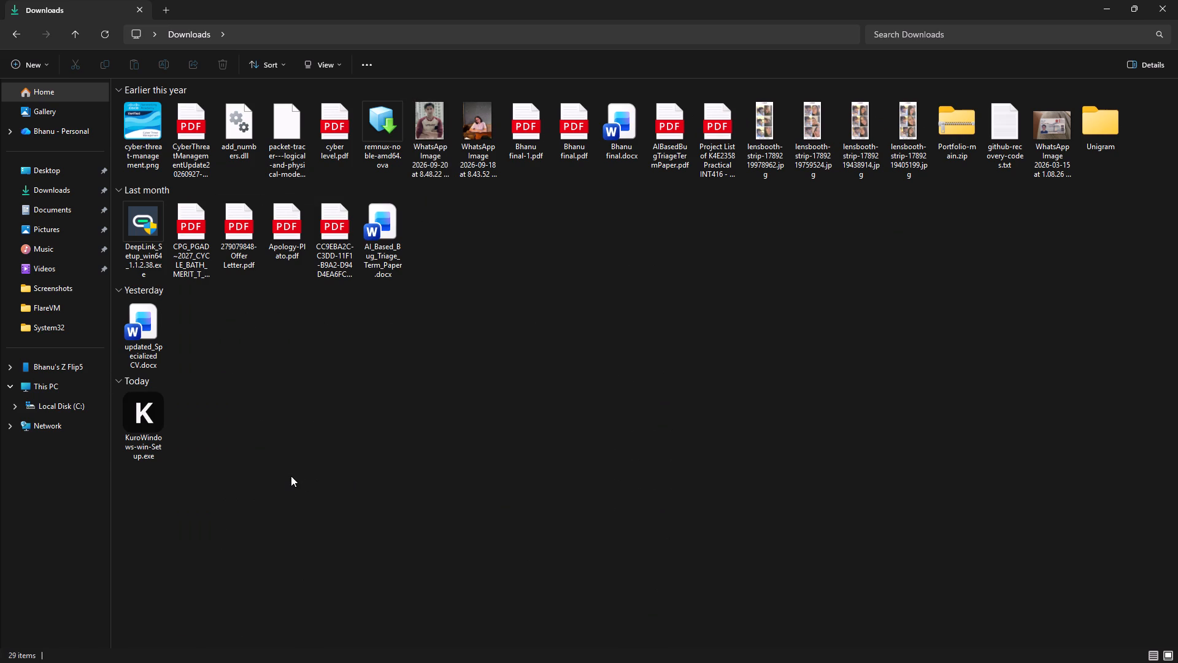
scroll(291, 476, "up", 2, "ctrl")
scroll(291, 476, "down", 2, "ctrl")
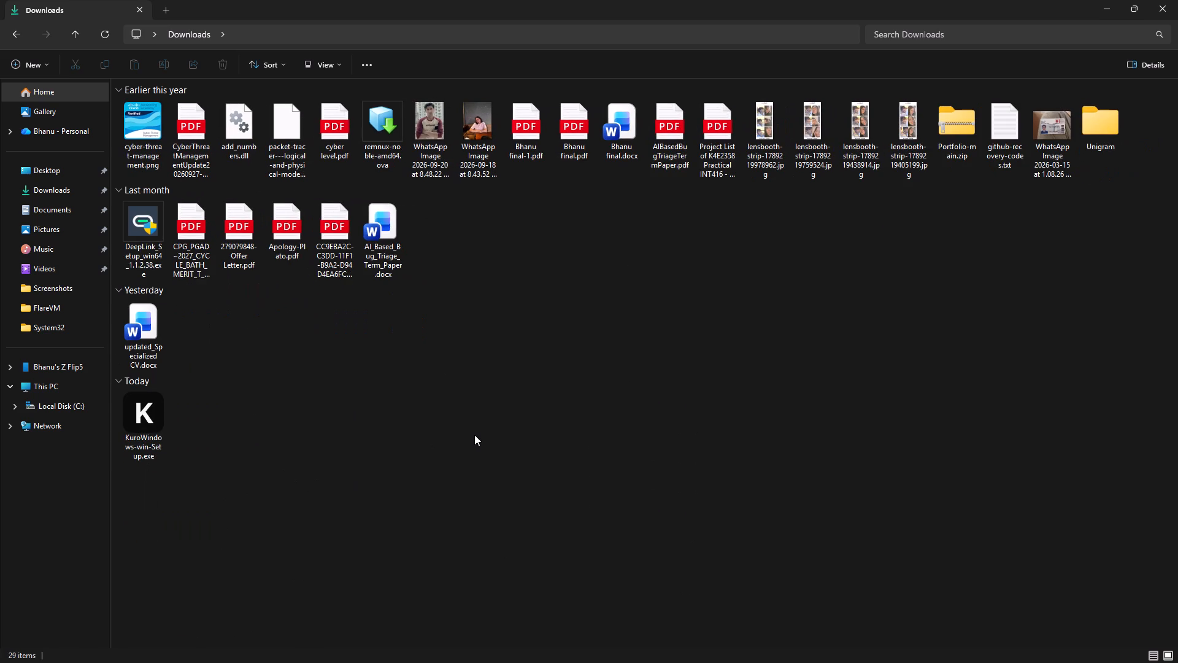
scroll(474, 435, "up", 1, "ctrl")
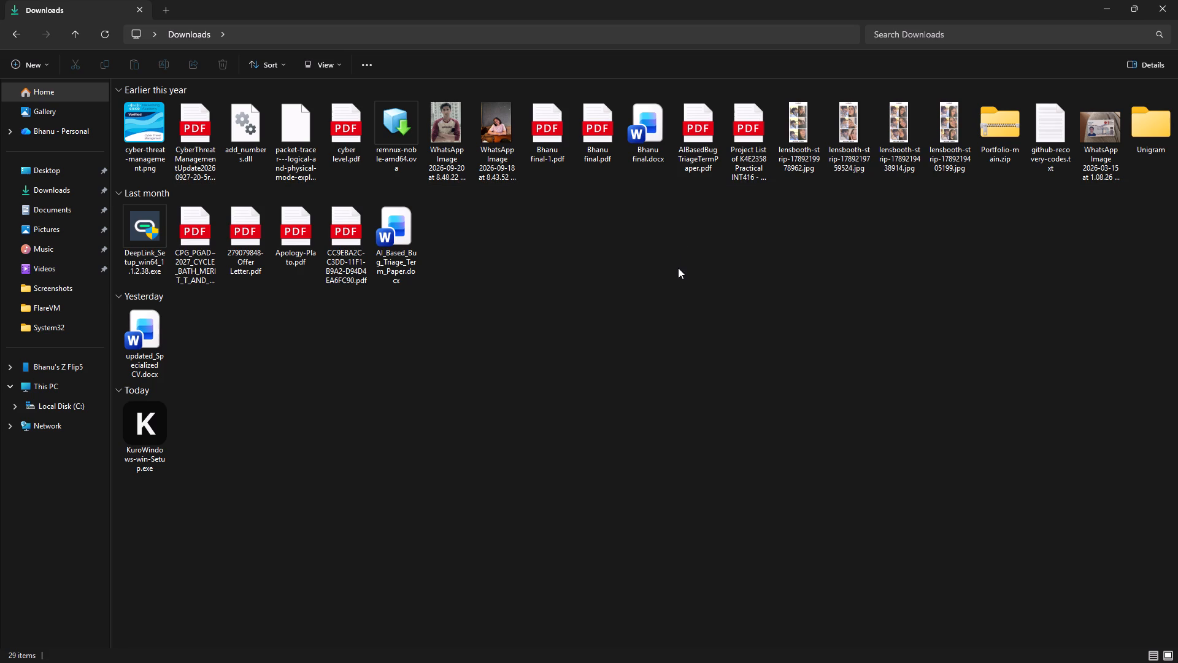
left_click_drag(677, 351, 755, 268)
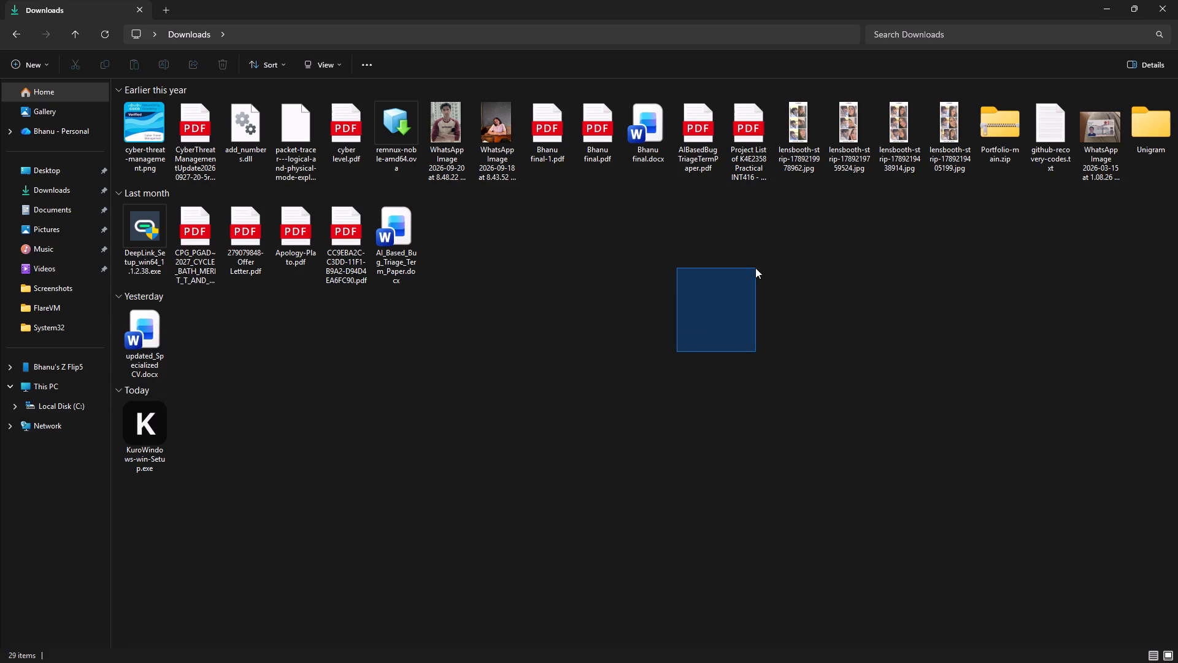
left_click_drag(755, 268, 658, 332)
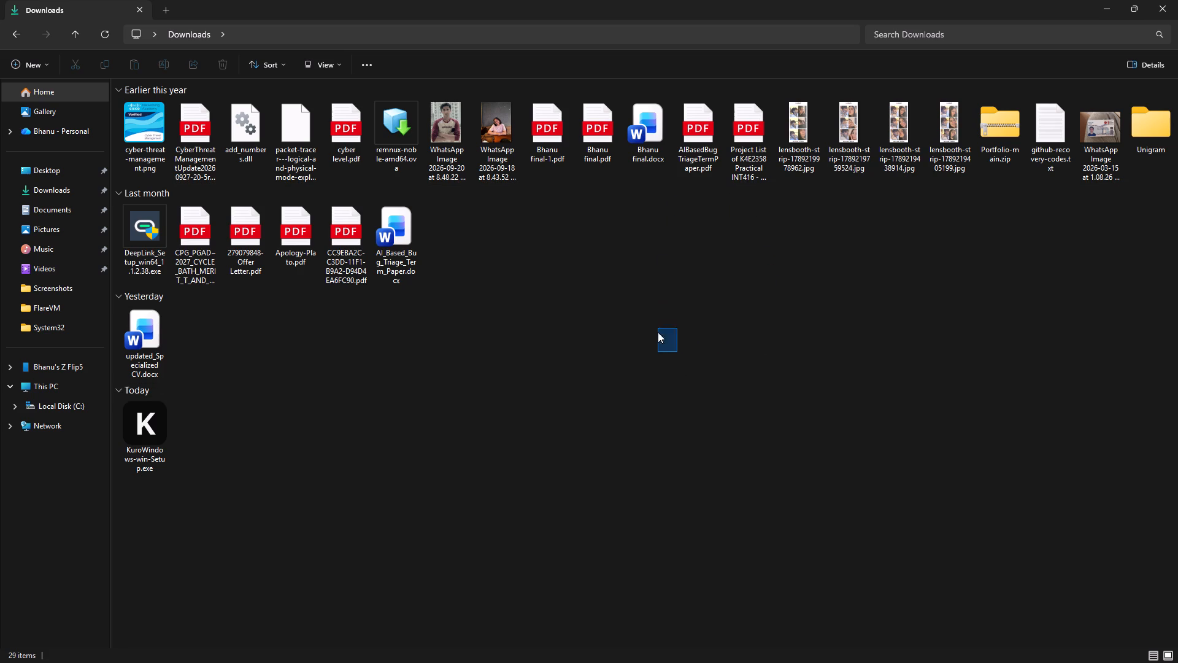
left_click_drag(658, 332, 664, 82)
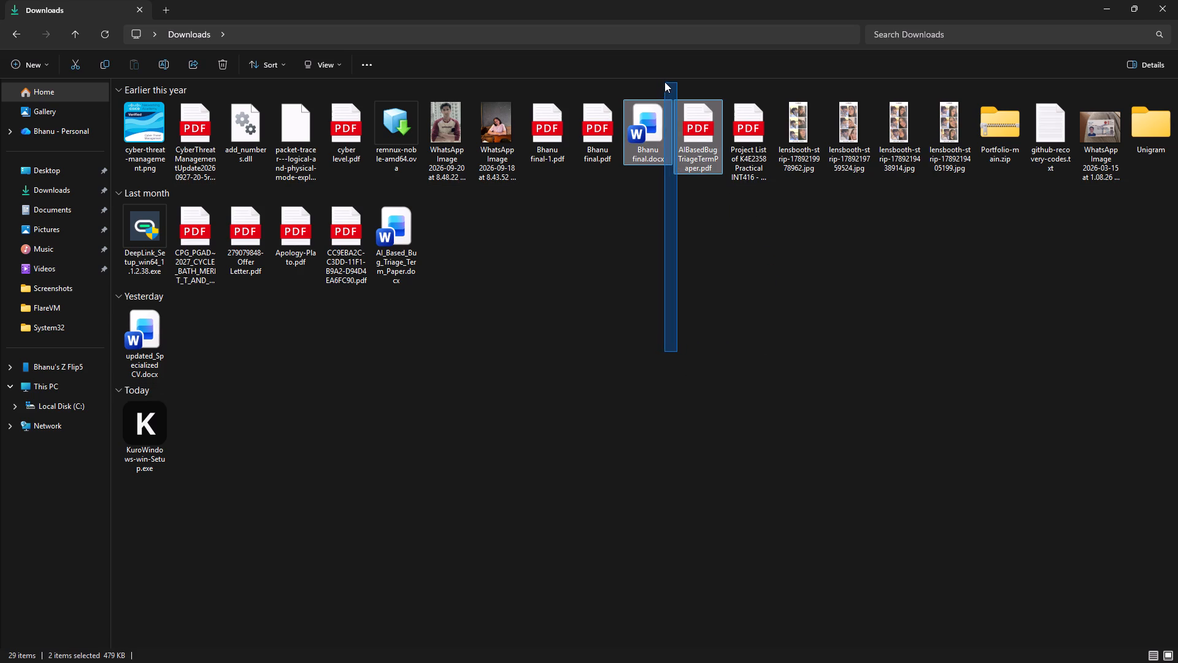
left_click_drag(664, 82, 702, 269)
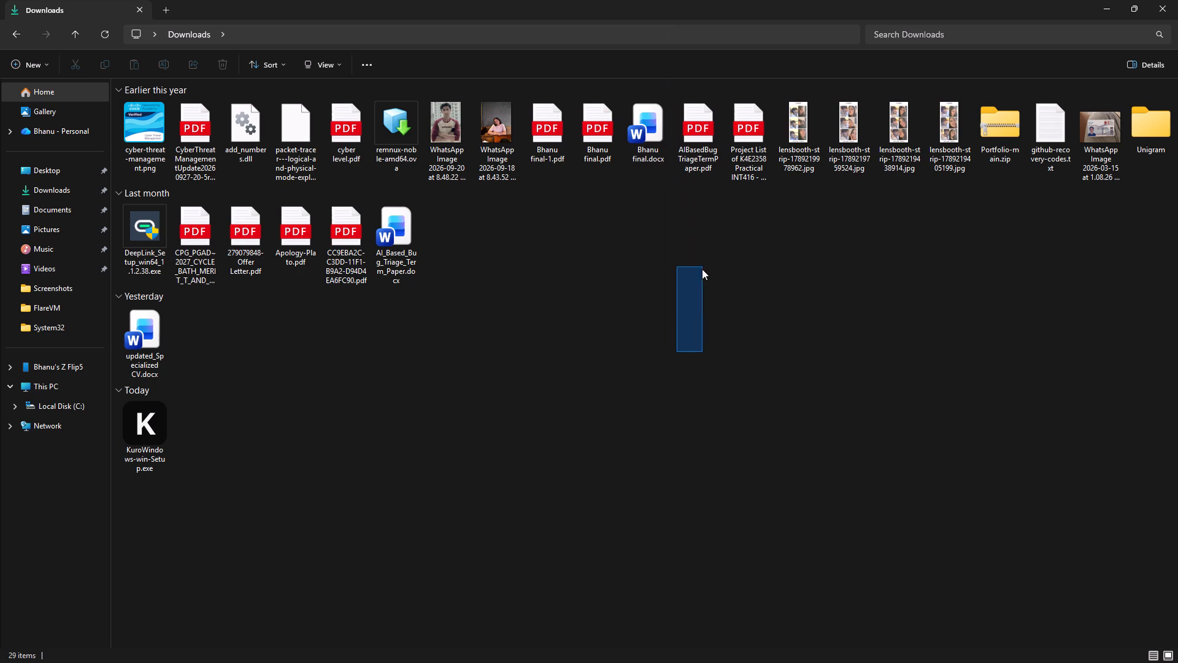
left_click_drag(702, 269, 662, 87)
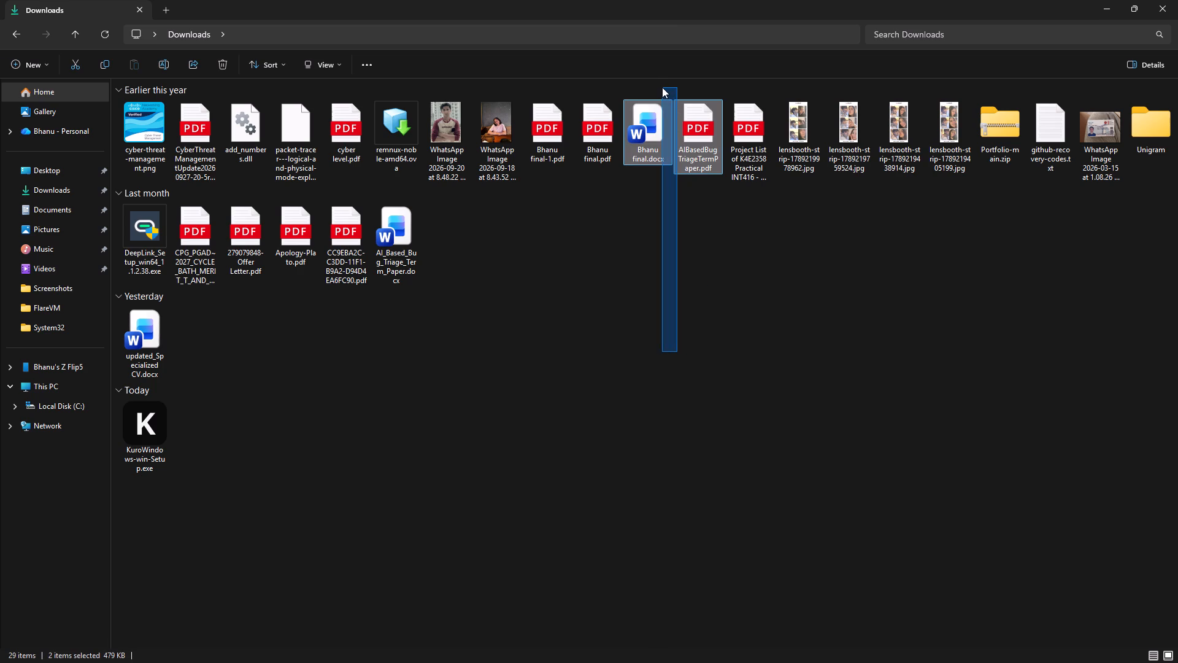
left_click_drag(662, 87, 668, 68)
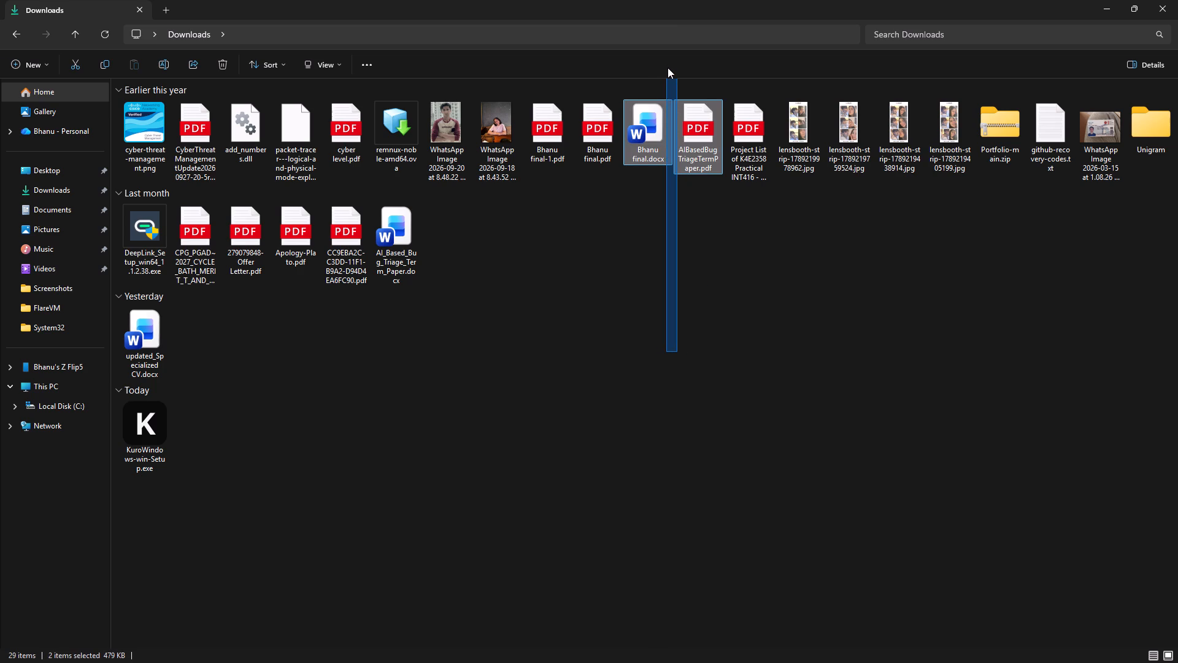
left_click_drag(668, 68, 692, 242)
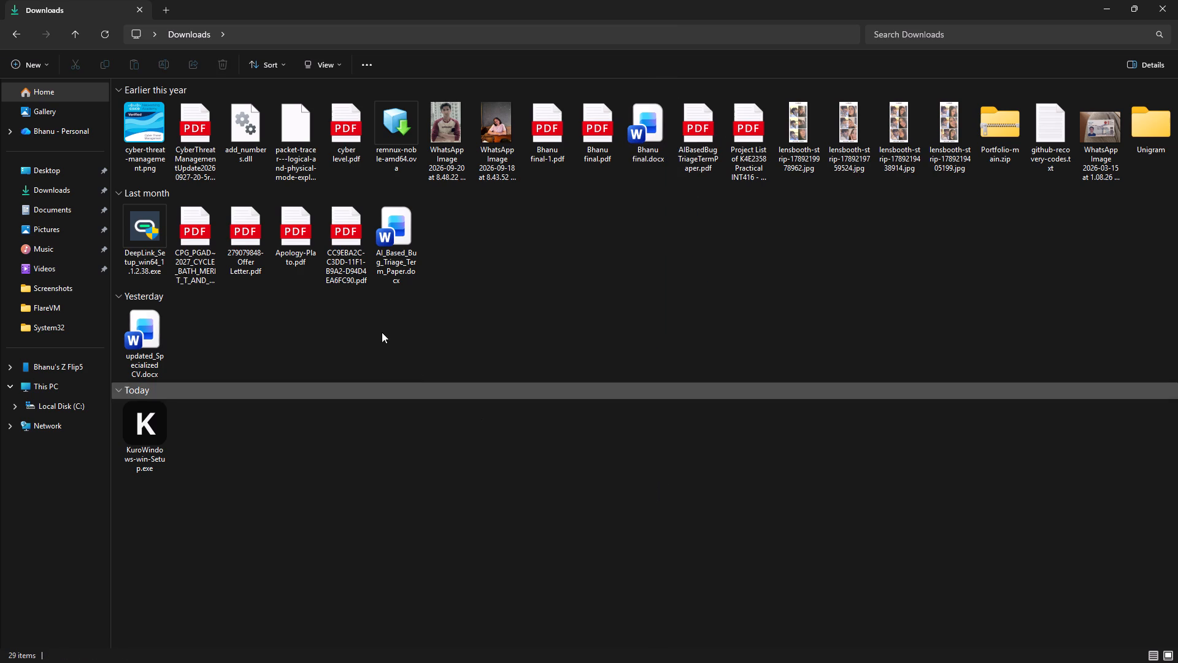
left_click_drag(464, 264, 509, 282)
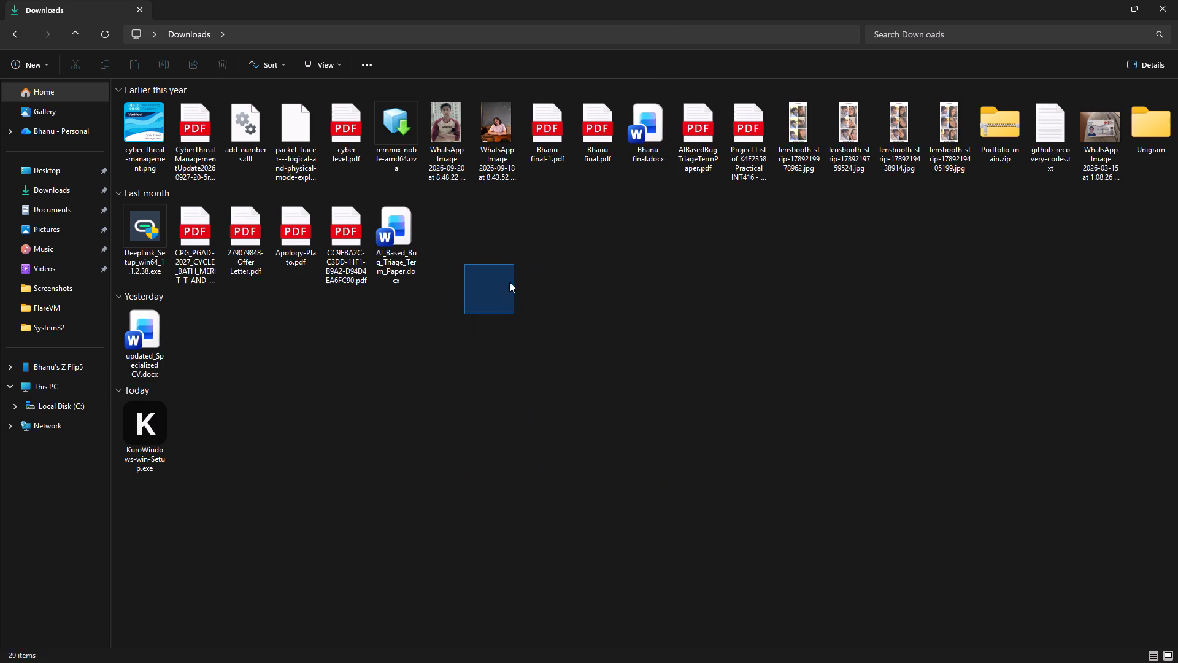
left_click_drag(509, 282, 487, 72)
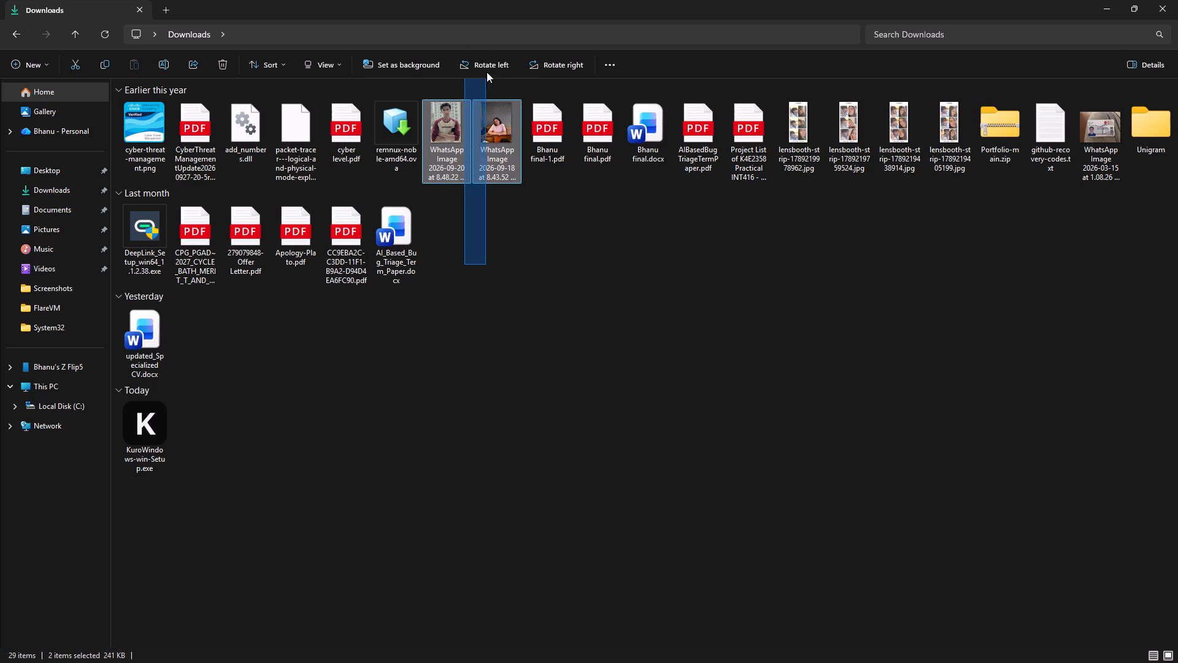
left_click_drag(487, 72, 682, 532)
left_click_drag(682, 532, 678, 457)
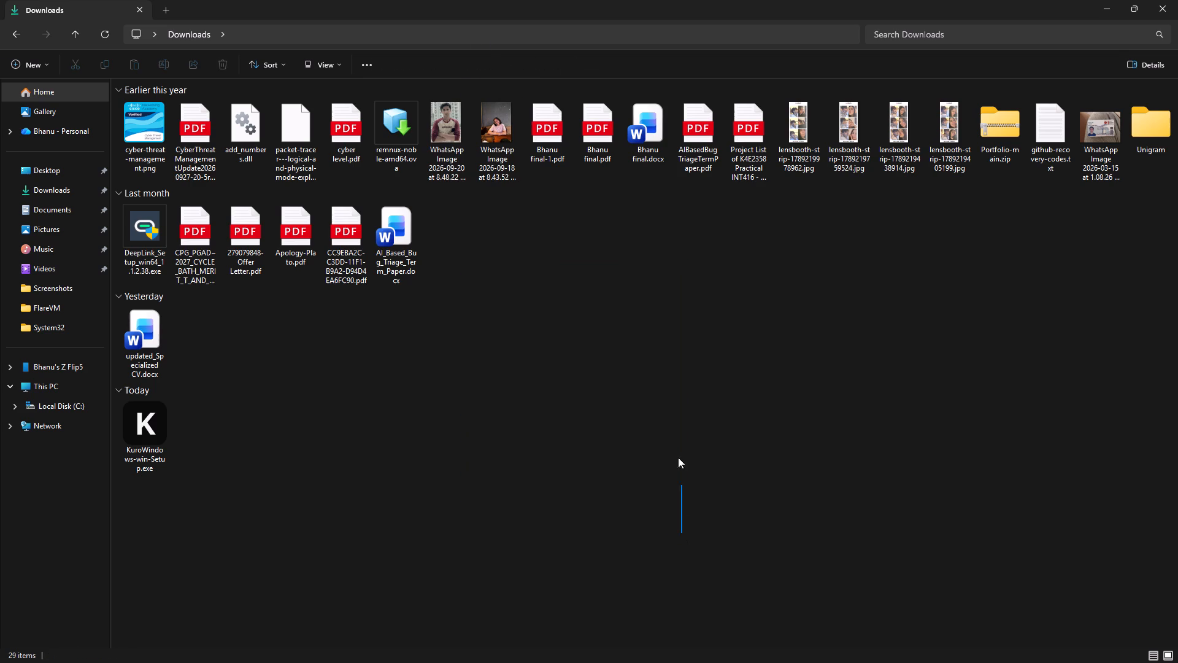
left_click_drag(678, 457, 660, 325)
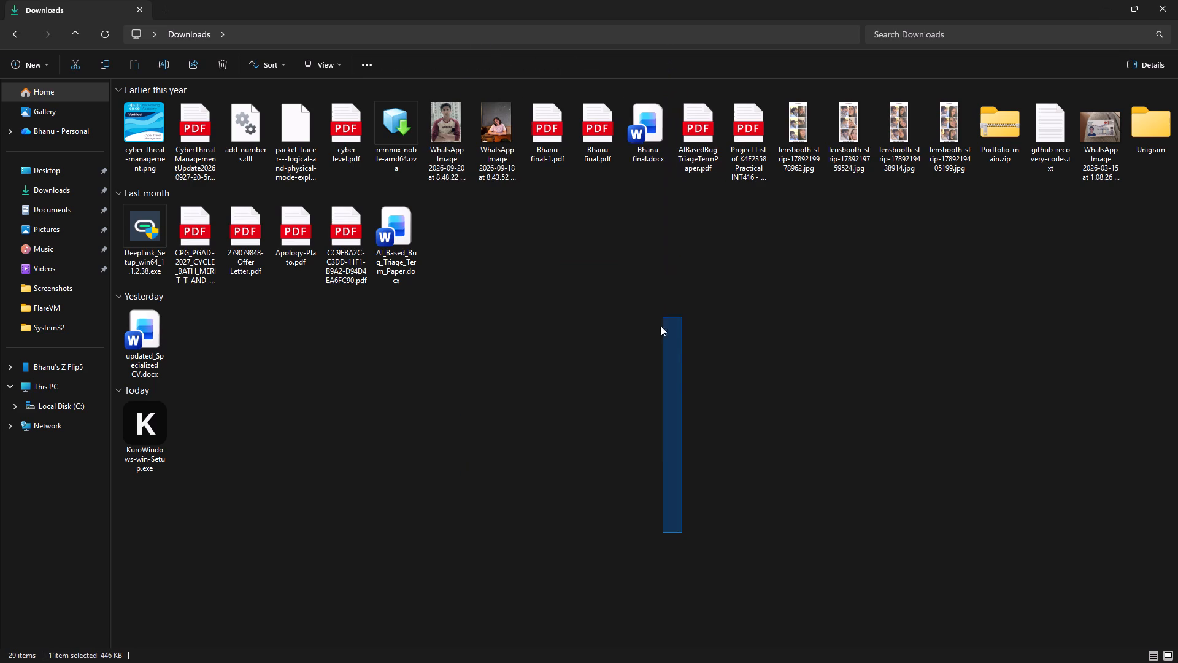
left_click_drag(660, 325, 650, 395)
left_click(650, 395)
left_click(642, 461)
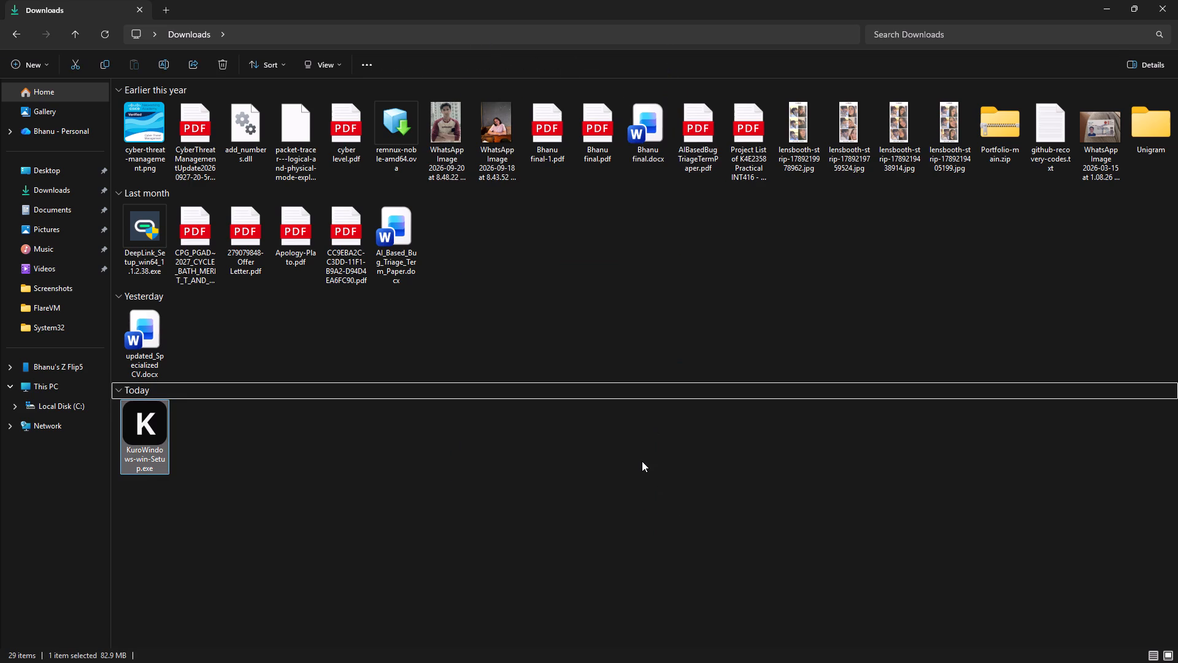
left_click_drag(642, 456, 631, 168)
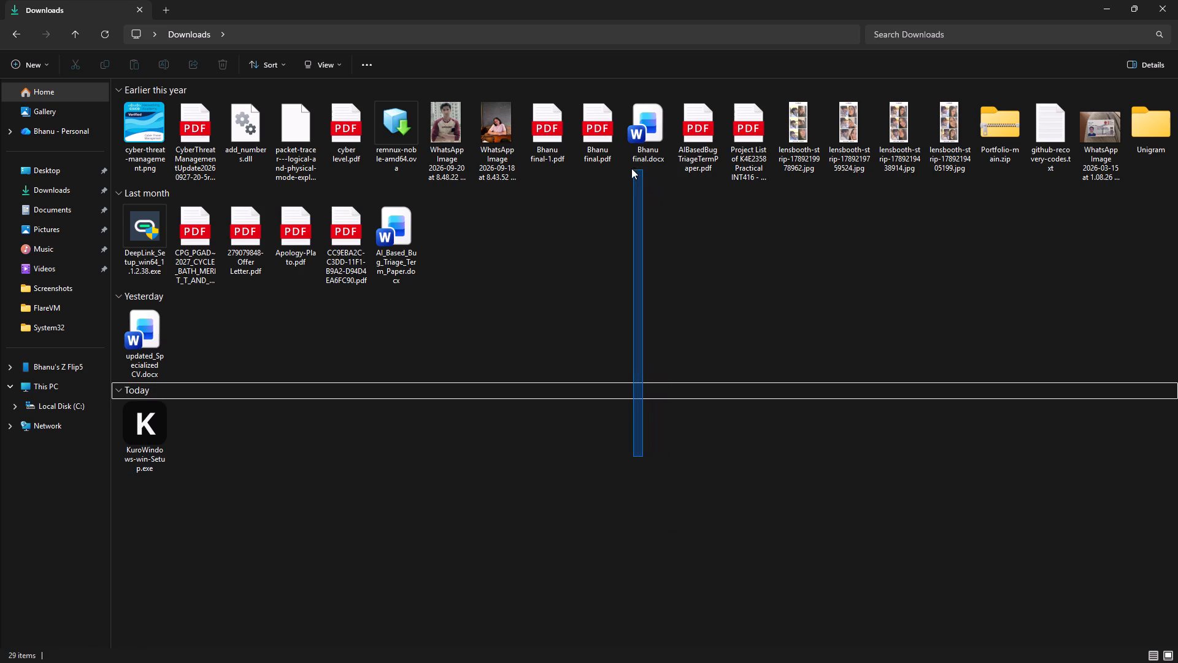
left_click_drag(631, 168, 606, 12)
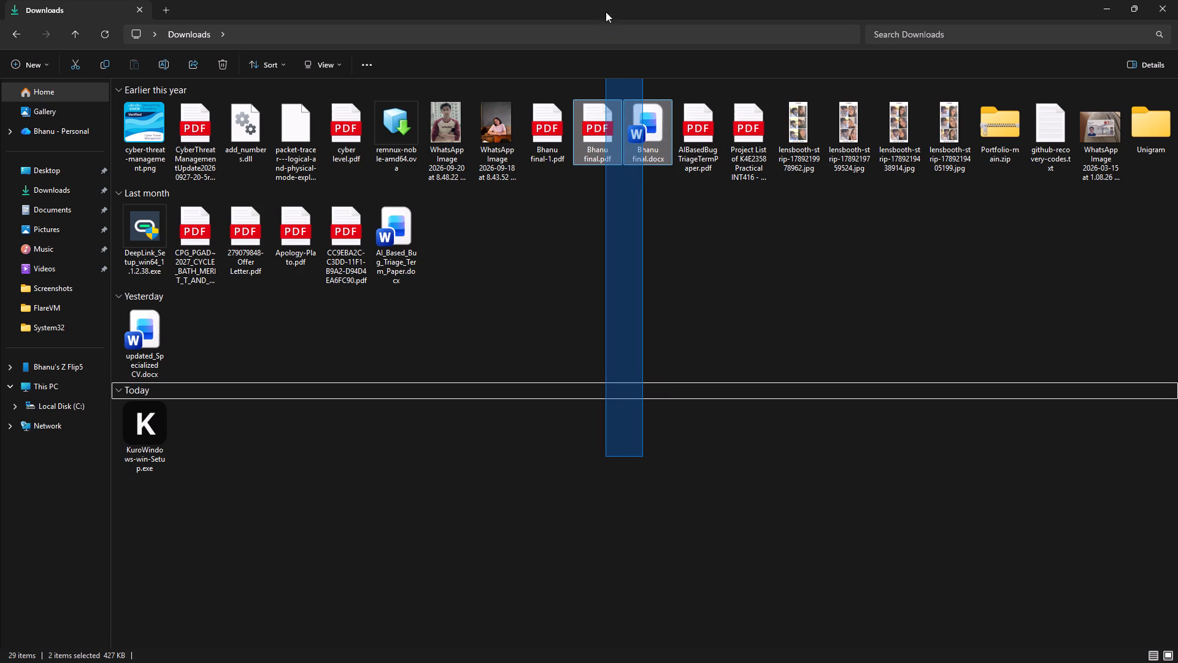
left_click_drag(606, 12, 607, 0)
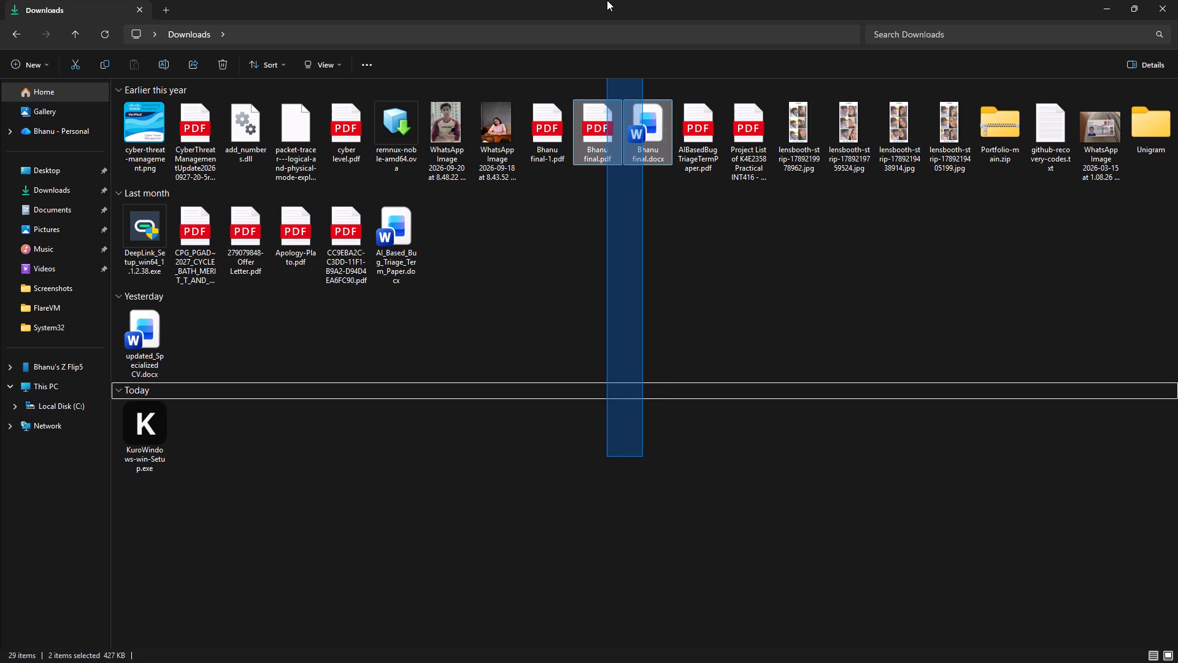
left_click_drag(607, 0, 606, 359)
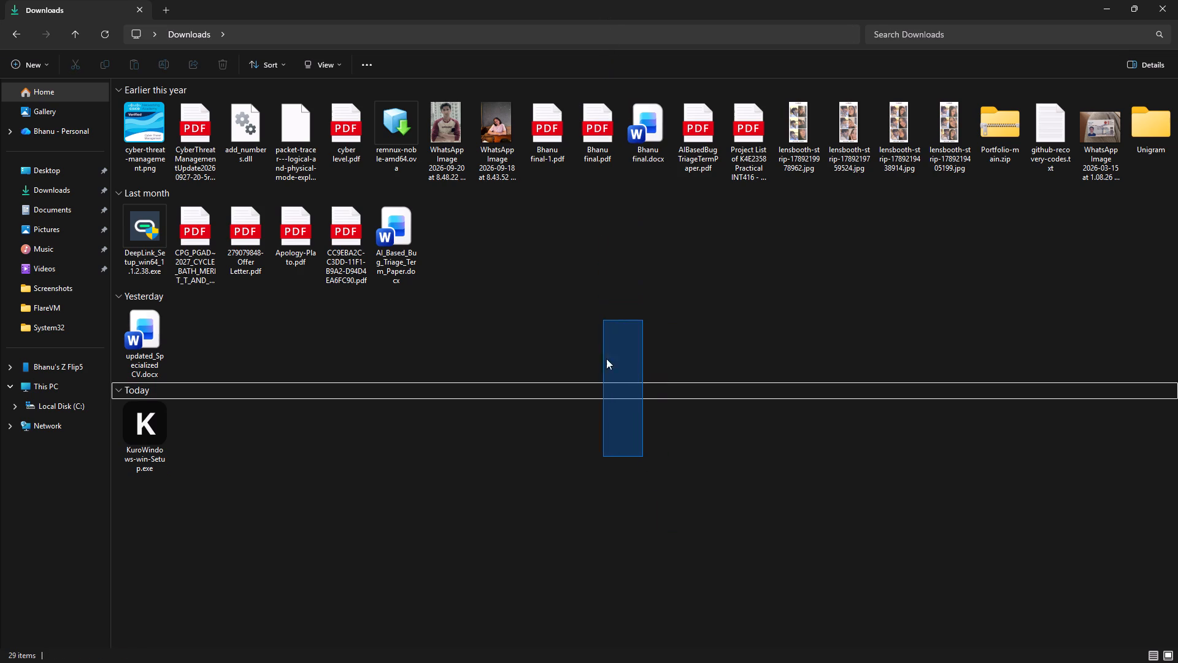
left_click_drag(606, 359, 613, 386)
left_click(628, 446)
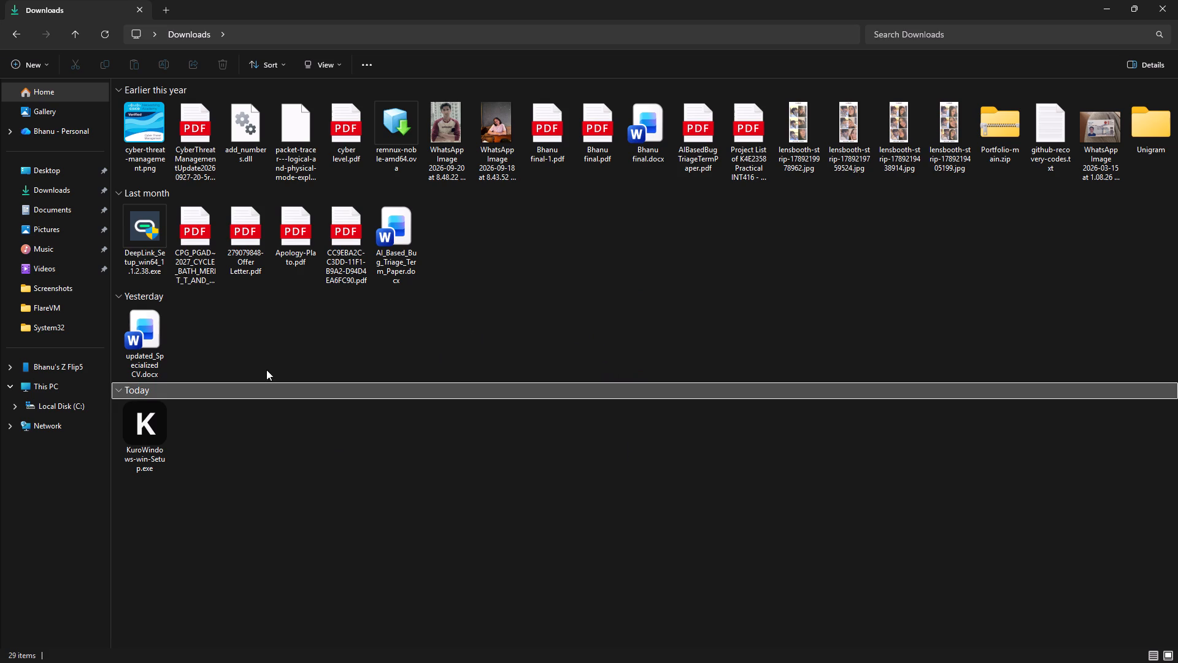
Open updated_Specialized CV.docx from the Downloads folder in Word.
double_click(134, 344)
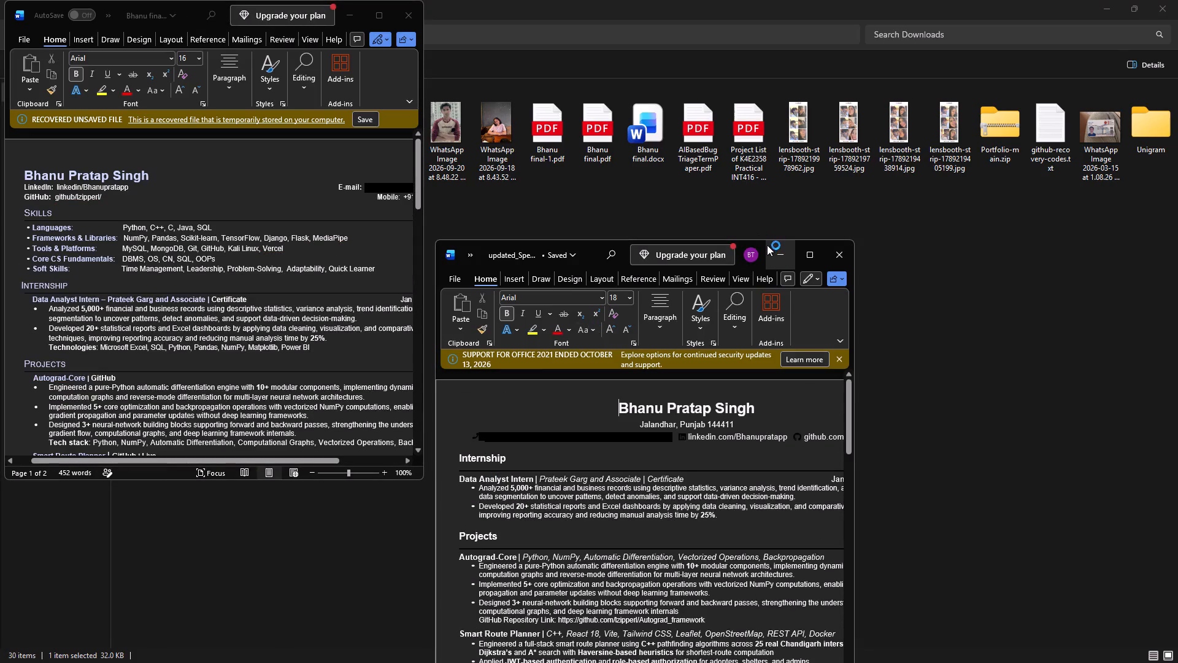
Arrange the two Word windows side by side, with Bhanu final.docx in one half and updated_Specialized CV.docx in the other.
left_click_drag(591, 246, 650, 207)
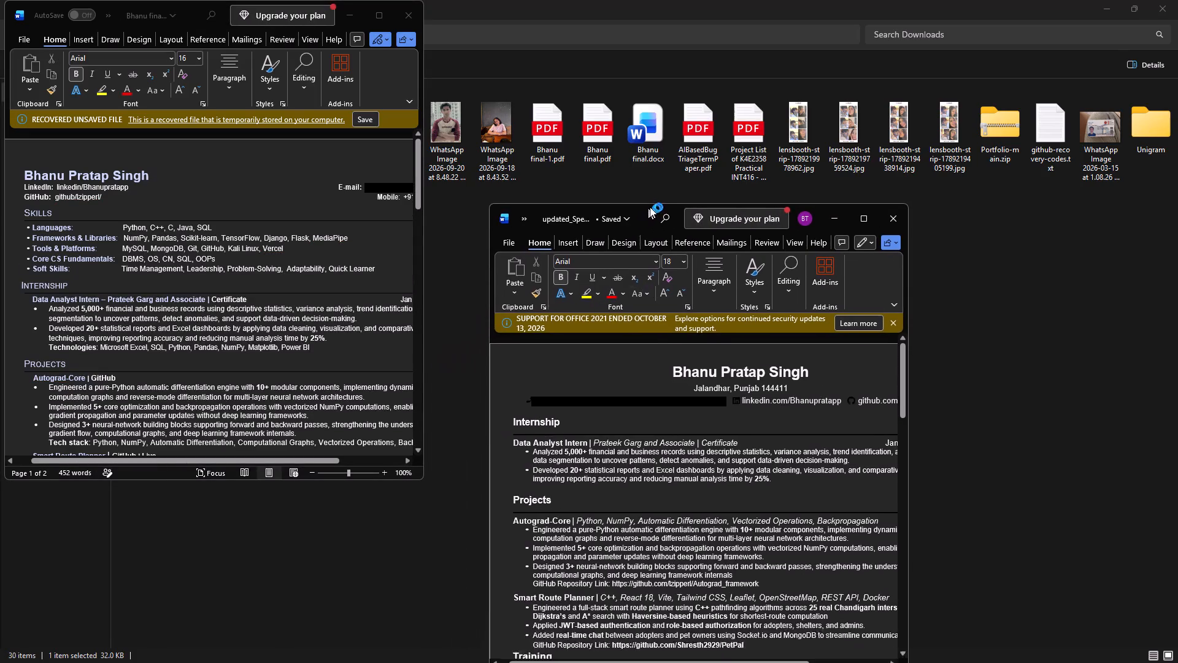
left_click_drag(650, 207, 785, 95)
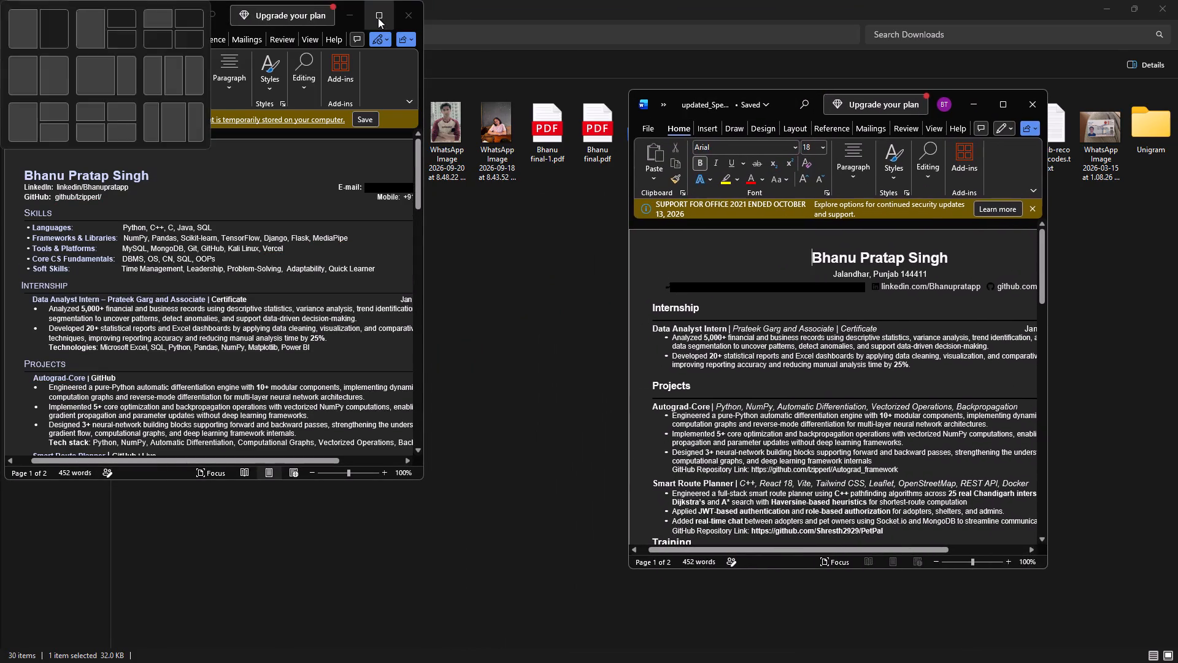
left_click(315, 55)
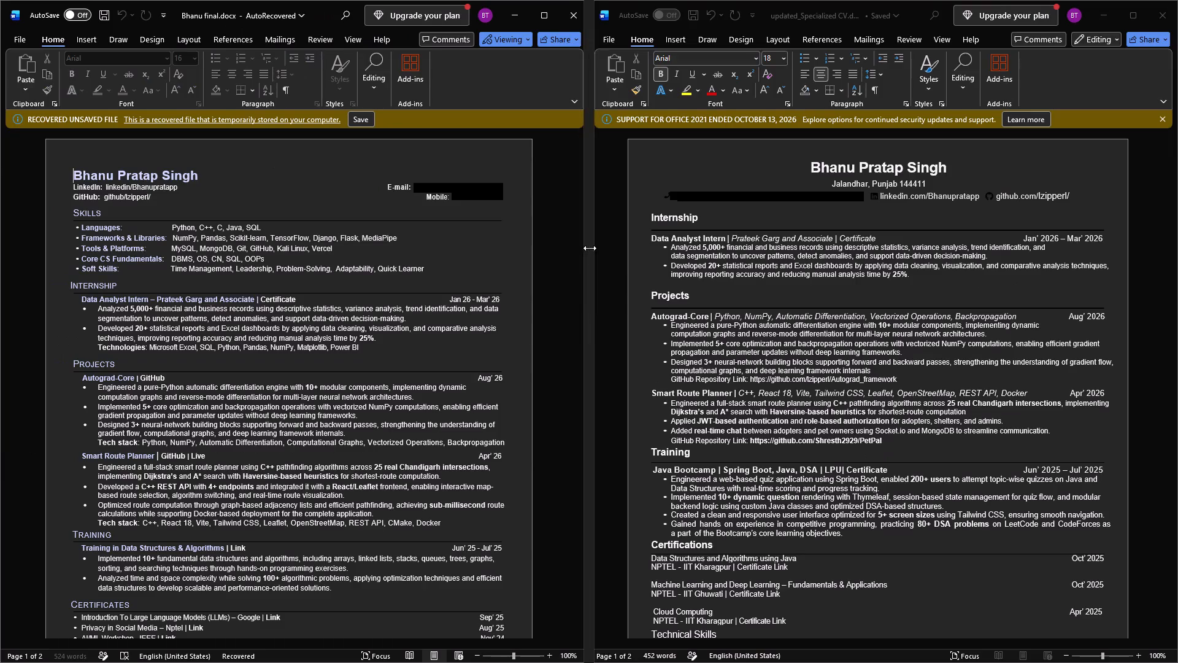
Copy the Smart Route Planner bullet beginning "Developed a C++ REST API with 4+ endpoints" from Bhanu final.docx.
scroll(692, 441, "up", 1)
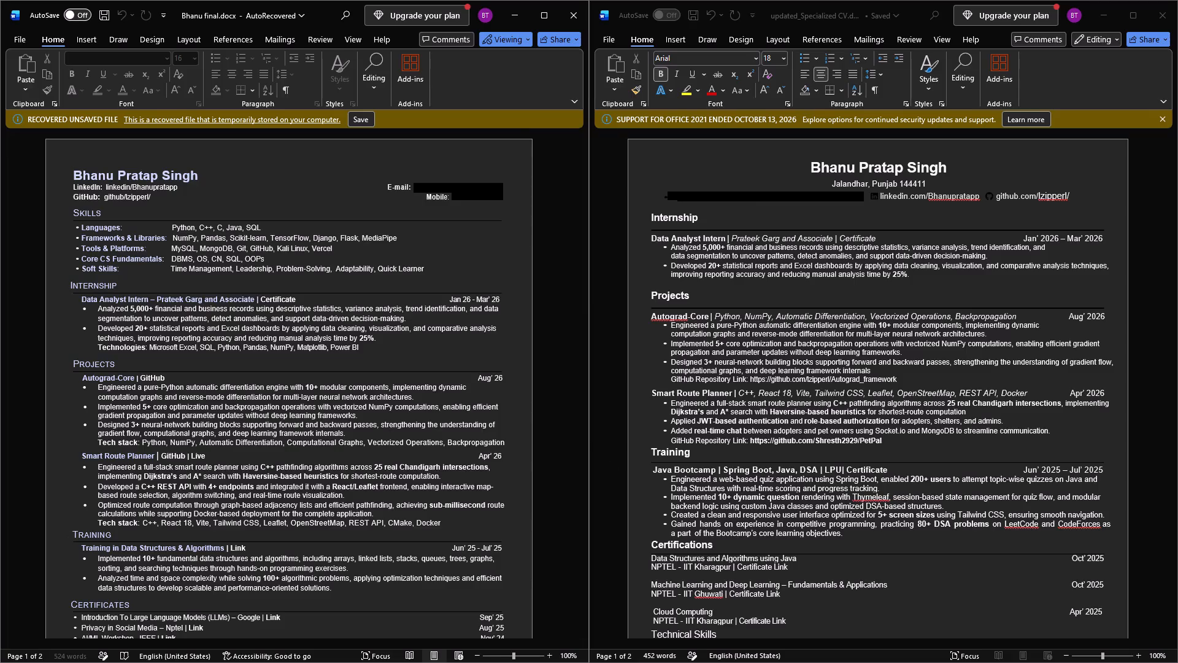
left_click_drag(98, 487, 333, 493)
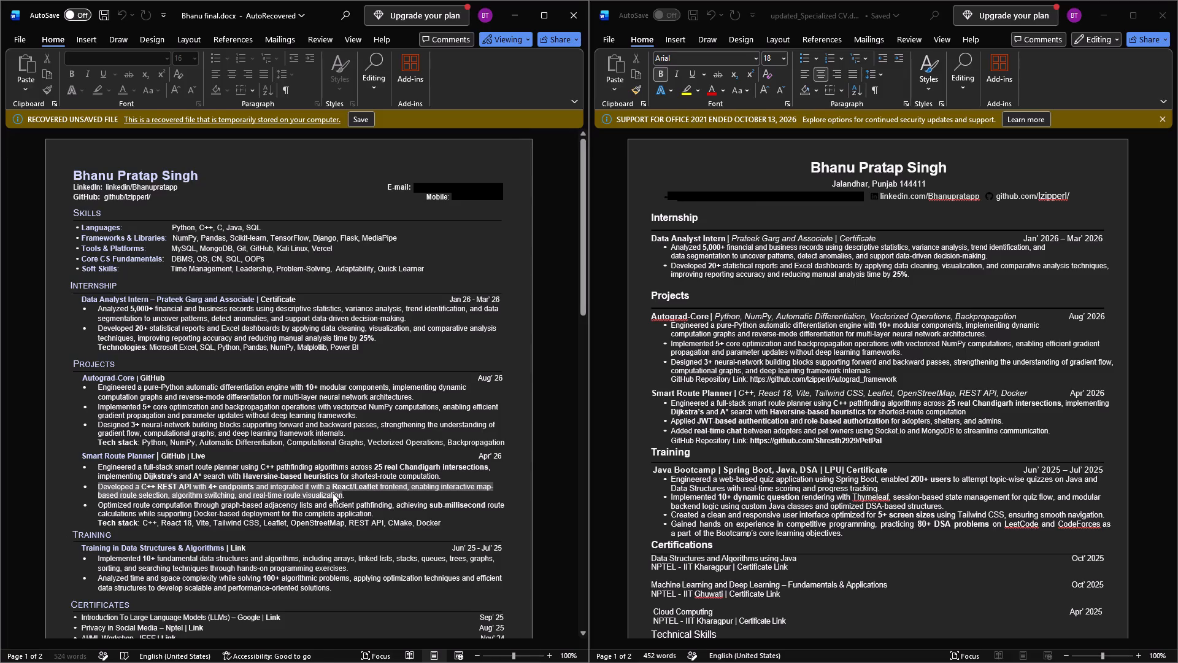
right_click(319, 490)
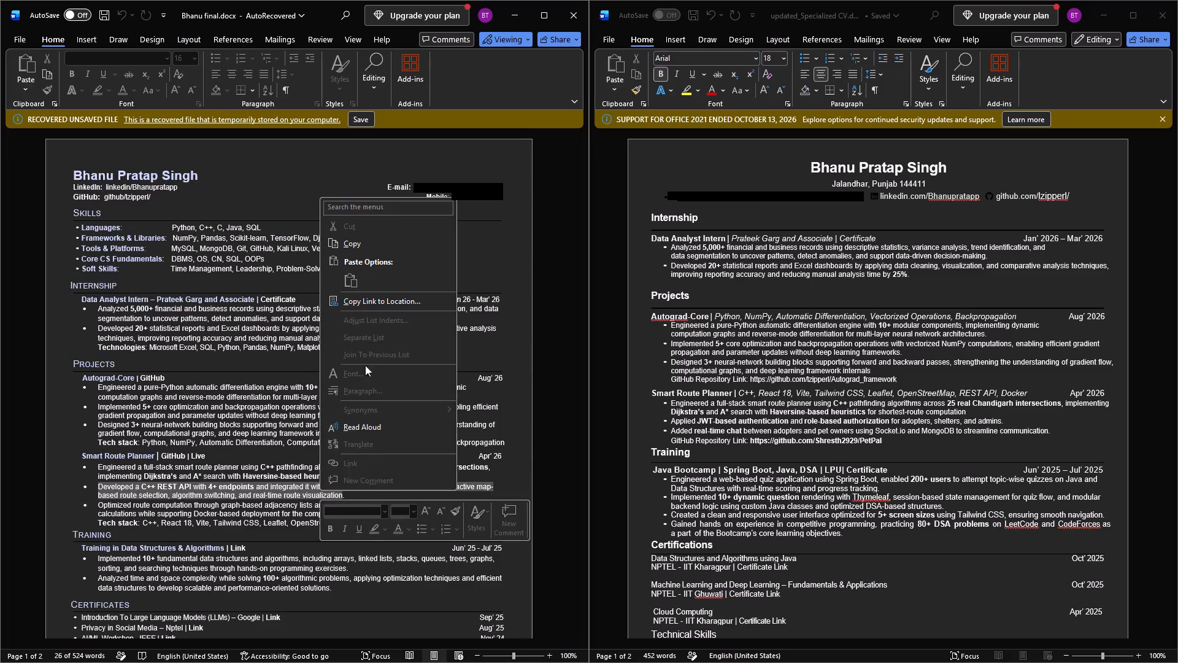
left_click(378, 245)
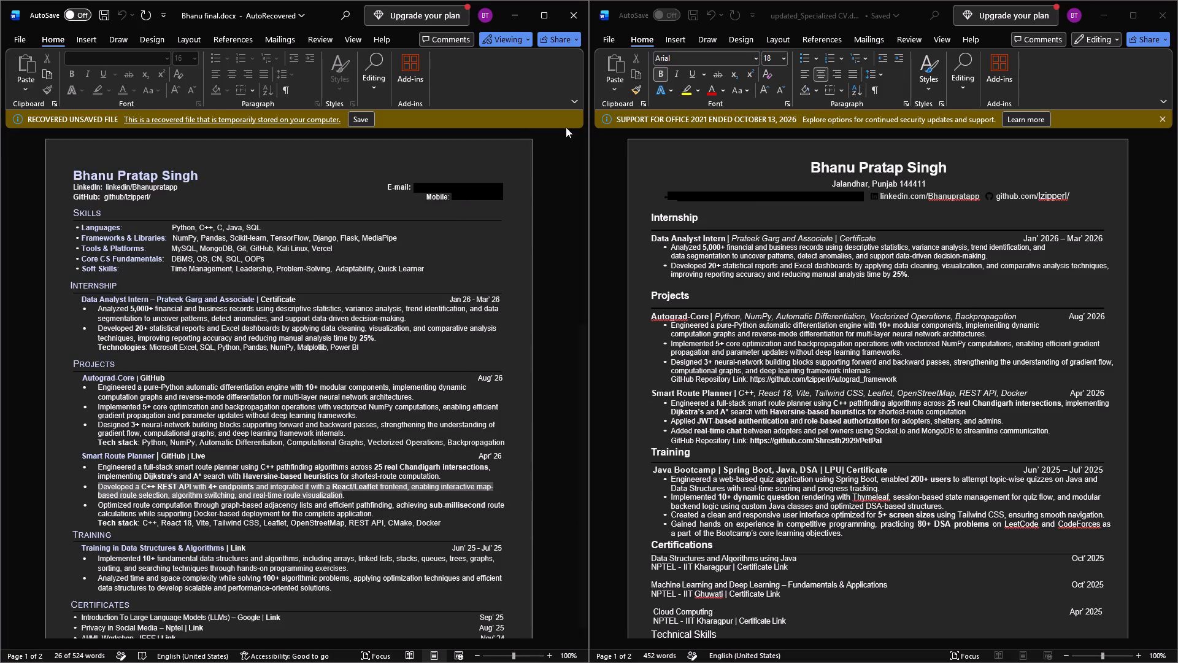
left_click(541, 127)
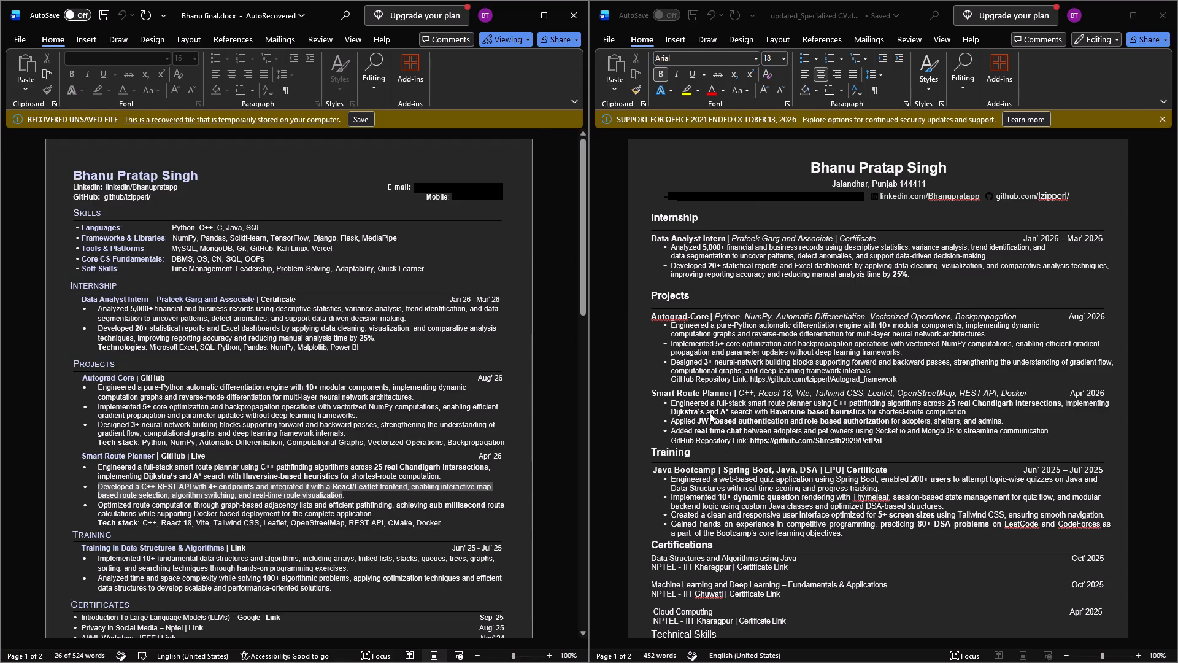
Replace the JWT-based authentication bullet under Smart Route Planner in updated_Specialized CV.docx with the copied C++ REST API bullet.
left_click(685, 421)
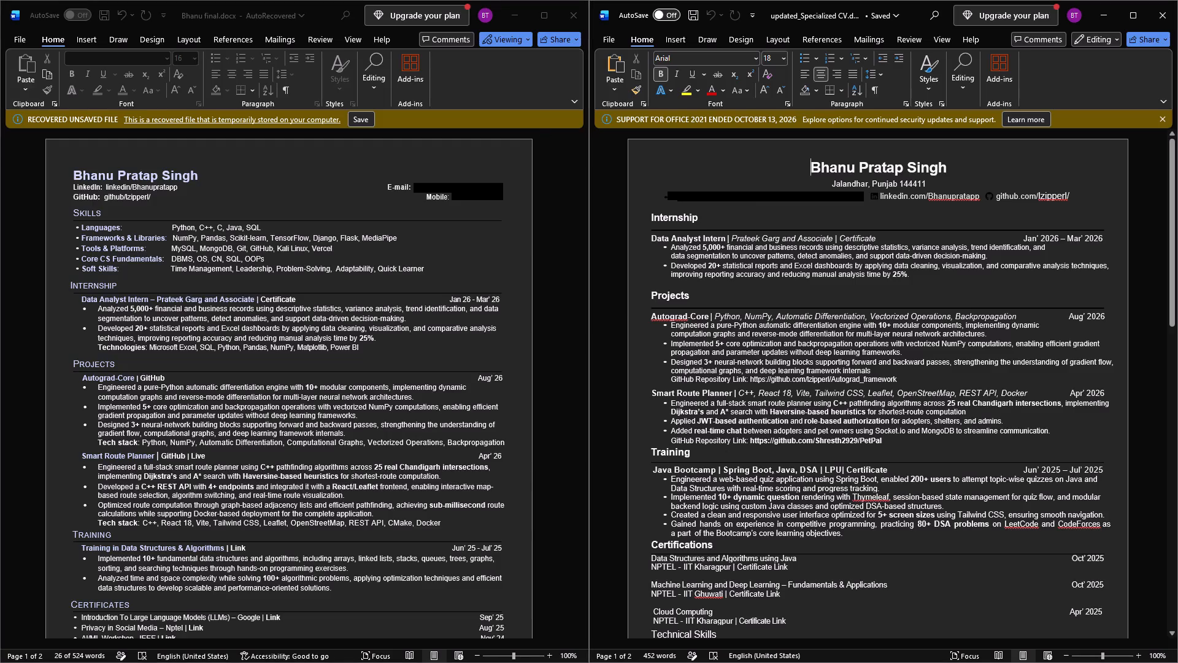
left_click_drag(1009, 421, 701, 421)
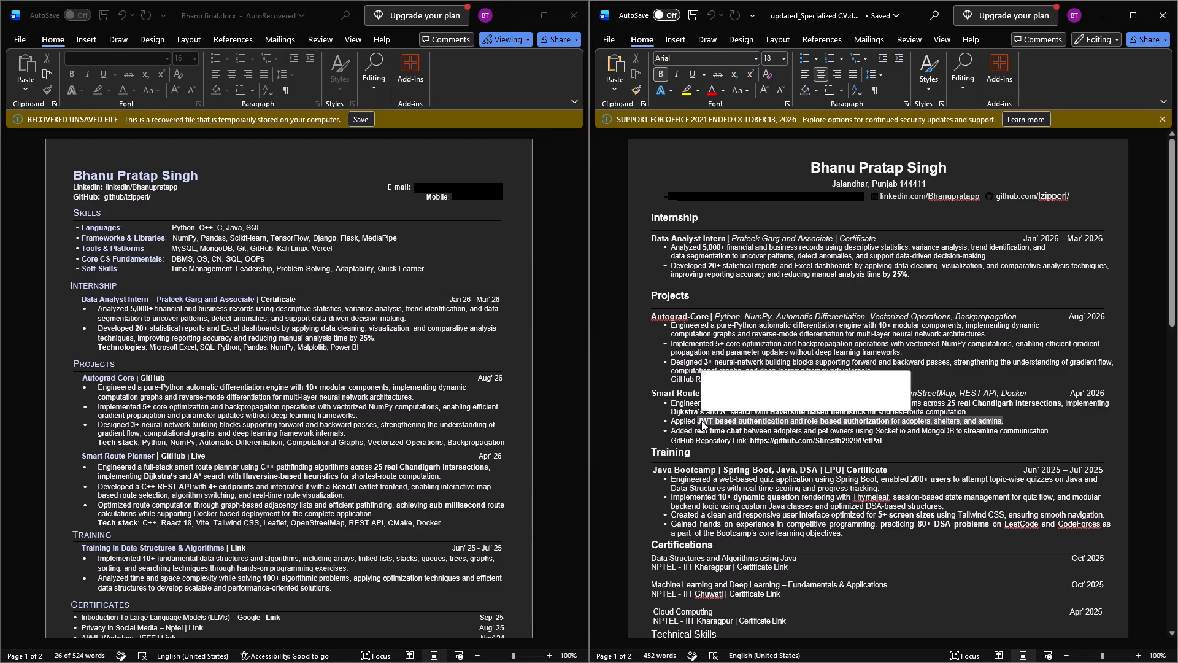
key("BackSpace")
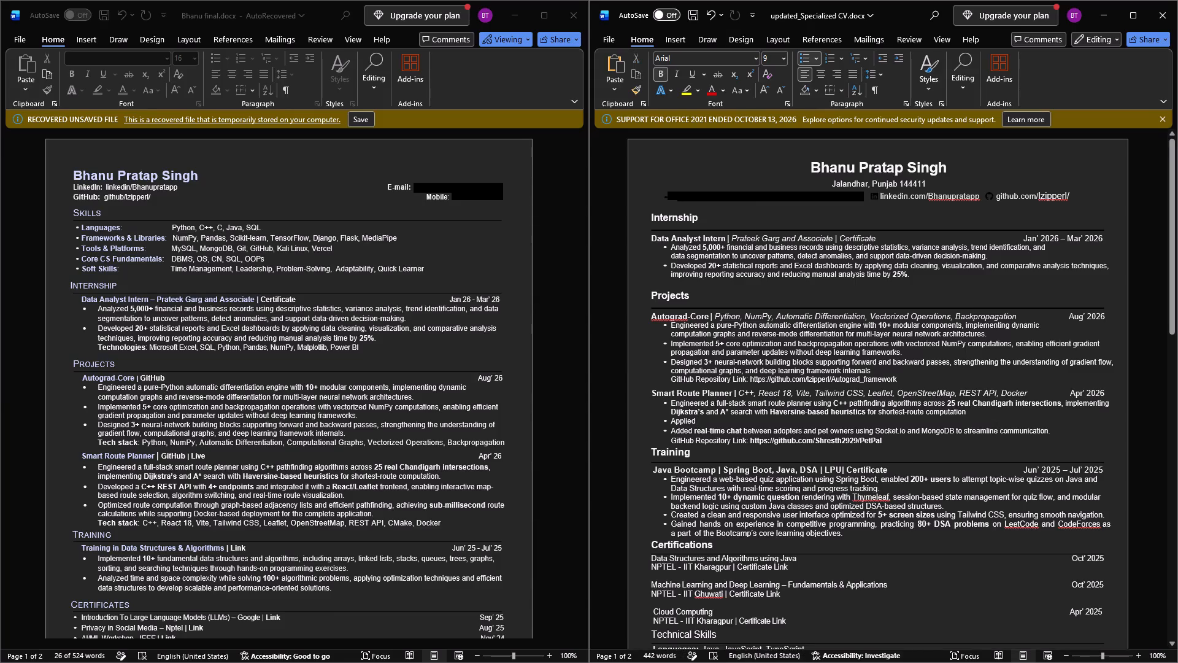
right_click(701, 421)
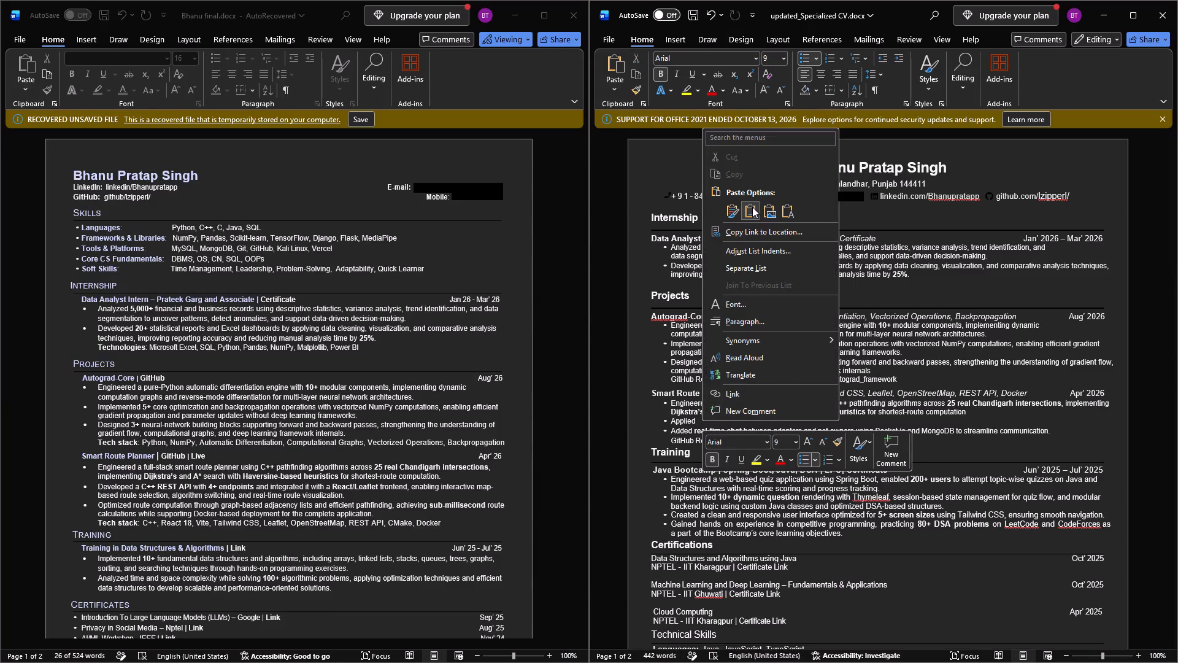
left_click(752, 207)
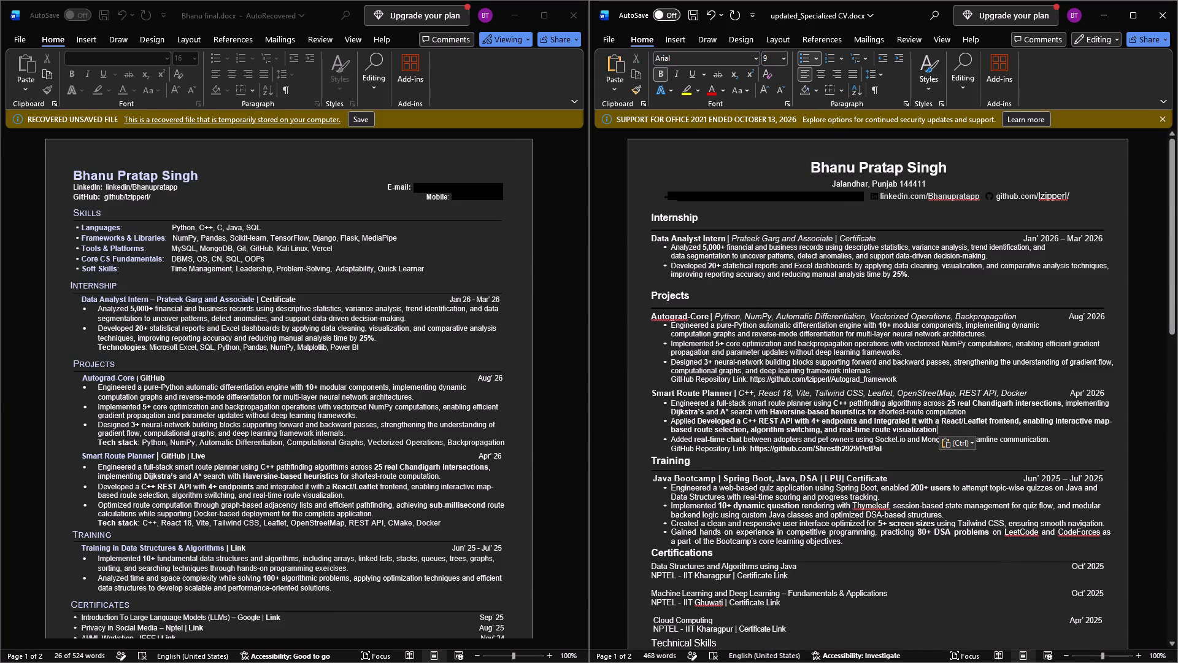
left_click(698, 422)
key("BackSpace")
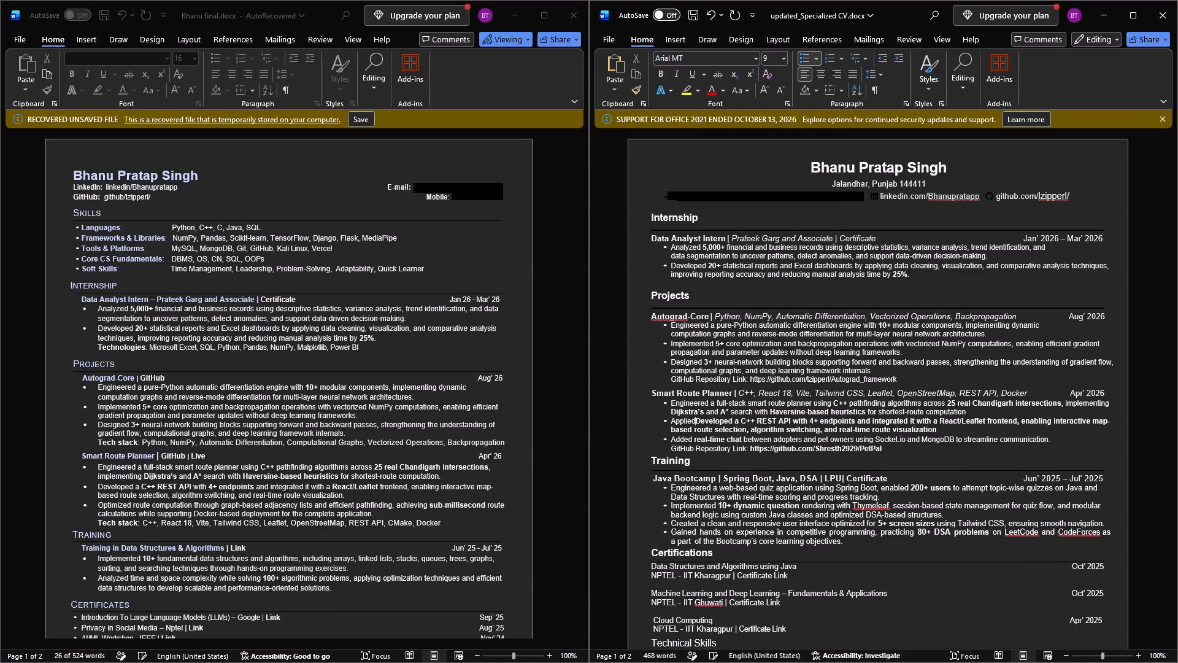
key("BackSpace")
key("BackSpace")
key("BackSpace")
key("BackSpace")
key("BackSpace")
key("BackSpace")
key("BackSpace")
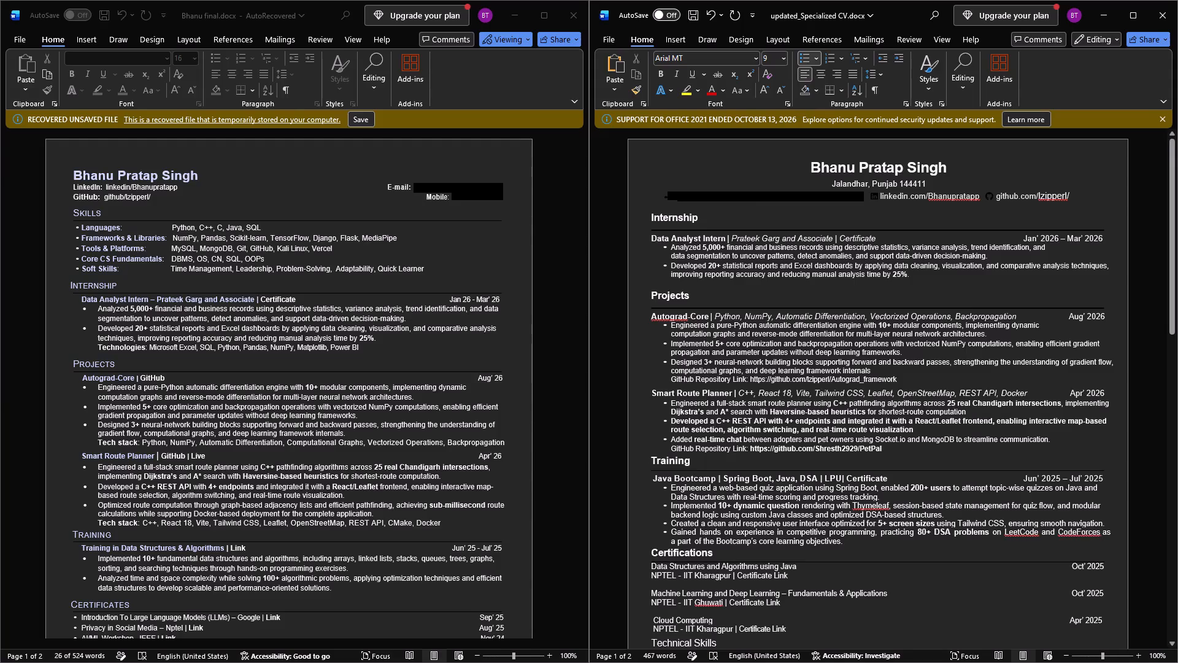
Copy the Smart Route Planner bullet beginning "Optimized route computation through graph-based adjacency lists" from Bhanu final.docx.
left_click(98, 422)
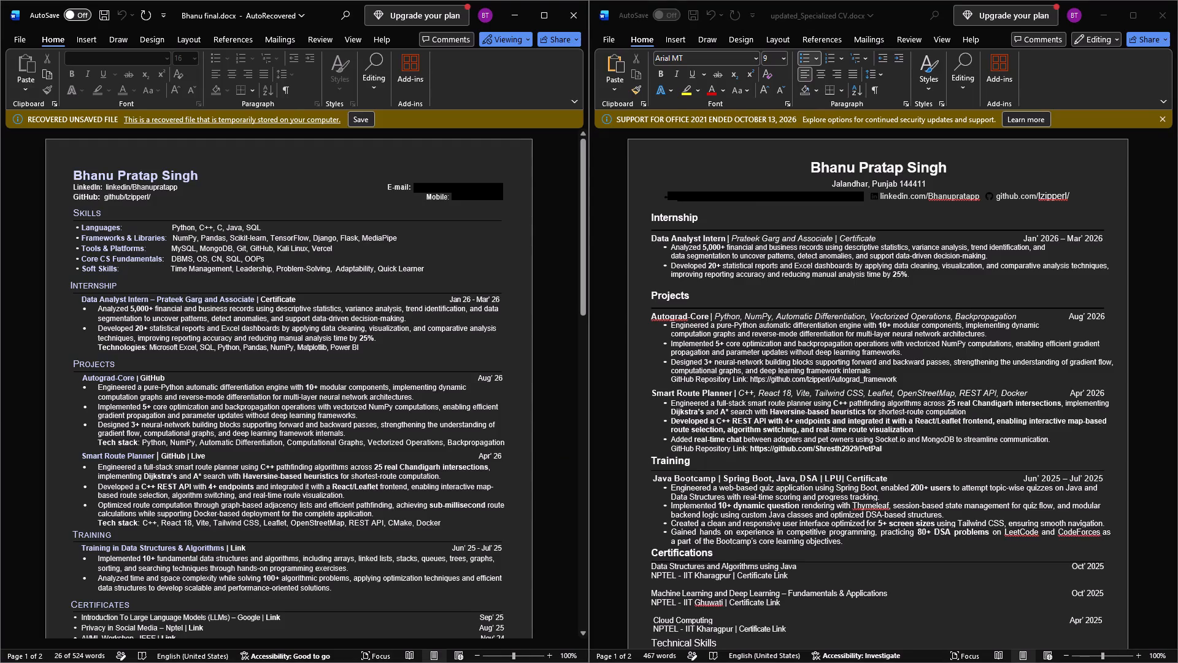
left_click_drag(101, 505, 303, 514)
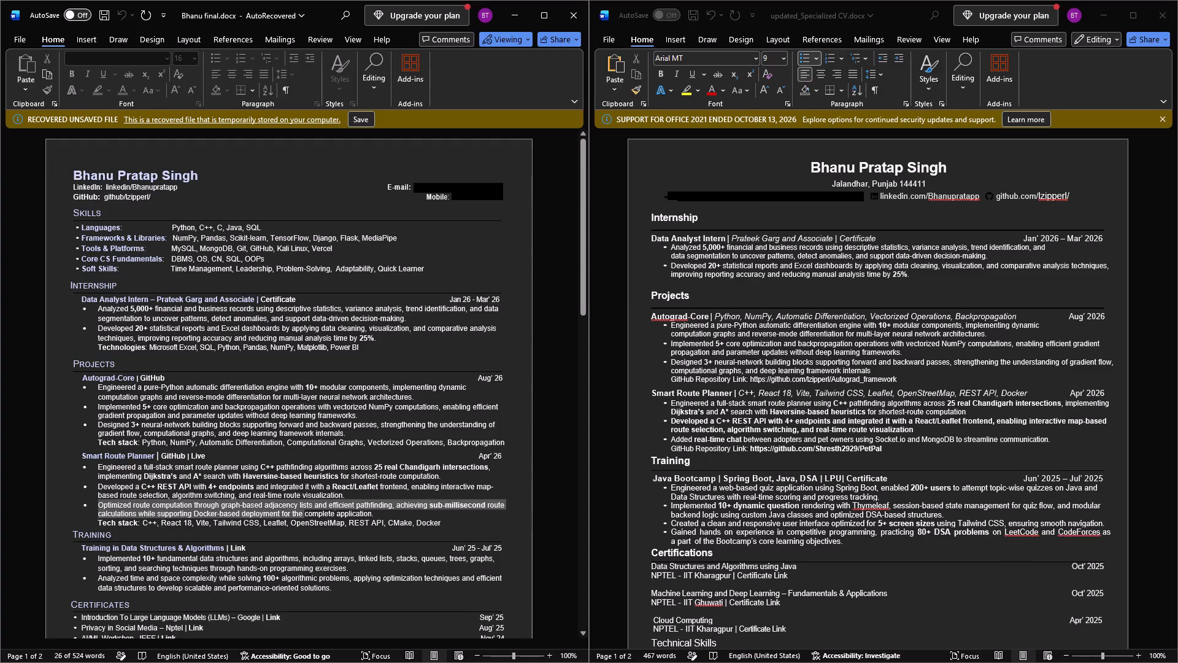
left_click_drag(303, 514, 392, 515)
right_click(334, 508)
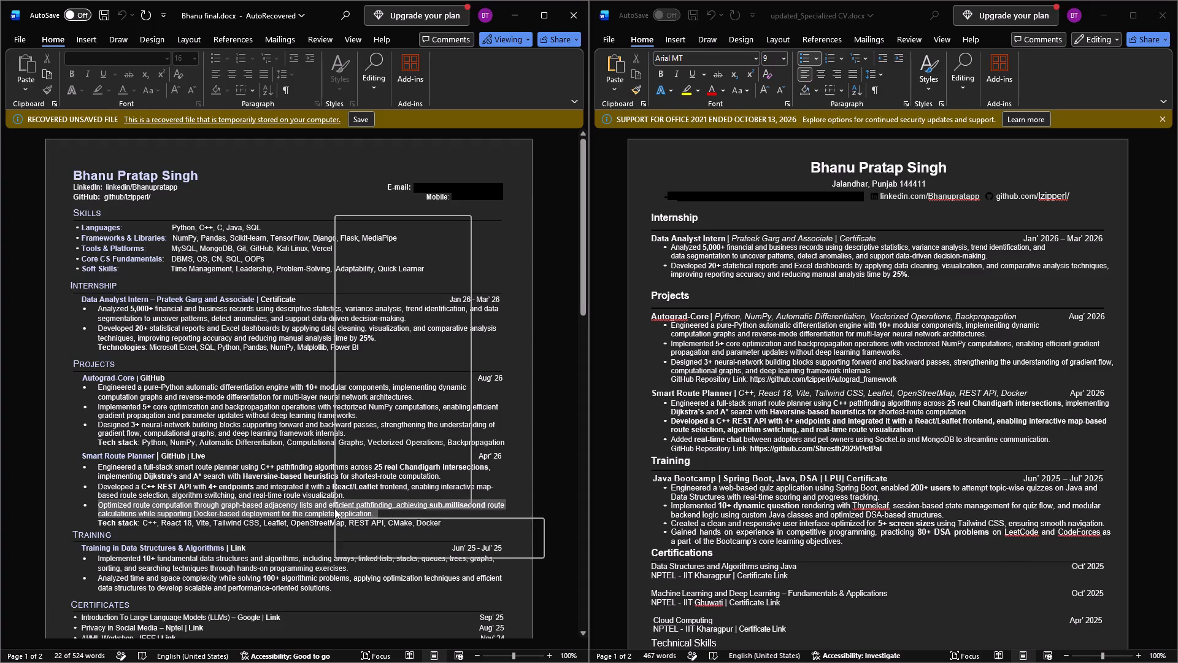
left_click(408, 265)
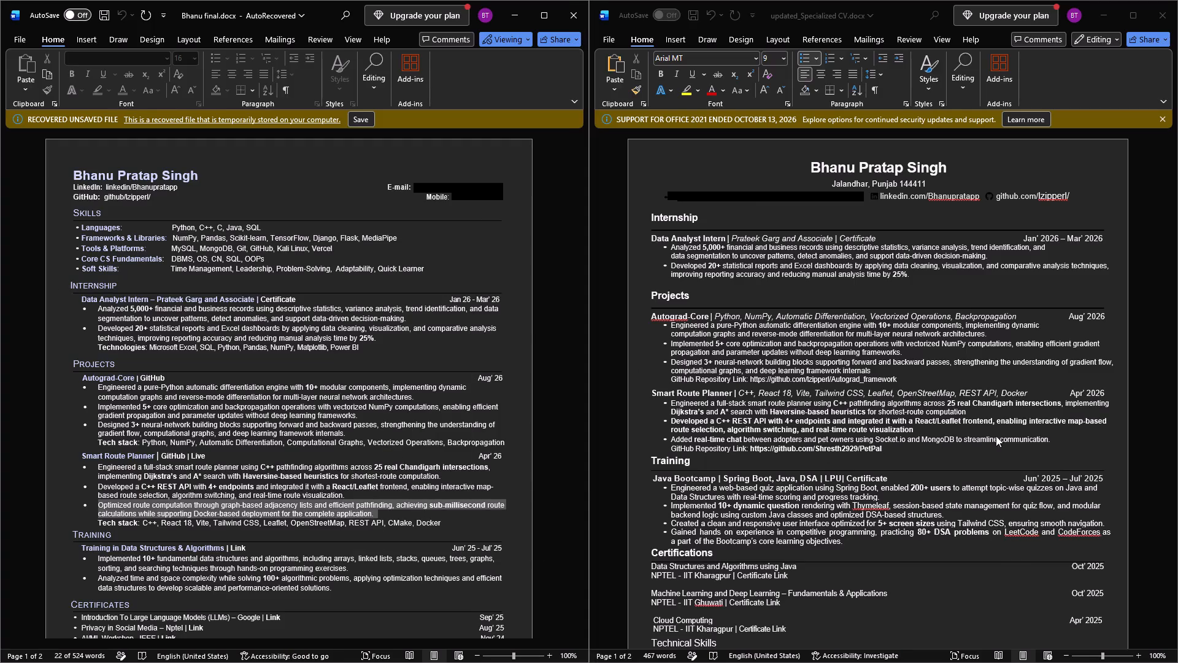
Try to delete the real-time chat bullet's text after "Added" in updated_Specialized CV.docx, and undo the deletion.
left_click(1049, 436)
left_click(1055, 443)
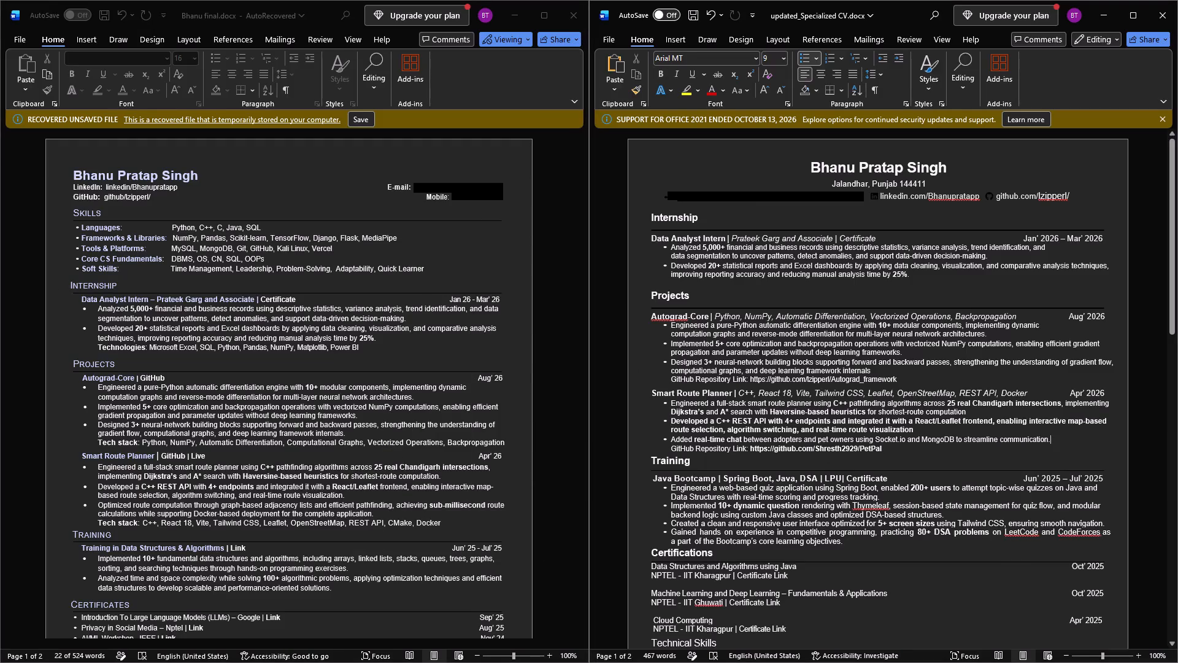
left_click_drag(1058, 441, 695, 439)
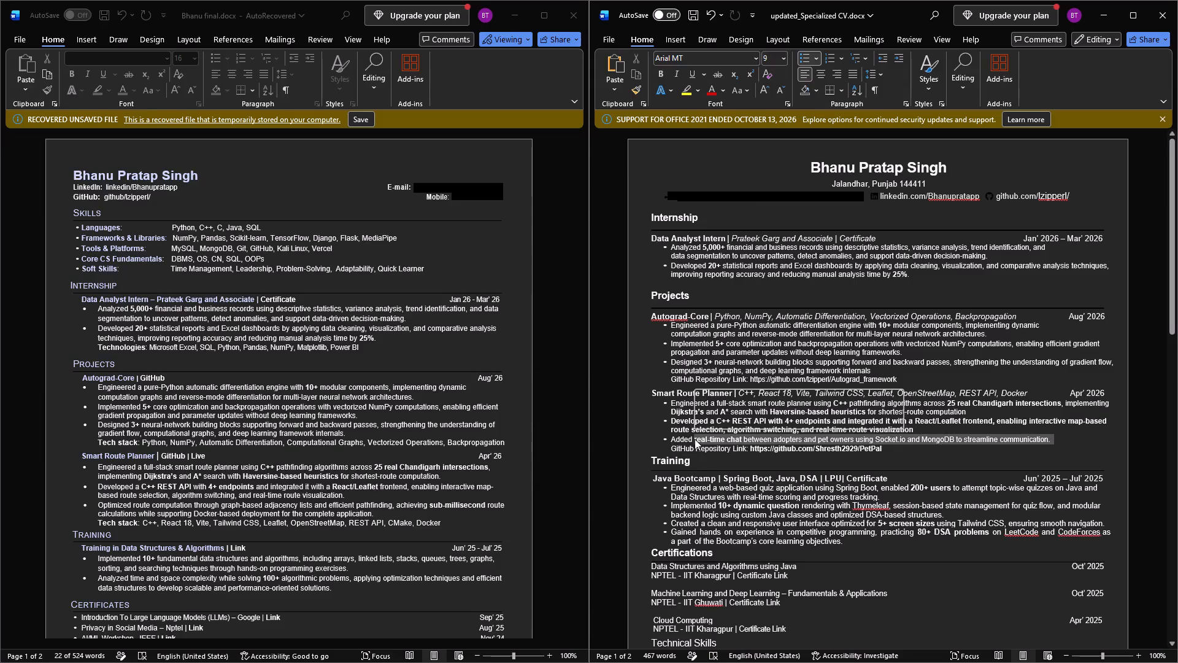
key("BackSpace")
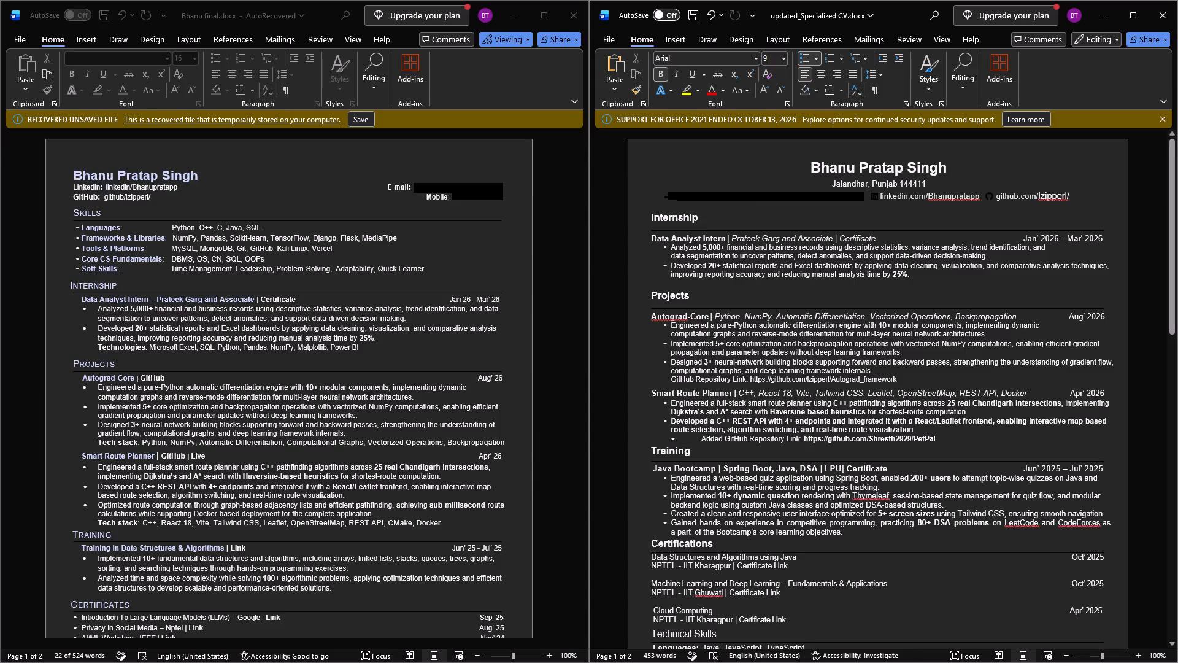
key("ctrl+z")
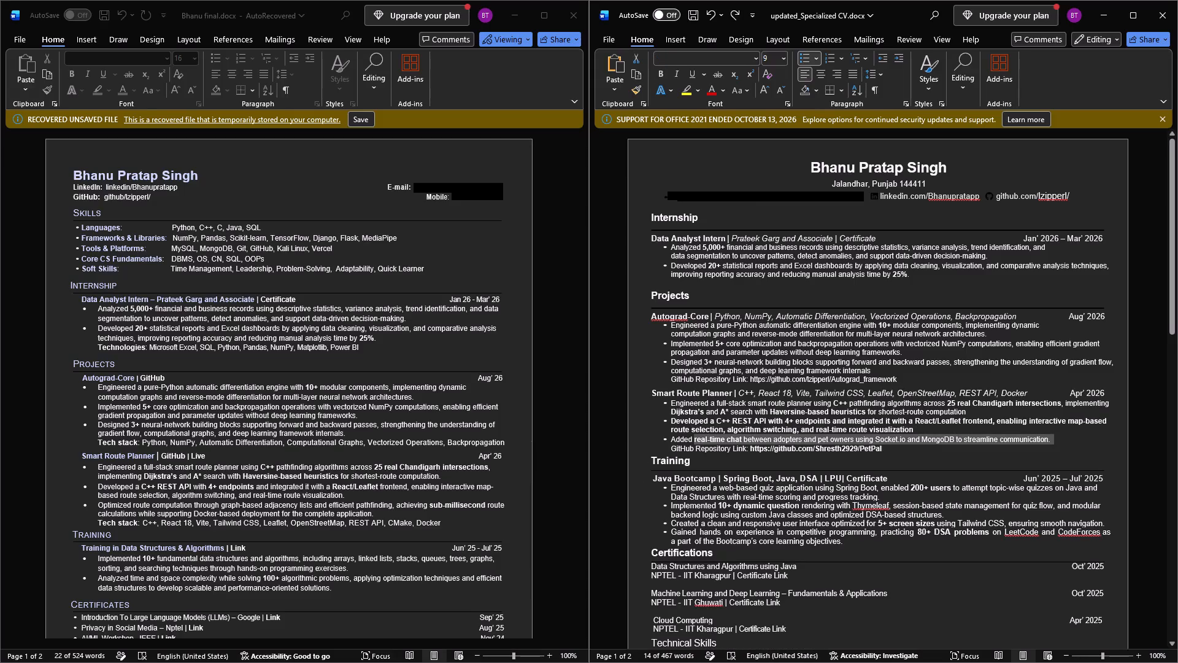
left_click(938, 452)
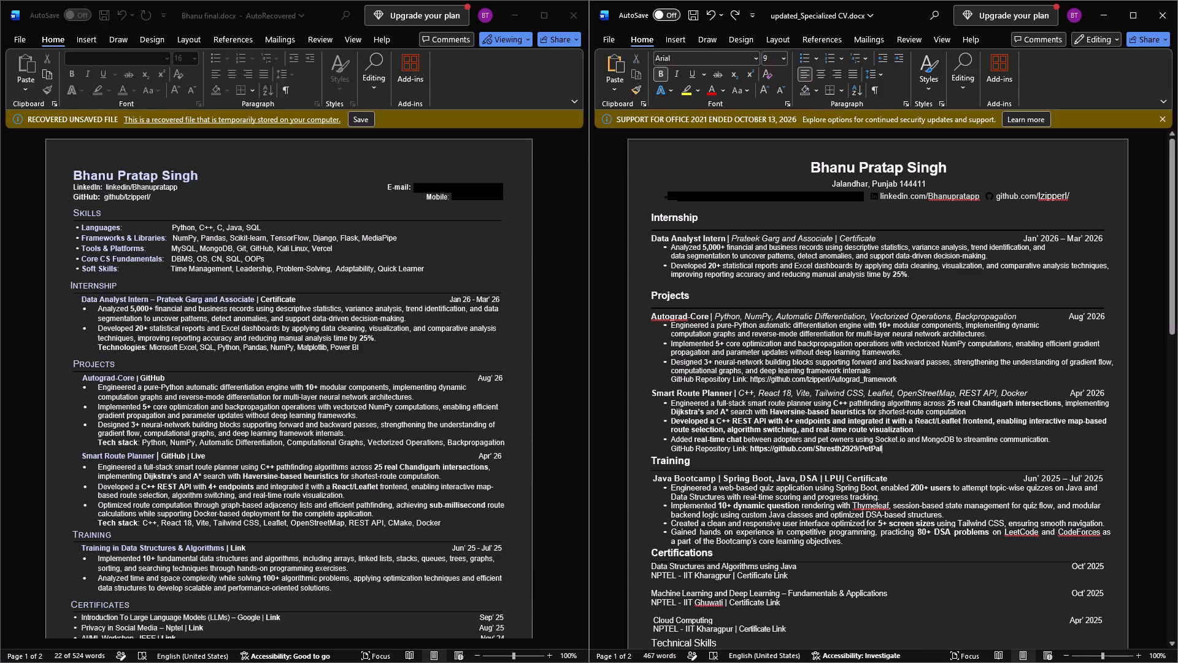
Replace the real-time chat bullet under Smart Route Planner in updated_Specialized CV.docx with the copied "Optimized route computation" bullet.
left_click(1050, 438)
key("BackSpace")
key("BackSpace")
key("BackSpace")
key("BackSpace")
key("BackSpace")
key("BackSpace")
key("BackSpace")
key("BackSpace")
key("BackSpace")
key("BackSpace")
key("BackSpace")
key("BackSpace")
key("BackSpace")
key("BackSpace")
key("BackSpace")
key("BackSpace")
key("BackSpace")
key("BackSpace")
key("BackSpace")
key("BackSpace")
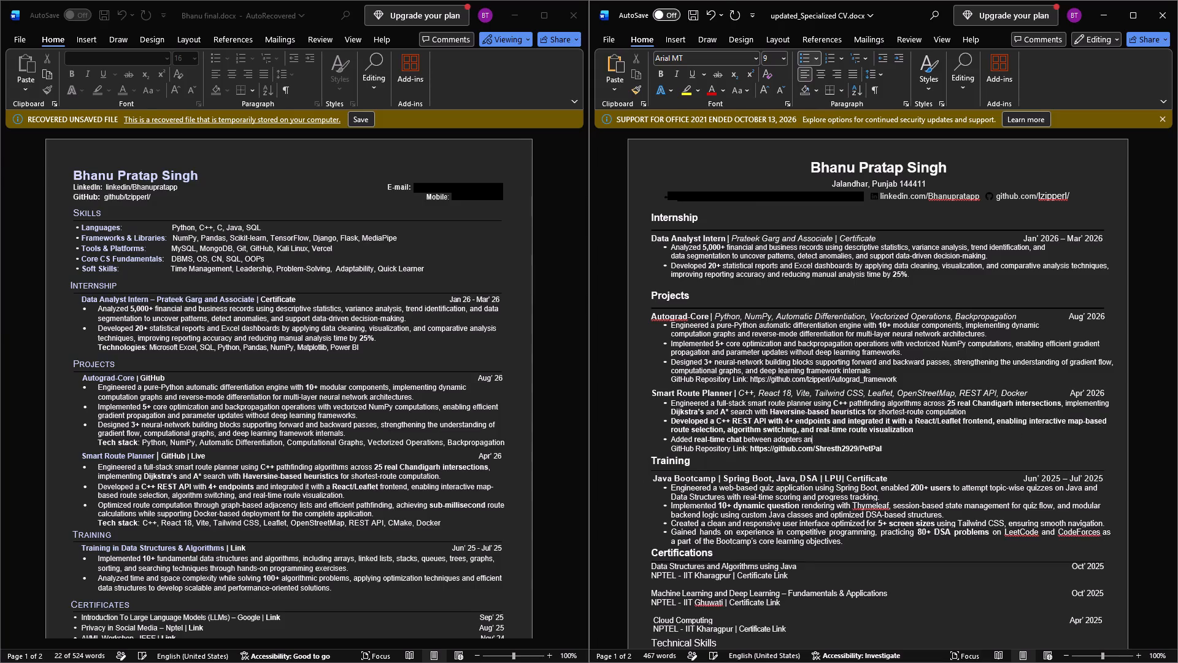
key("BackSpace")
key("BackSpace")
key("BackSpace")
key("BackSpace")
key("BackSpace")
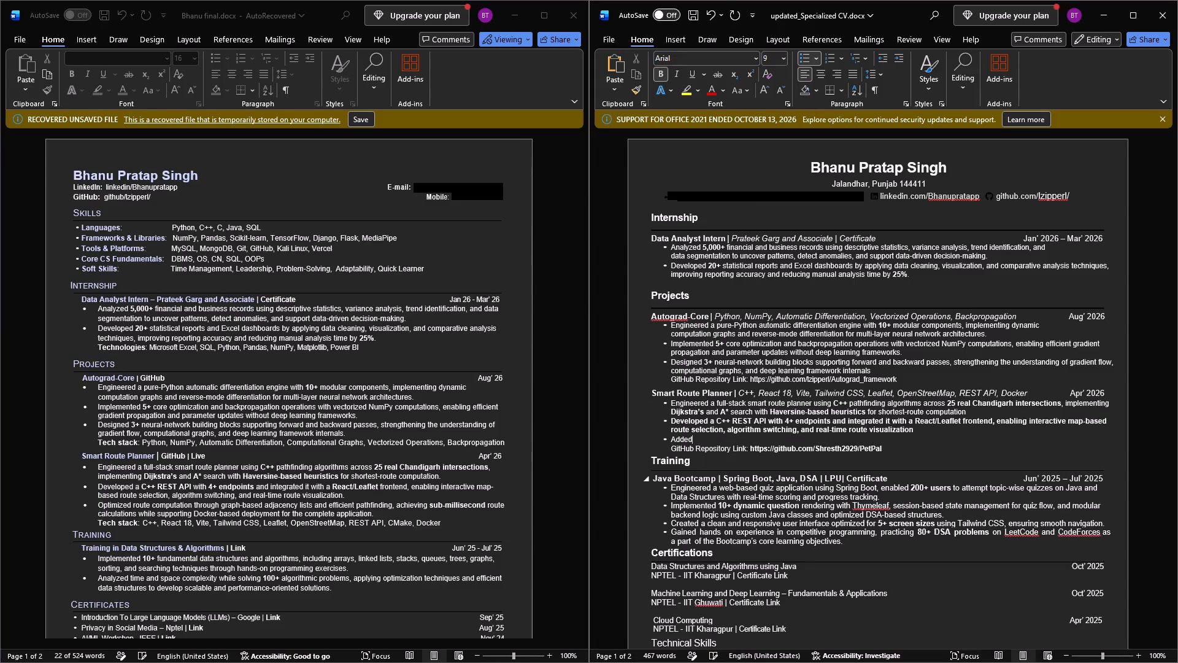
key("BackSpace")
key("BackSpace")
key("BackSpace")
key("BackSpace")
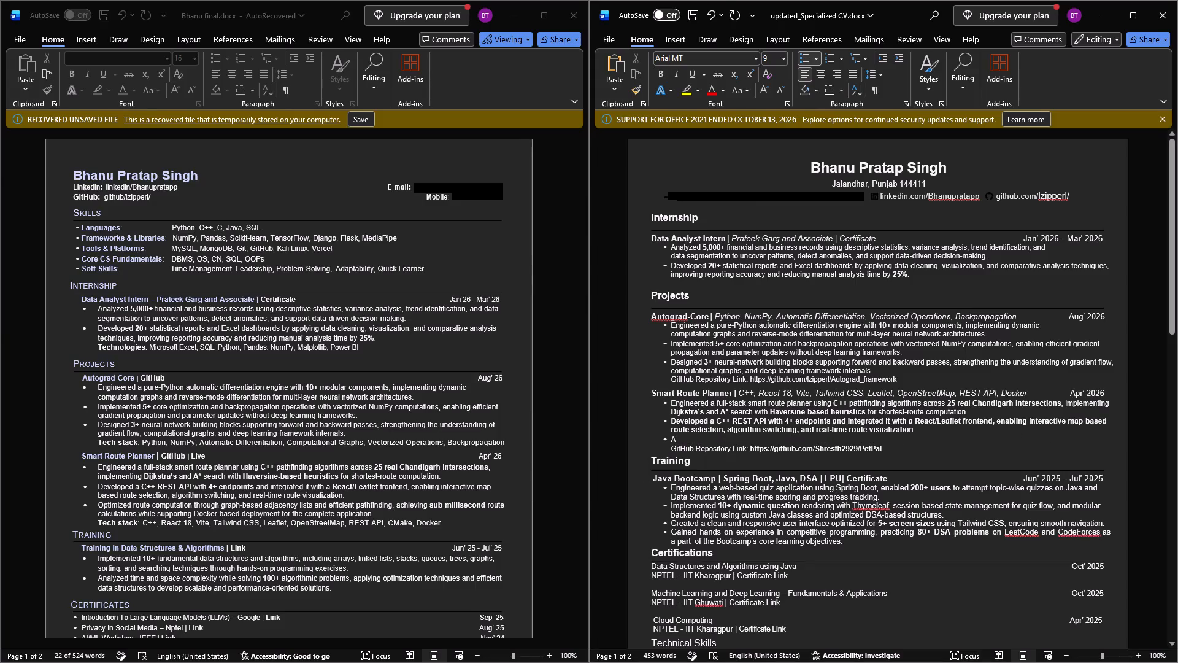
right_click(683, 441)
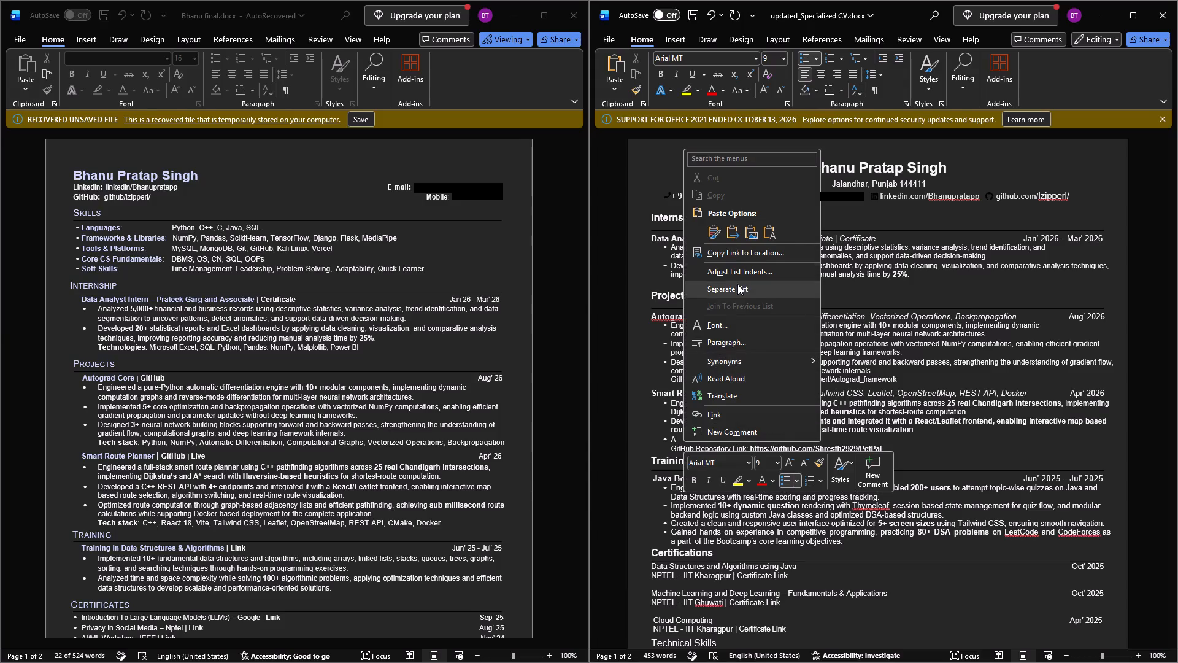
left_click(731, 237)
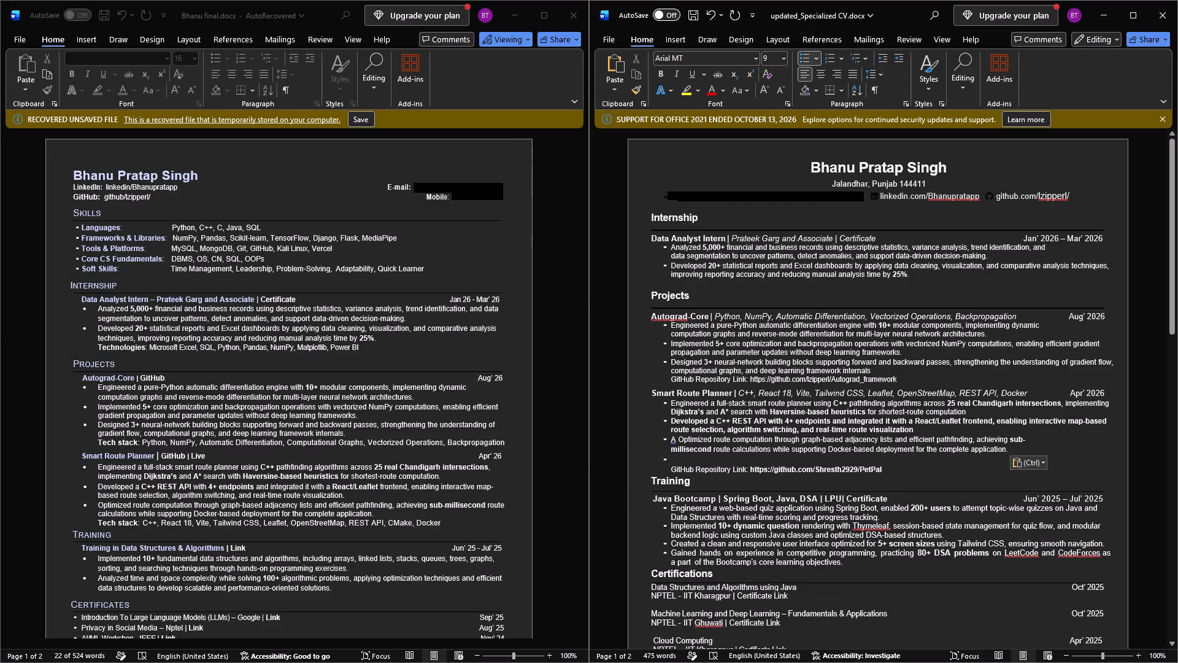
left_click(679, 443)
key("BackSpace")
key("BackSpace")
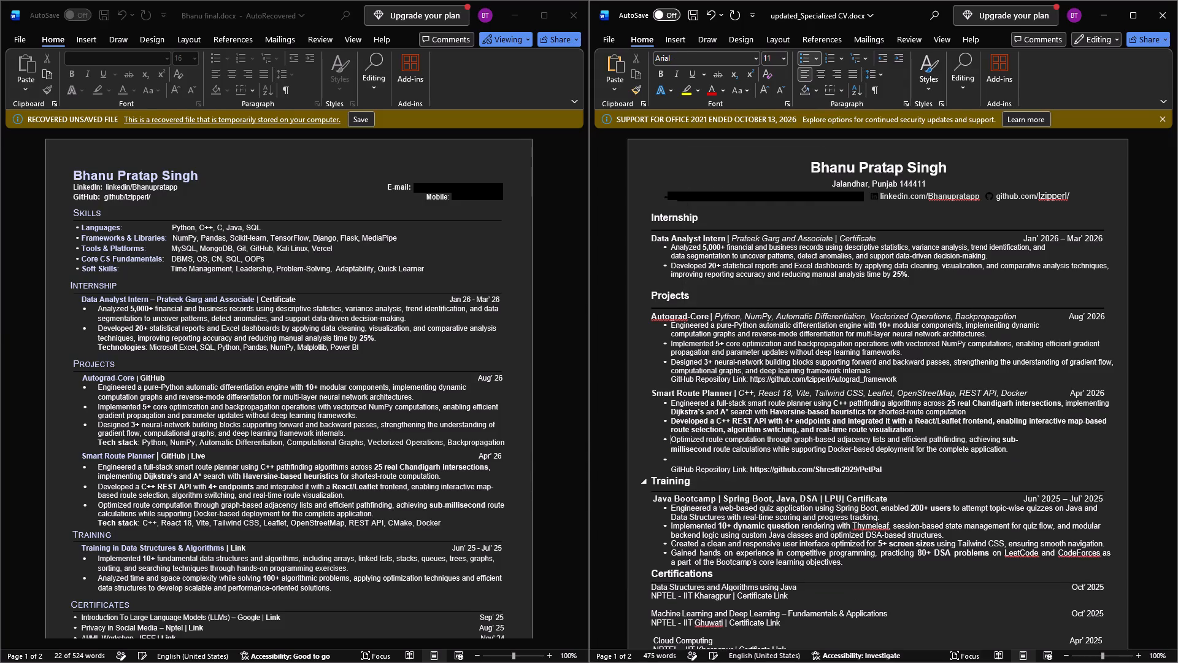
Remove the empty bullet above the Smart Route Planner project's GitHub Repository Link line.
left_click(688, 457)
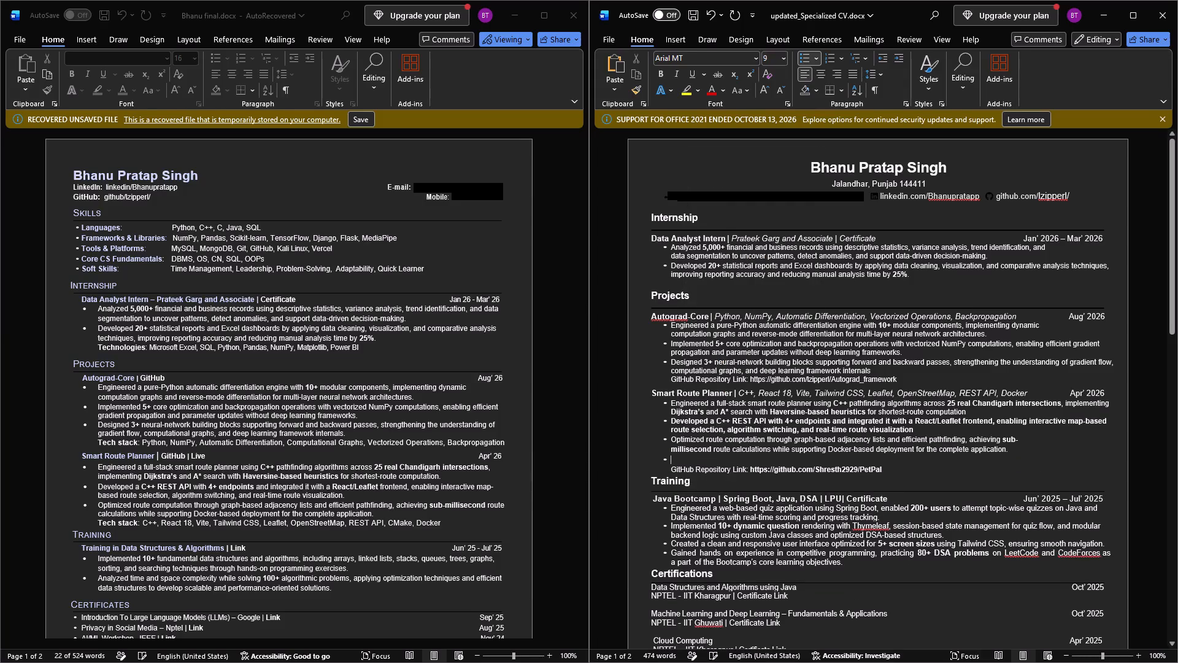
key("BackSpace")
key("BackSpace")
key("BackSpace")
key("BackSpace")
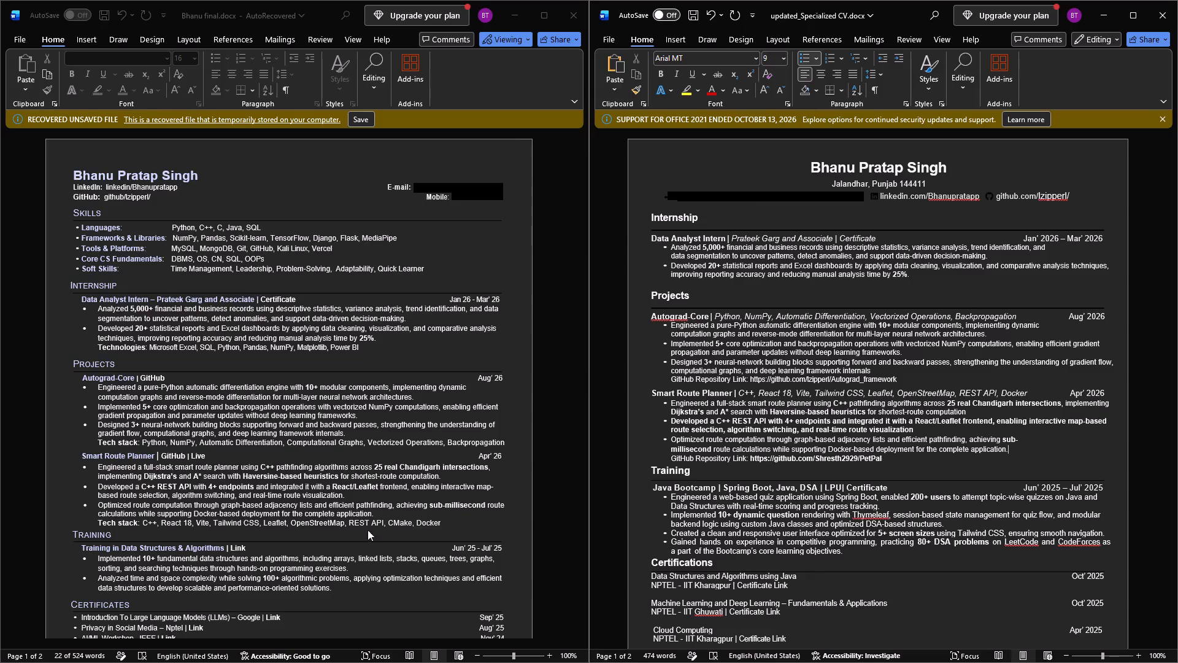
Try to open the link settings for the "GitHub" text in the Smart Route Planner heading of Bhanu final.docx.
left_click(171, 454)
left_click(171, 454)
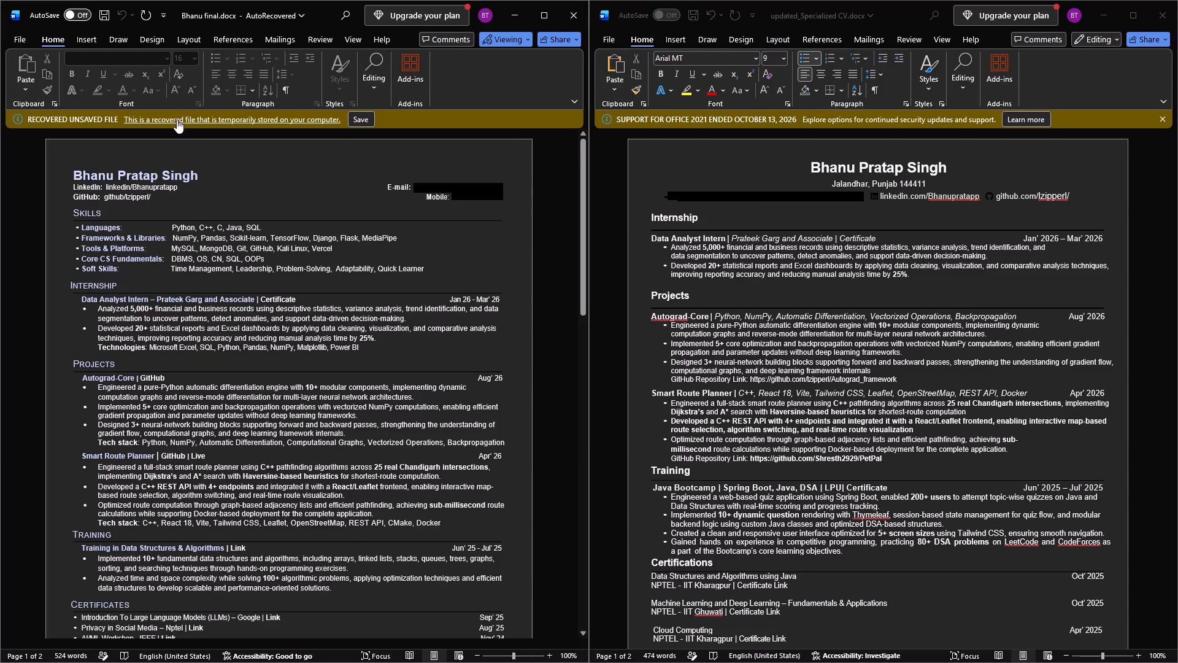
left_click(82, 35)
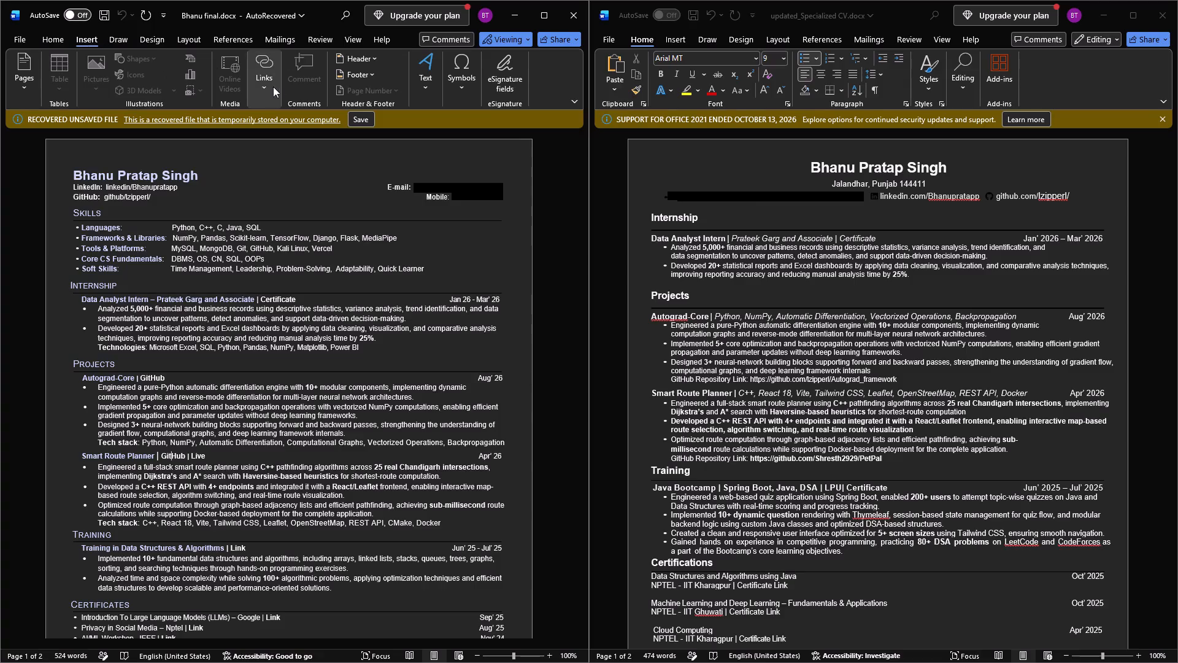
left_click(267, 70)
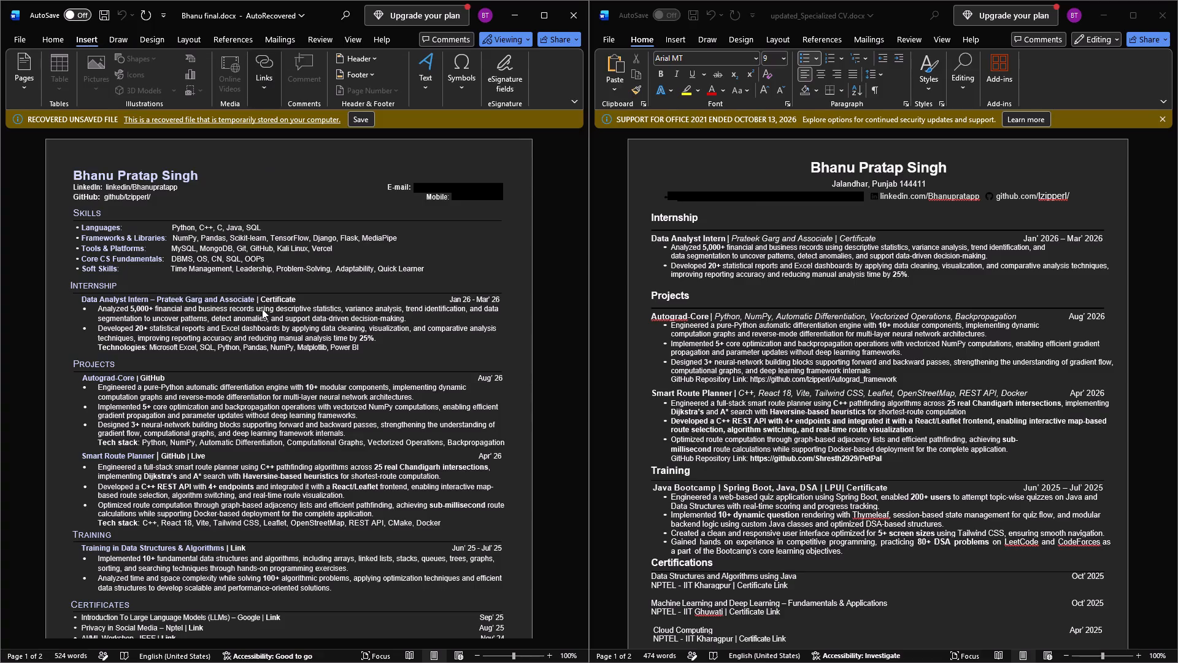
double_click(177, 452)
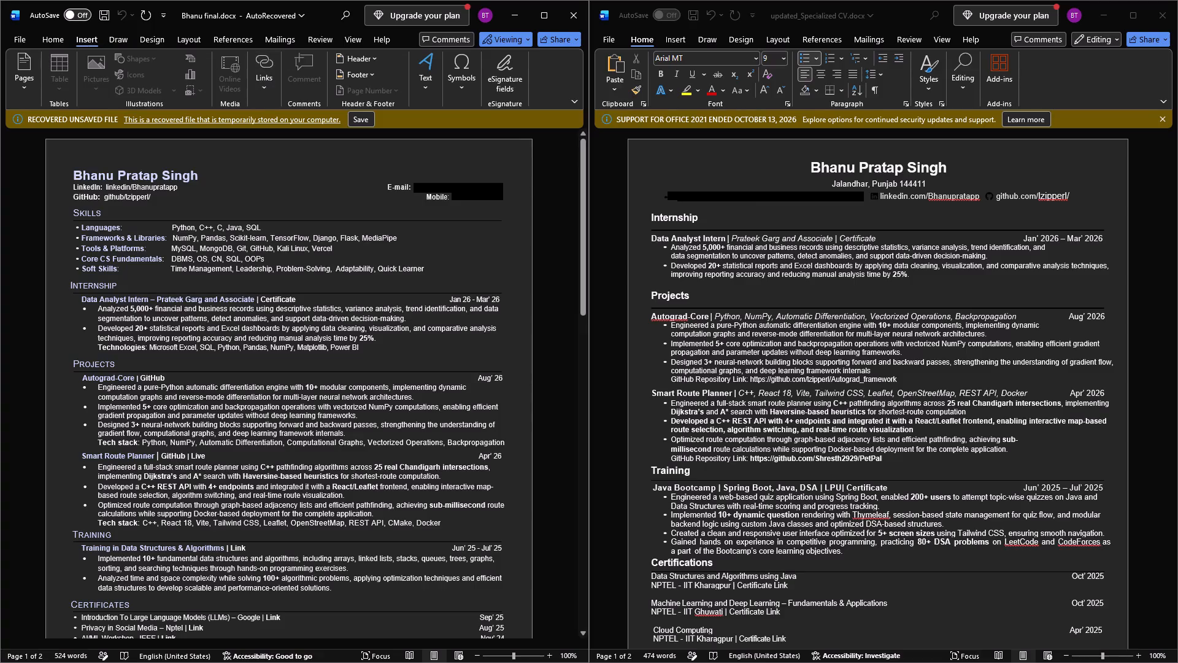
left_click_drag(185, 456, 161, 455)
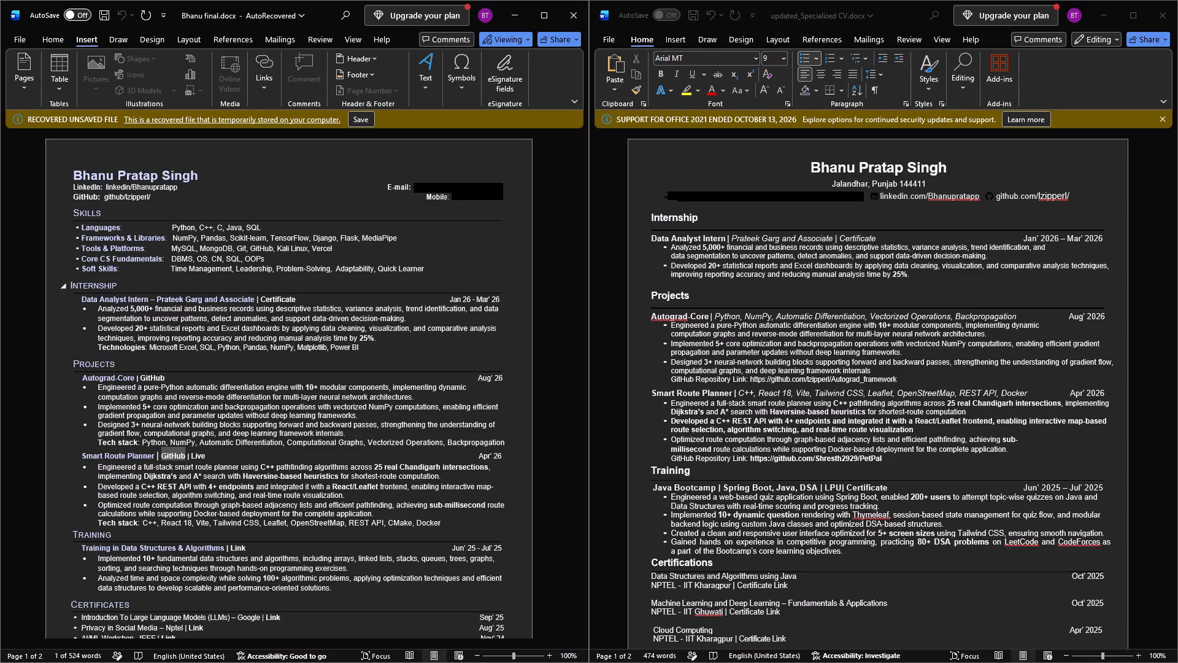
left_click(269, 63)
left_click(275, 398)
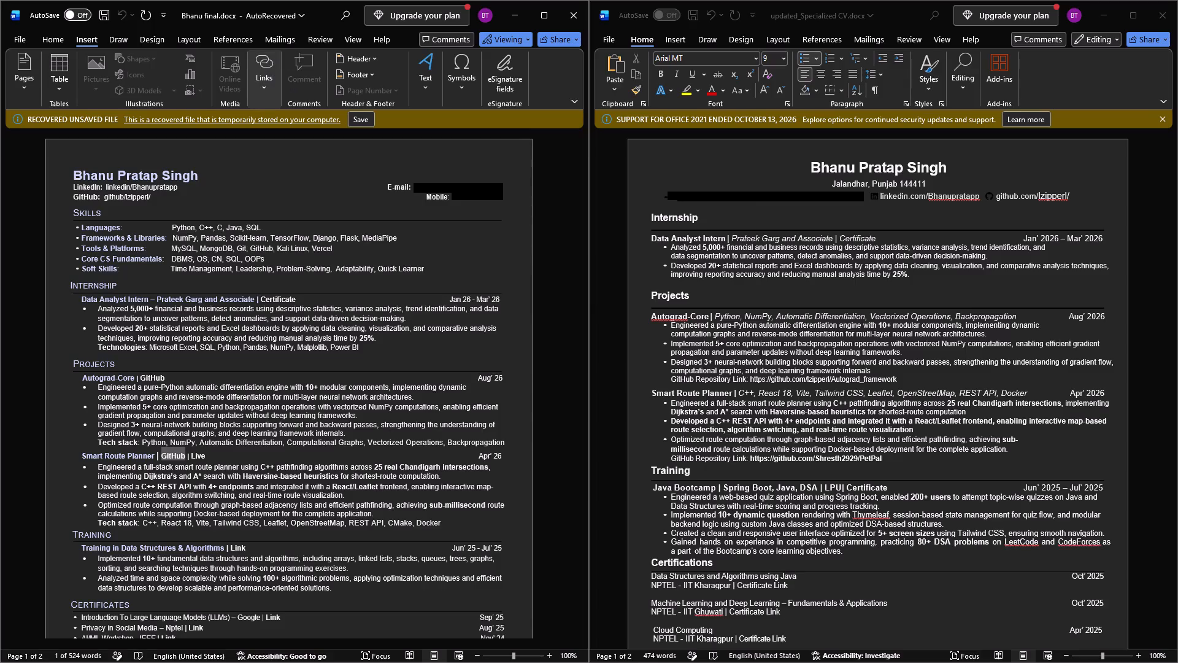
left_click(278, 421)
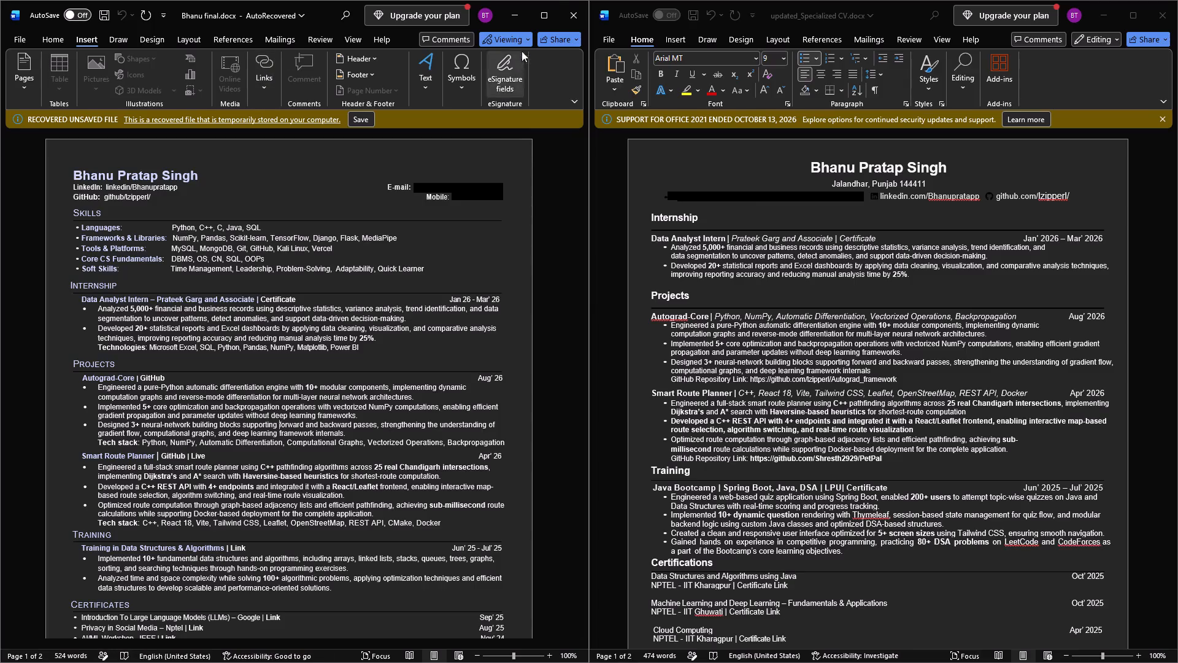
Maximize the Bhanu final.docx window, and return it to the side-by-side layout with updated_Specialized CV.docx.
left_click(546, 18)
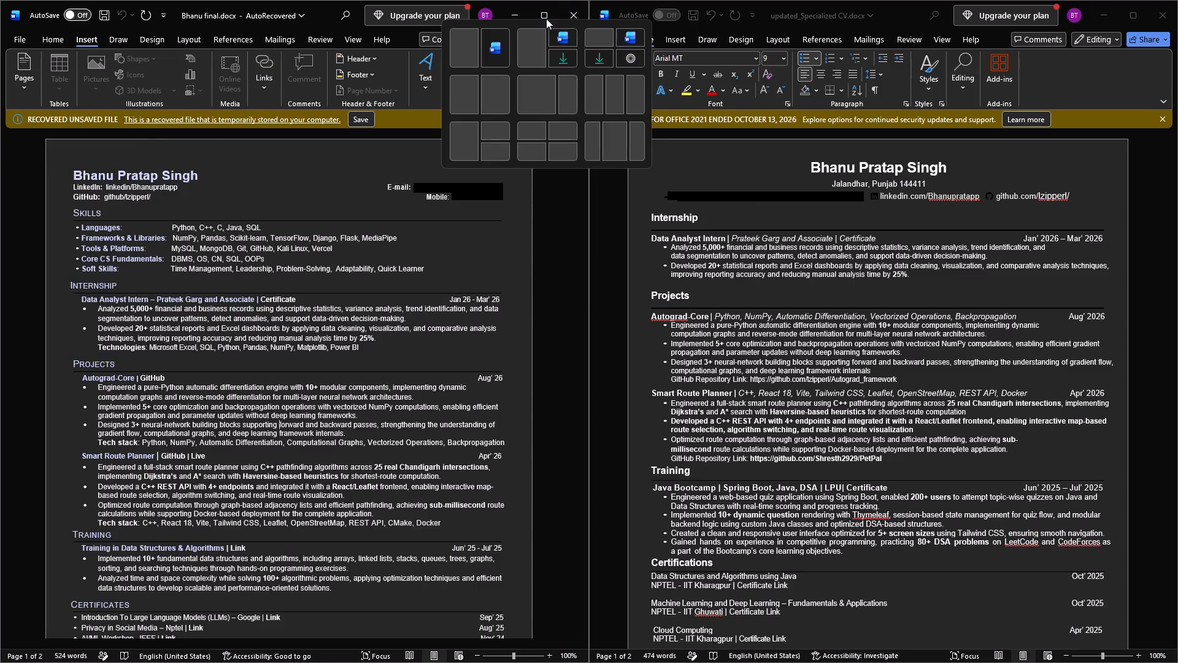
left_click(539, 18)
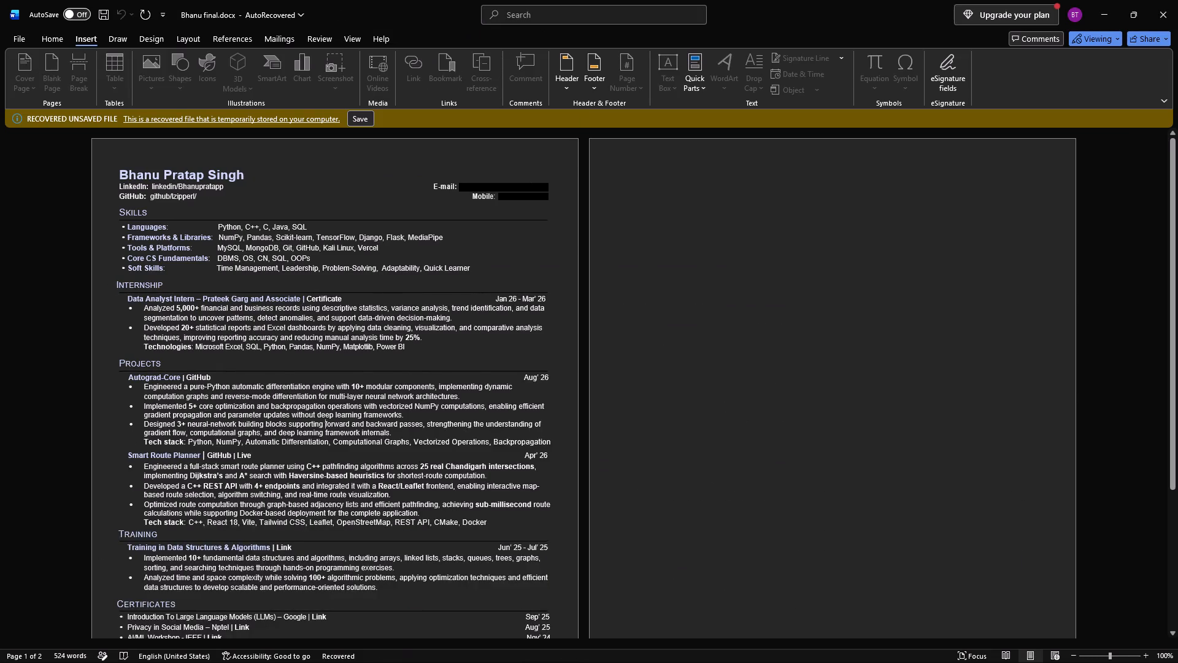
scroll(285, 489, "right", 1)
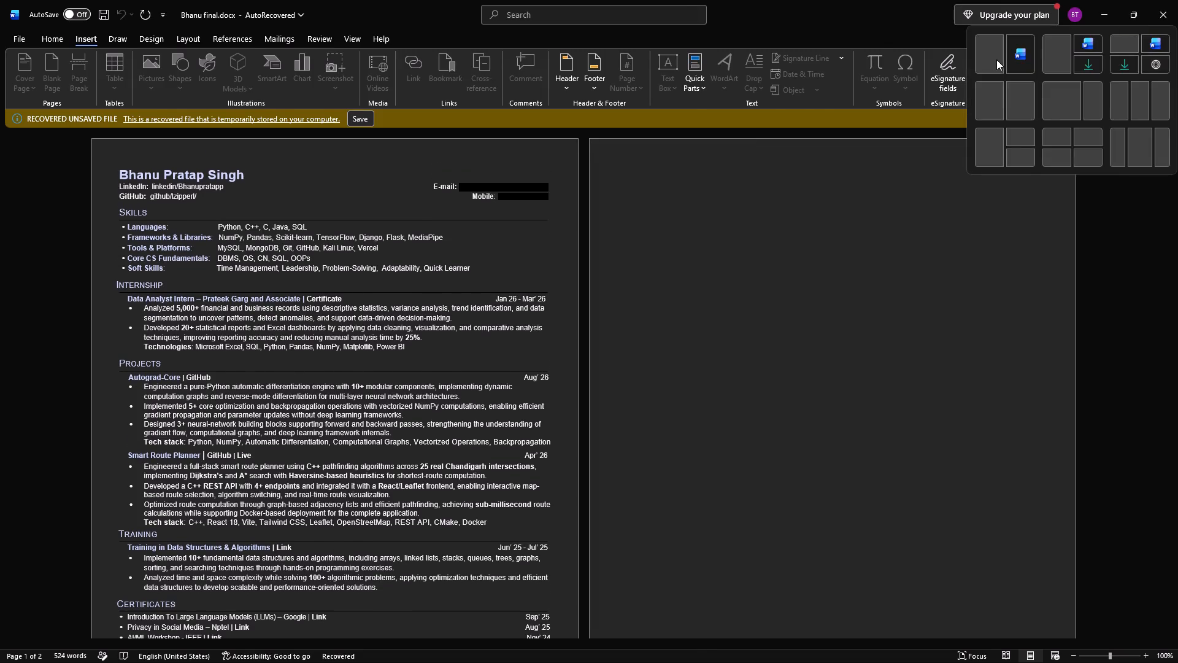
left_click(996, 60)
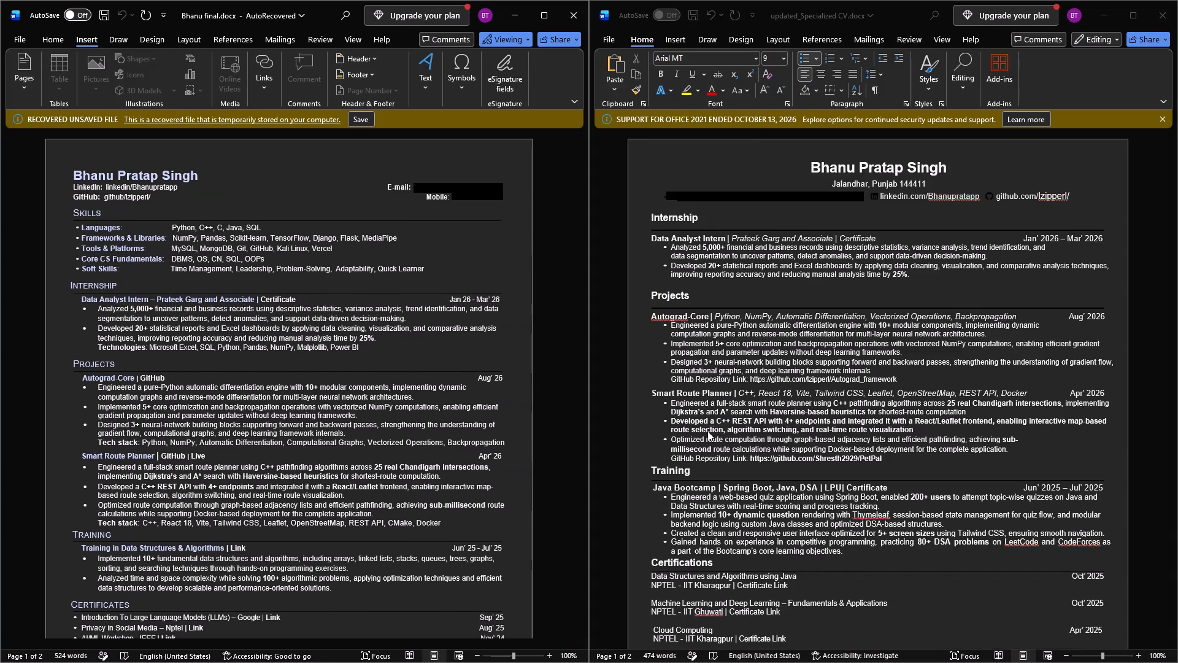
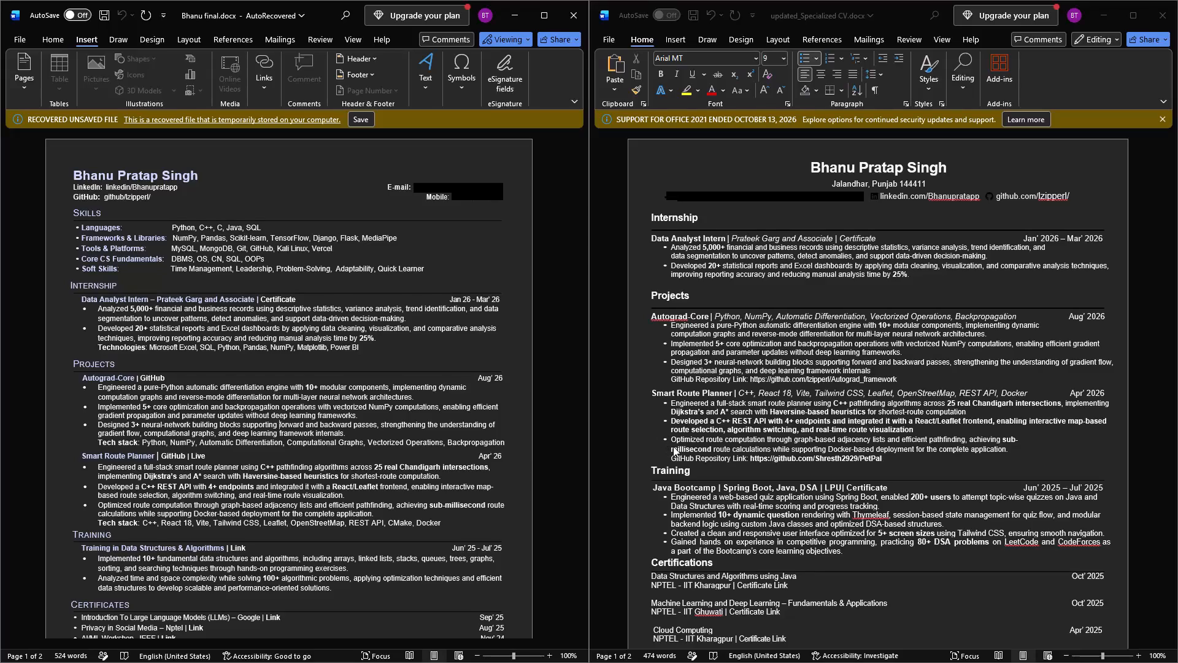
Save the recovered Bhanu final.docx file so that it opens for editing.
left_click(722, 463)
left_click(728, 461)
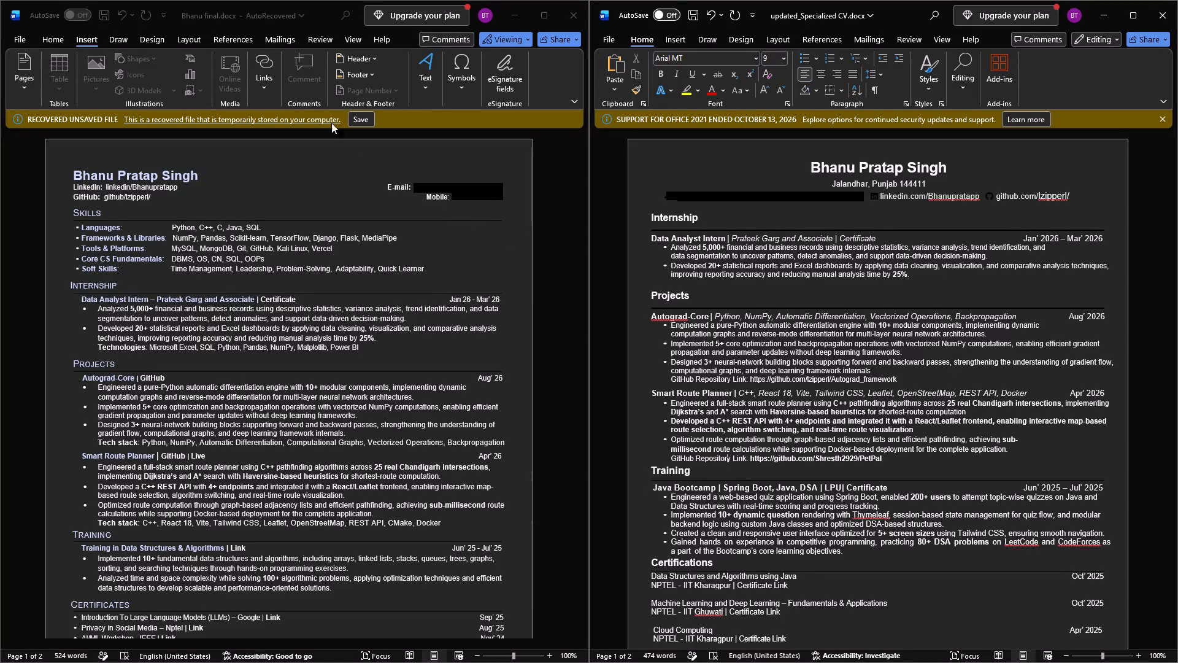
left_click(316, 119)
left_click(358, 118)
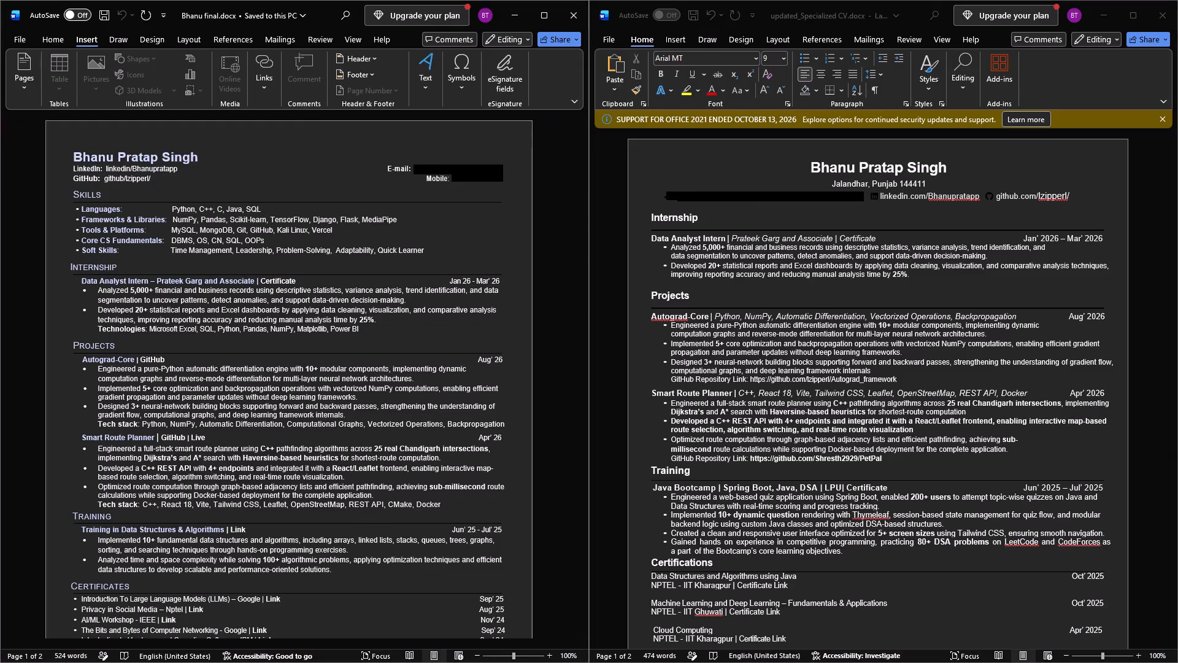
Copy the link address behind "GitHub" in the Smart Route Planner heading of Bhanu final.docx, leaving the link itself unedited.
left_click(180, 437)
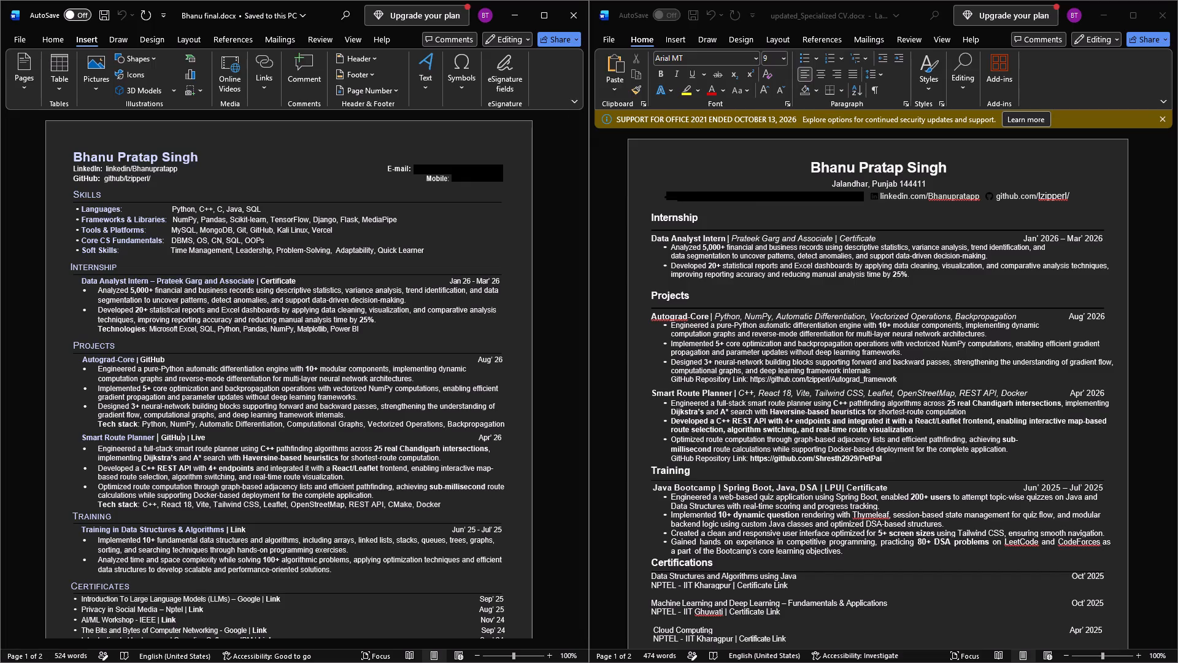
left_click(175, 436)
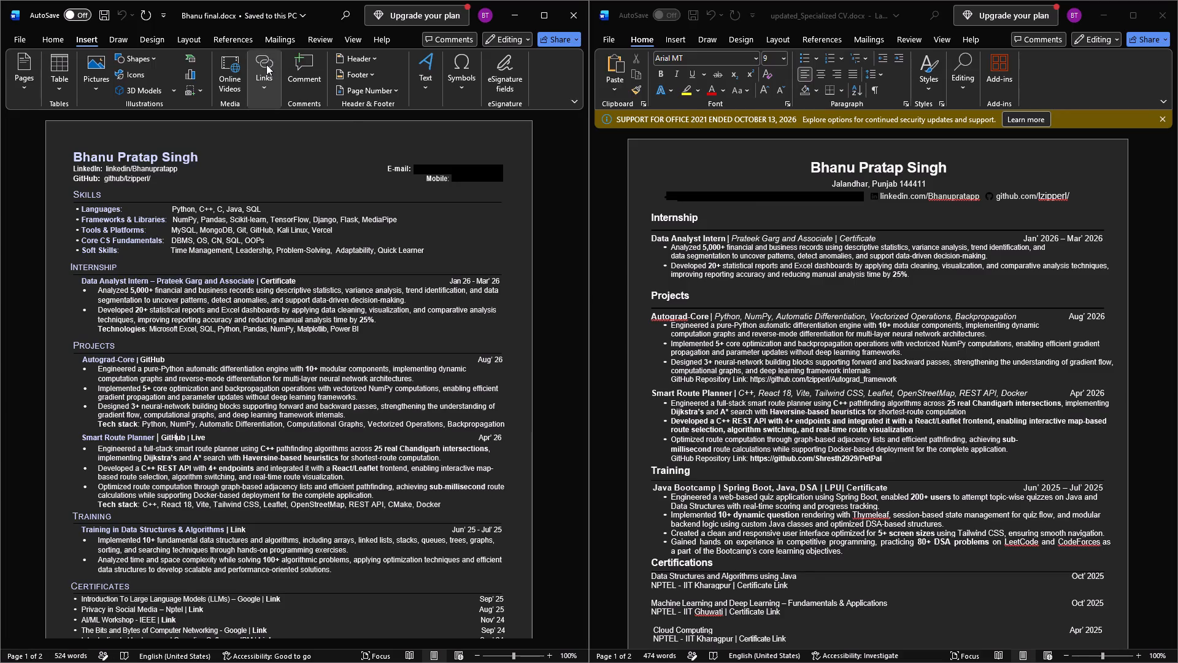
left_click(266, 64)
left_click(258, 112)
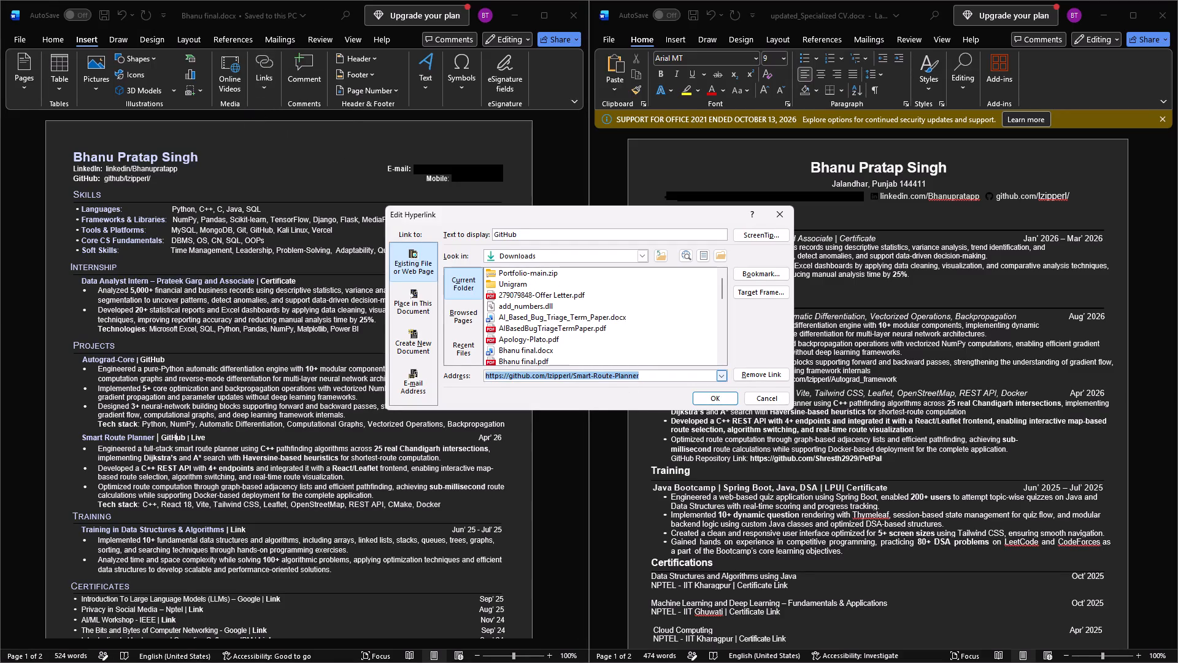
left_click(627, 373)
right_click(627, 373)
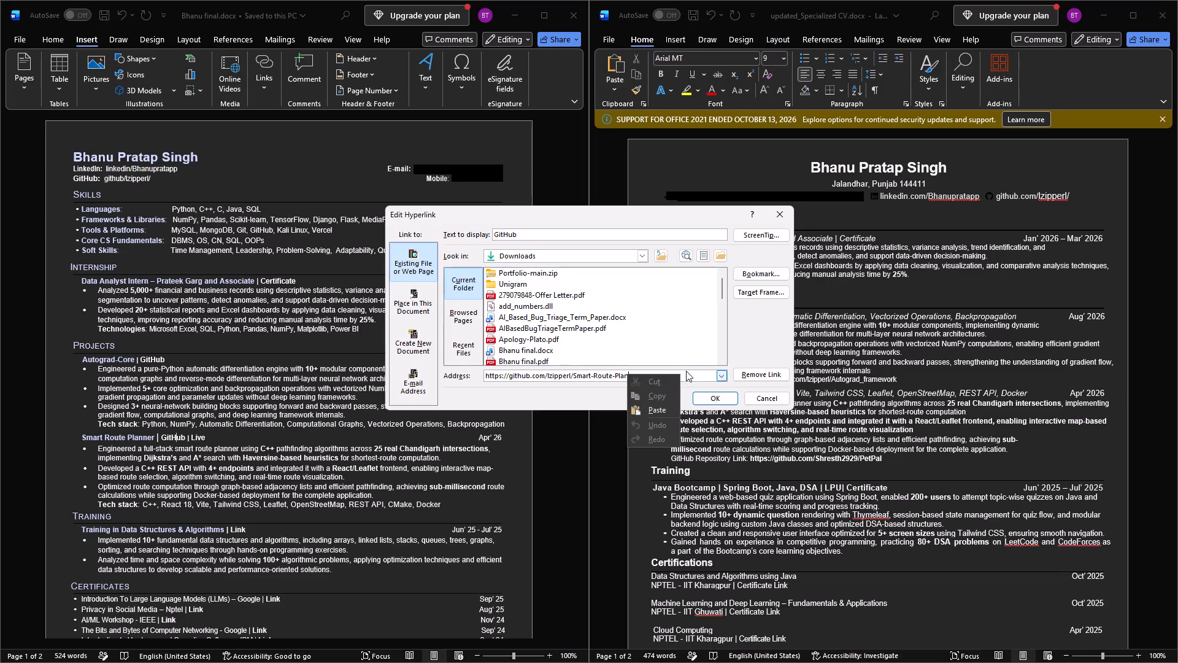
left_click(686, 371)
left_click_drag(647, 379, 466, 375)
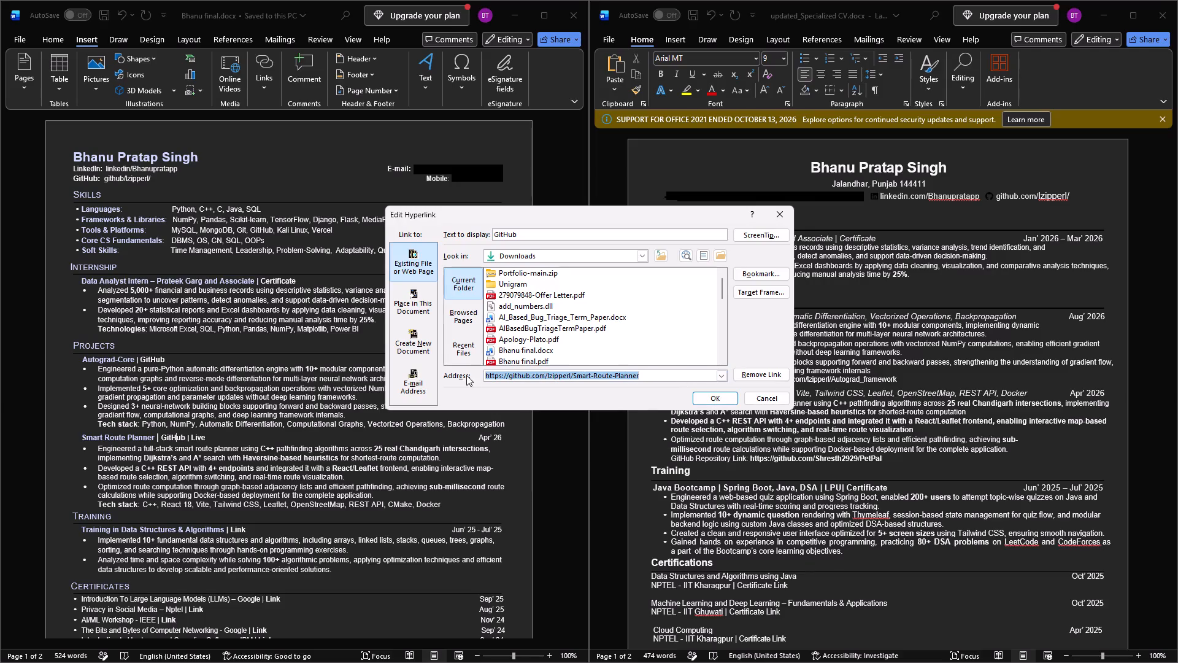
right_click(545, 374)
left_click(566, 398)
left_click(782, 396)
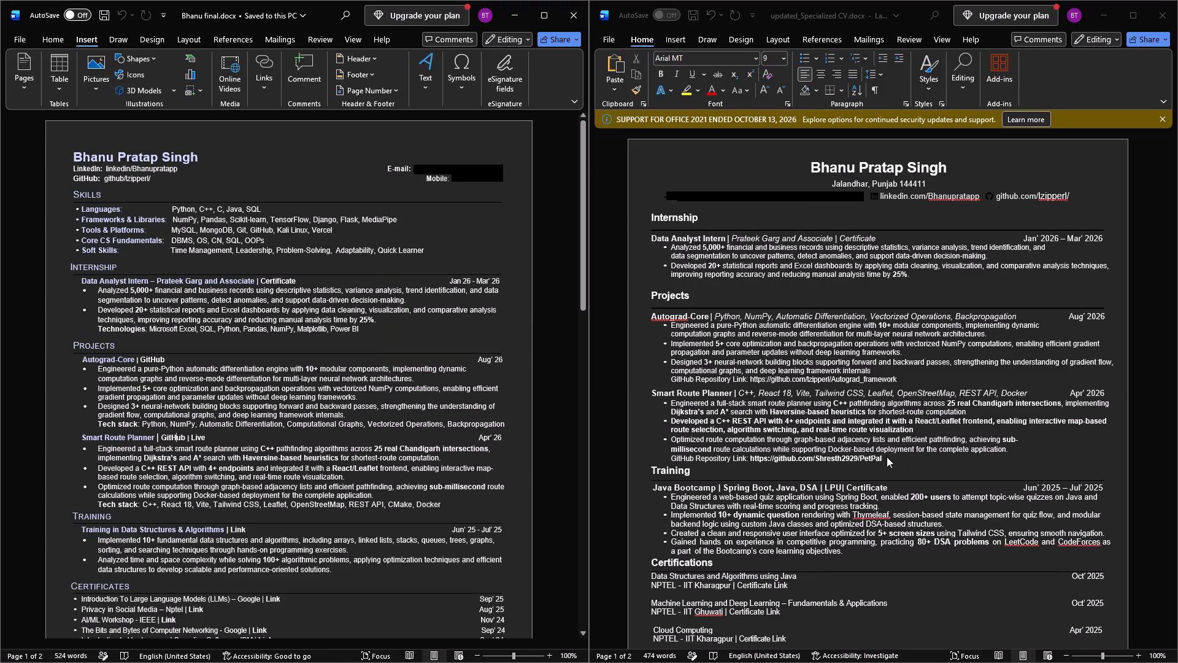
Replace the PetPal URL in the Smart Route Planner's GitHub Repository Link line of updated_Specialized CV.docx with the copied Smart-Route-Planner address.
left_click(887, 457)
left_click_drag(887, 457, 766, 460)
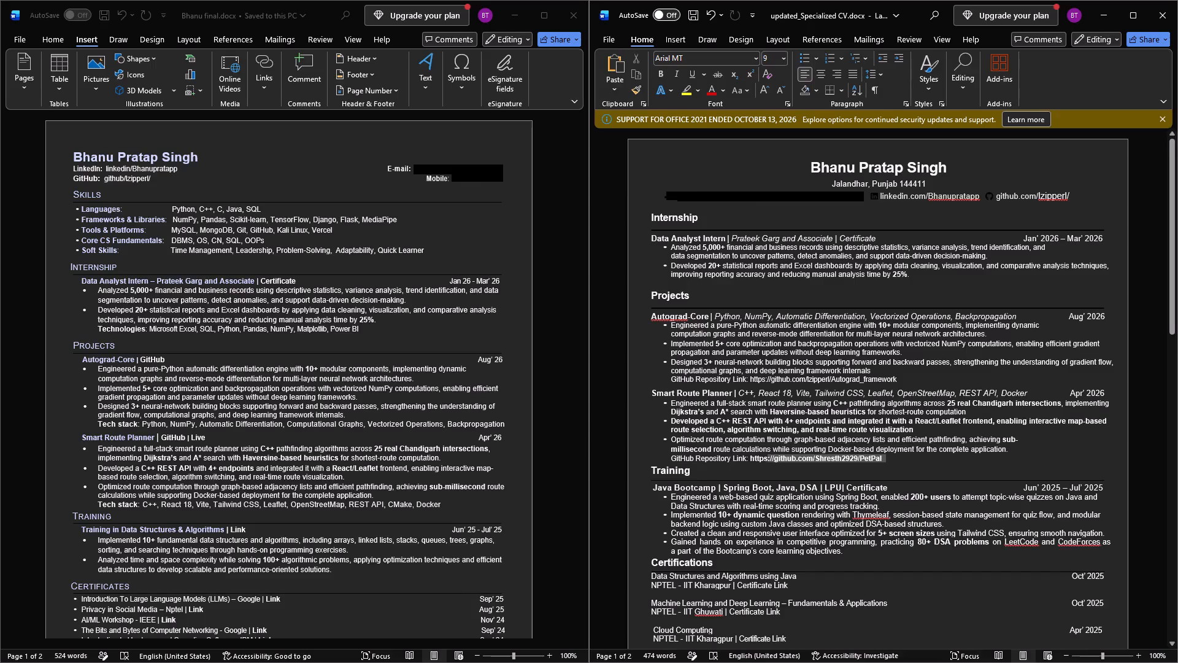
left_click_drag(766, 460, 761, 459)
key("BackSpace")
key("BackSpace")
key("BackSpace")
key("BackSpace")
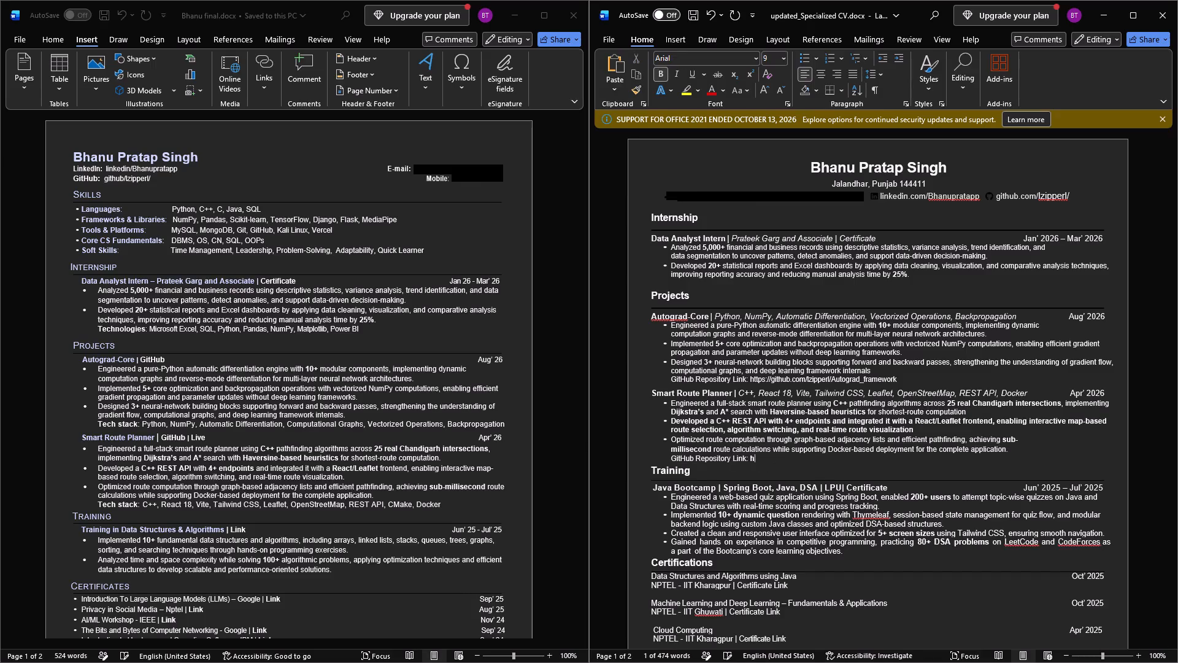
key("ctrl+v")
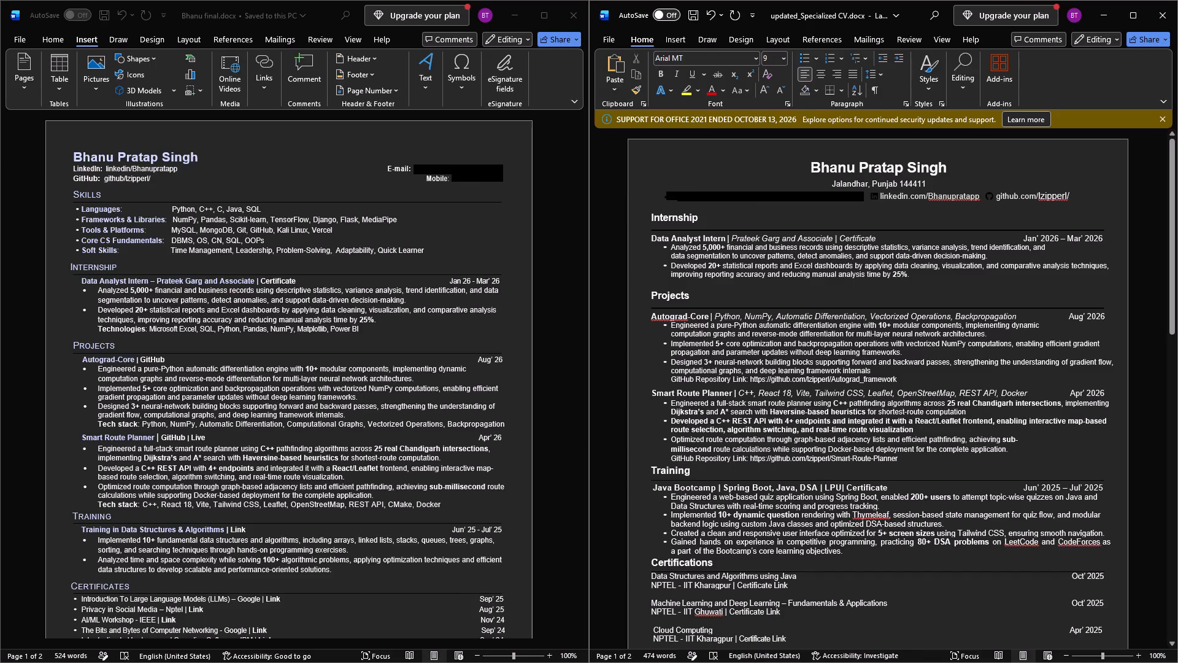
Turn the Smart-Route-Planner URL in the GitHub Repository Link line into a hyperlink to that same address.
left_click_drag(752, 459, 892, 462)
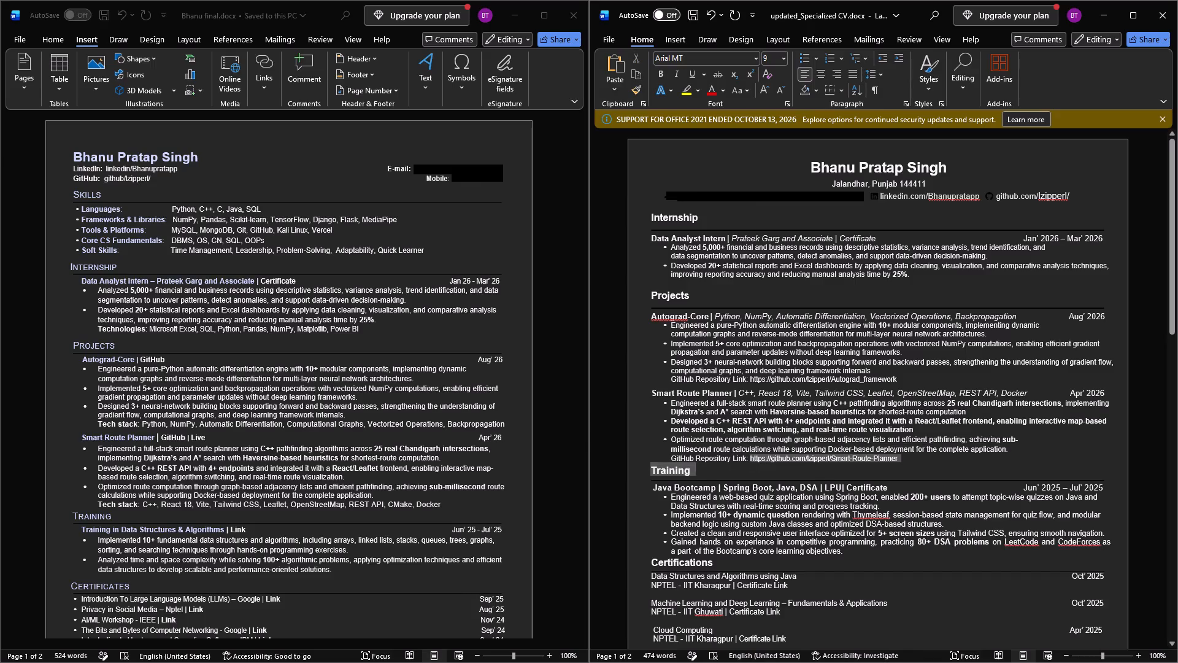
left_click_drag(892, 462, 897, 460)
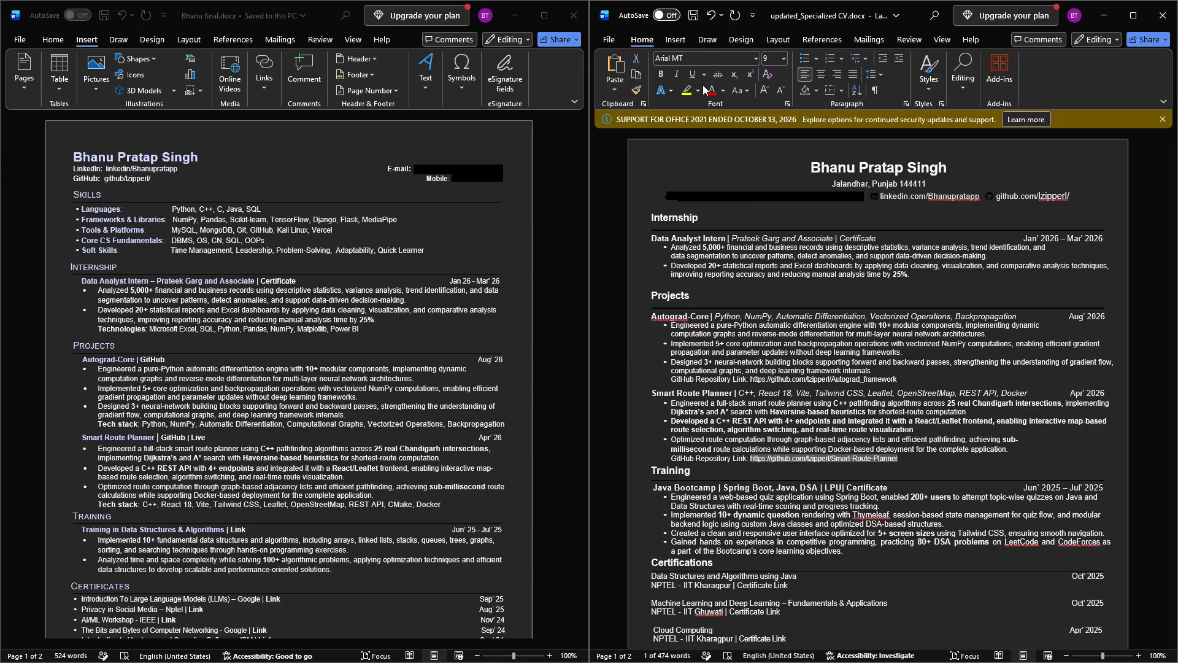
left_click(688, 42)
left_click(844, 66)
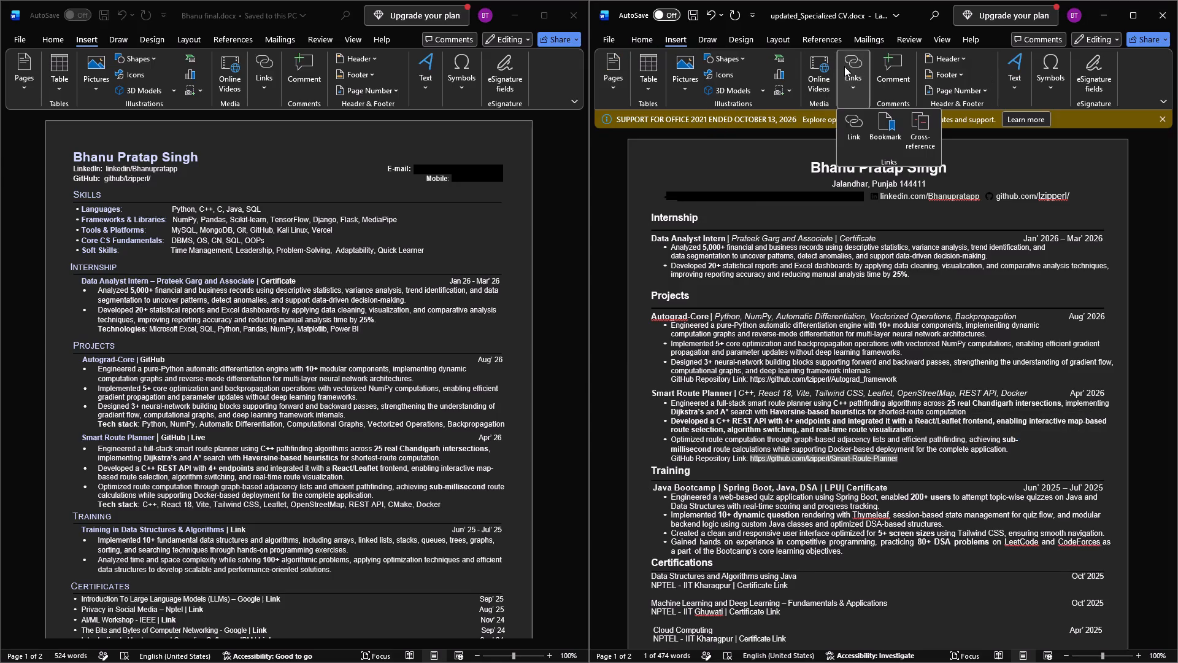
left_click(857, 123)
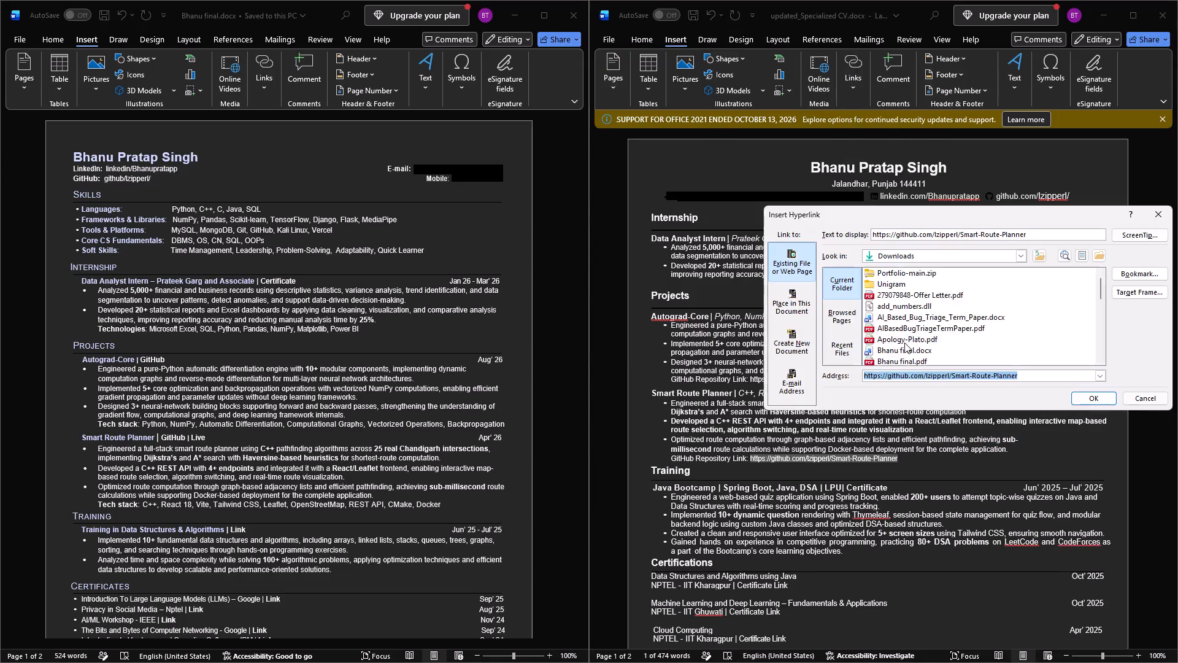
left_click(1082, 401)
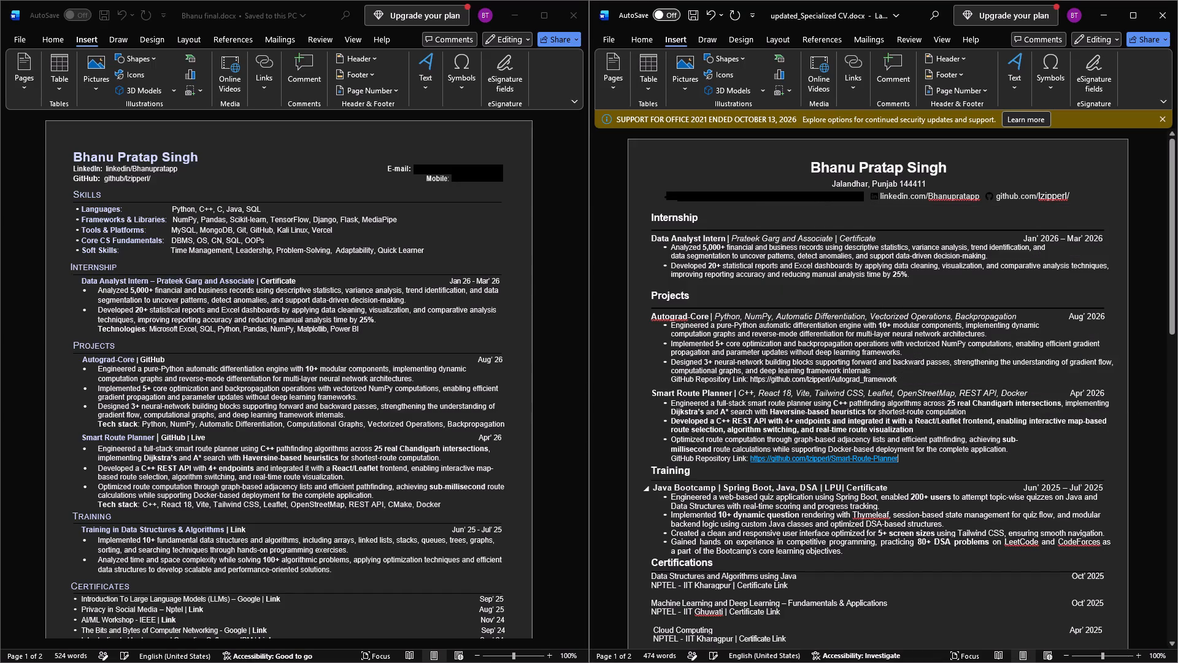
Remove the underline from the Smart-Route-Planner hyperlink text and set its font colour to black.
key("shift+Left")
key("shift+Left")
key("shift+Left")
key("shift+Left")
key("shift+Left")
key("shift+Left")
key("shift+Left")
key("shift+Left")
key("shift+Left")
key("shift+Left")
key("shift+Left")
key("shift+Left")
key("shift+Left")
key("shift+Left")
key("shift+Left")
key("shift+Left")
key("shift+Left")
key("shift+Left")
key("shift+Left")
key("shift+Left")
key("shift+Left")
key("shift+Left")
key("shift+Left")
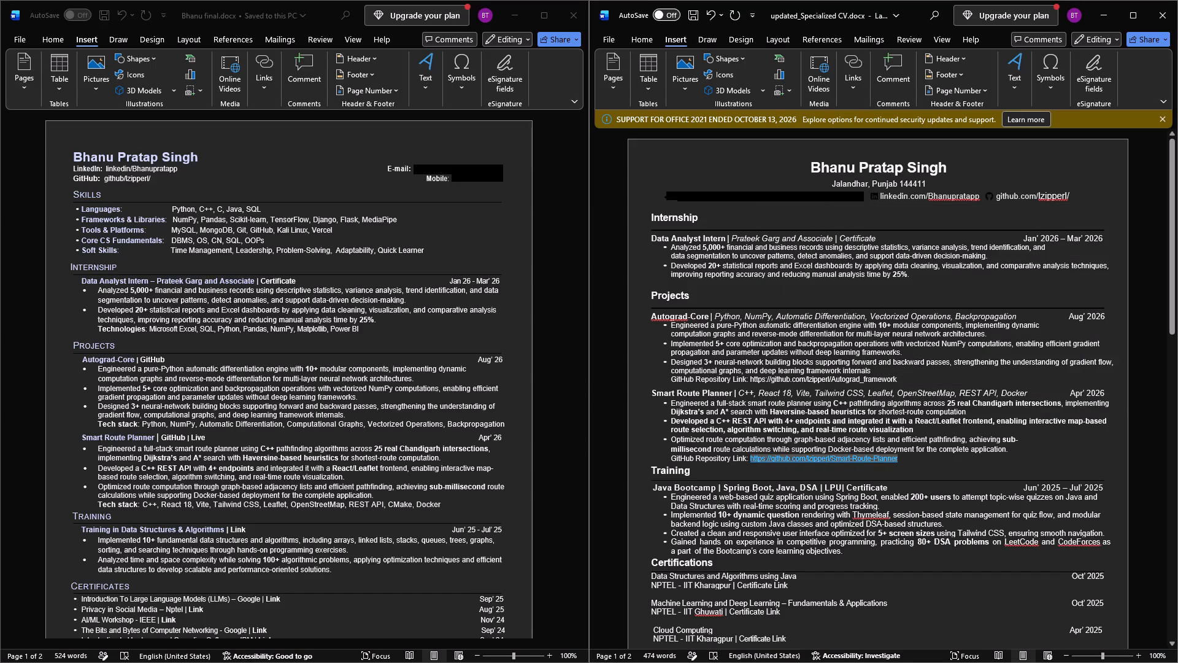
right_click(811, 457)
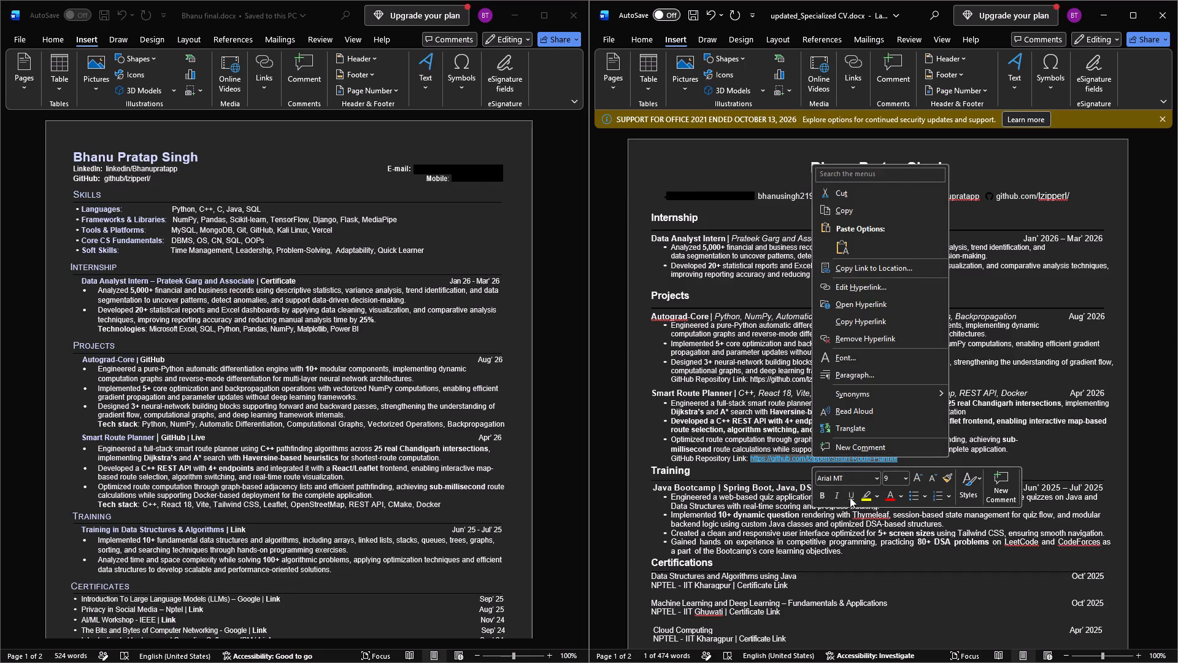
double_click(850, 497)
left_click(901, 498)
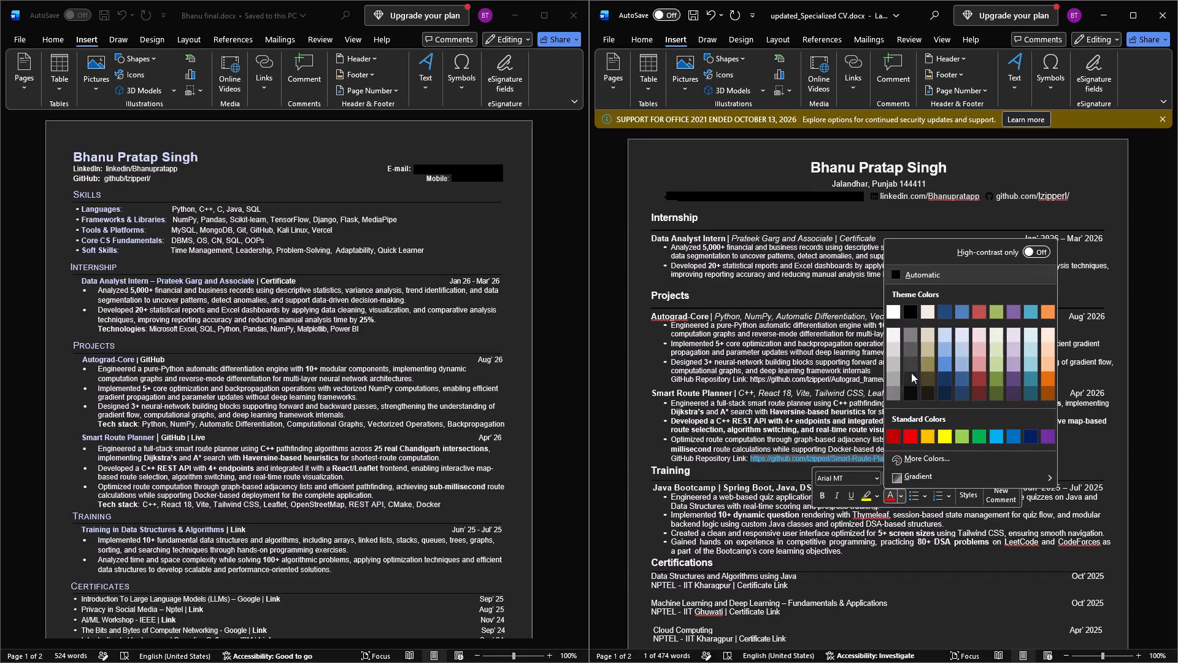
left_click(911, 311)
left_click(727, 511)
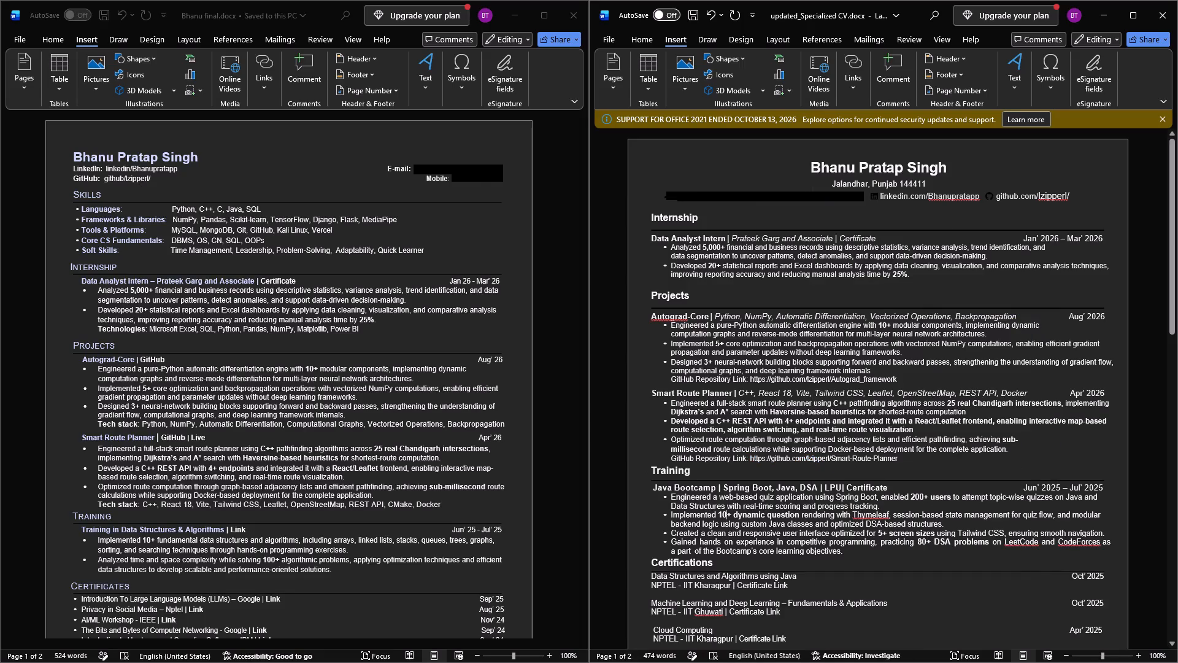
Copy the "Training in Data Structures & Algorithms" title from the Training section of Bhanu final.docx.
scroll(796, 532, "down", 1)
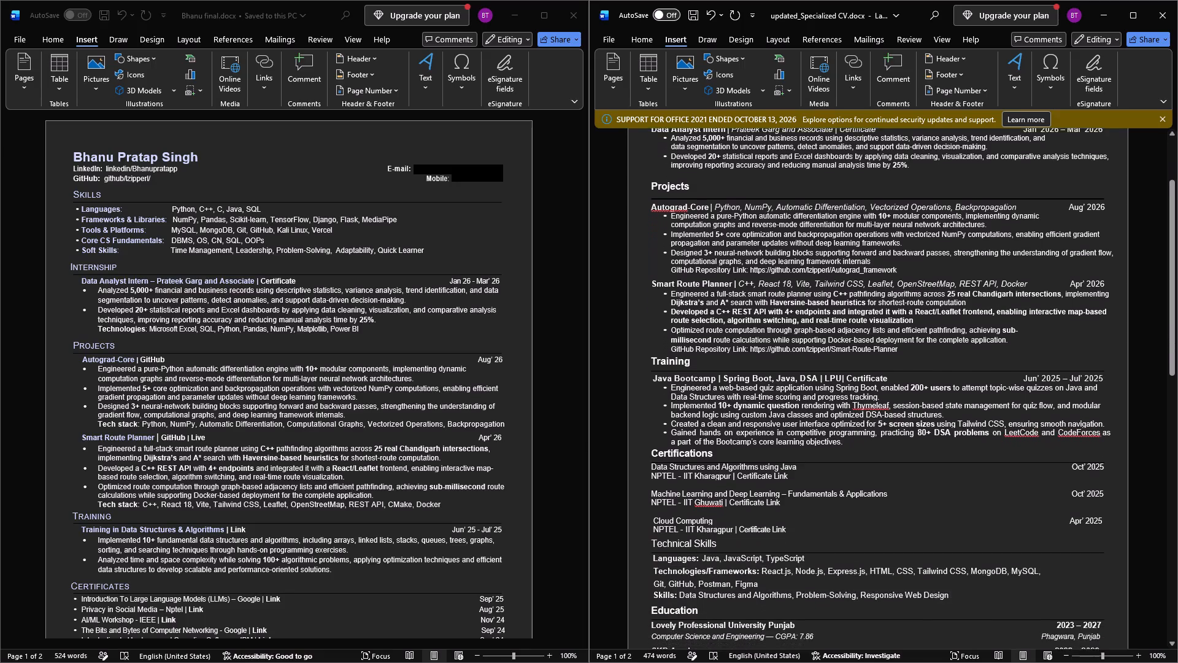
scroll(796, 532, "down", 2)
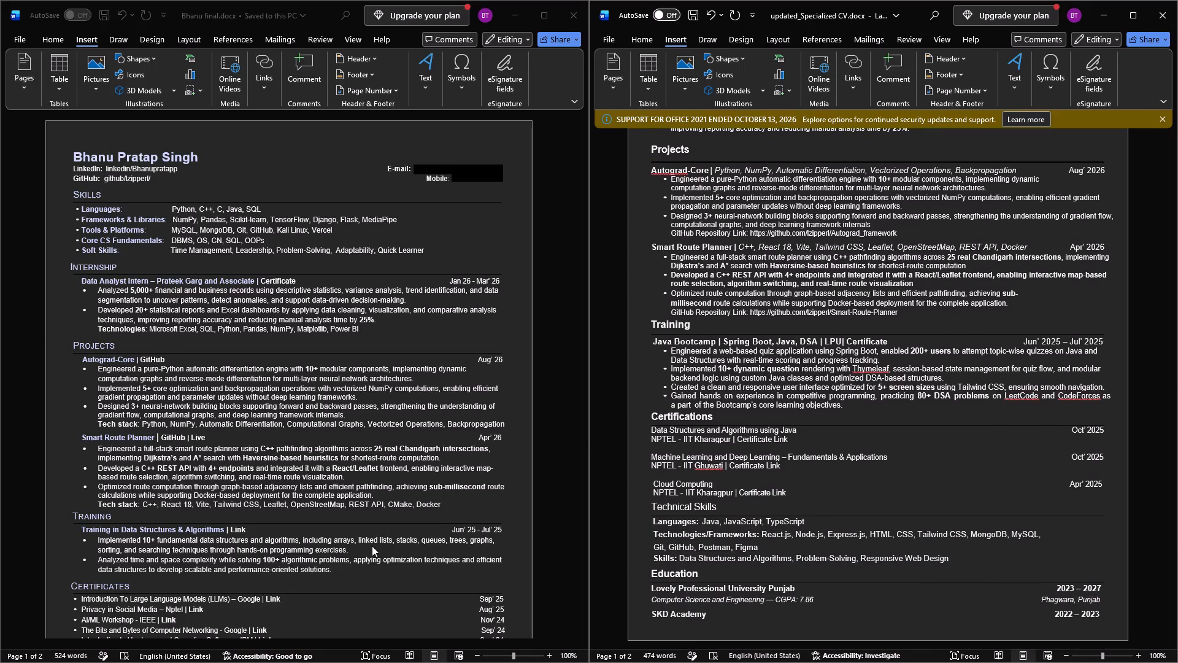
scroll(350, 559, "down", 2)
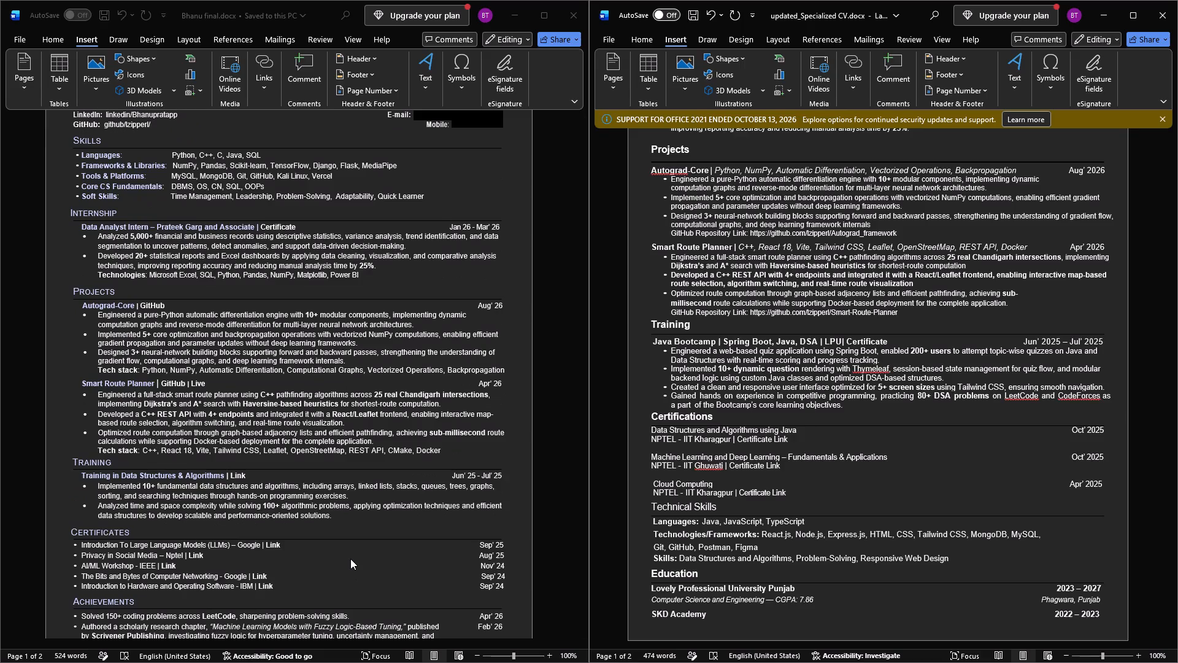
left_click(80, 472)
left_click_drag(82, 476, 123, 476)
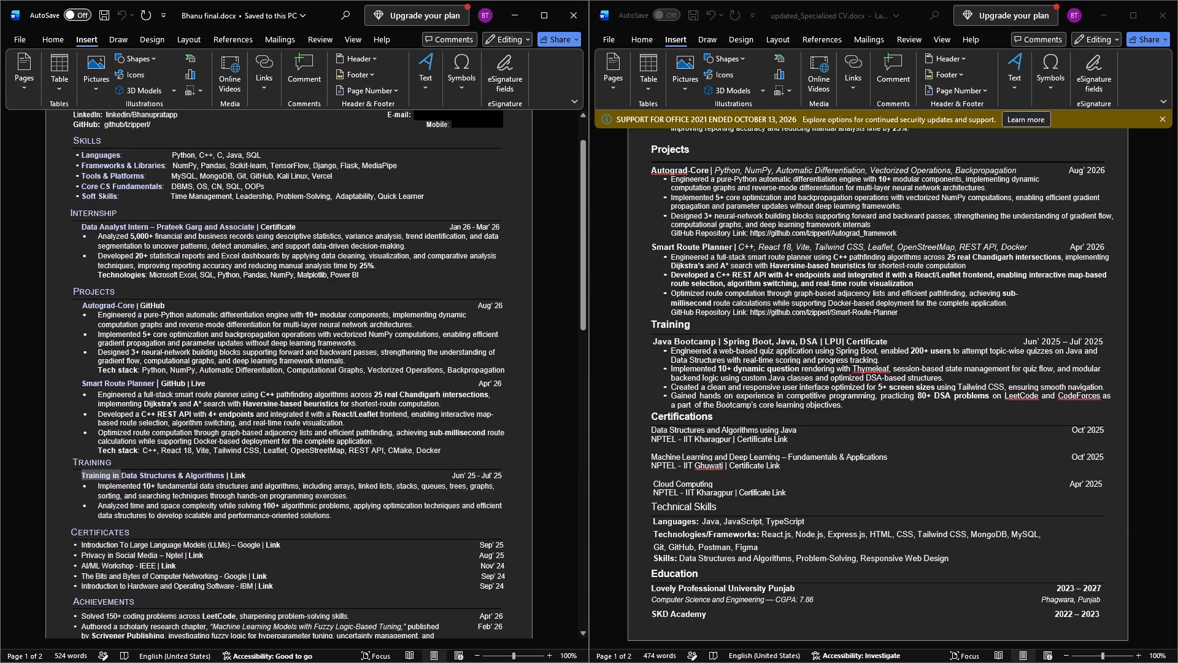
left_click_drag(123, 476, 221, 476)
right_click(221, 476)
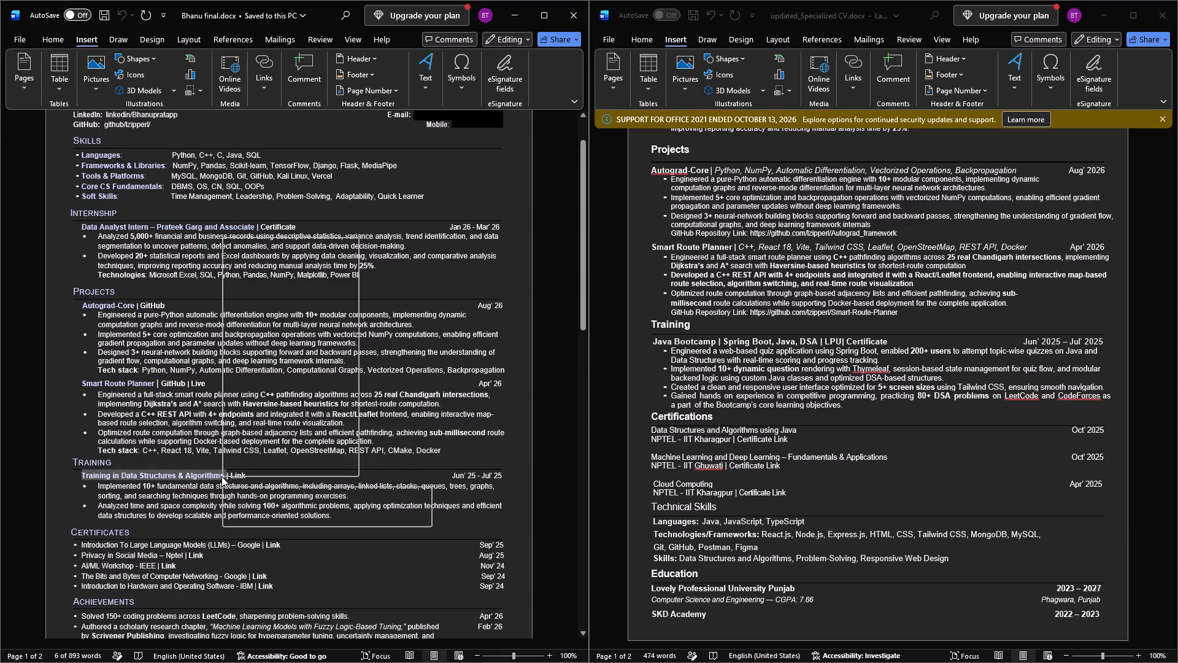
left_click(284, 281)
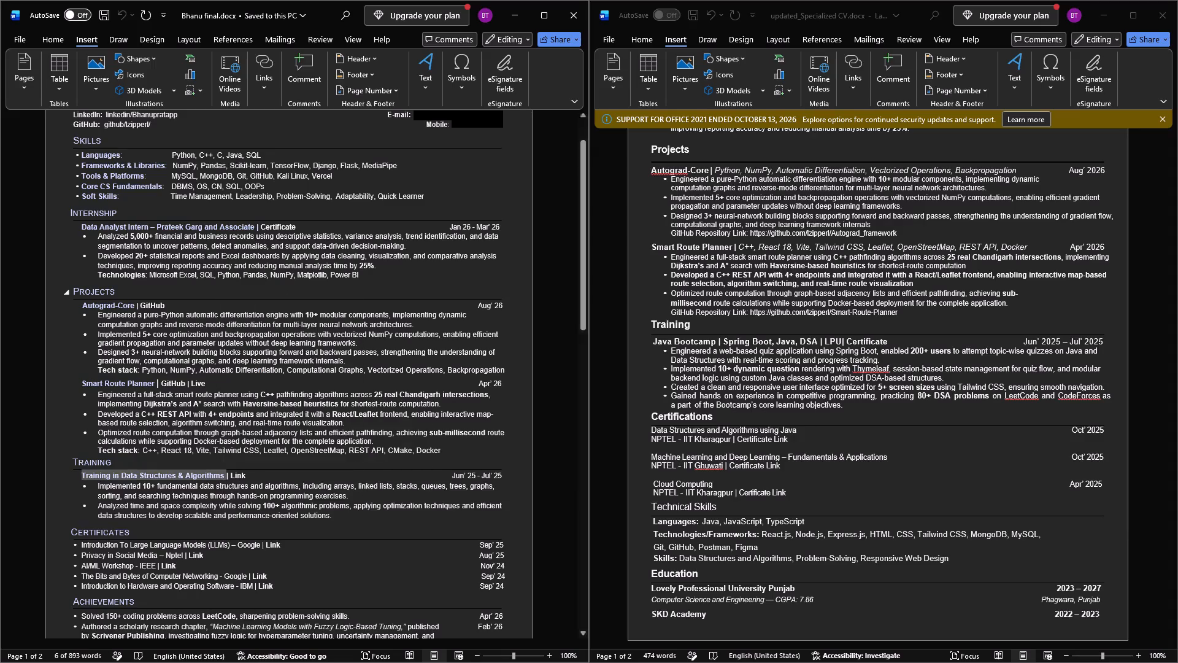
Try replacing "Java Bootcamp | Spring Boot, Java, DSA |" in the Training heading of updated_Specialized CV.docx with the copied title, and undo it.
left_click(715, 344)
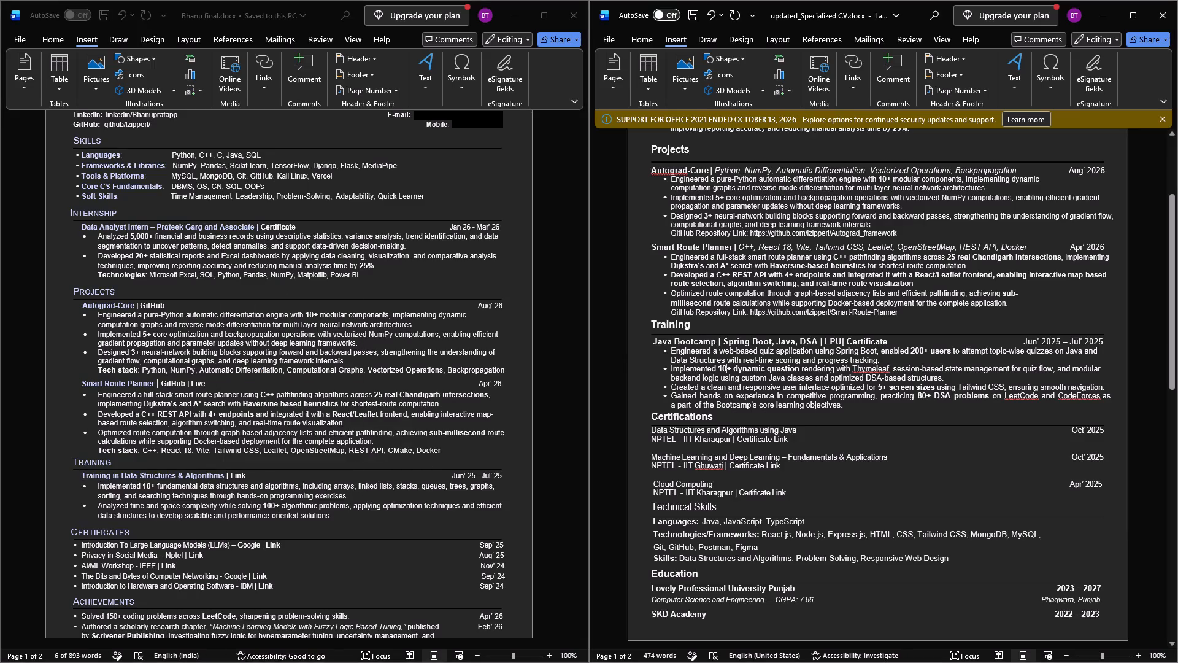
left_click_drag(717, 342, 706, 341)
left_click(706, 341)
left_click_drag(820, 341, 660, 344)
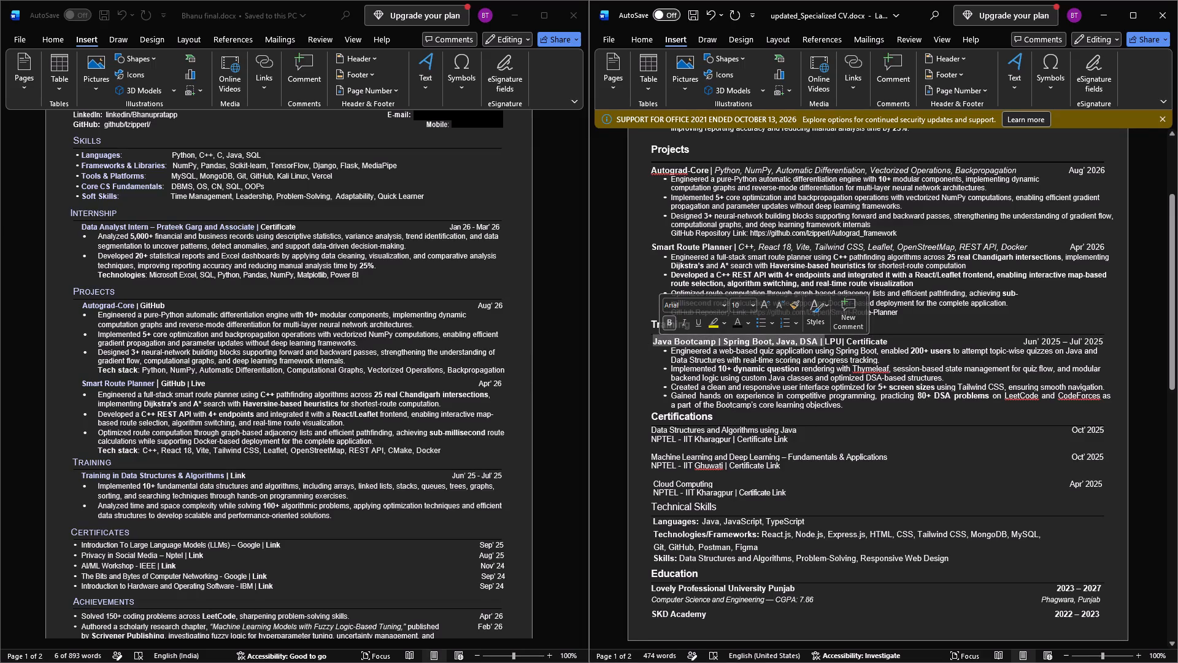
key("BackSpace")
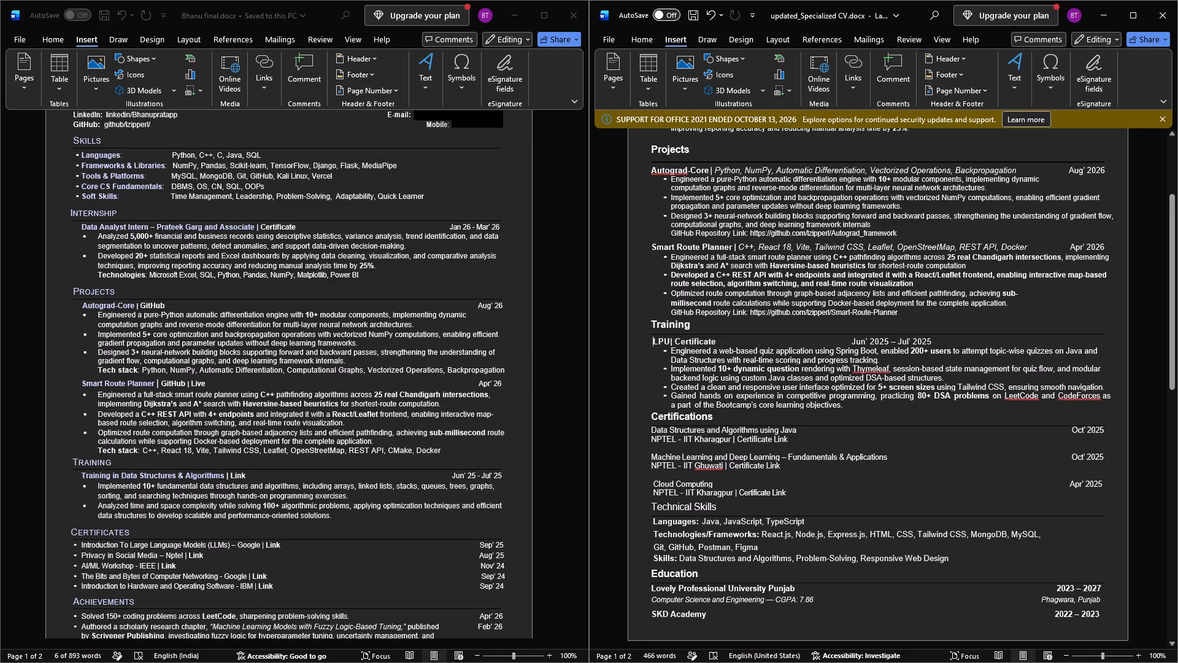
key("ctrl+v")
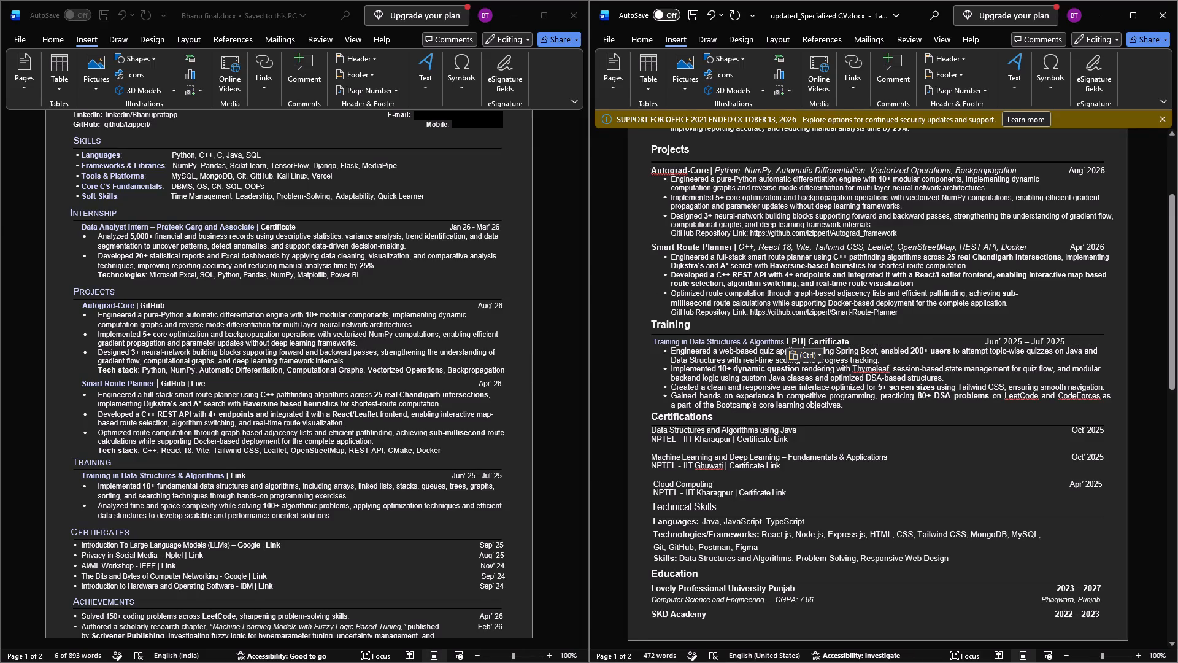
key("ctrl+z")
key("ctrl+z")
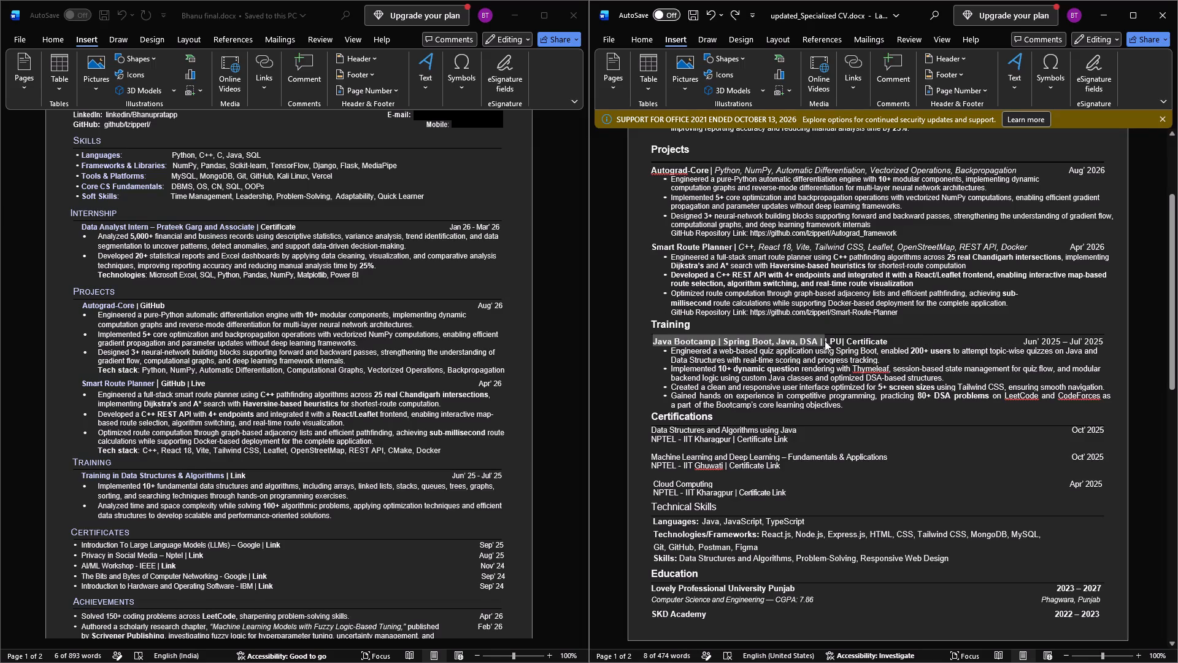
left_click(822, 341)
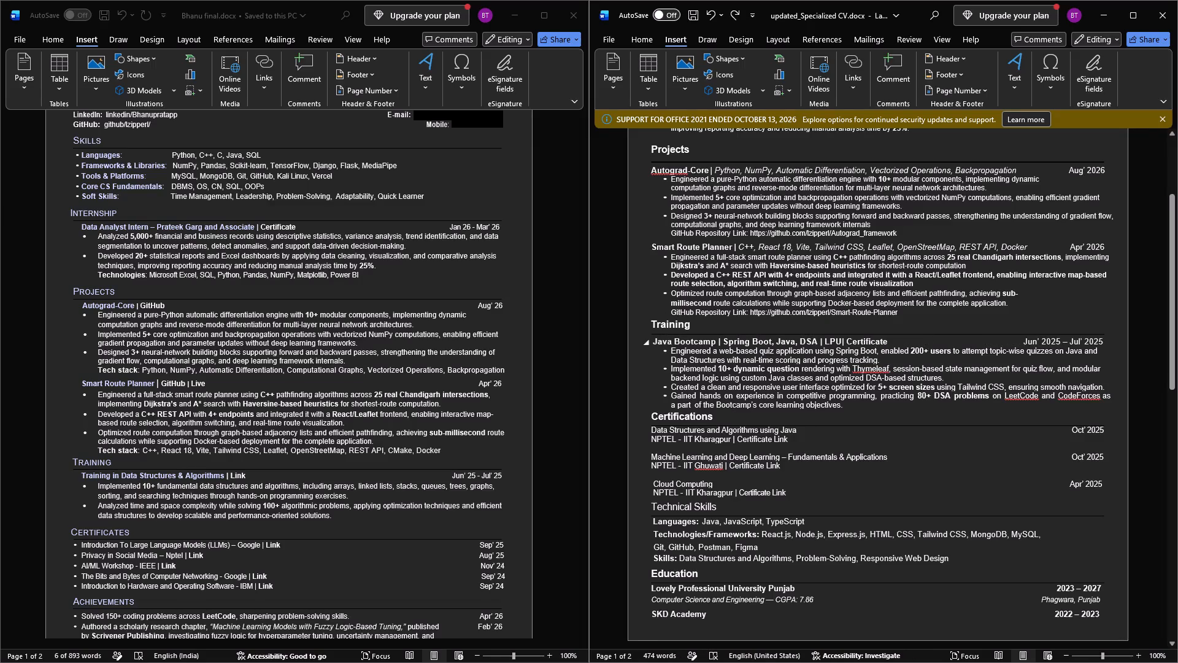
Replace "Java Bootcamp | Spring Boot, Java, DSA" in the Training heading of updated_Specialized CV.docx with the copied title "Training in Data Structures & Algorithms".
left_click_drag(820, 342, 677, 344)
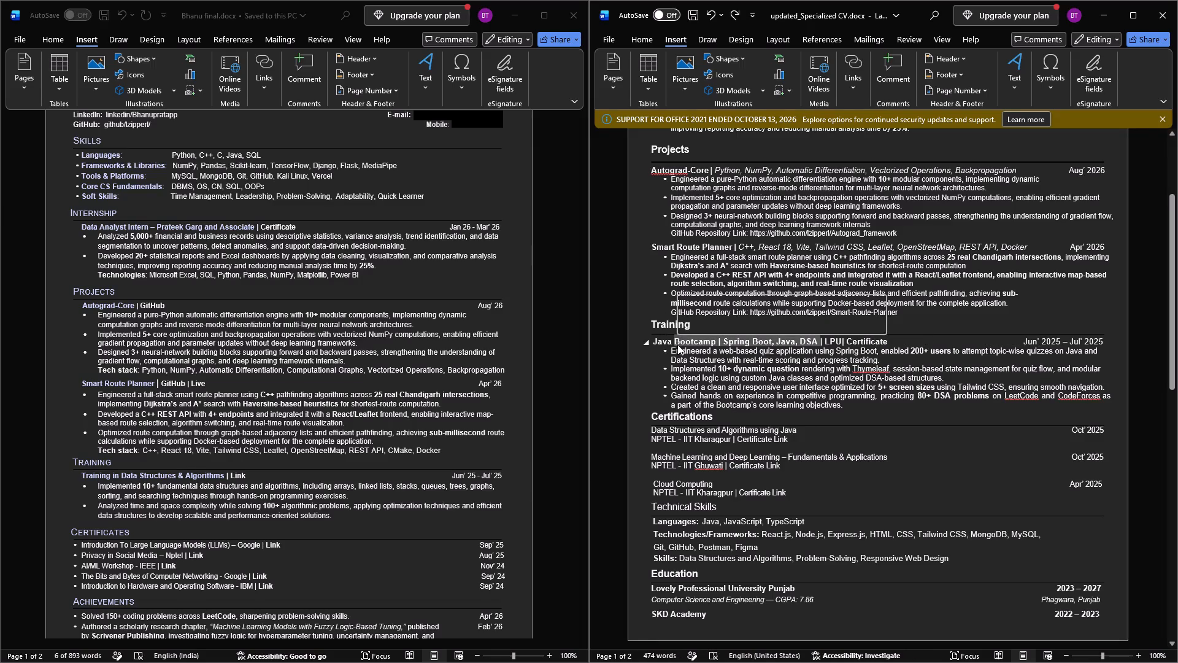
key("BackSpace")
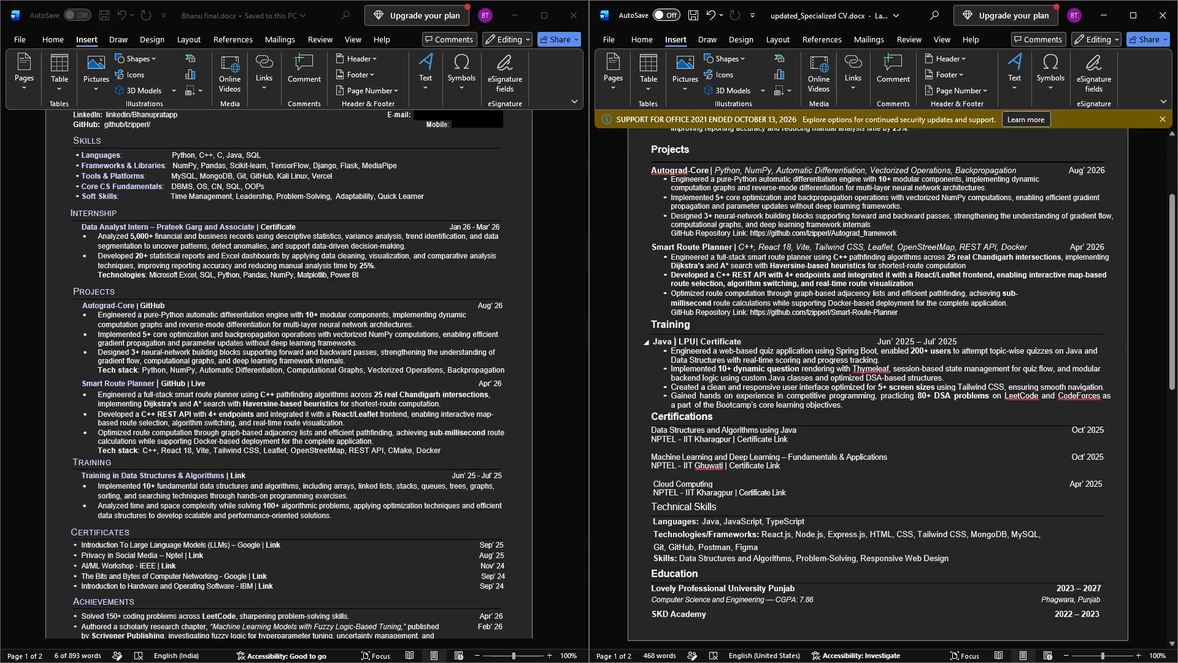
right_click(674, 344)
left_click(717, 430)
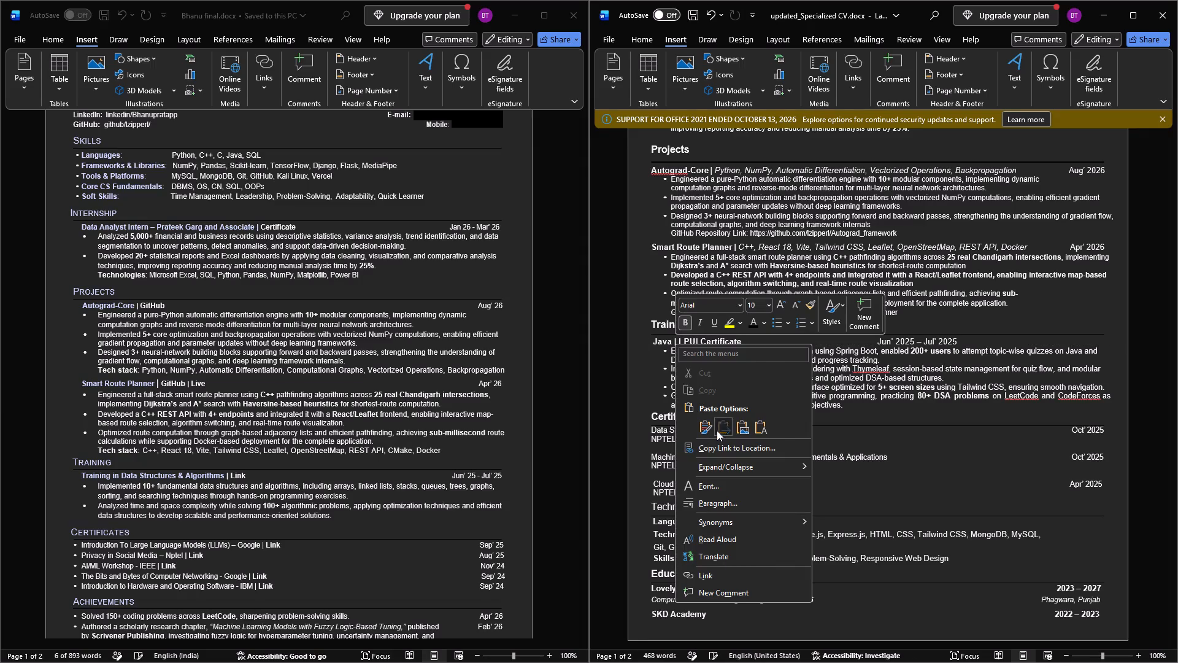
left_click(676, 341)
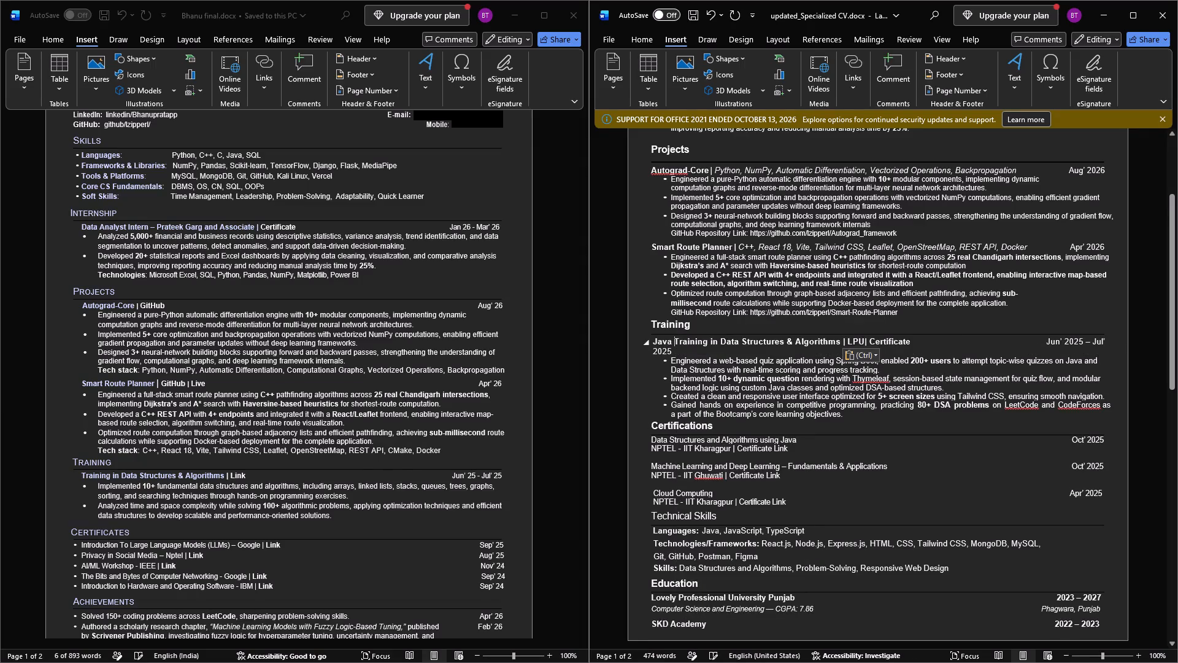
key("BackSpace")
key("BackSpace")
key("BackSpace")
key("BackSpace")
key("BackSpace")
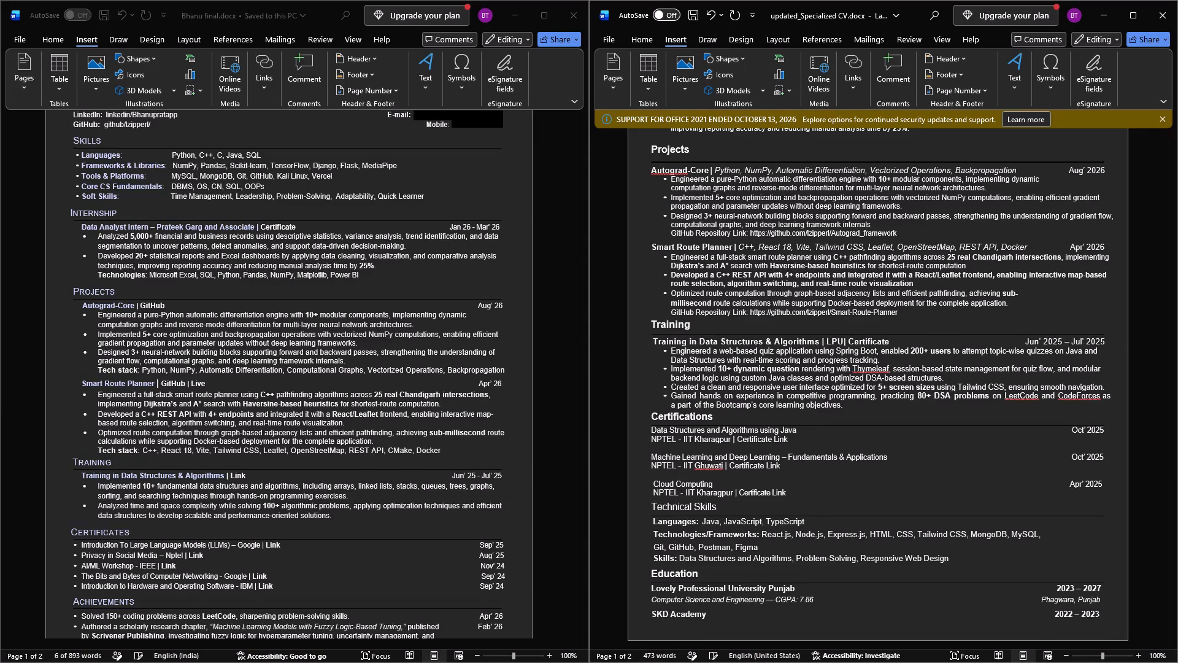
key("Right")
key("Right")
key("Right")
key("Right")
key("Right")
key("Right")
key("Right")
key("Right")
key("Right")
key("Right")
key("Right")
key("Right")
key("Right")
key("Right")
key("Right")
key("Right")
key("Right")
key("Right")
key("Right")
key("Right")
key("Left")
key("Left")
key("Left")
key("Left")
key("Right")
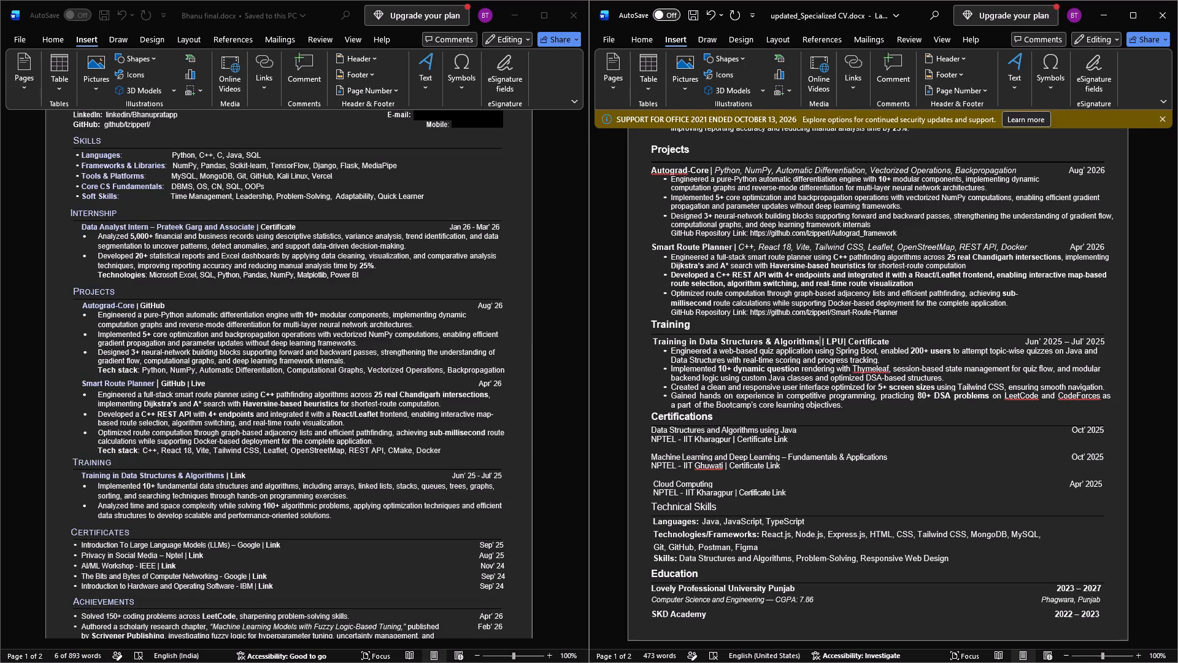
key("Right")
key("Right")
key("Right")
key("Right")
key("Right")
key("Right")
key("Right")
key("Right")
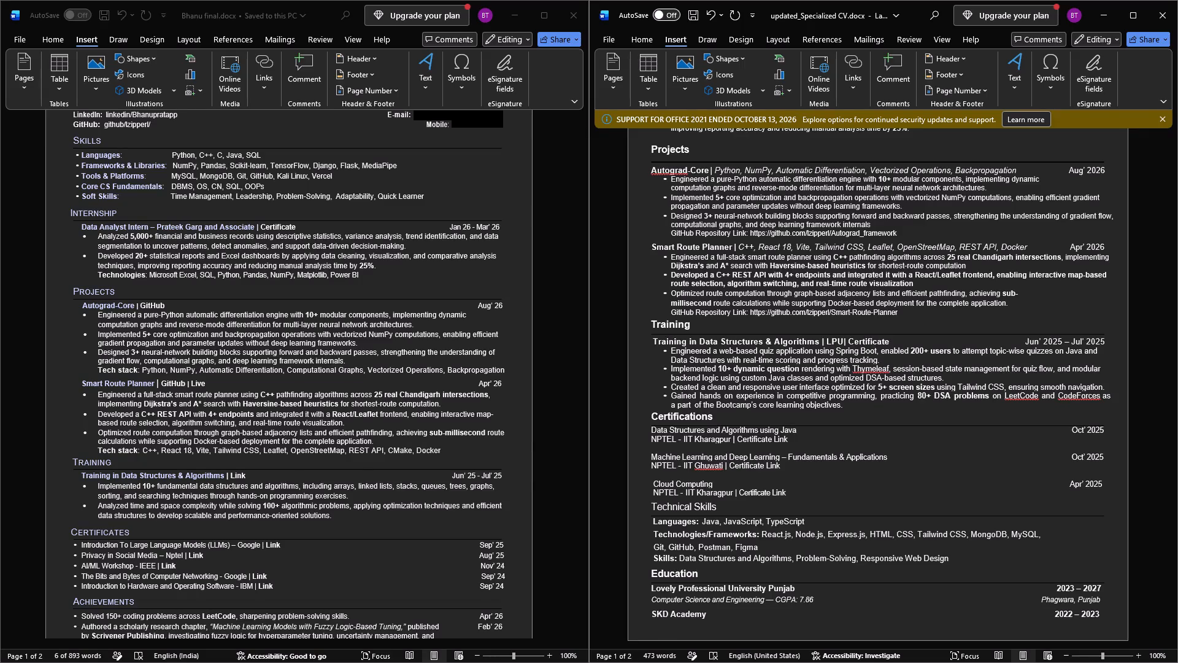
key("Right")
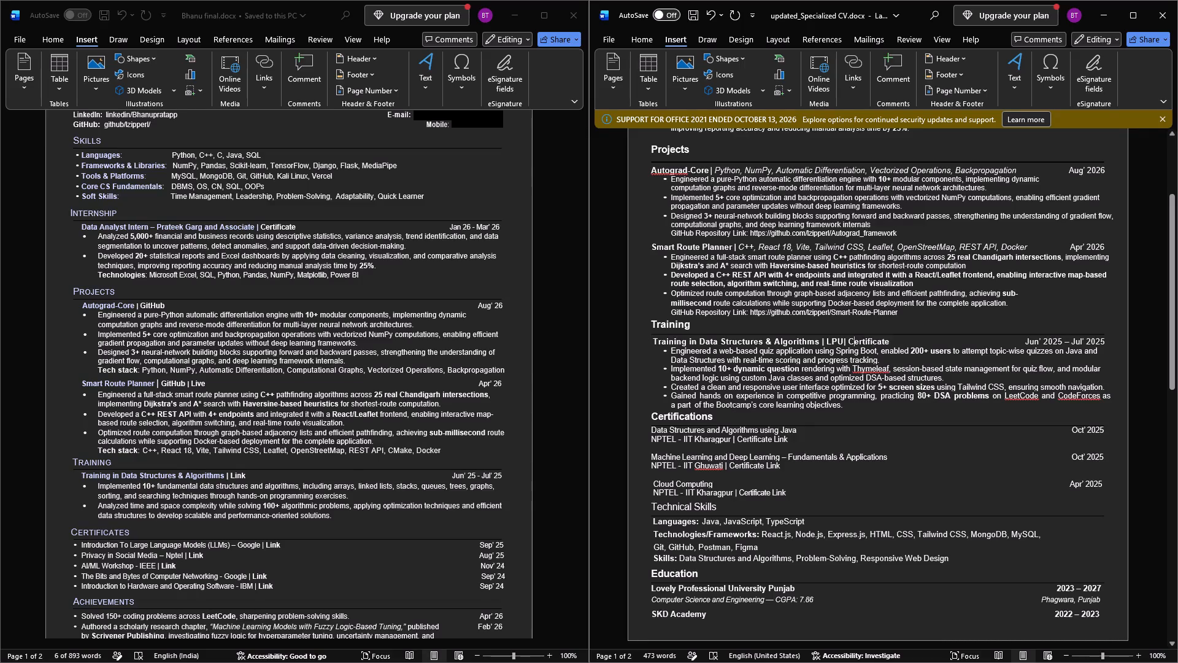
Copy the first Training bullet, starting "Implemented 10+ fundamental data structures and algorithms", from Bhanu final.docx.
scroll(1064, 394, "up", 1)
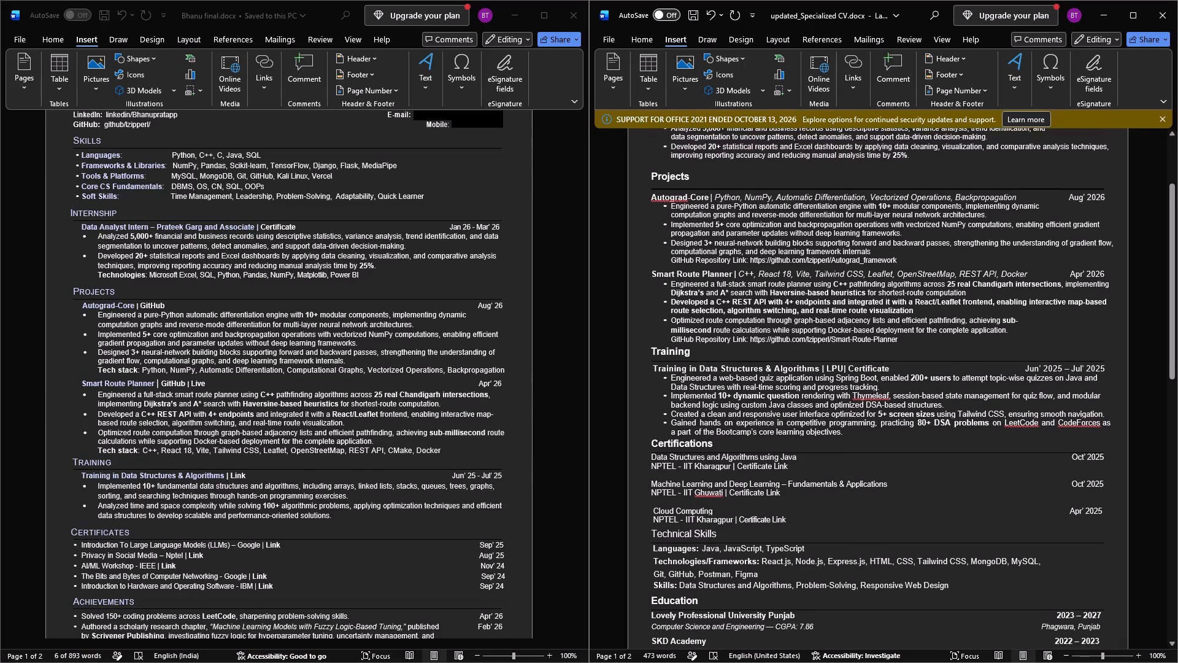
scroll(1064, 394, "up", 1)
scroll(236, 505, "down", 1)
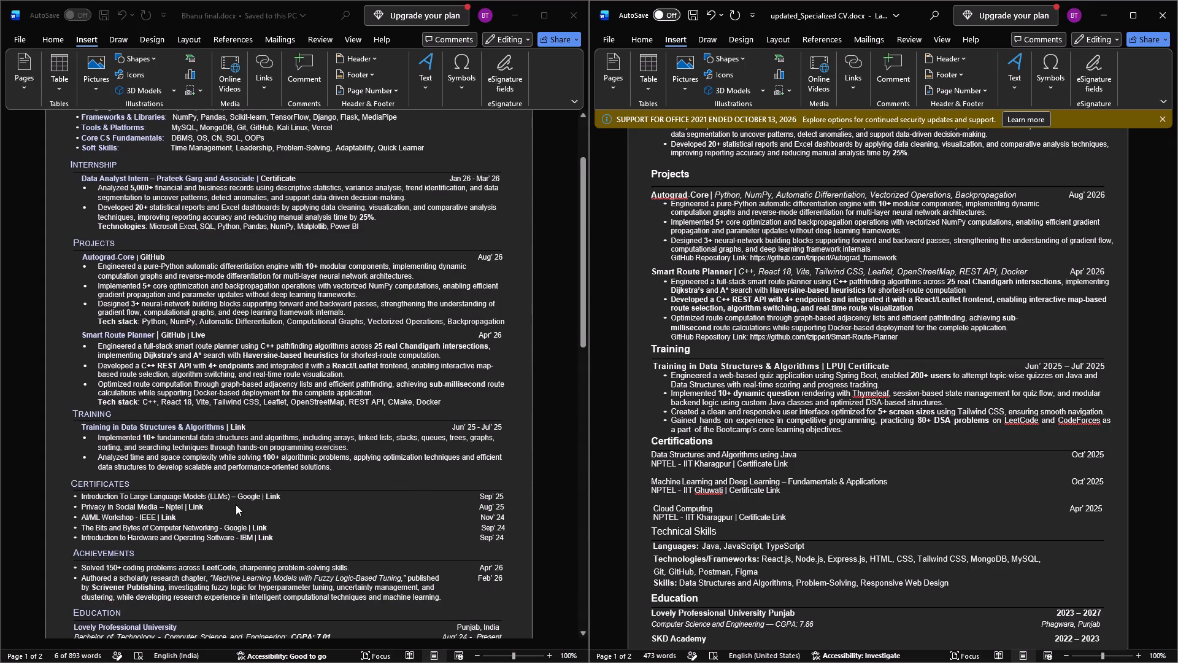
left_click(98, 436)
left_click(98, 436)
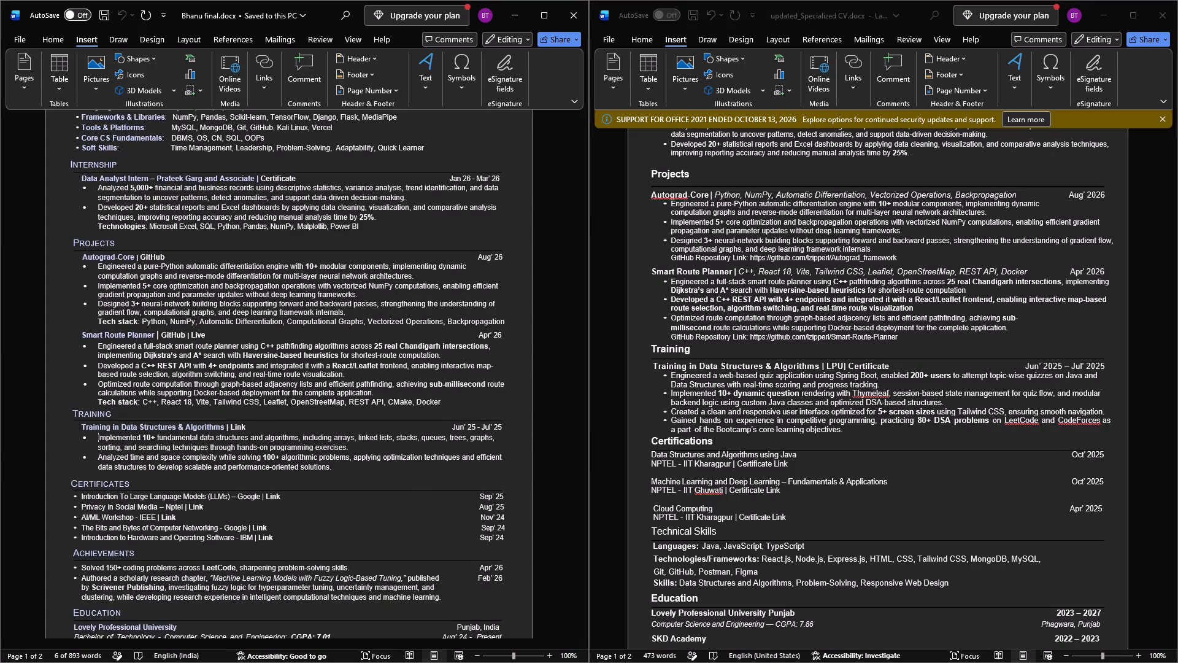
left_click_drag(98, 436, 344, 446)
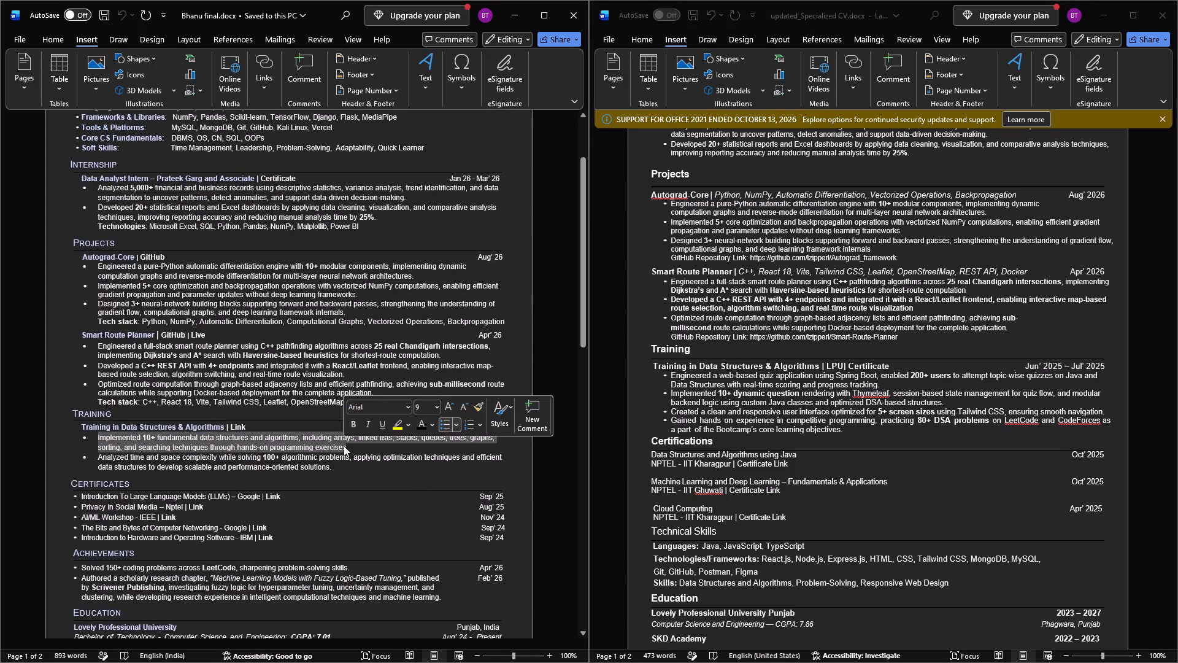
right_click(321, 442)
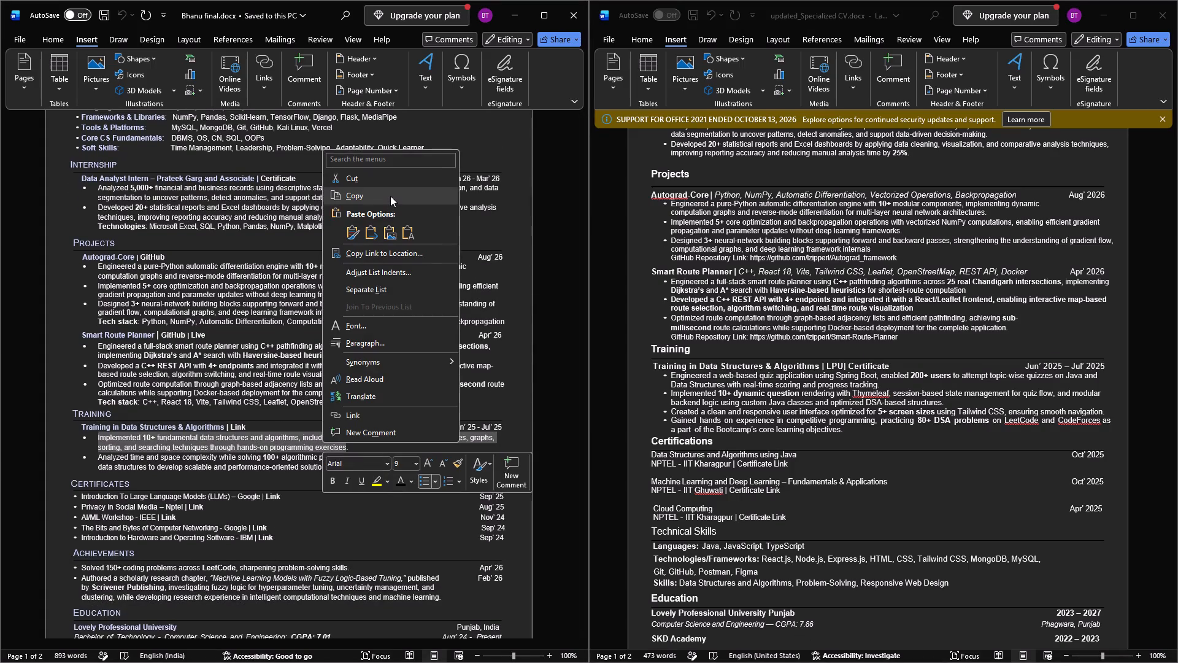
left_click(390, 196)
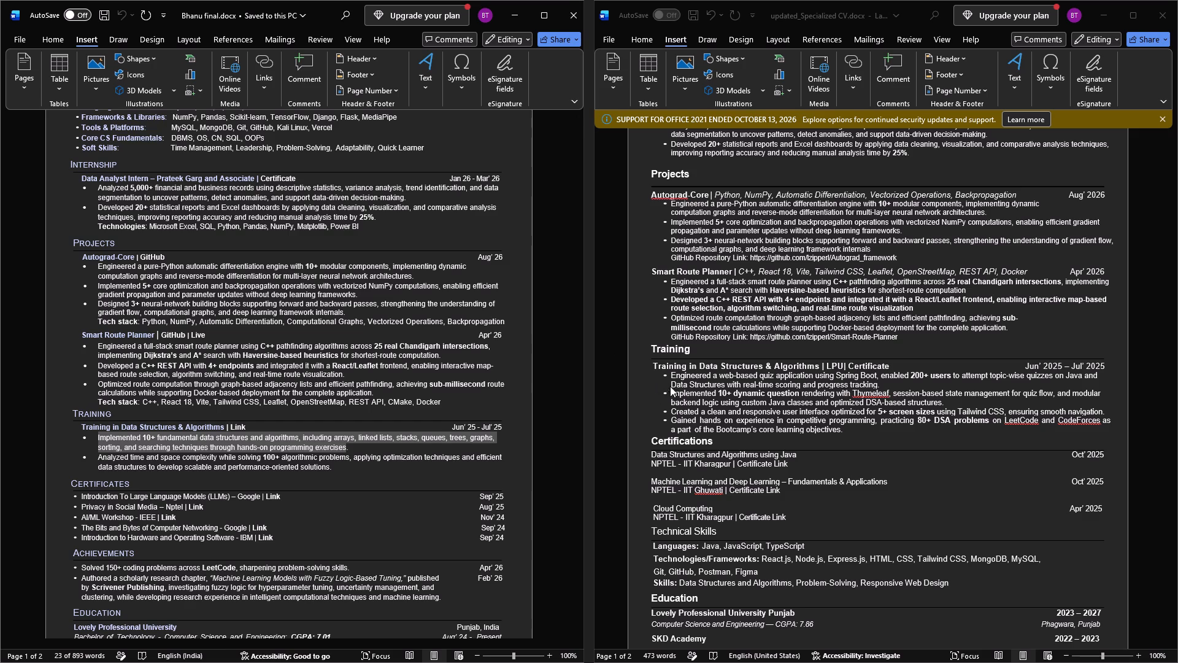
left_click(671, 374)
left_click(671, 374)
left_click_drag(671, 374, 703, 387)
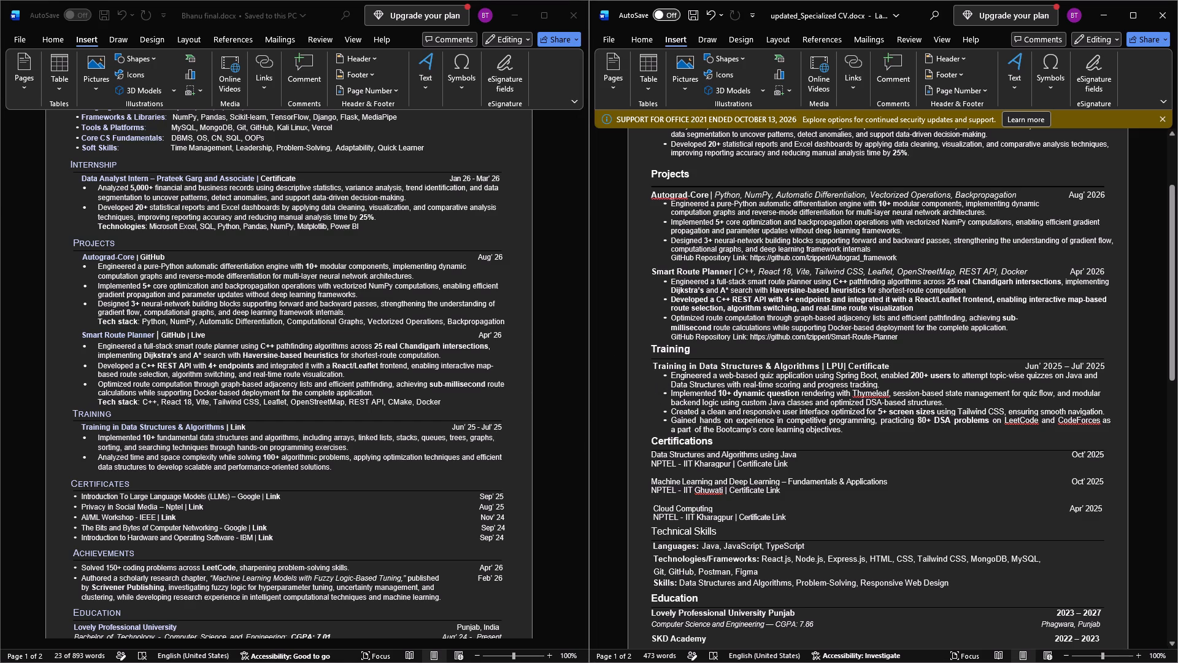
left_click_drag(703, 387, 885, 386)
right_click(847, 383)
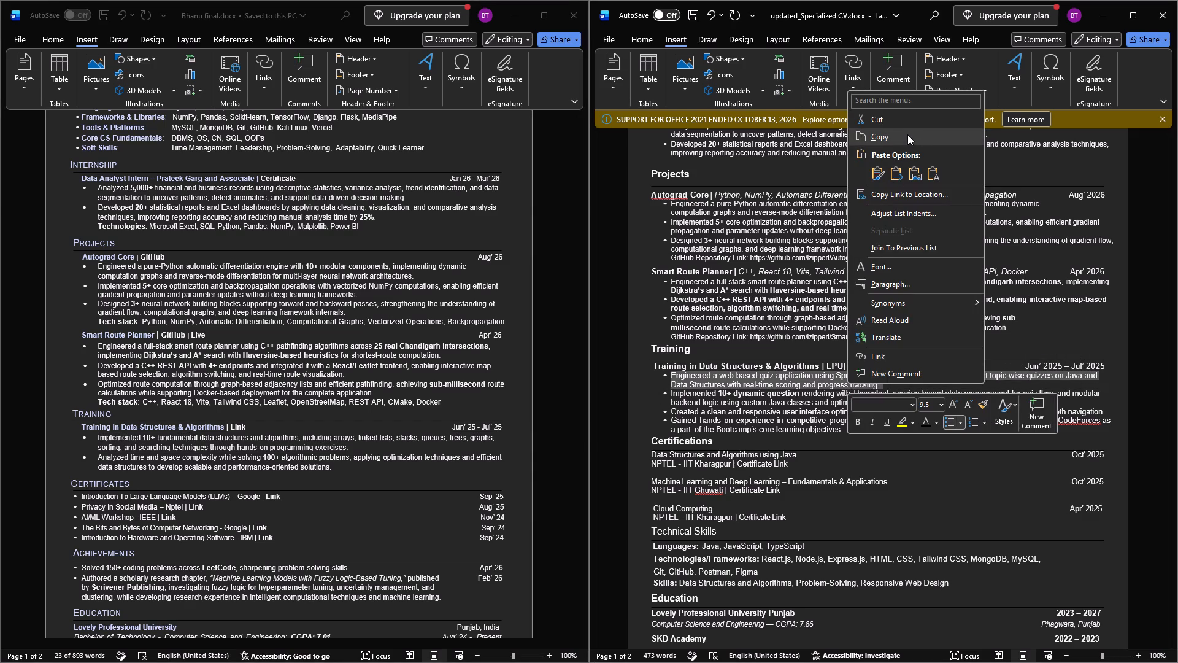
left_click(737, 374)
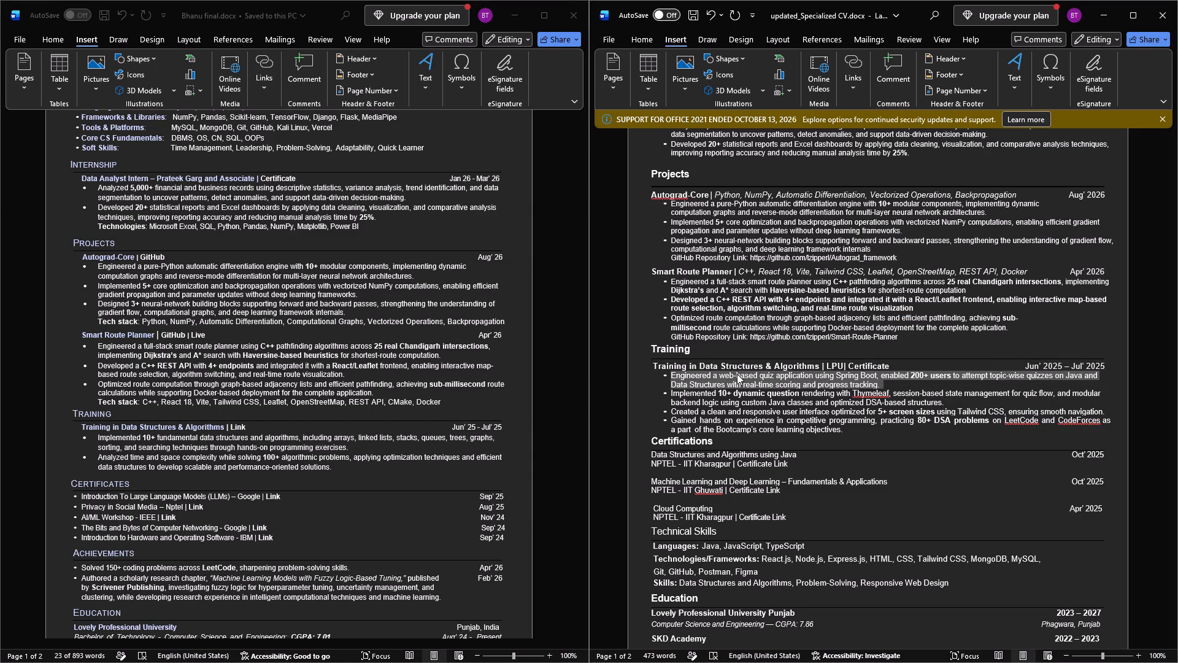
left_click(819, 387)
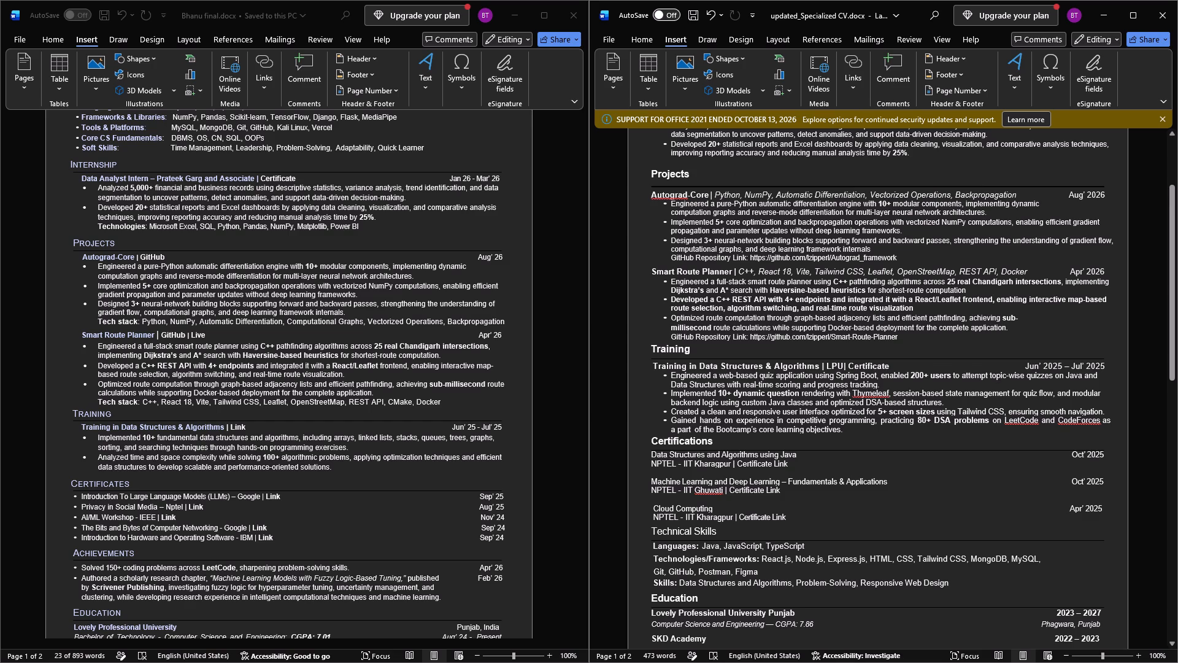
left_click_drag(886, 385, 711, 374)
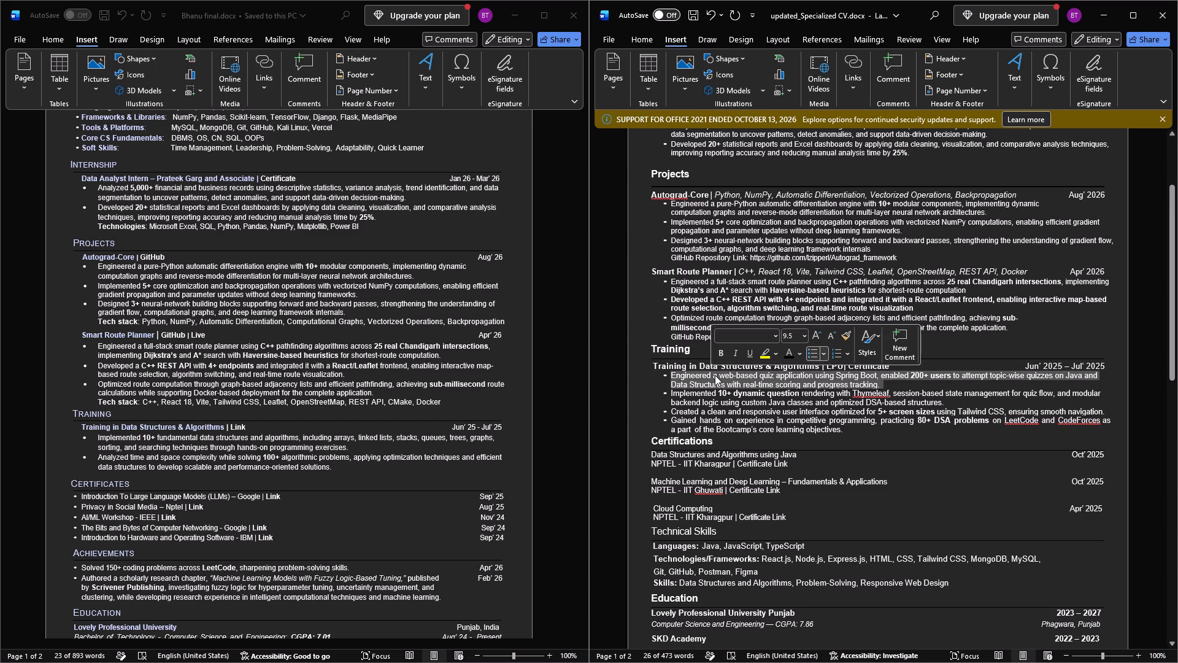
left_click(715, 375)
Replace the "Engineered a web-based quiz application" Training bullet in updated_Specialized CV.docx with the copied bullet text, leaving no stray characters before it.
left_click_drag(892, 384, 828, 376)
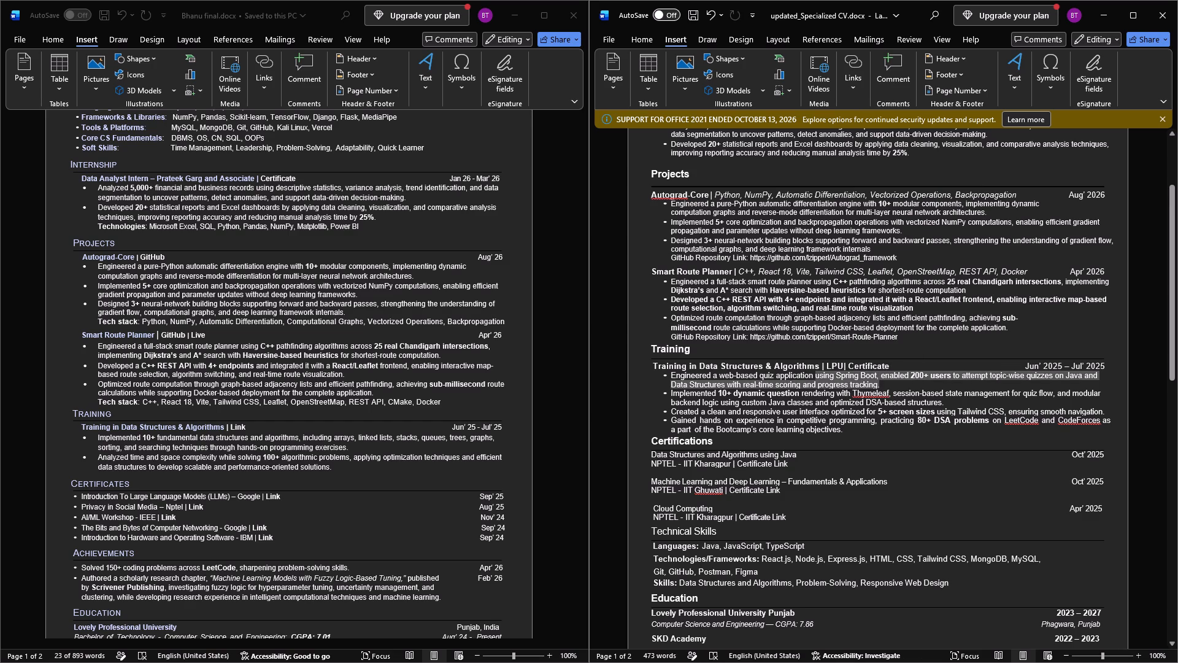
left_click_drag(828, 376, 714, 374)
key("BackSpace")
key("BackSpace")
key("BackSpace")
key("BackSpace")
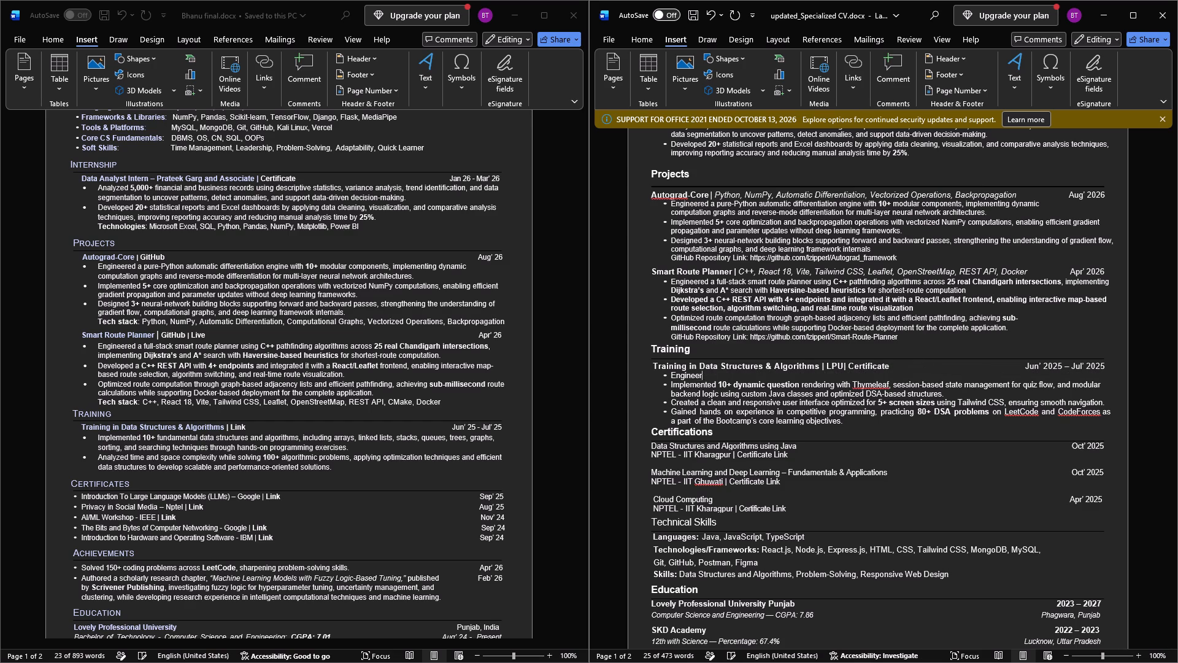
key("BackSpace")
key("BackSpace")
key("BackSpace")
key("BackSpace")
key("BackSpace")
key("BackSpace")
key("BackSpace")
key("BackSpace")
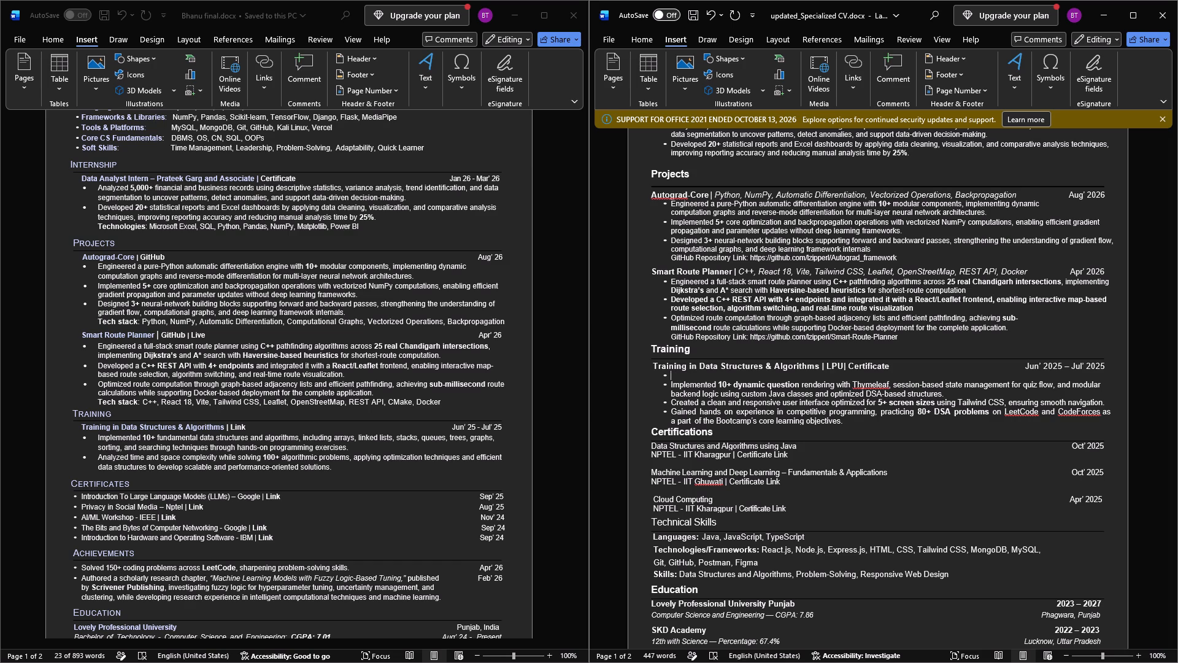
key("ctrl+z")
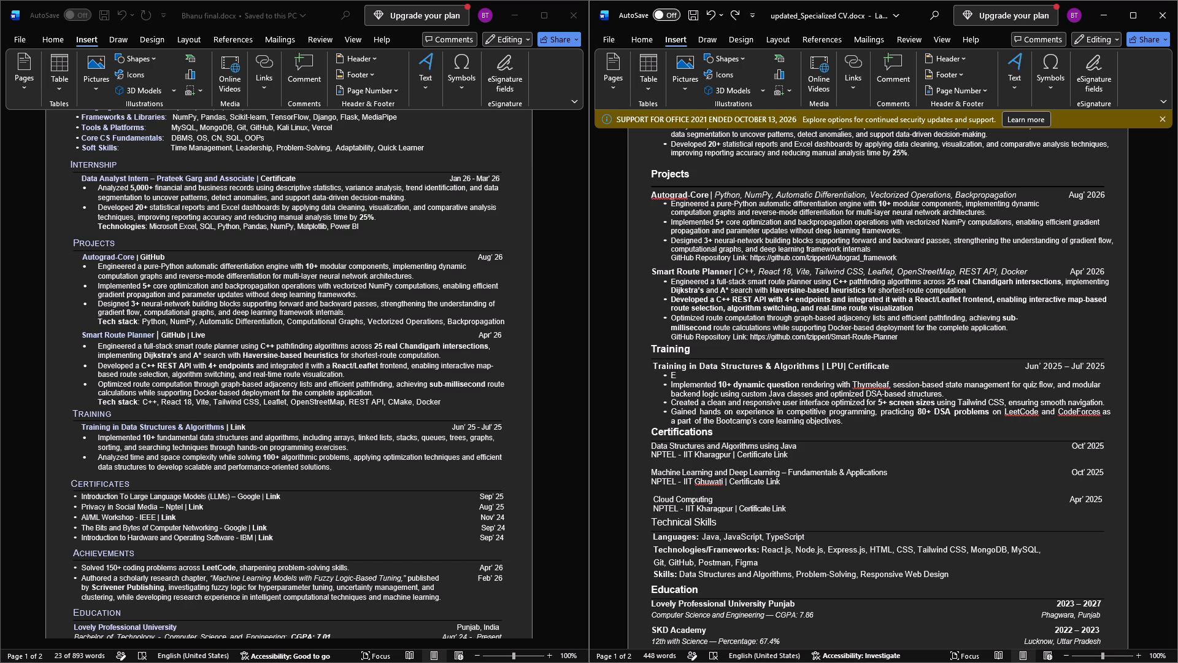
right_click(714, 374)
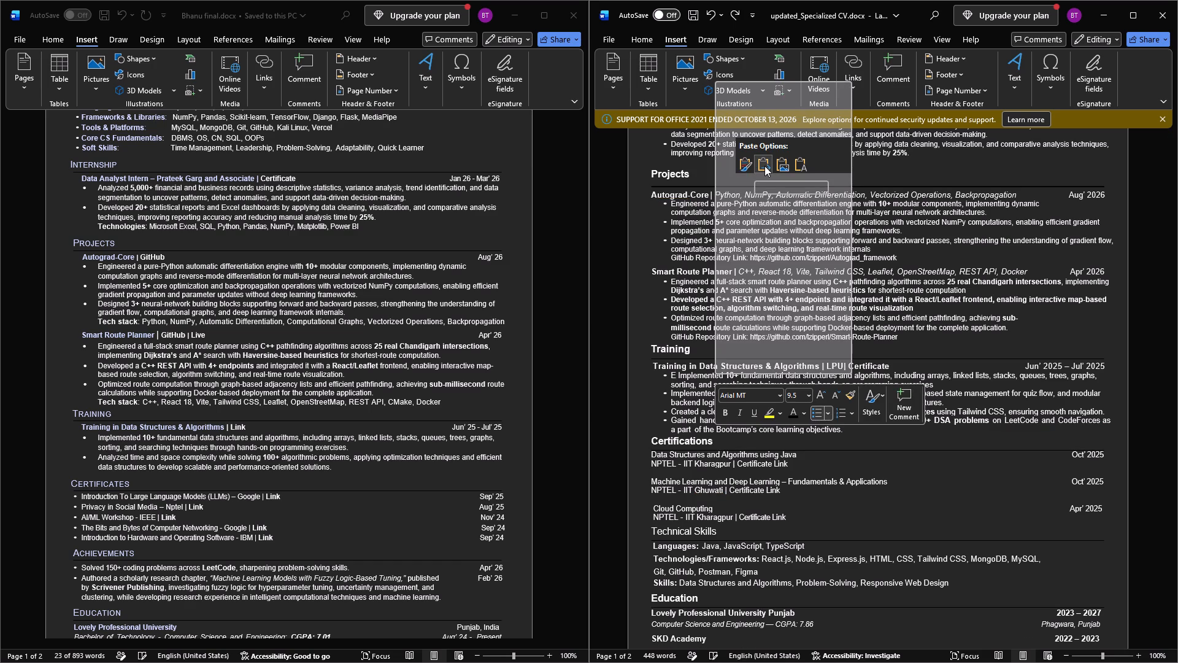
left_click(764, 166)
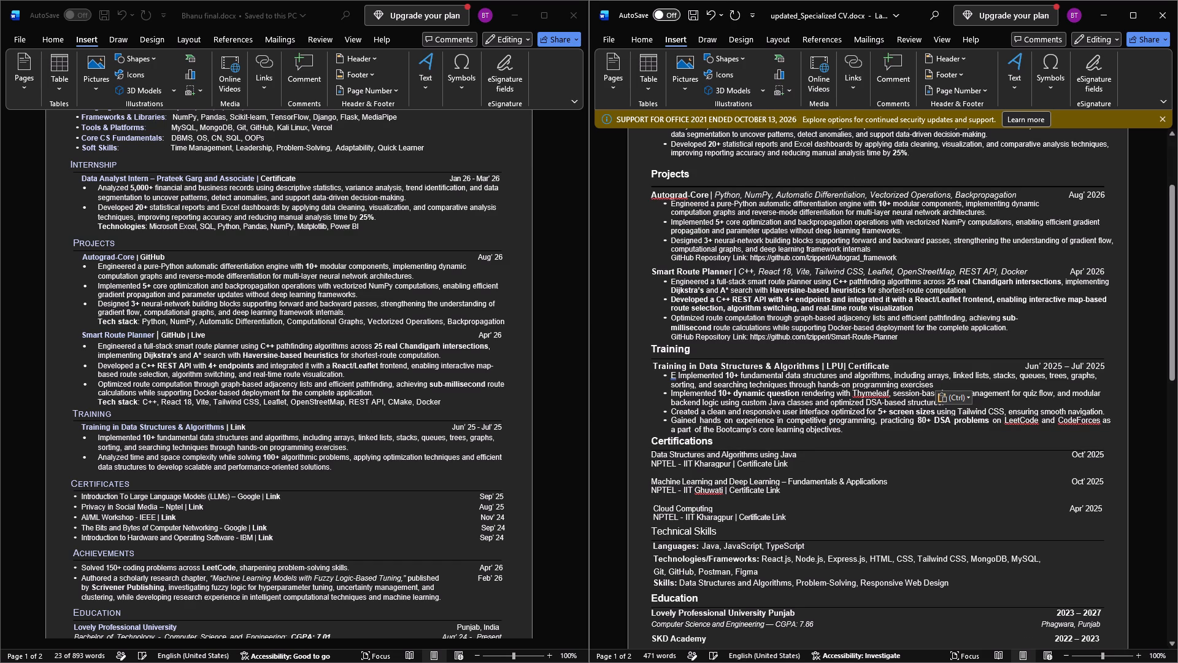
left_click(679, 374)
key("BackSpace")
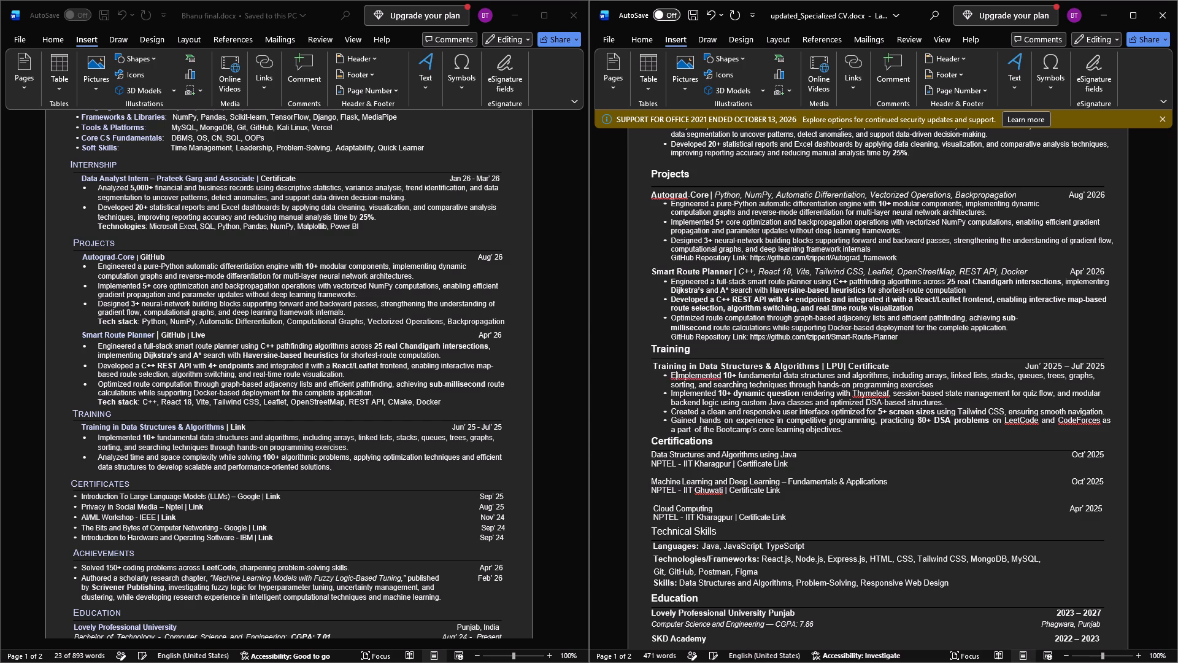
key("BackSpace")
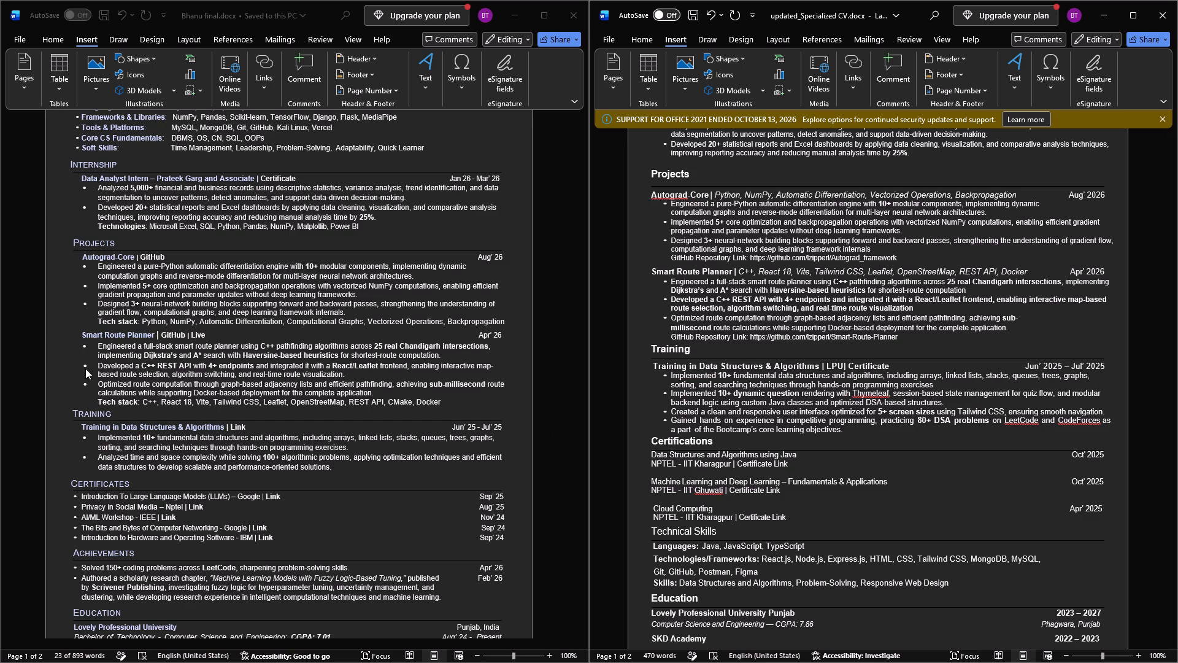
Copy the second Training bullet, starting "Analyzed time and space complexity while solving 100+ algorithmic problems", from Bhanu final.docx.
left_click(100, 458)
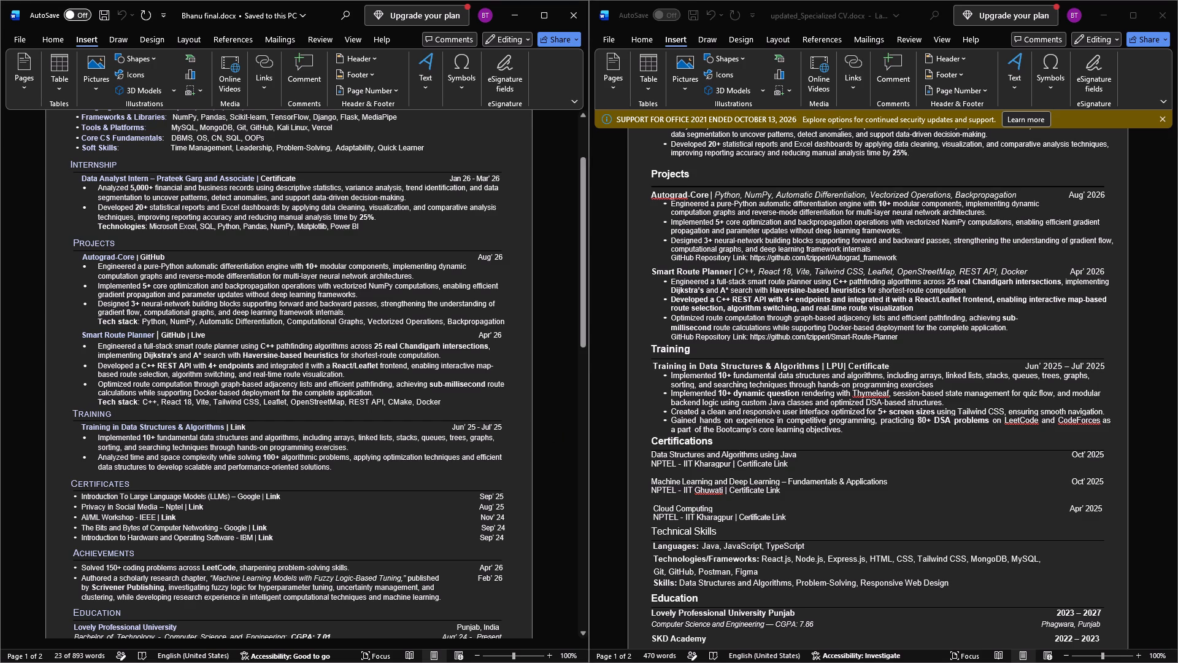
left_click(100, 458)
left_click_drag(99, 457, 147, 463)
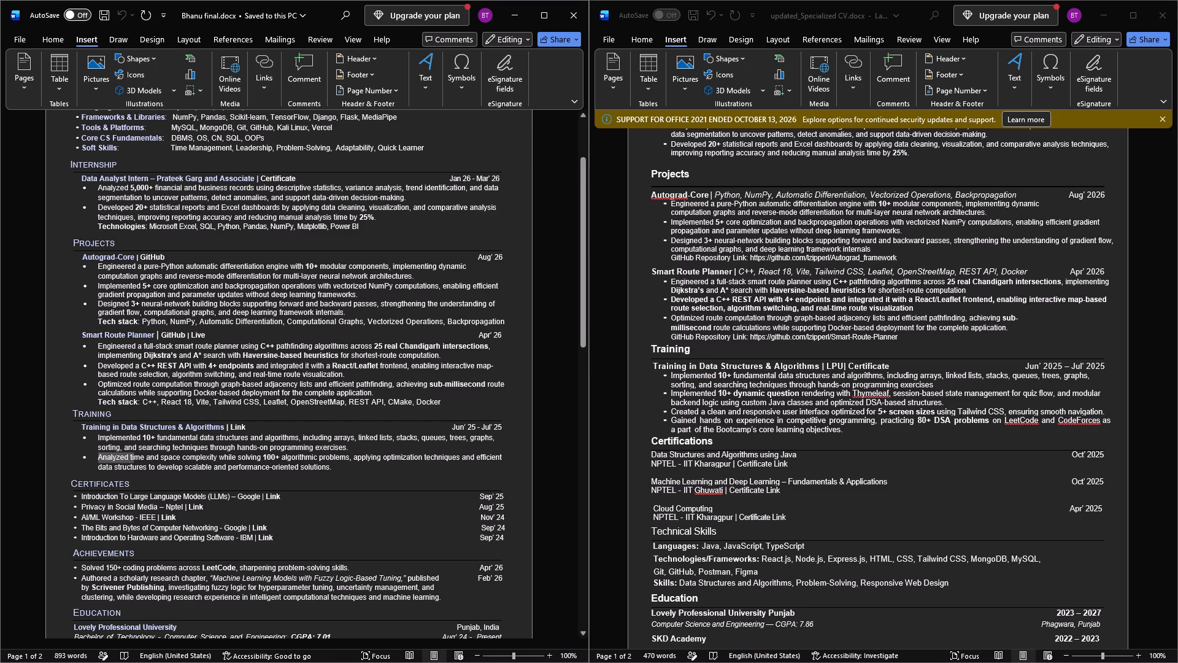
left_click_drag(147, 463, 333, 470)
right_click(294, 463)
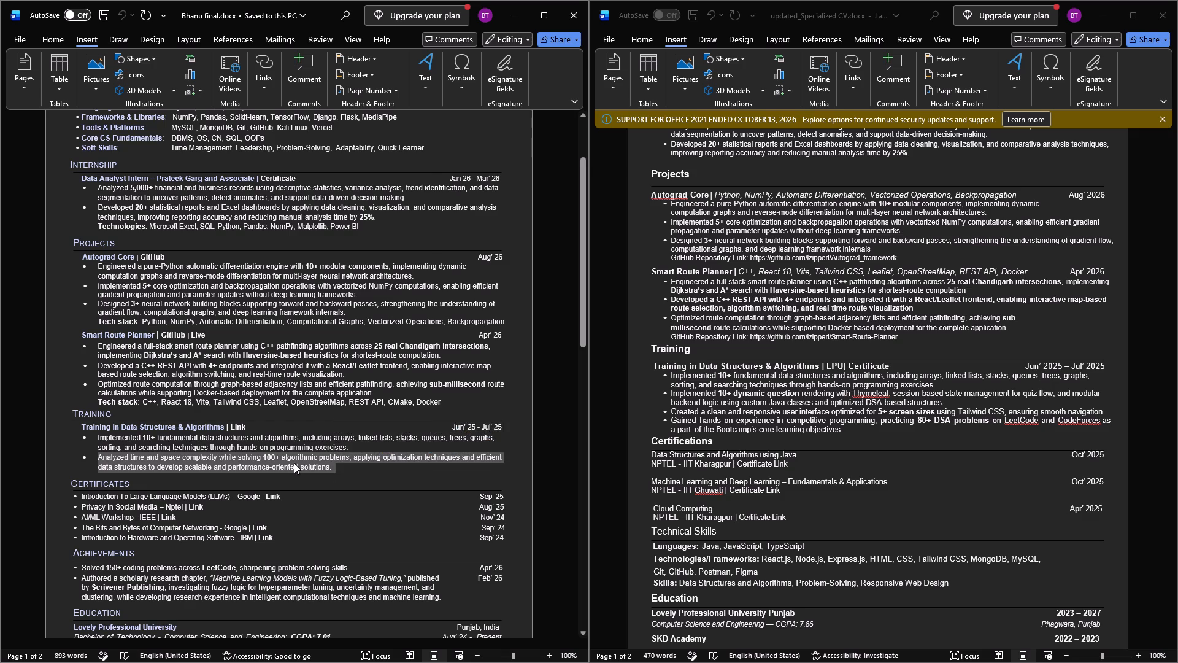
left_click(362, 209)
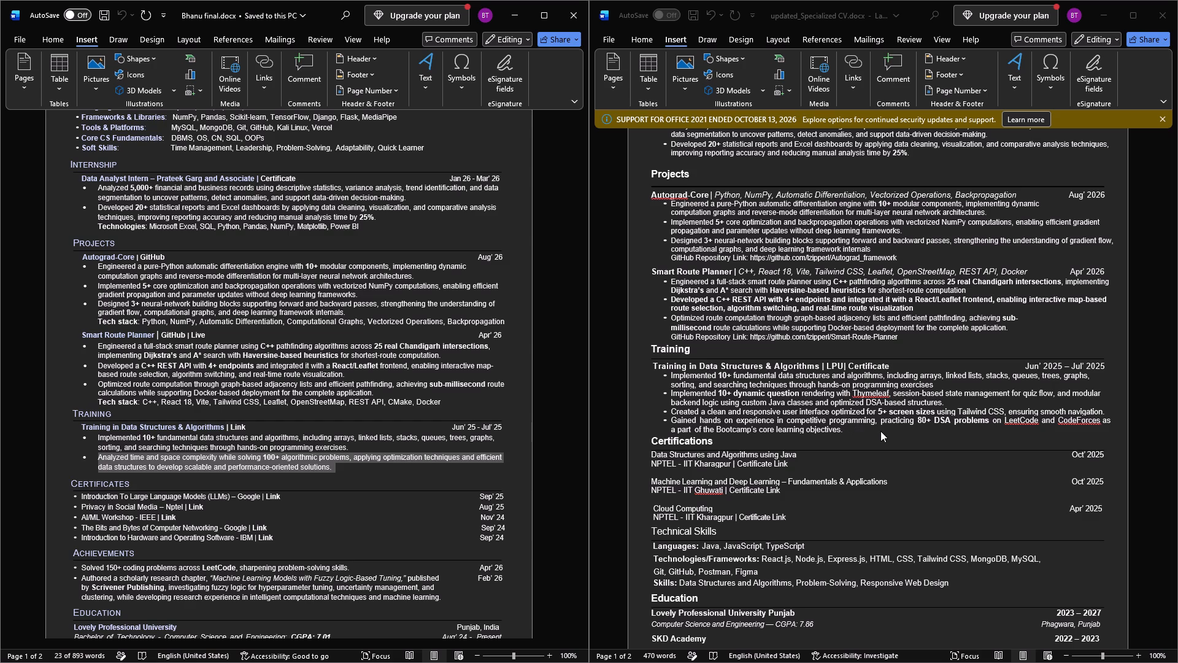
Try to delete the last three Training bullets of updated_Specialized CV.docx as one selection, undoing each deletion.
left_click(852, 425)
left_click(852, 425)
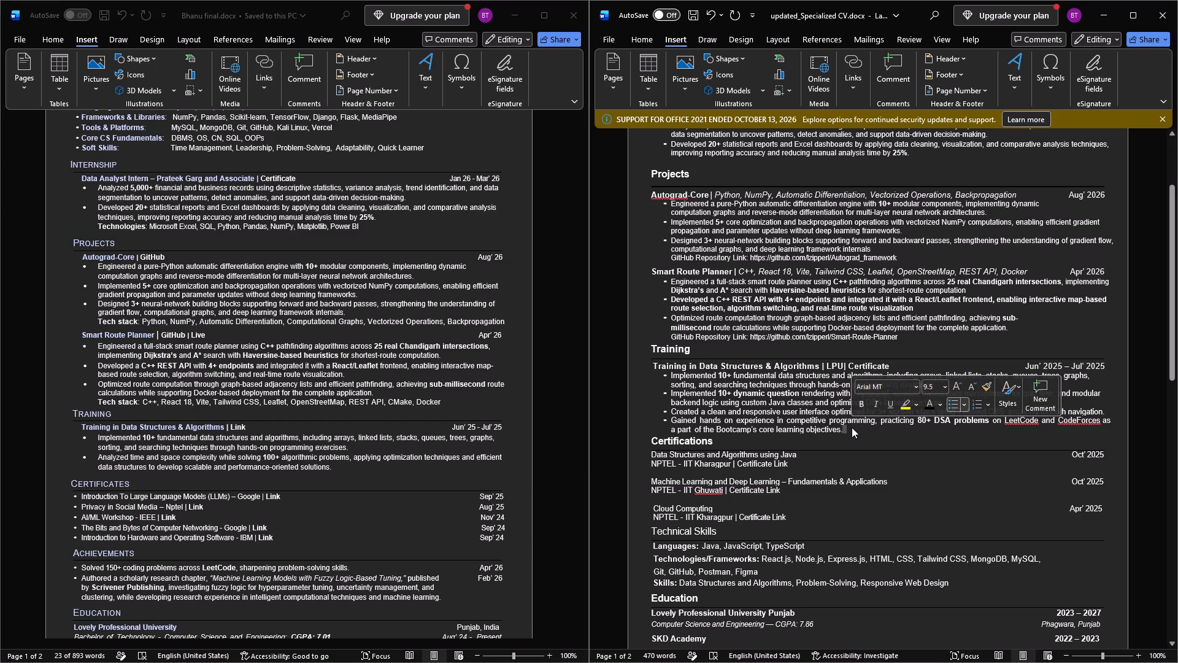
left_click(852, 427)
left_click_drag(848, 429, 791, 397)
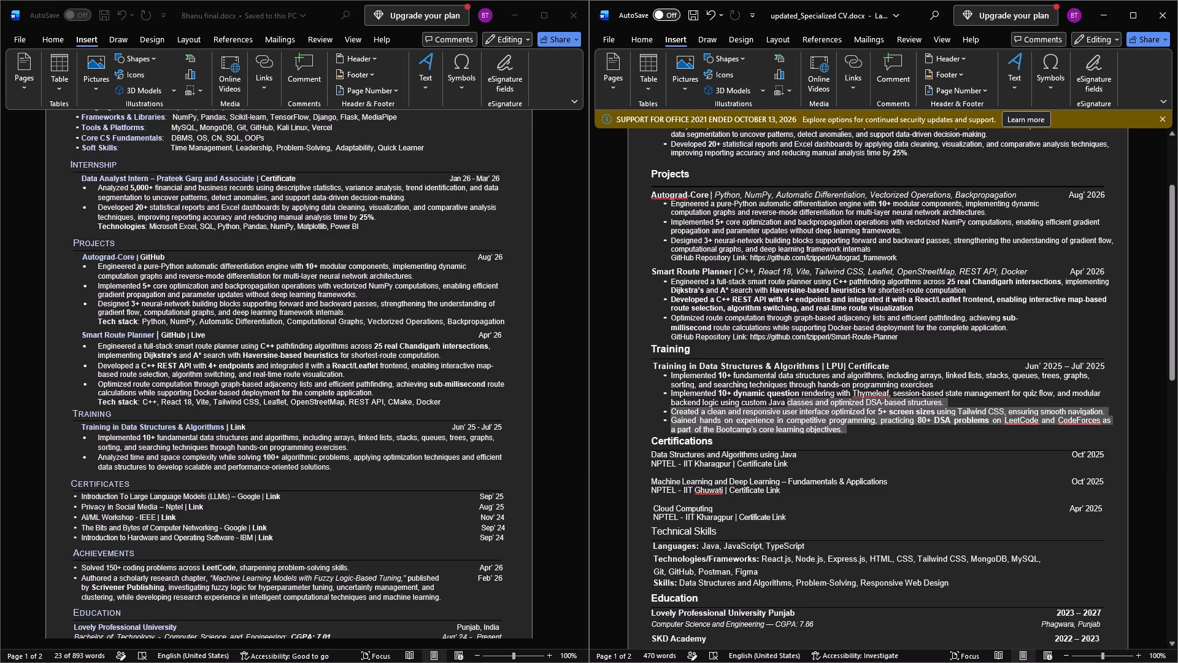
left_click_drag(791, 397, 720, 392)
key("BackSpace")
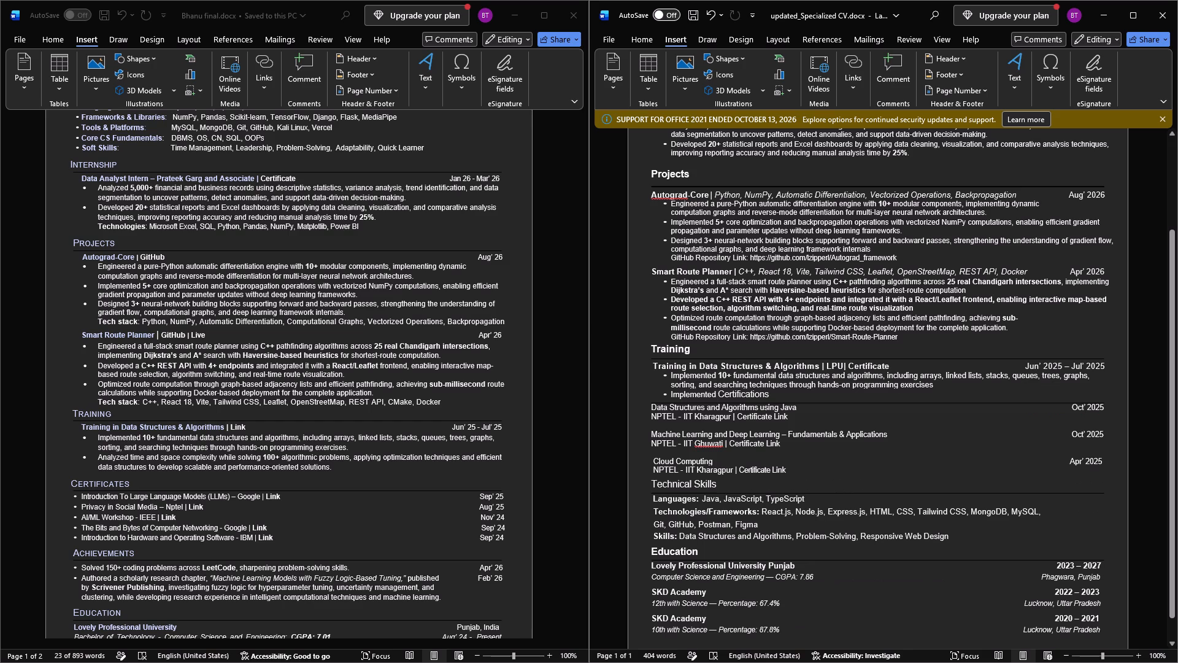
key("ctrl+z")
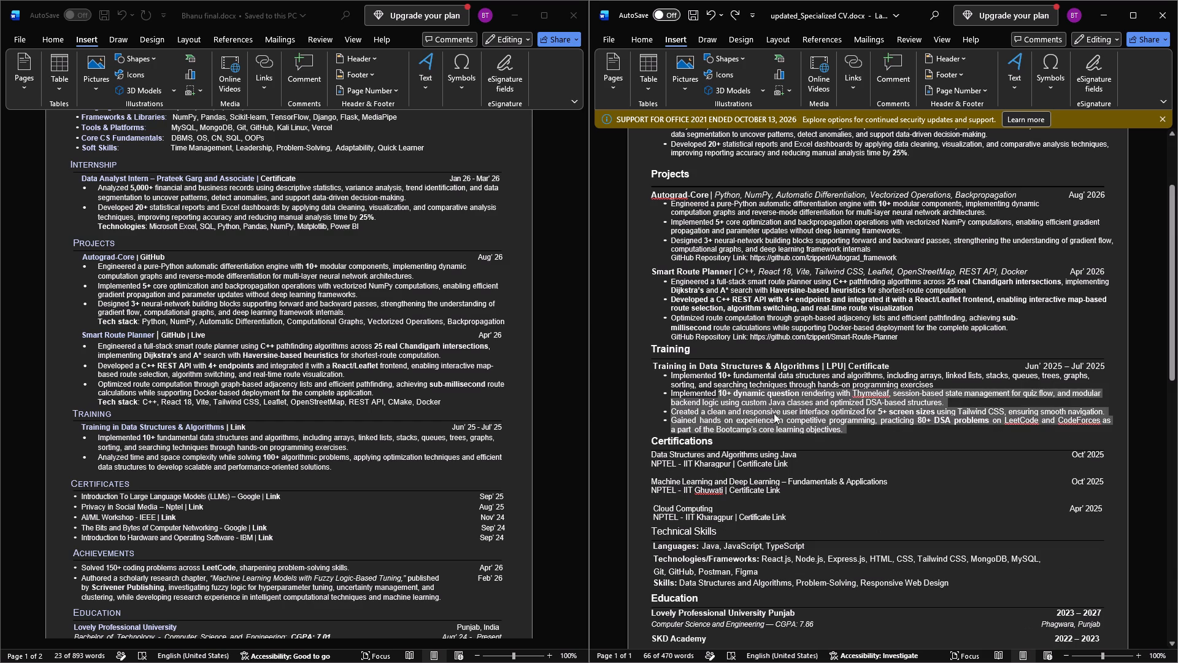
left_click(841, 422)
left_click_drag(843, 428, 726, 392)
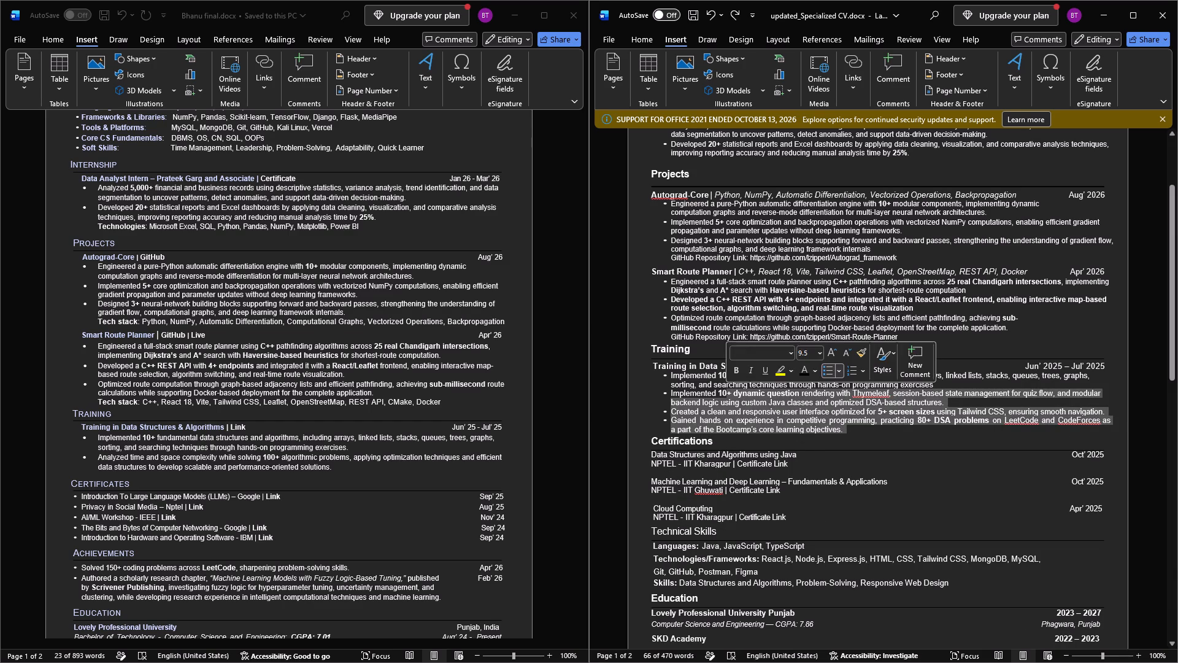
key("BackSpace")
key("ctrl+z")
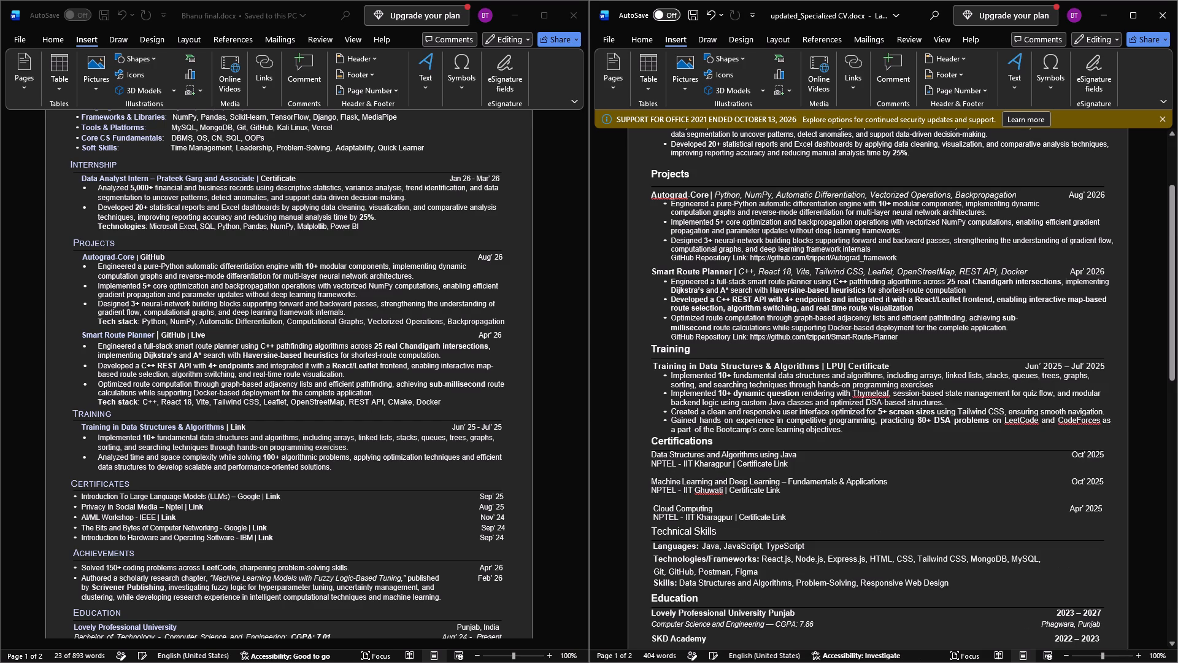
Delete the text of the last three Training bullets, from "Implemented 10+ dynamic question rendering" through "core learning objectives.", keeping one bullet for new text.
left_click(839, 427)
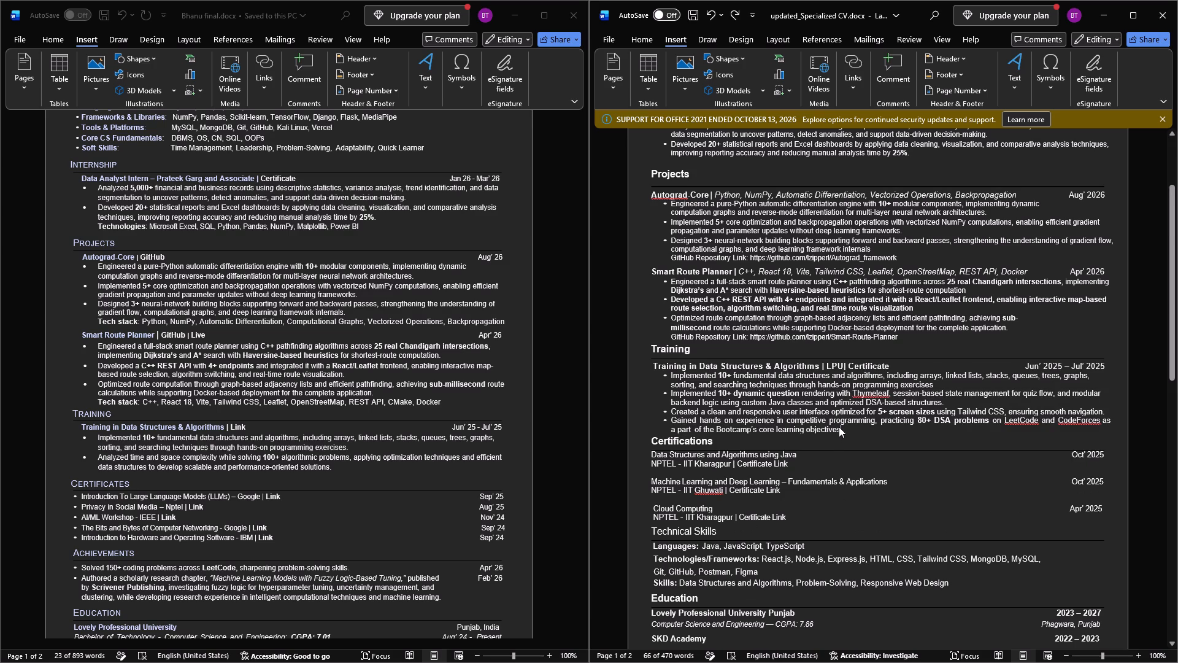
left_click(675, 394)
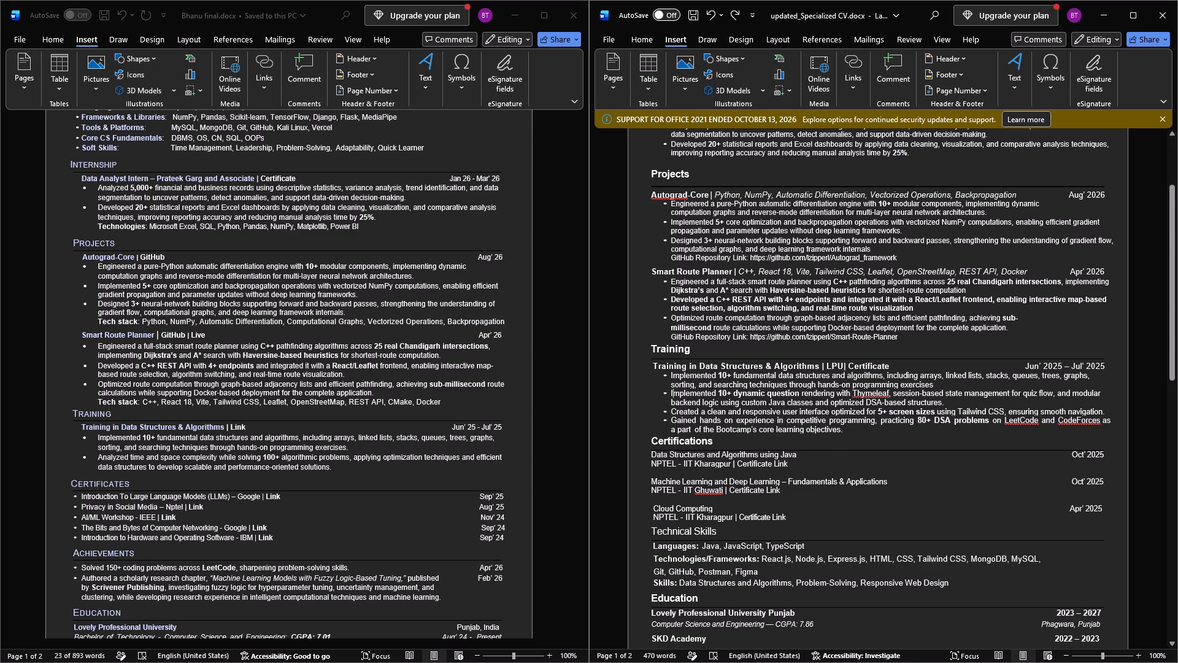
key("Delete")
key("Delete")
key("Delete")
key("Delete")
key("Delete")
key("Delete")
key("Delete")
key("Delete")
key("Delete")
key("Delete")
key("Delete")
key("Delete")
key("Delete")
key("Delete")
key("Delete")
key("Delete")
key("Delete")
key("Delete")
key("Delete")
key("Delete")
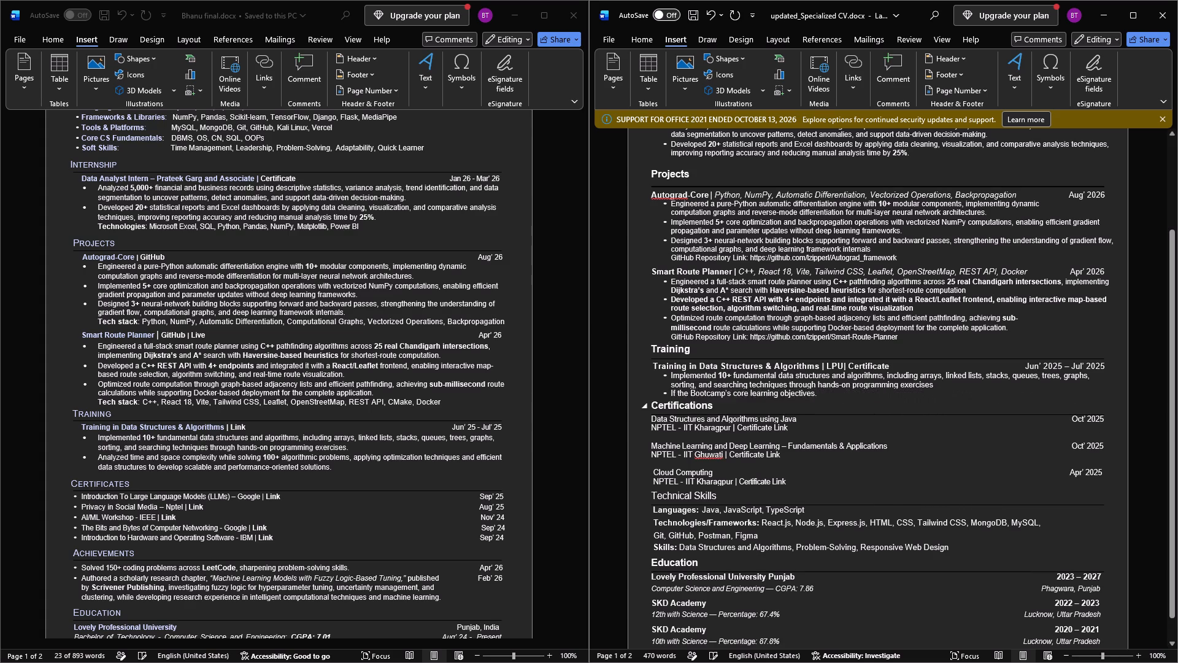
key("Delete")
key("Delete")
key("Delete")
key("Delete")
key("Delete")
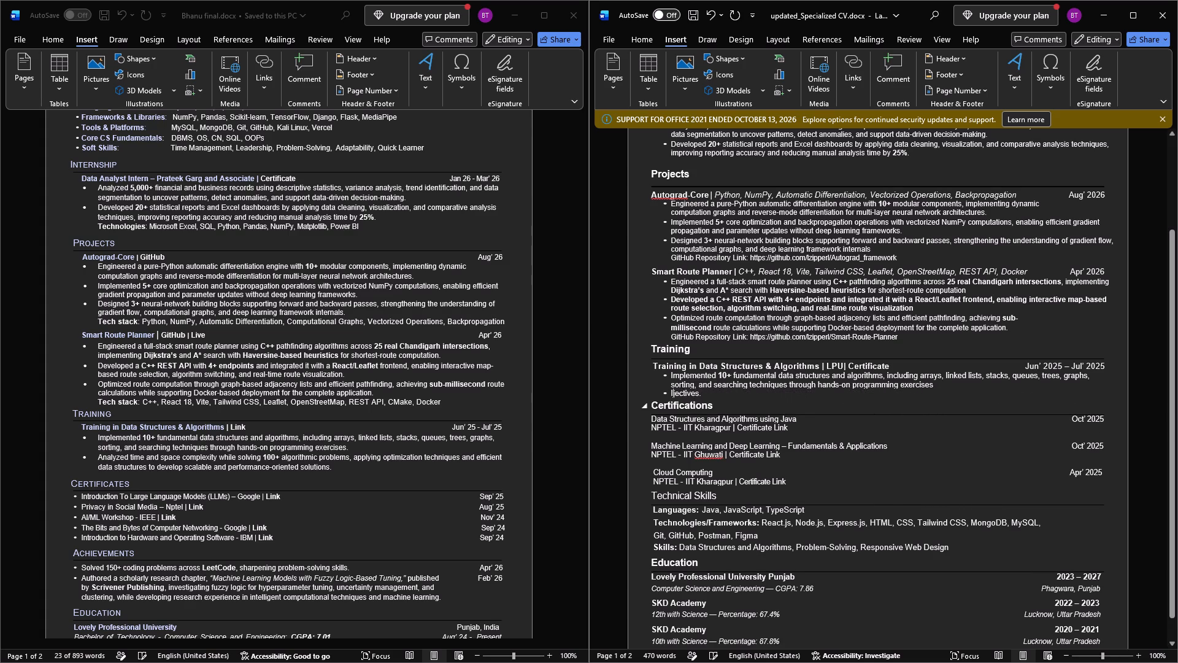
key("Delete")
key("Delete")
key("Delete")
key("Delete")
key("Delete")
key("Delete")
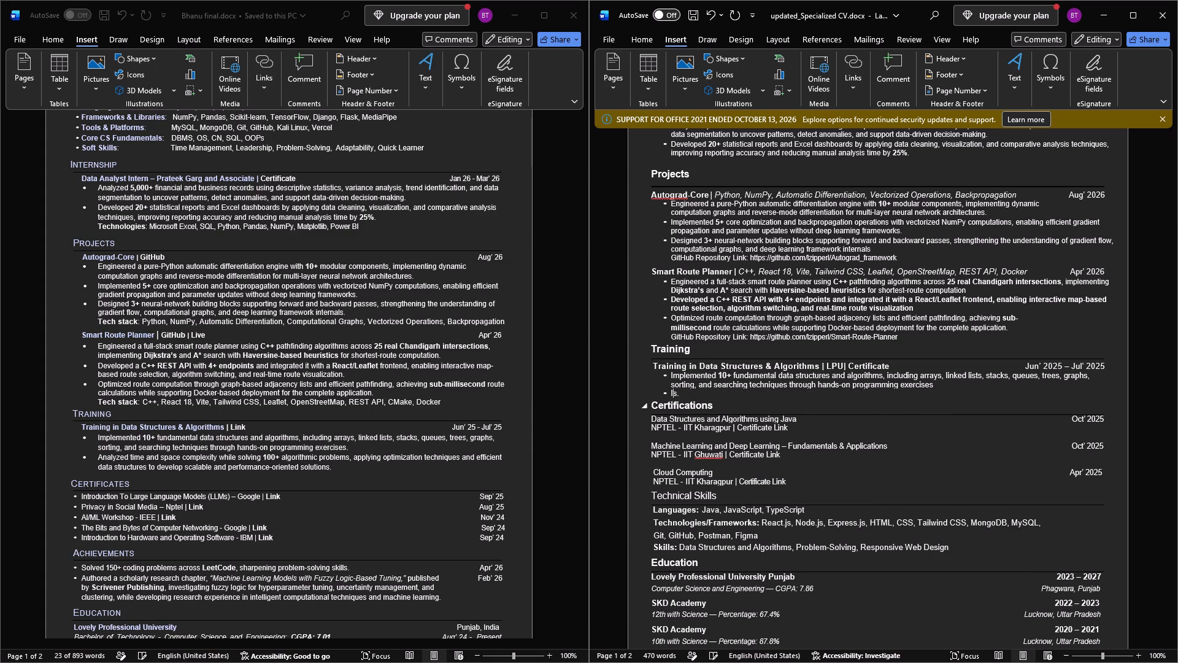
key("Delete")
key("Delete")
Paste the copied "Analyzed time and space complexity" text as the second Training bullet, leaving no stray characters before it.
right_click(690, 394)
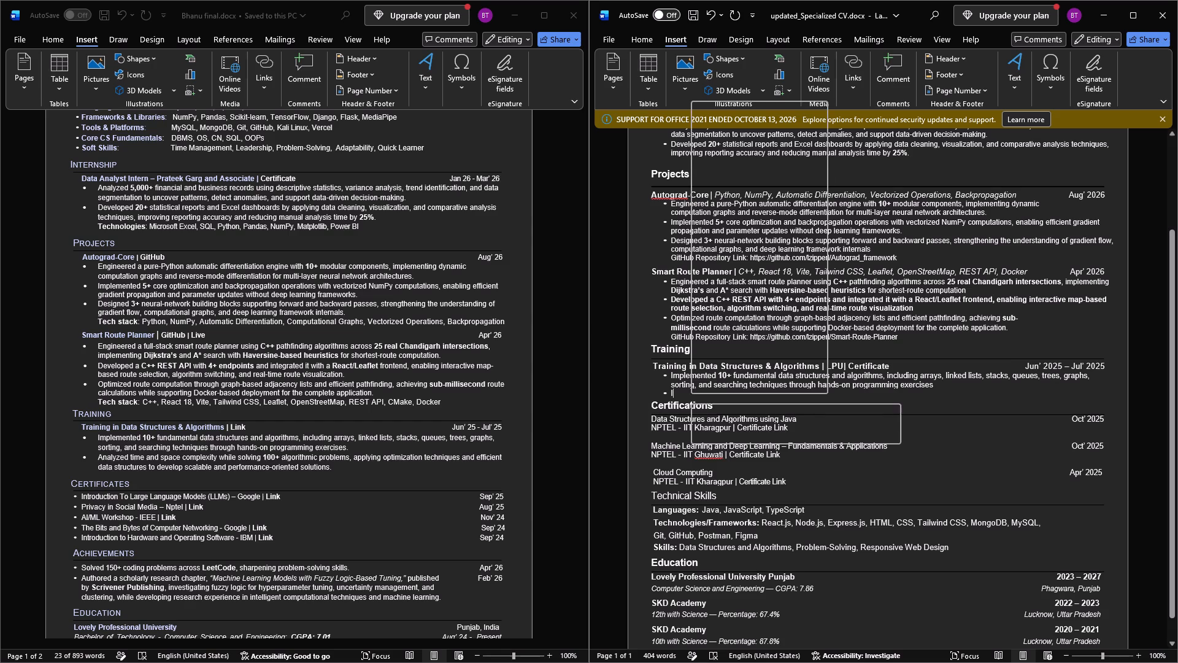
left_click(740, 187)
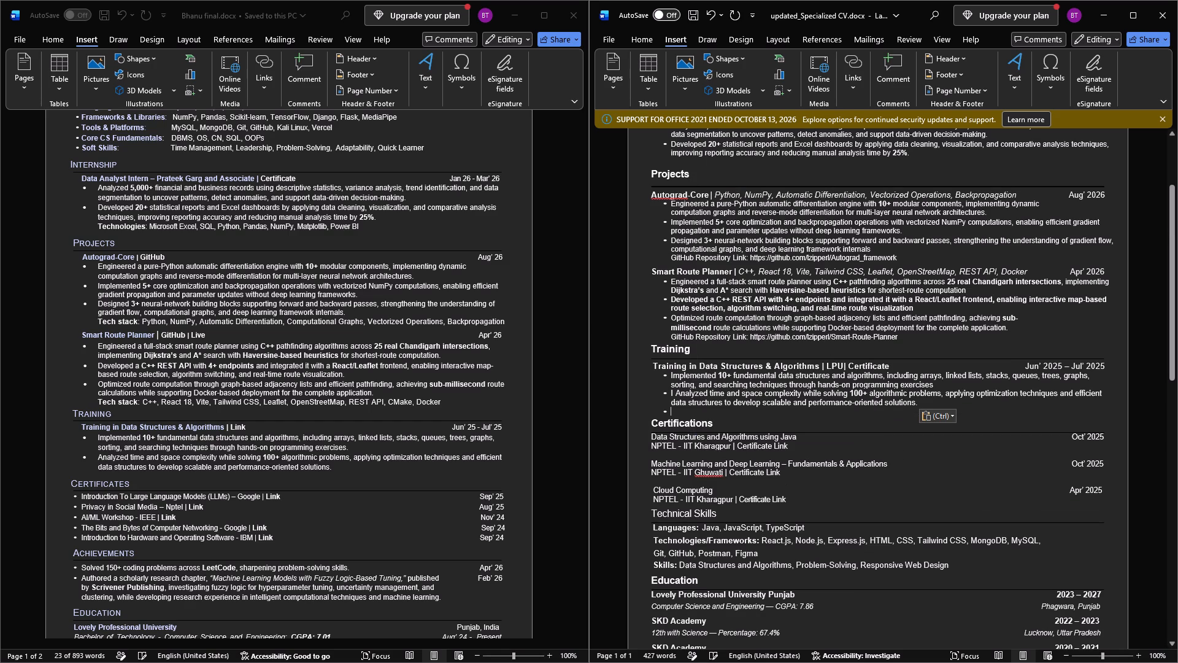
left_click(676, 395)
key("BackSpace")
key("BackSpace")
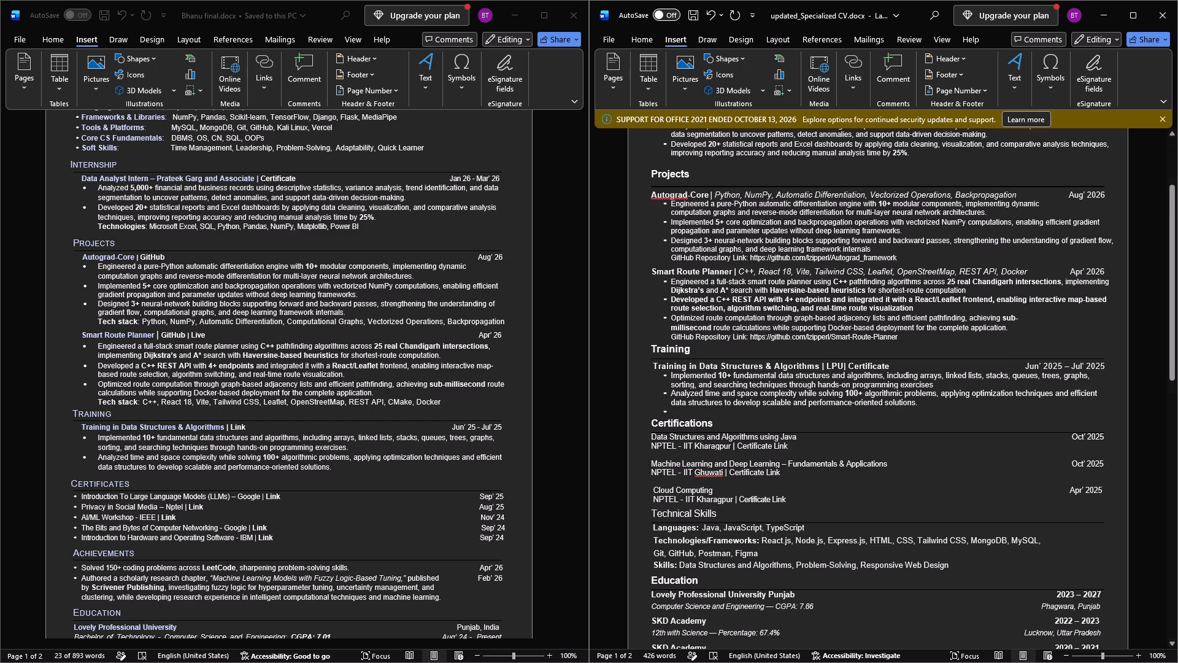
Remove the empty bullet line between the second Training bullet and the Certifications heading.
left_click(685, 414)
key("BackSpace")
key("BackSpace")
key("BackSpace")
key("BackSpace")
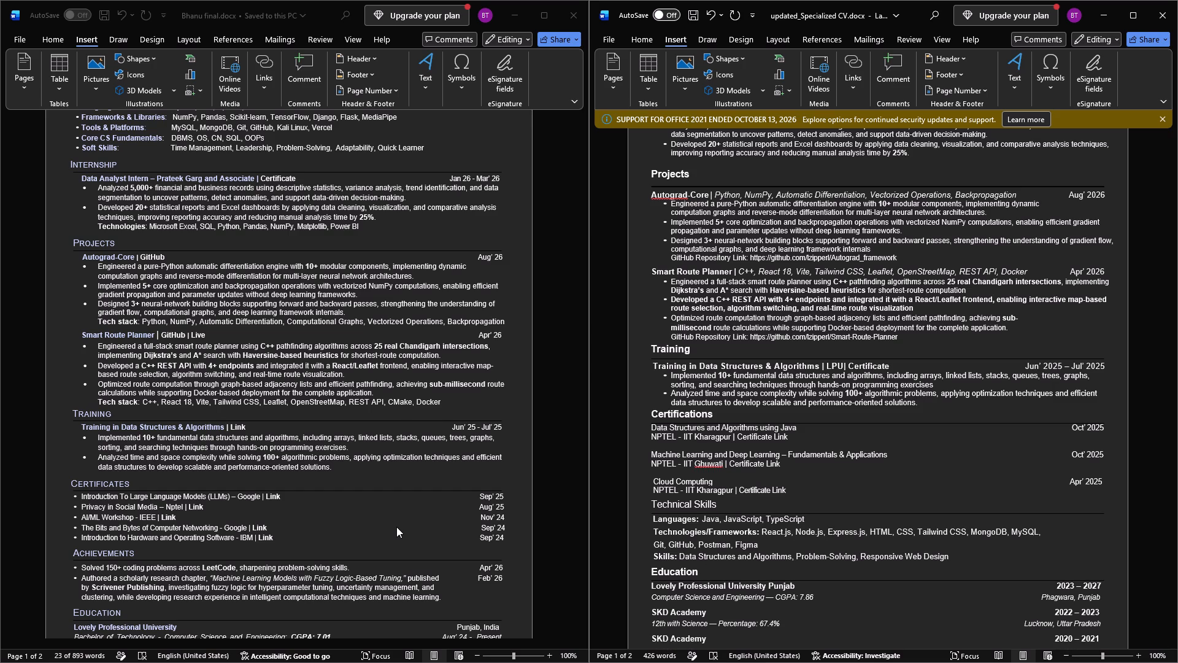
Look over the Certificates, Achievements and Education sections of Bhanu final.docx.
scroll(396, 527, "down", 1)
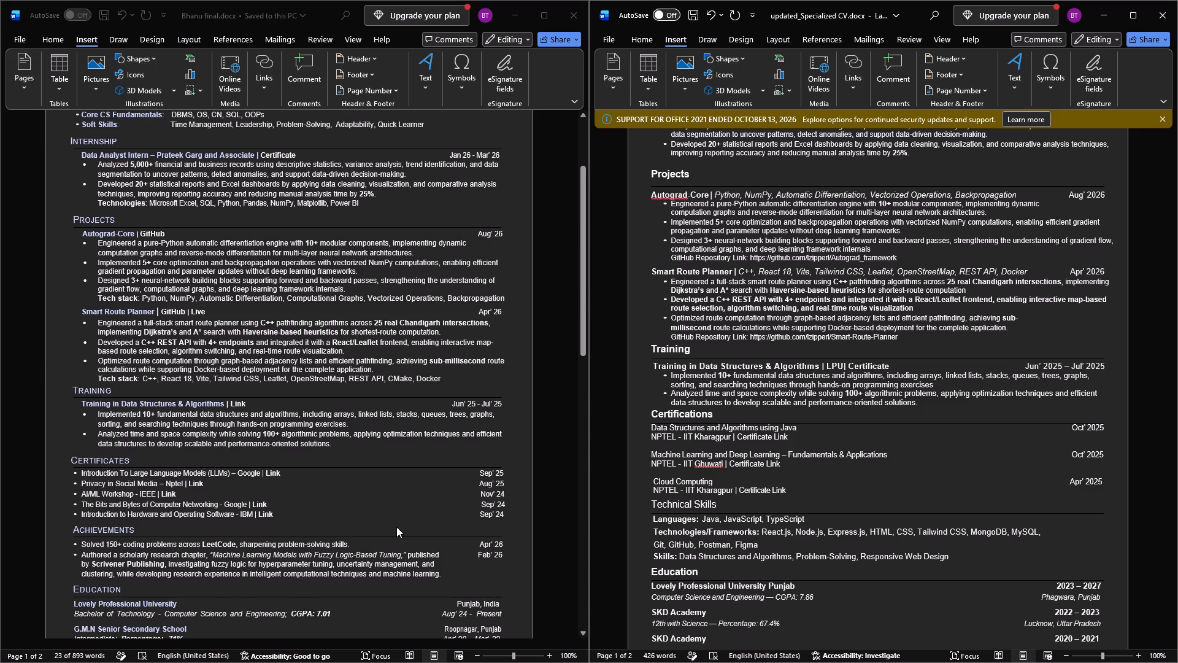
scroll(396, 527, "down", 1)
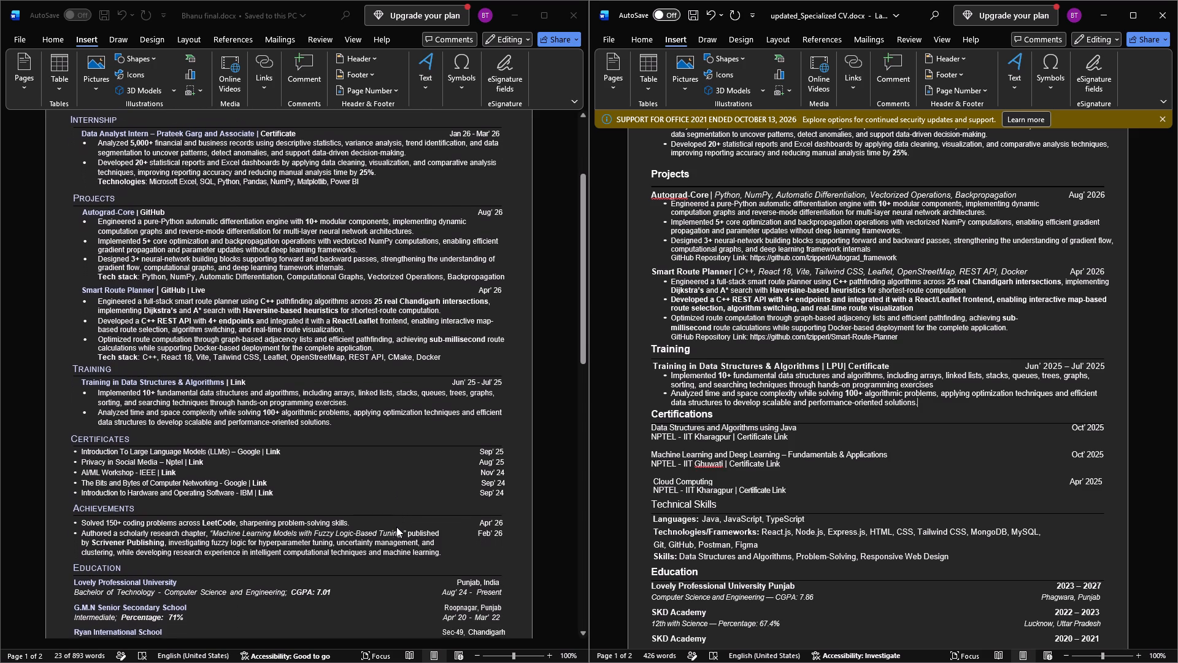
scroll(396, 527, "down", 1)
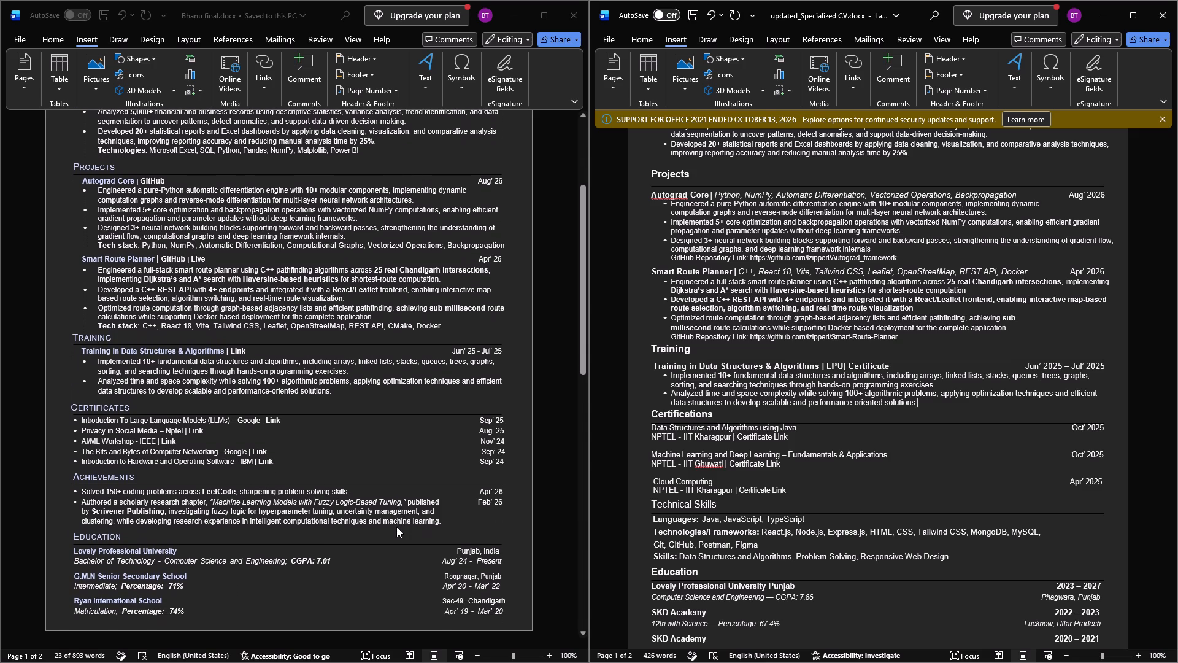
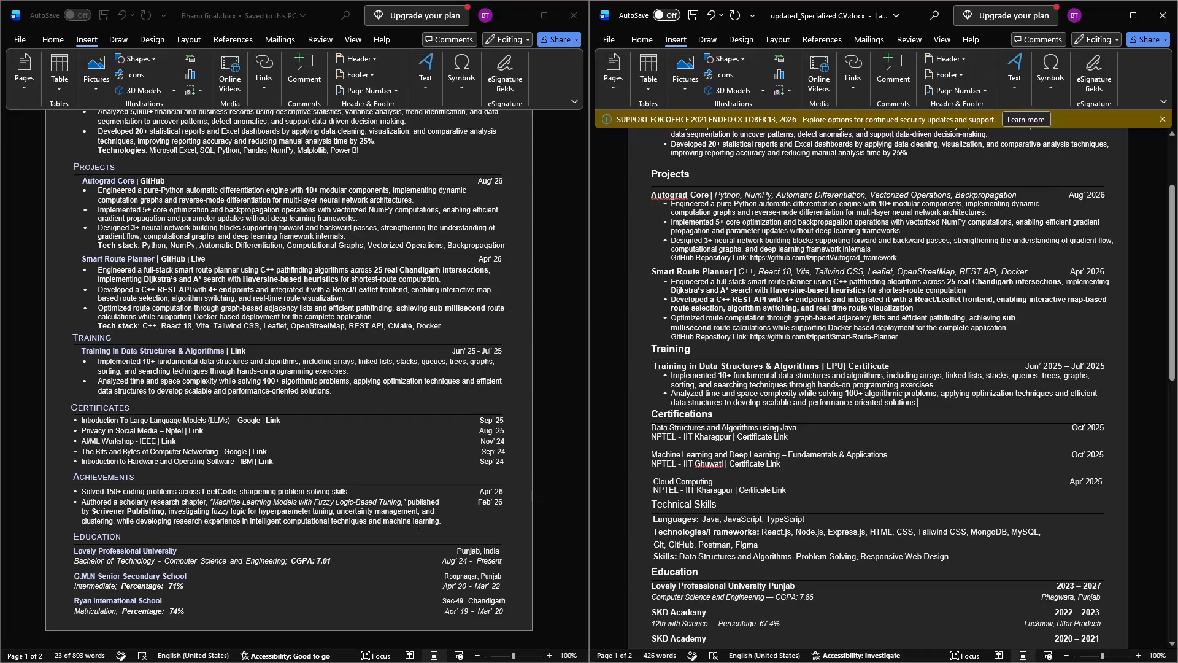
Copy the certificate title "Introduction To Large Language Models (LLMs)" from the Certificates section of Bhanu final.docx.
scroll(724, 486, "right", 1)
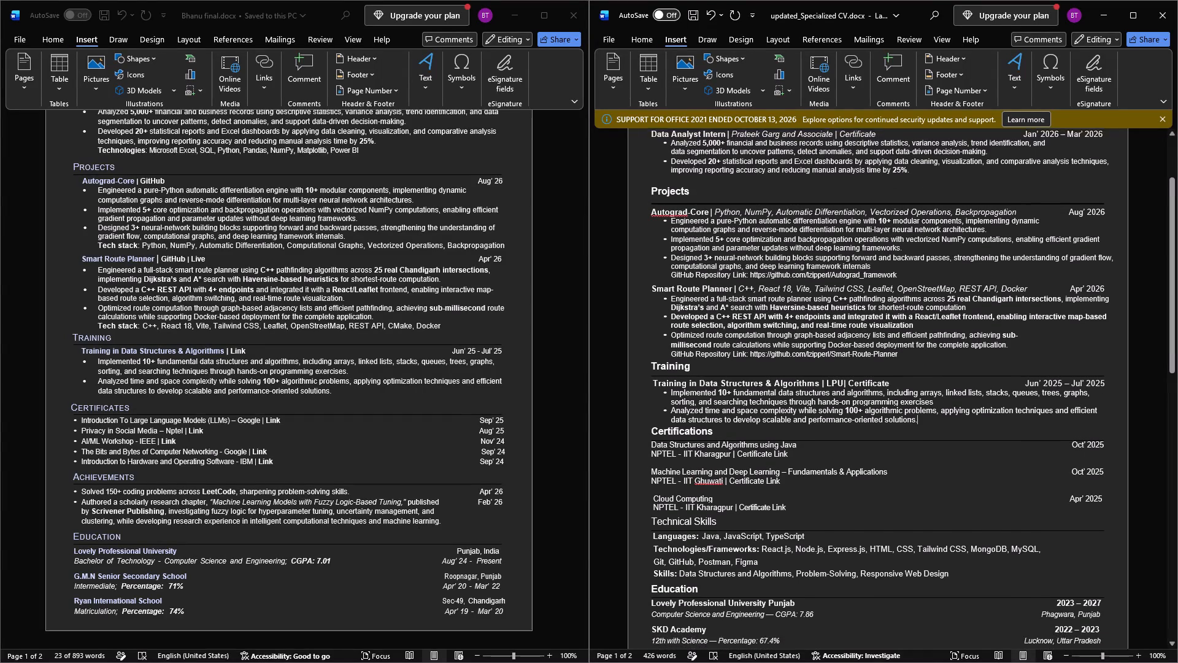
scroll(724, 486, "right", 1)
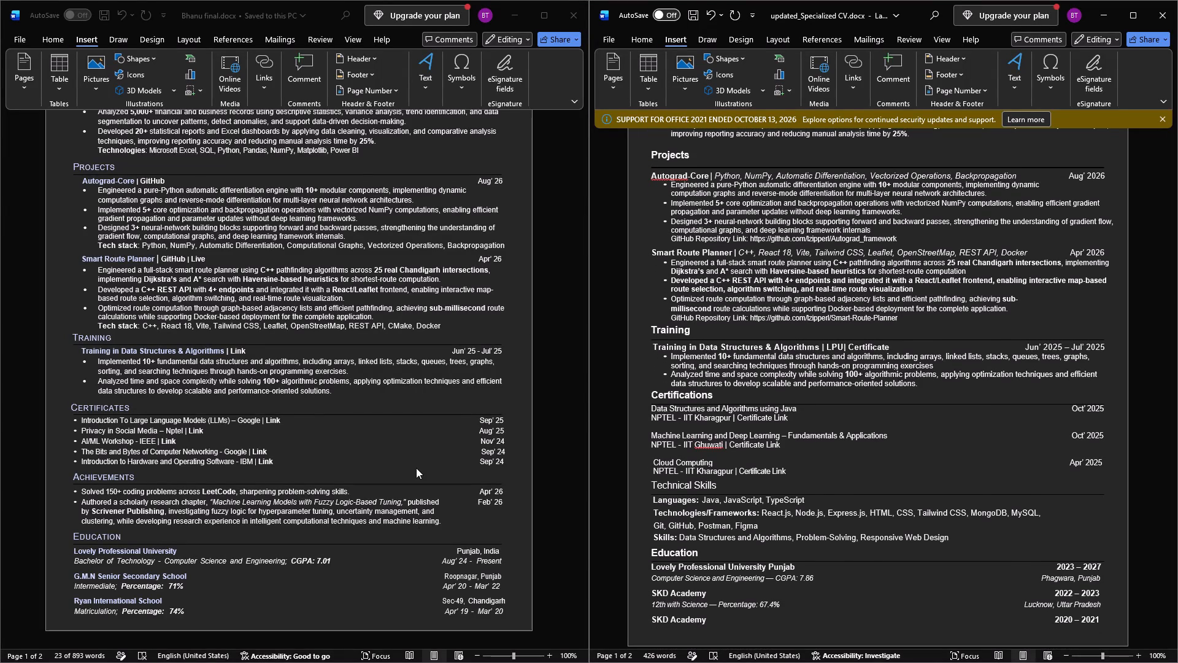
left_click(81, 419)
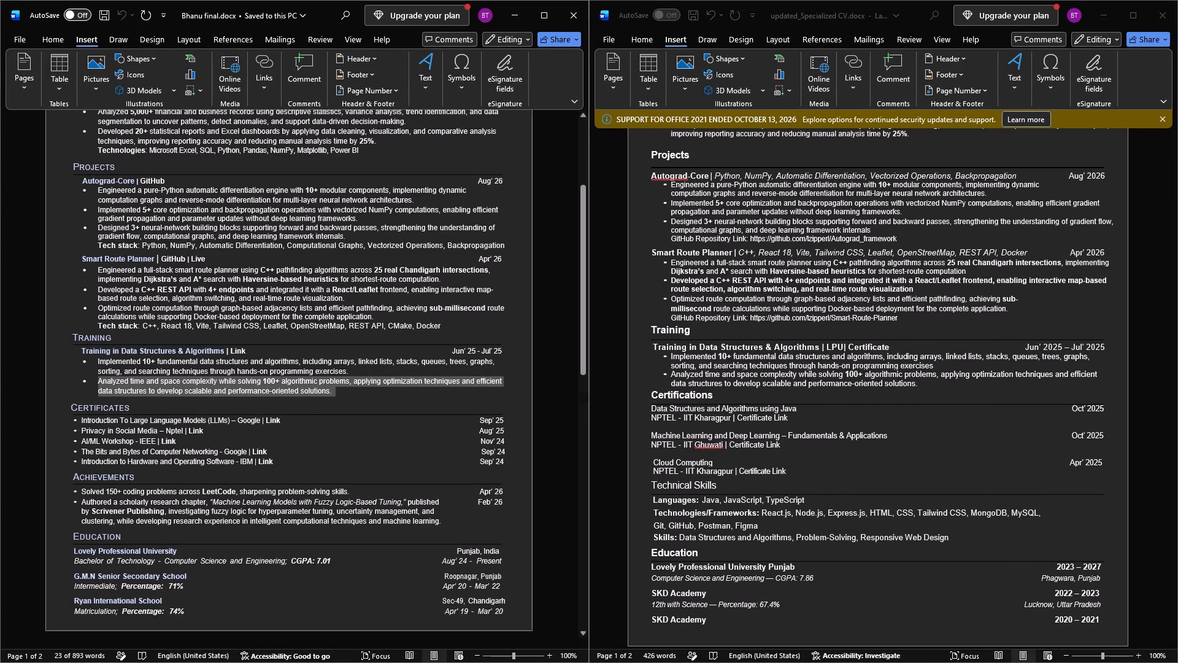
left_click(85, 419)
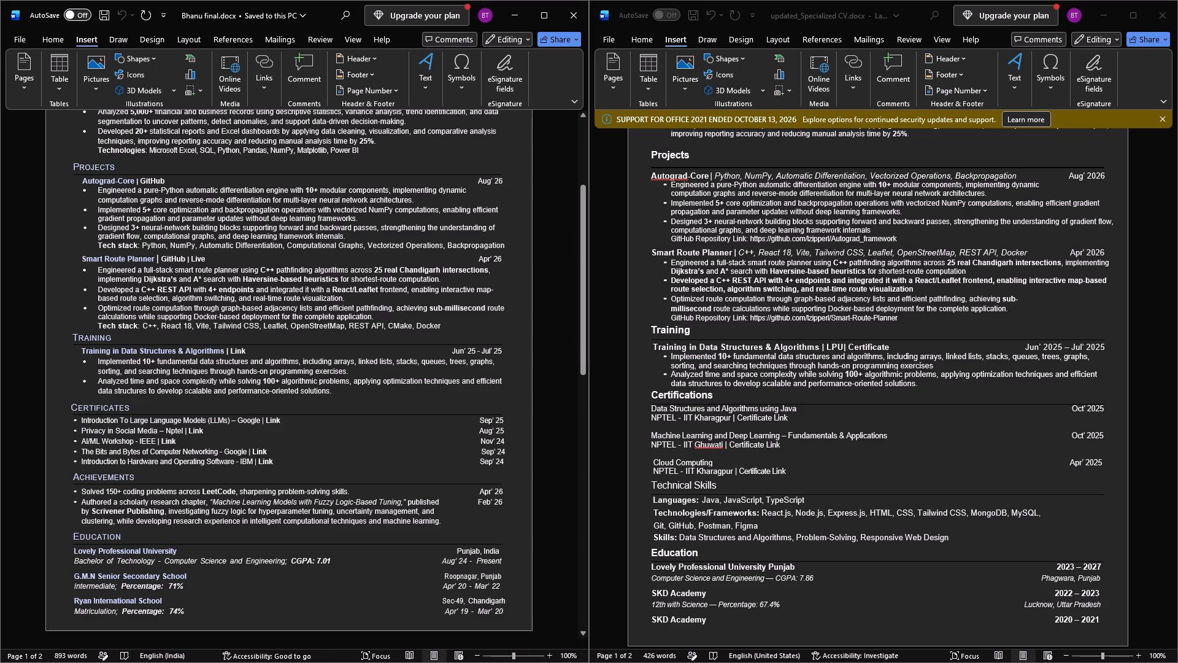
left_click_drag(82, 420, 226, 422)
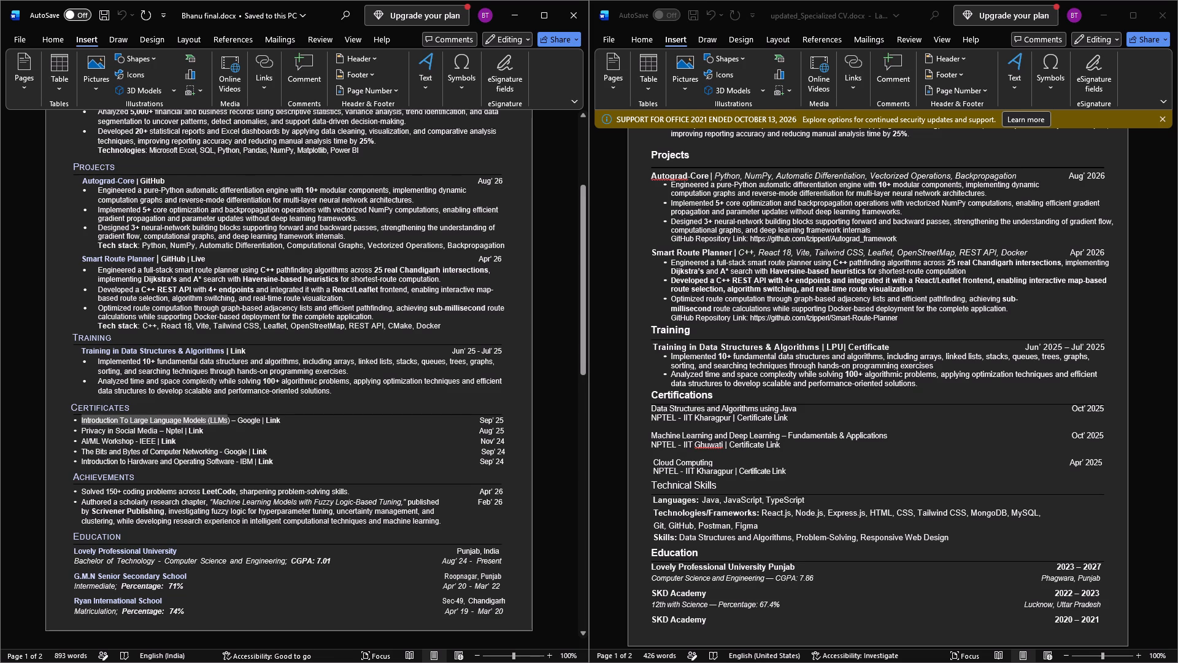
left_click_drag(226, 422, 229, 422)
right_click(201, 422)
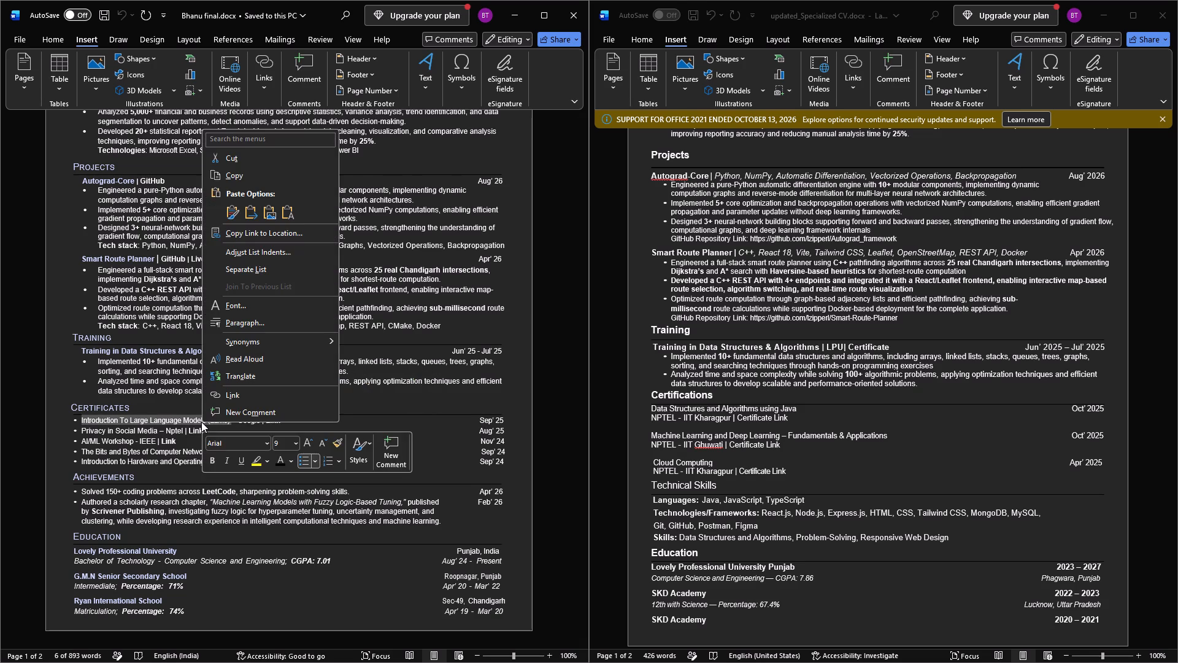
left_click(285, 178)
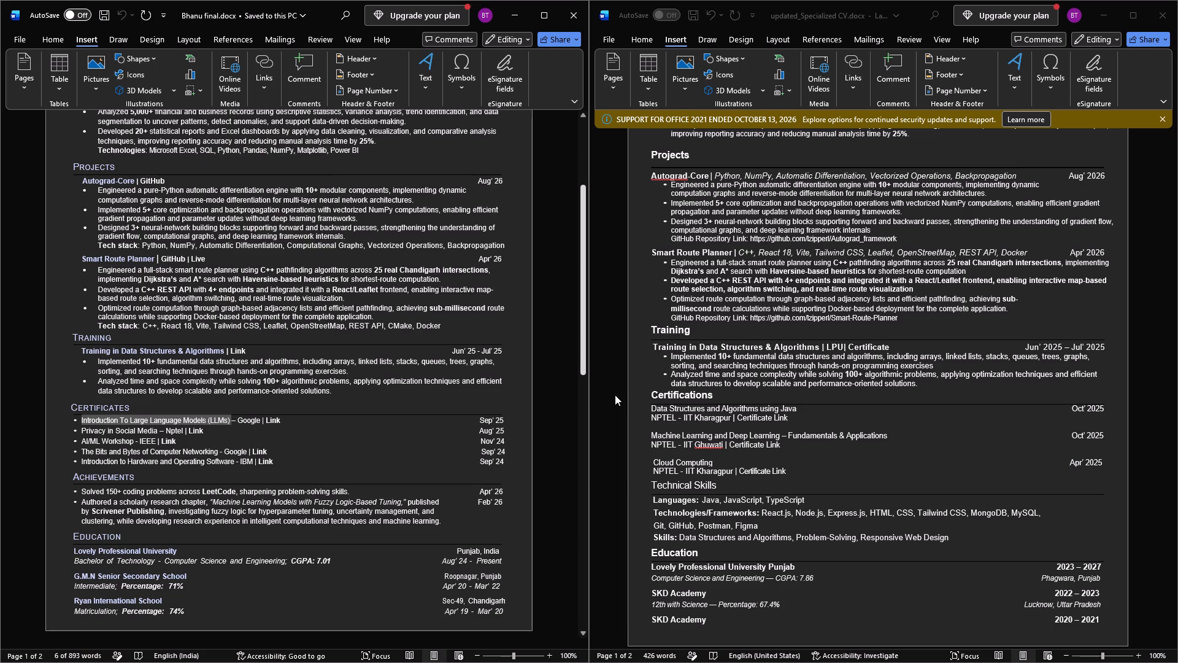
In updated_Specialized CV.docx, delete the first certification title, "Data Structures and Algorithms using Java", keeping only its initial "D" as a placeholder.
left_click(804, 409)
left_click(798, 409)
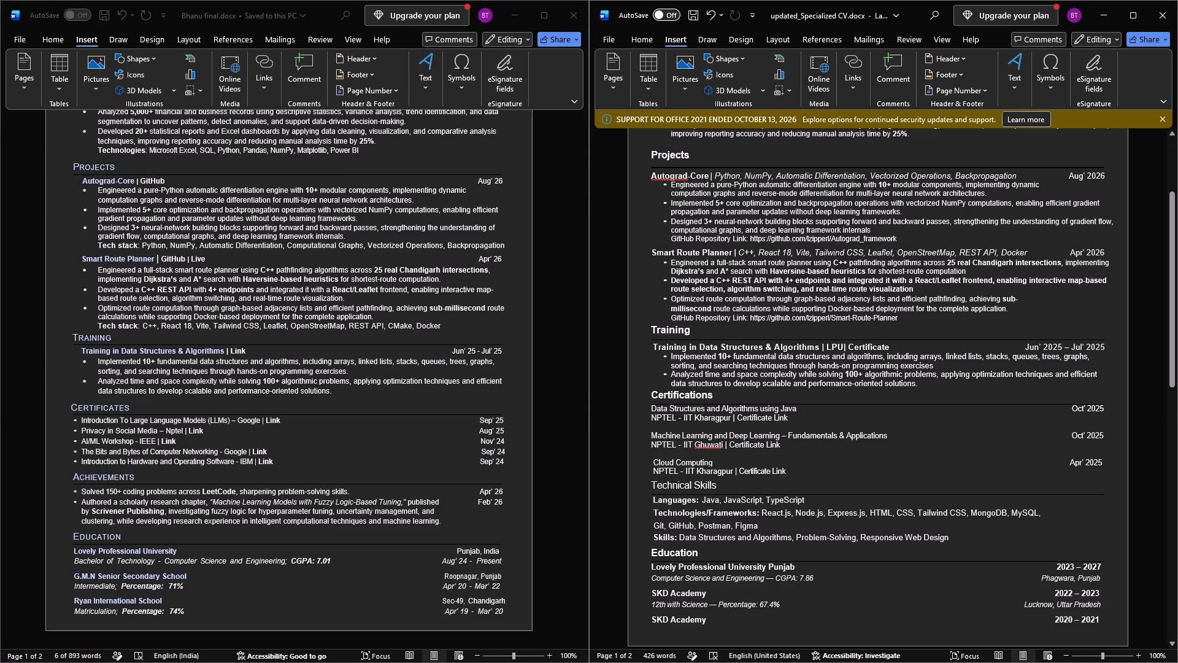
key("BackSpace")
key("BackSpace")
key("BackSpace")
key("BackSpace")
key("BackSpace")
key("BackSpace")
key("BackSpace")
key("BackSpace")
key("BackSpace")
key("BackSpace")
key("BackSpace")
key("BackSpace")
key("BackSpace")
key("BackSpace")
key("BackSpace")
key("BackSpace")
key("BackSpace")
key("BackSpace")
key("BackSpace")
key("BackSpace")
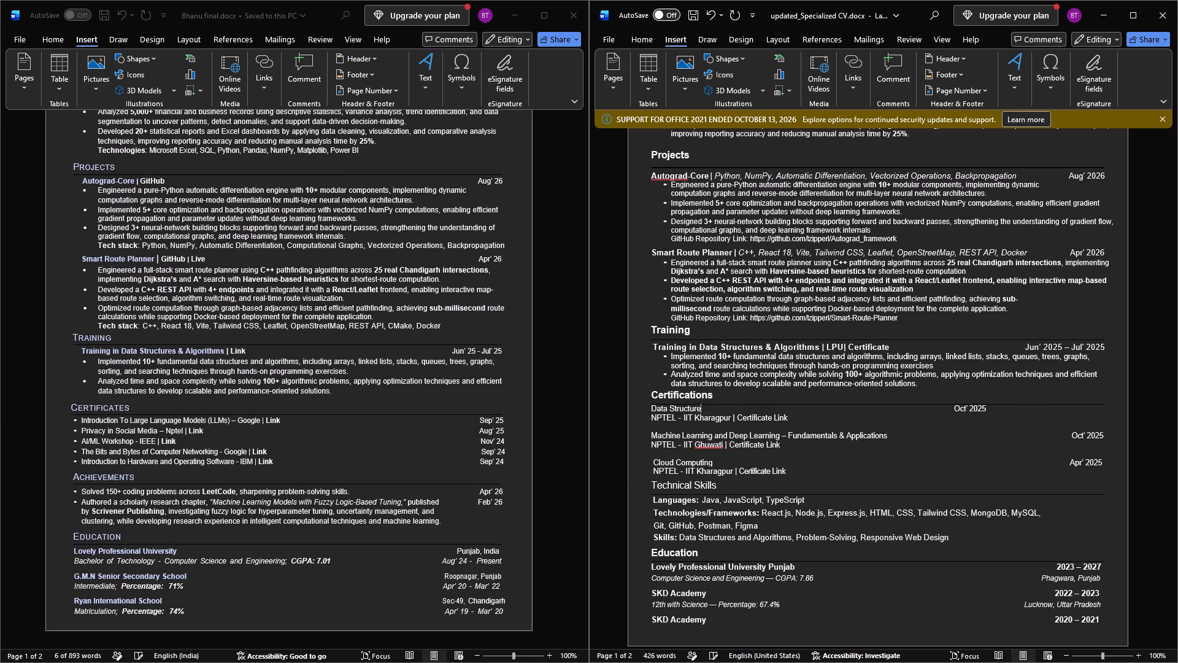
key("BackSpace")
key("BackSpace")
key("BackSpace")
key("BackSpace")
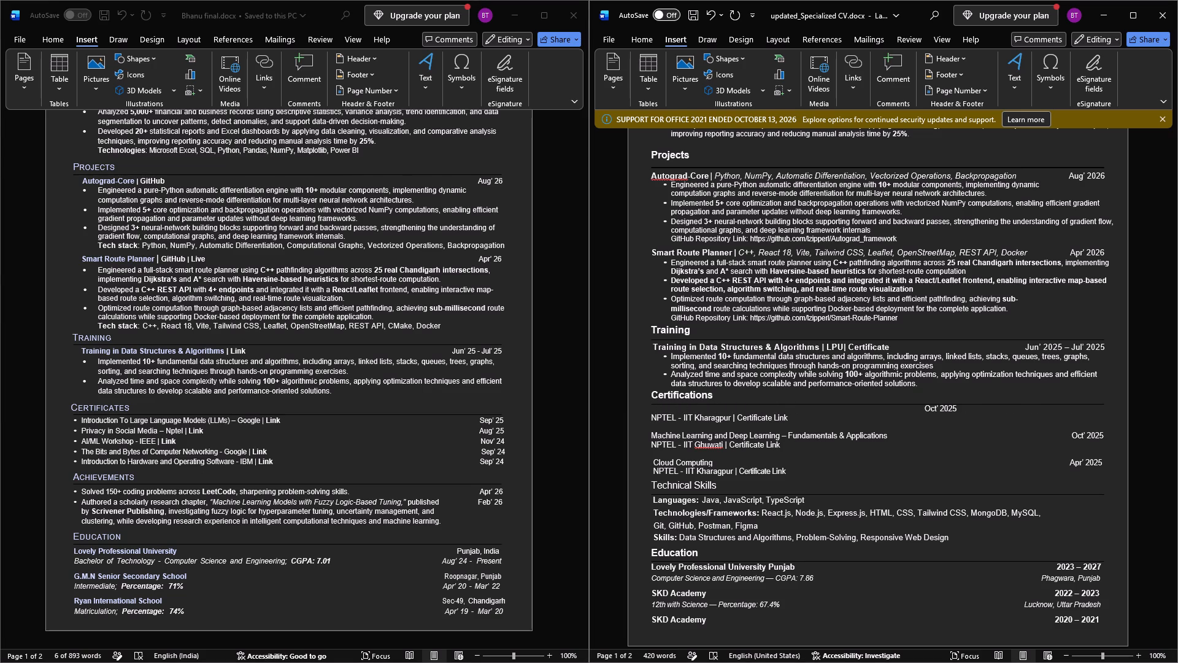
key("ctrl+z")
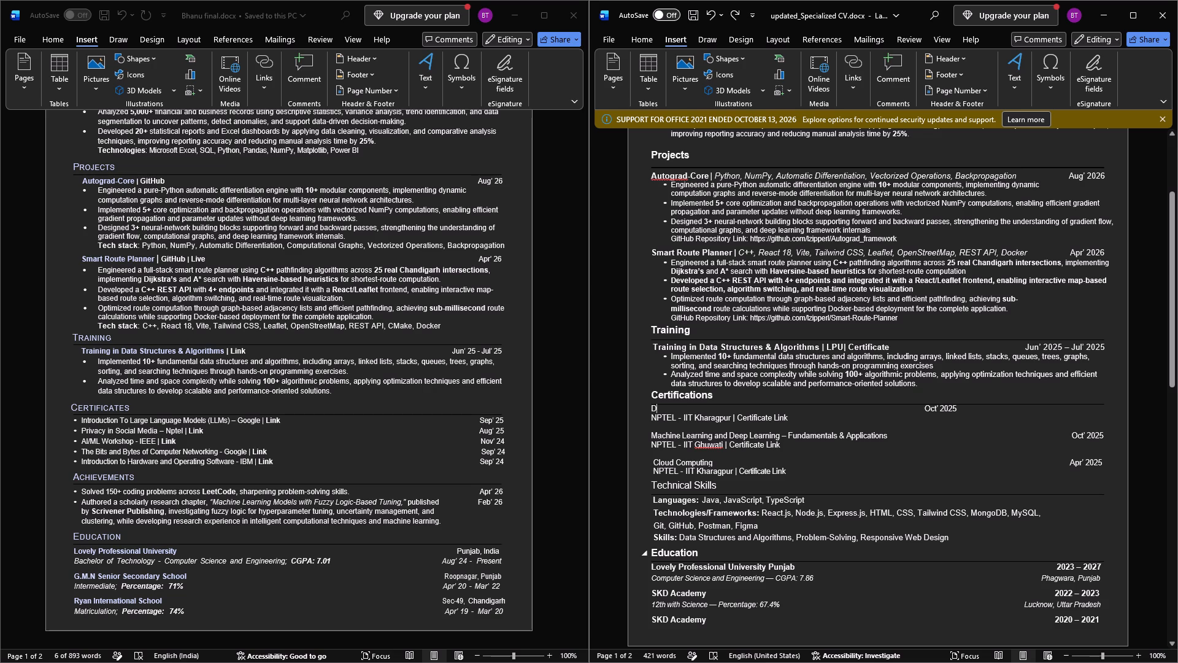
Paste the copied LLM certificate title on the first Certifications line and remove the leftover "D" and gap before it.
right_click(672, 408)
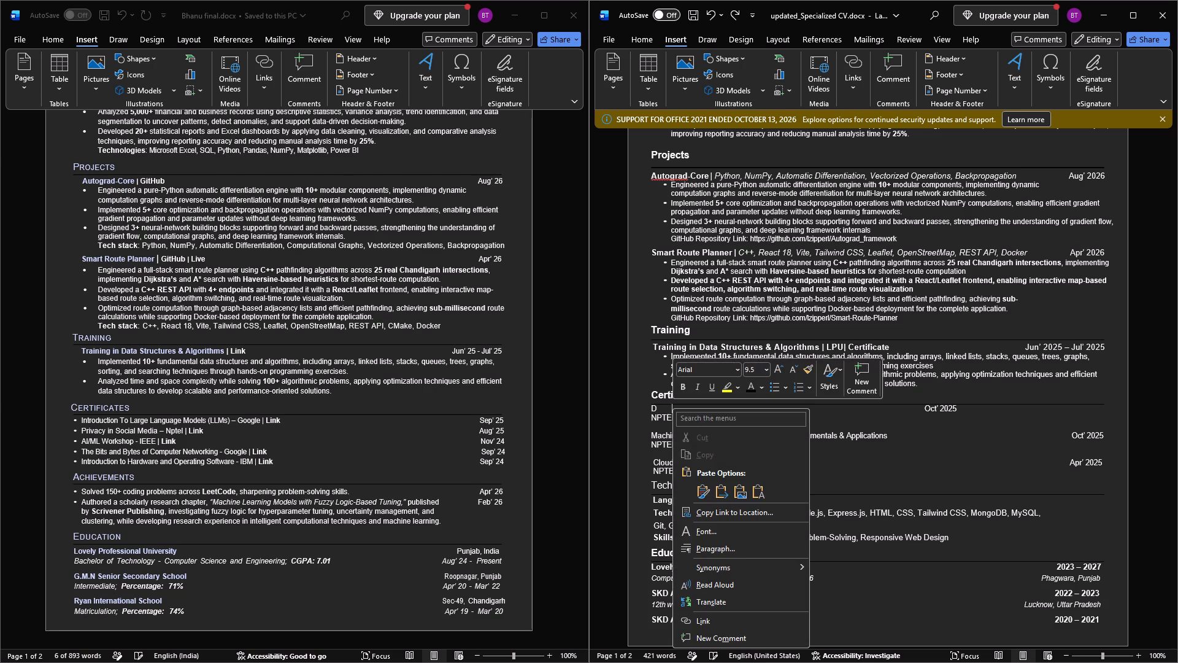
left_click(719, 490)
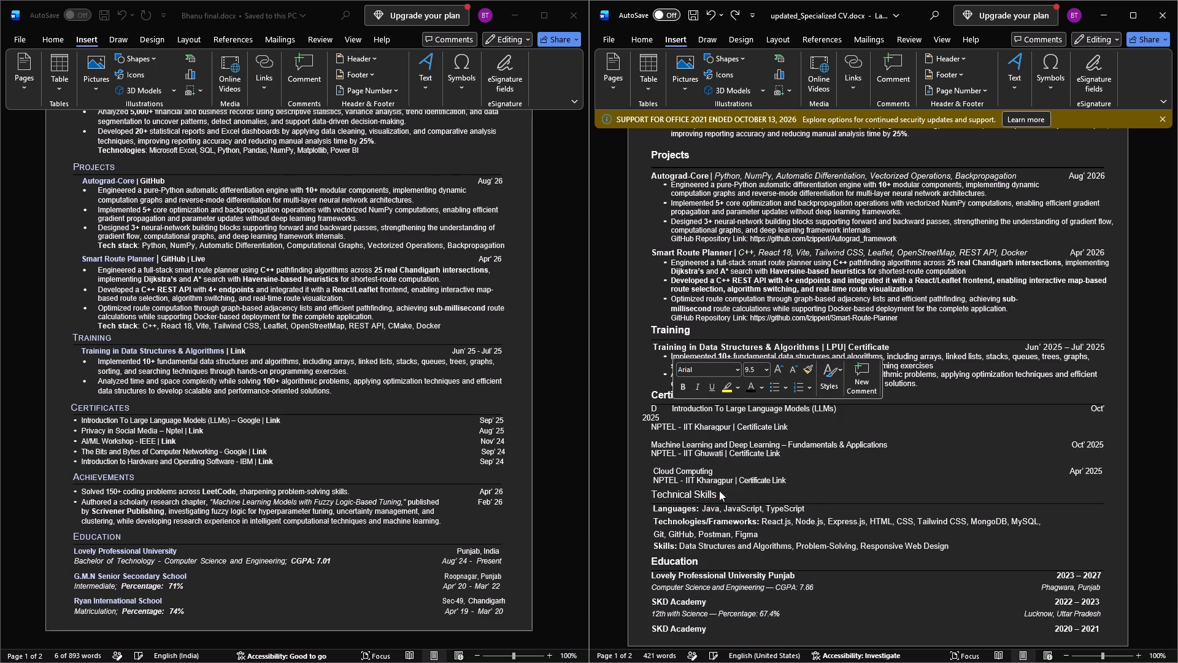
left_click(672, 410)
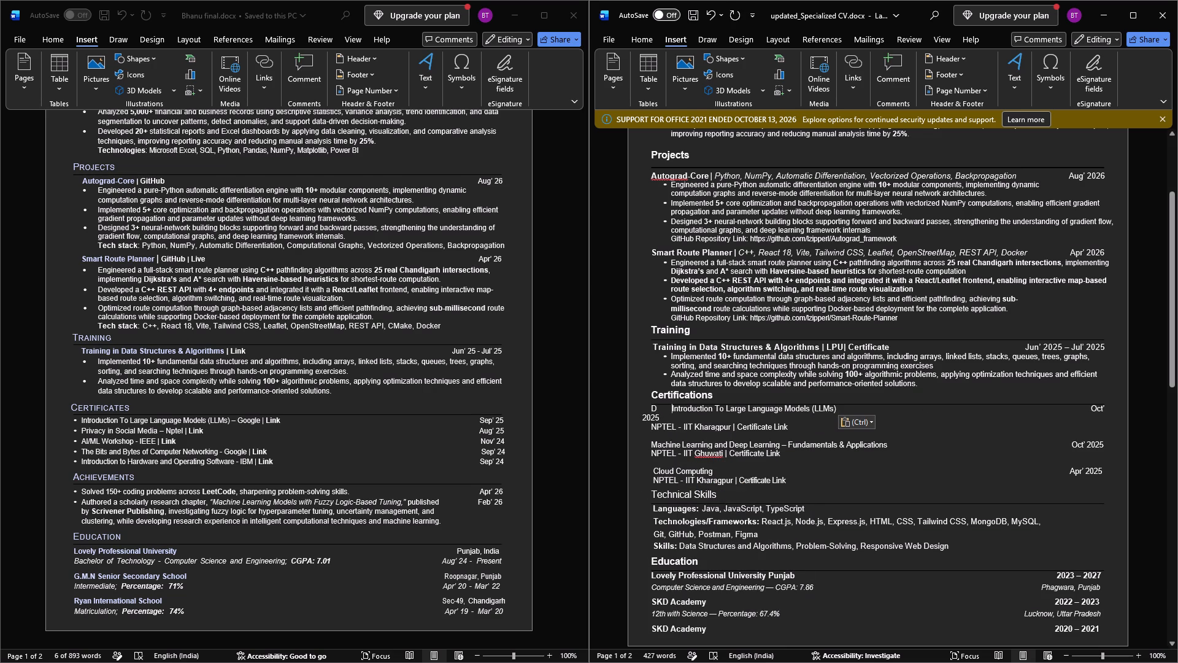
key("BackSpace")
key("BackSpace")
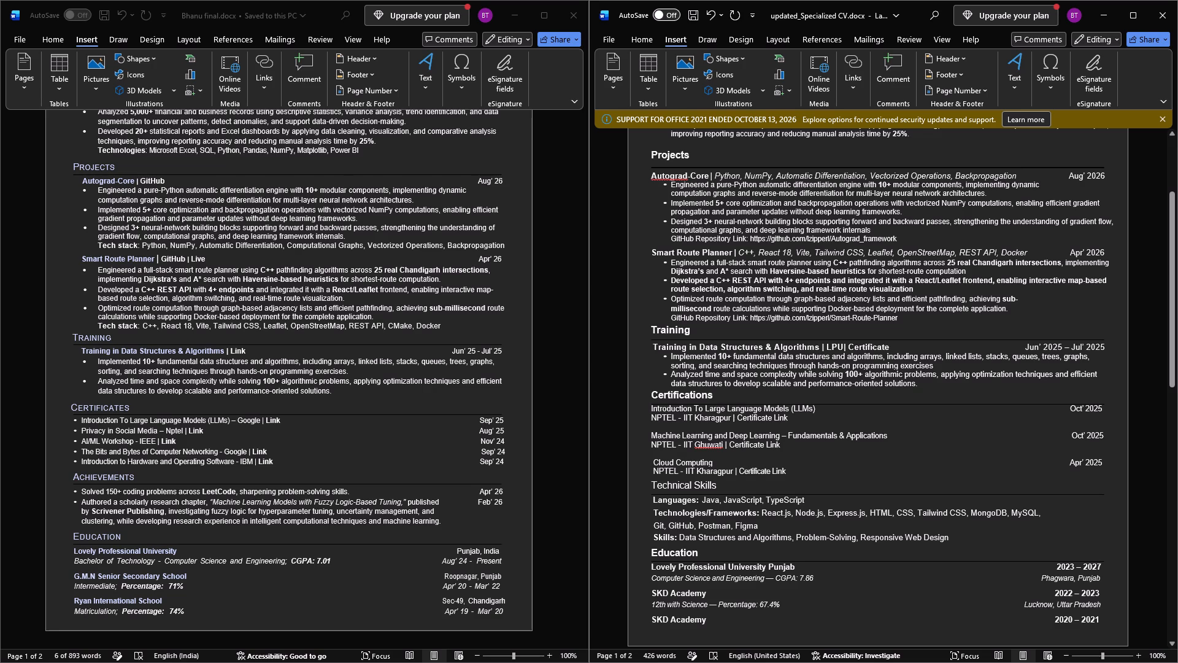
Copy the issuer name "Google" from the first certificate line of Bhanu final.docx.
left_click(233, 413)
left_click(237, 419)
left_click_drag(239, 420, 260, 422)
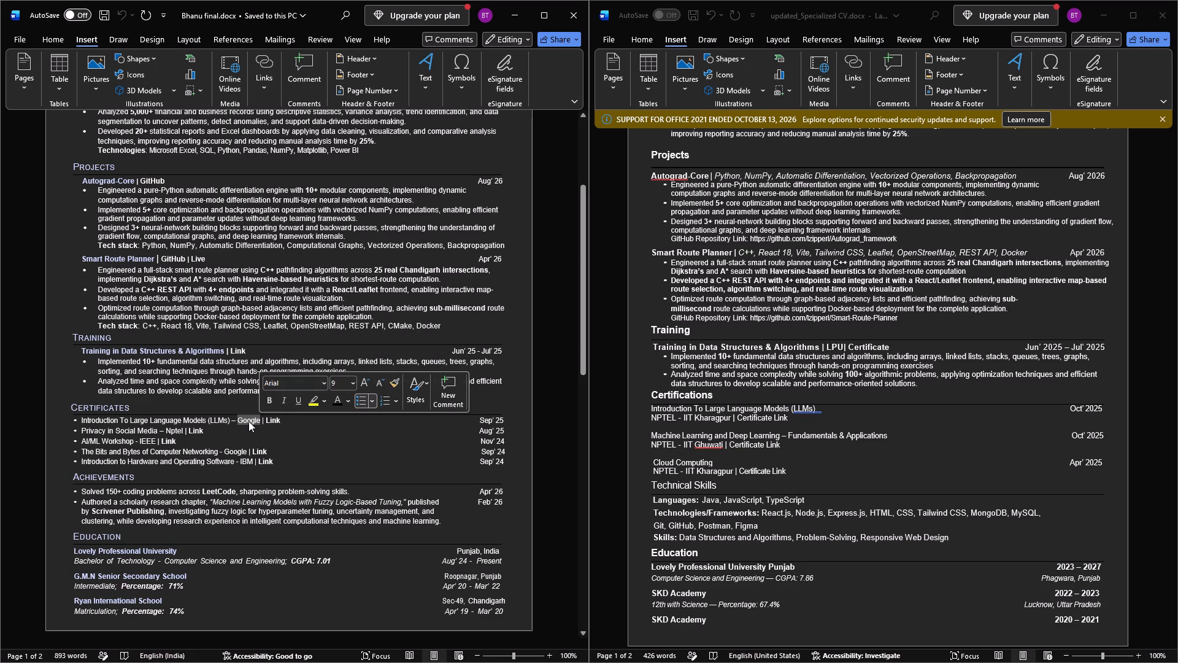
right_click(252, 420)
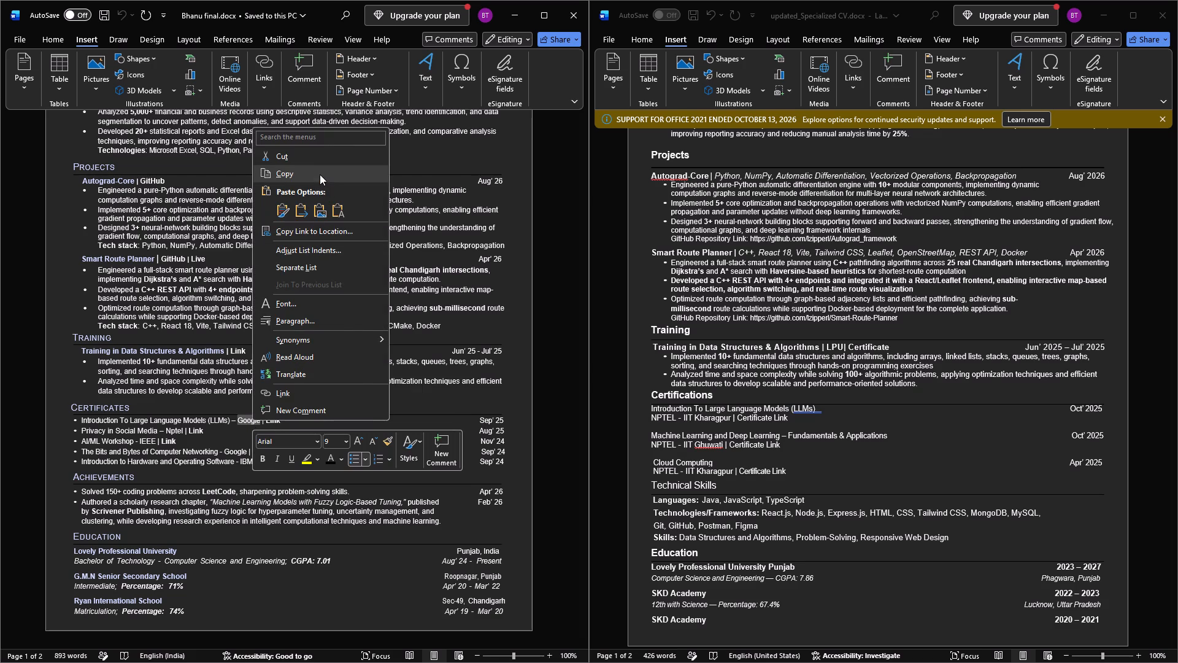
left_click(320, 174)
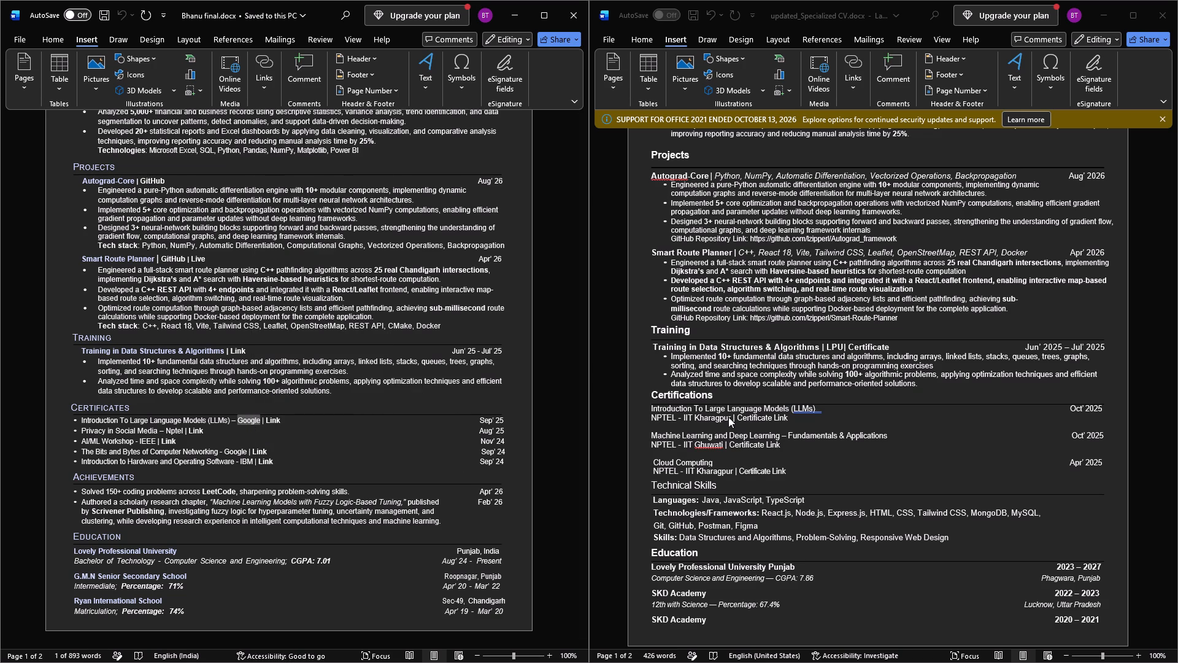
Delete the issuer text "NPTEL - IIT Kharagpur" under the first certification, keeping only its initial "N" as a placeholder.
left_click(728, 417)
left_click(731, 418)
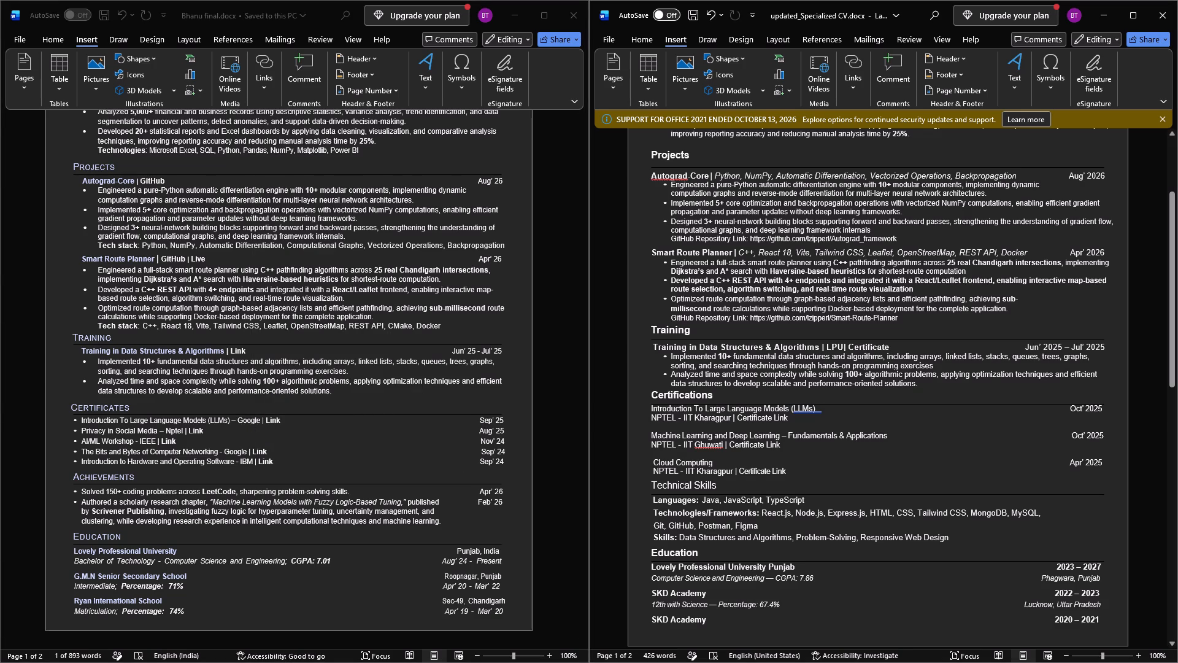
key("BackSpace")
key("BackSpace")
key("BackSpace")
key("BackSpace")
key("BackSpace")
key("BackSpace")
key("BackSpace")
key("BackSpace")
key("BackSpace")
key("BackSpace")
key("BackSpace")
key("BackSpace")
key("BackSpace")
key("BackSpace")
key("BackSpace")
key("BackSpace")
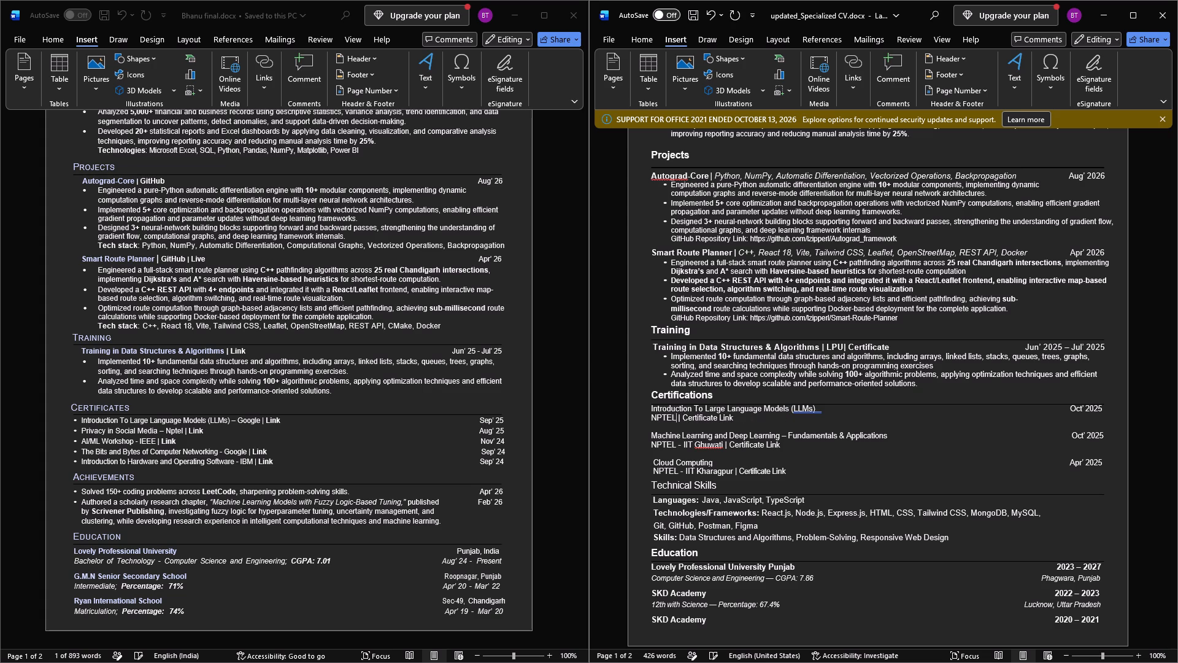
key("BackSpace")
key("BackSpace")
key("BackSpace")
key("BackSpace")
key("BackSpace")
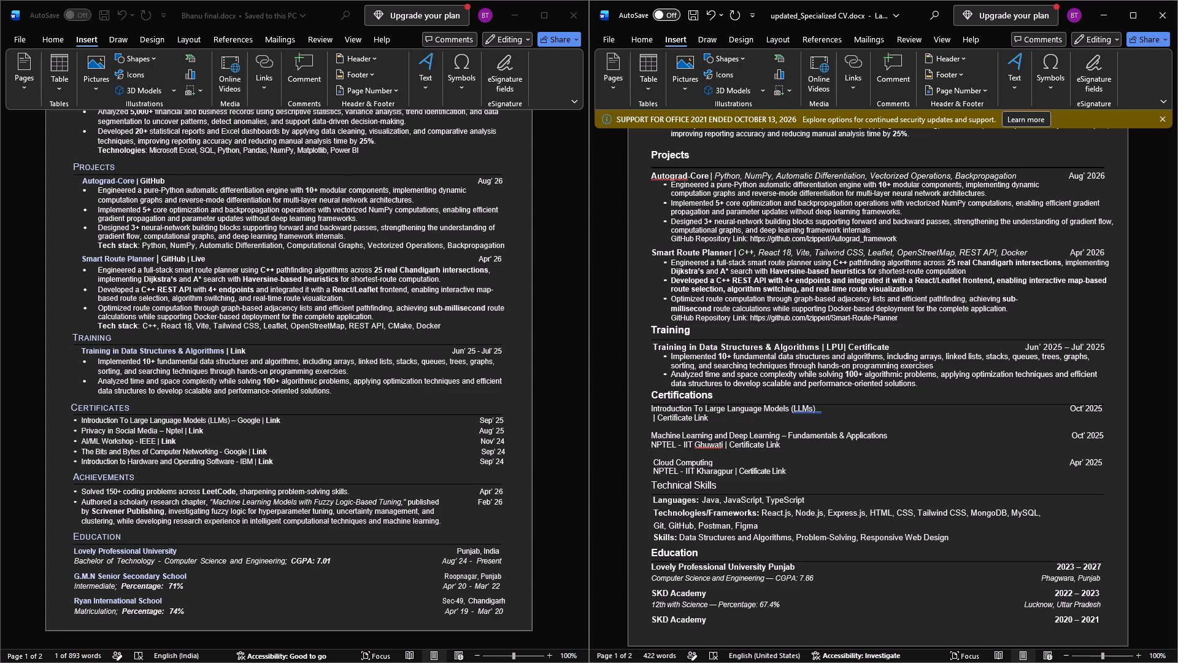
key("ctrl+z")
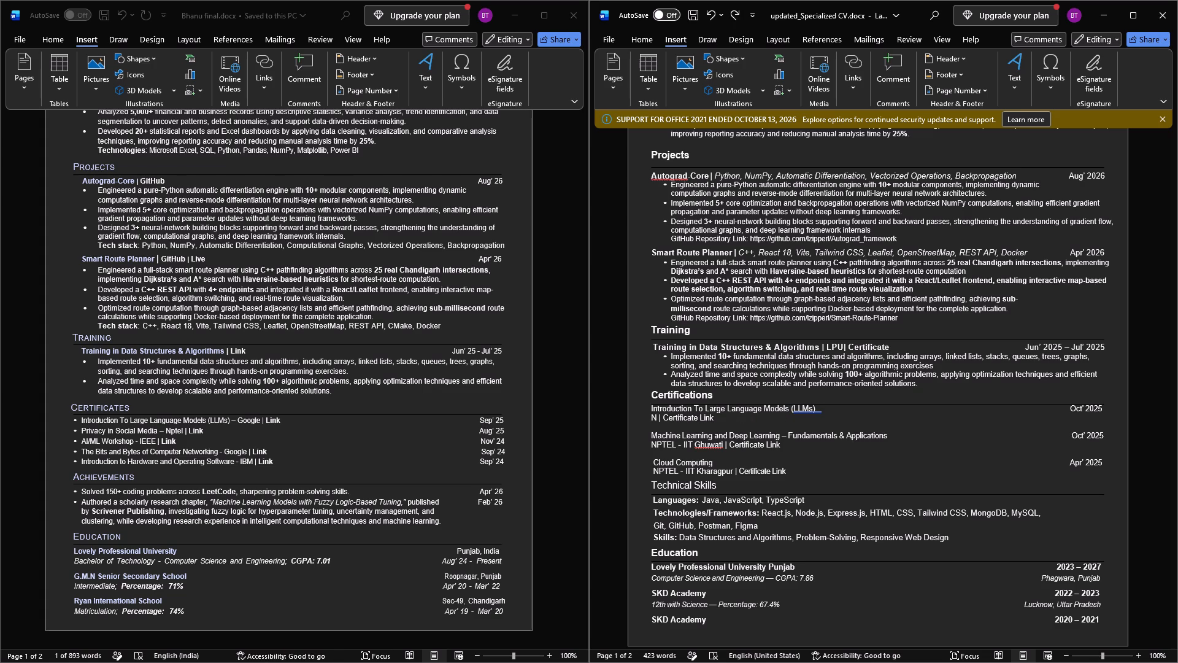
Paste "Google" as the first certification's issuer before "| Certificate Link", and remove the stray "N" and space before it.
right_click(657, 418)
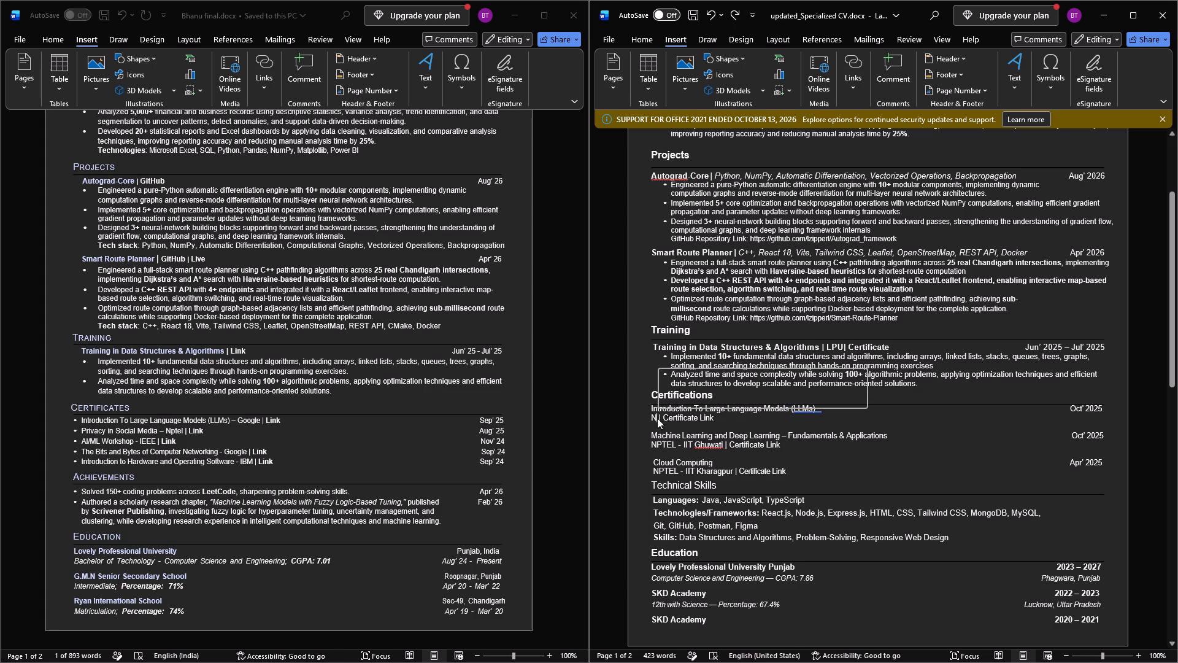
left_click(709, 498)
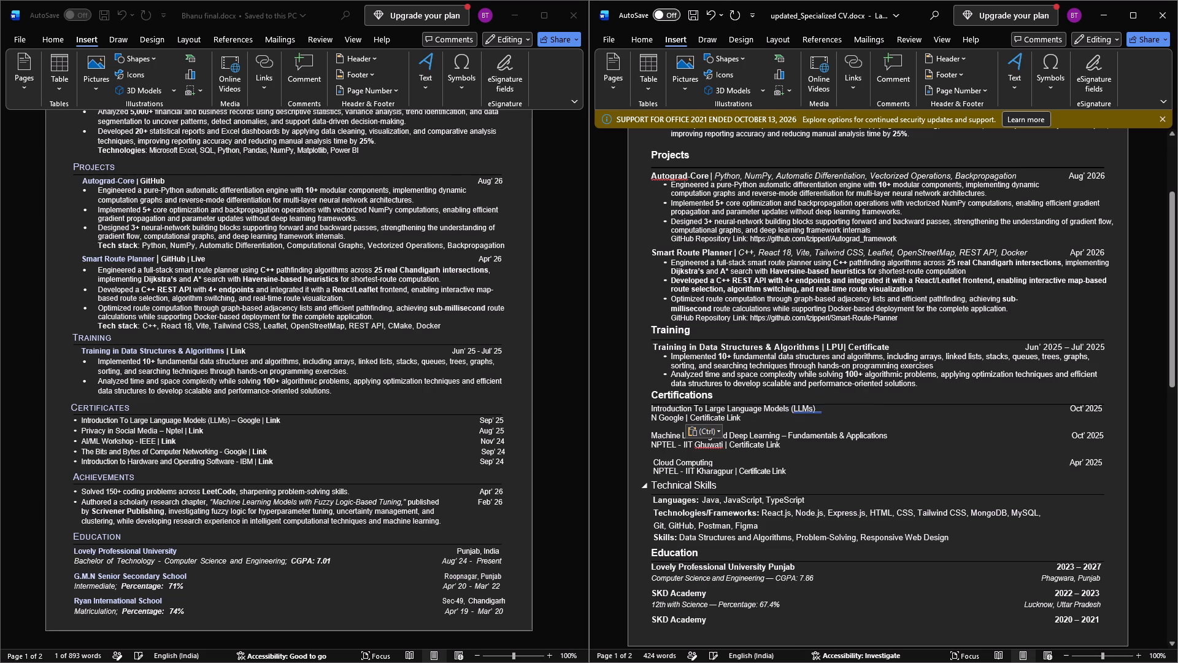
key("Left")
key("Left")
key("Left")
key("Left")
key("Left")
key("Left")
key("BackSpace")
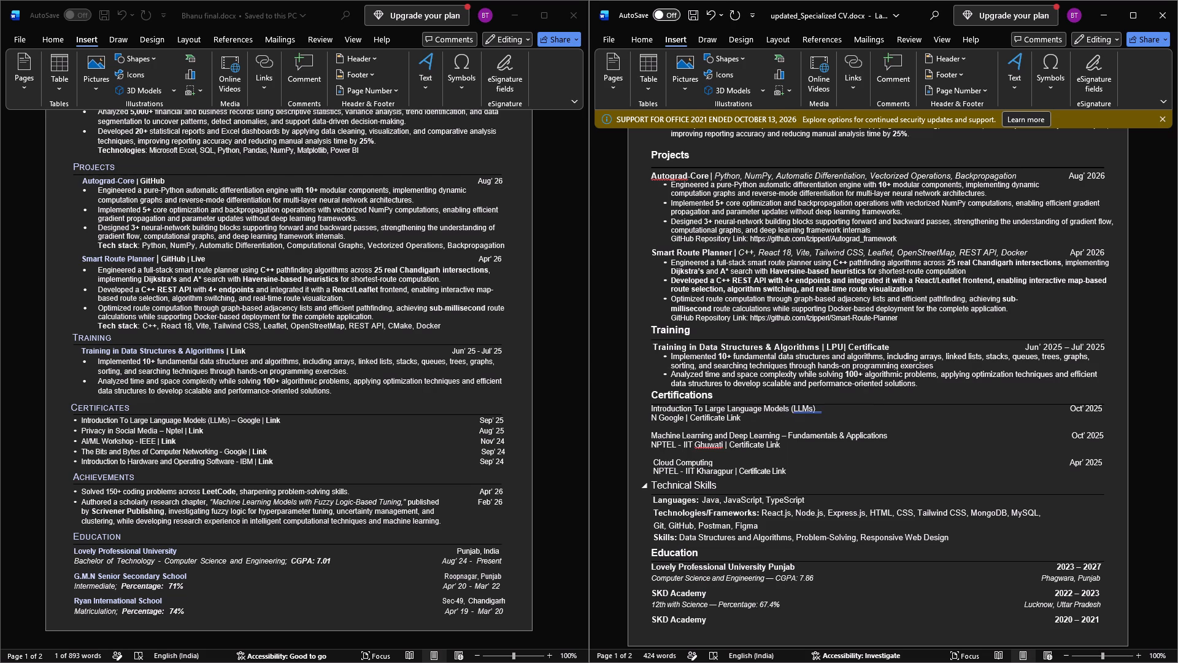
key("BackSpace")
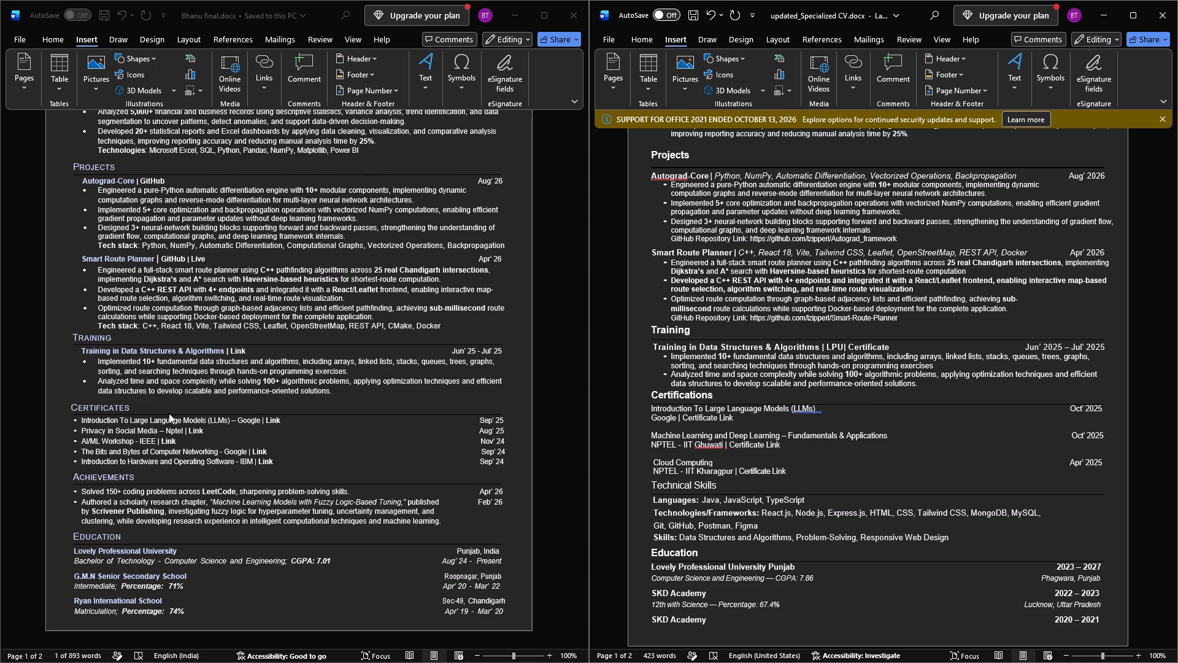
Copy the certificate title "Privacy in Social Media" from the Certificates section of Bhanu final.docx.
left_click(80, 431)
left_click_drag(82, 431, 150, 433)
right_click(150, 433)
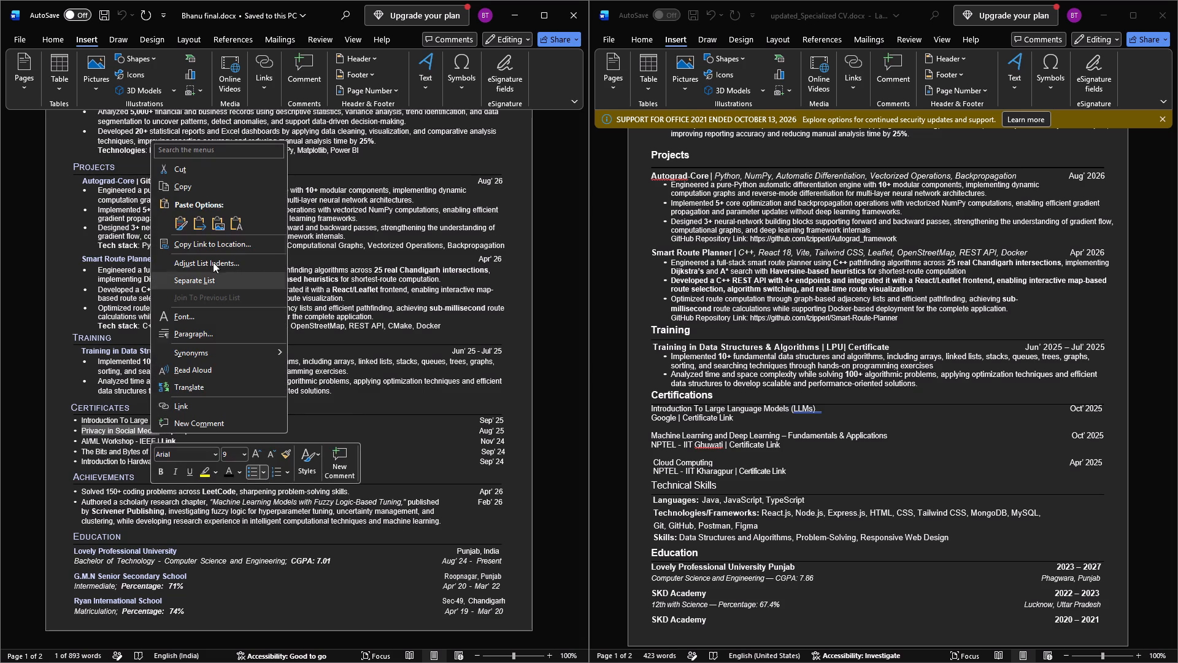
left_click(209, 188)
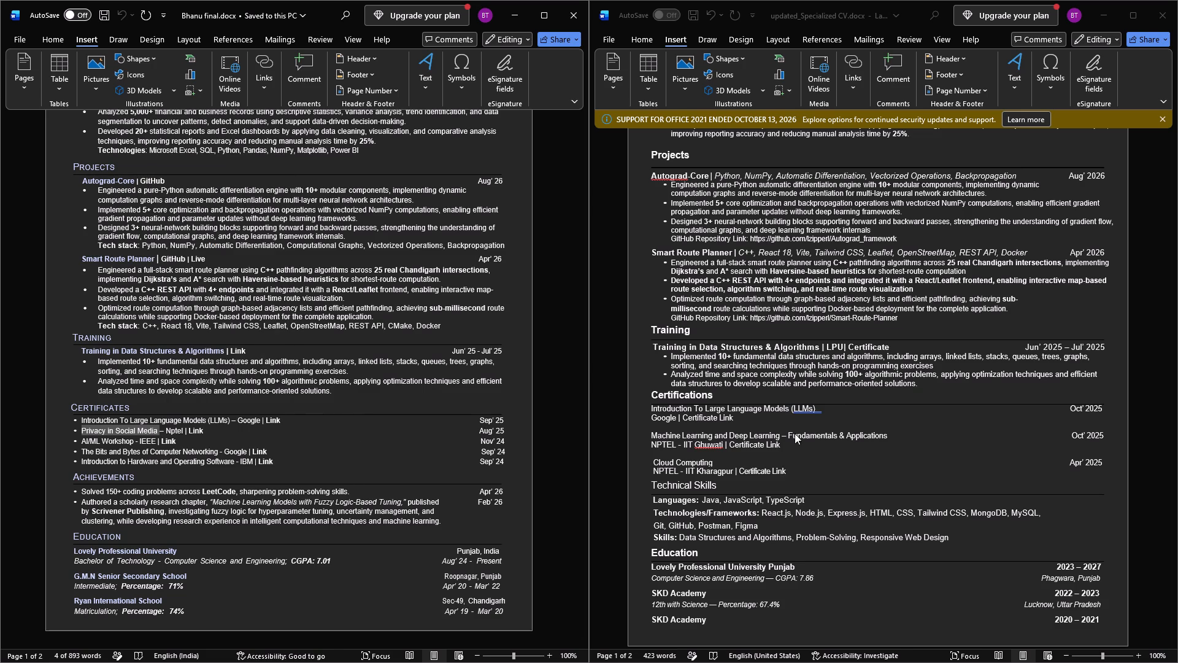
Delete the second certification title, "Machine Learning and Deep Learning – Fundamentals & Applications", keeping only its initial "M" as a placeholder.
left_click(893, 435)
left_click(890, 435)
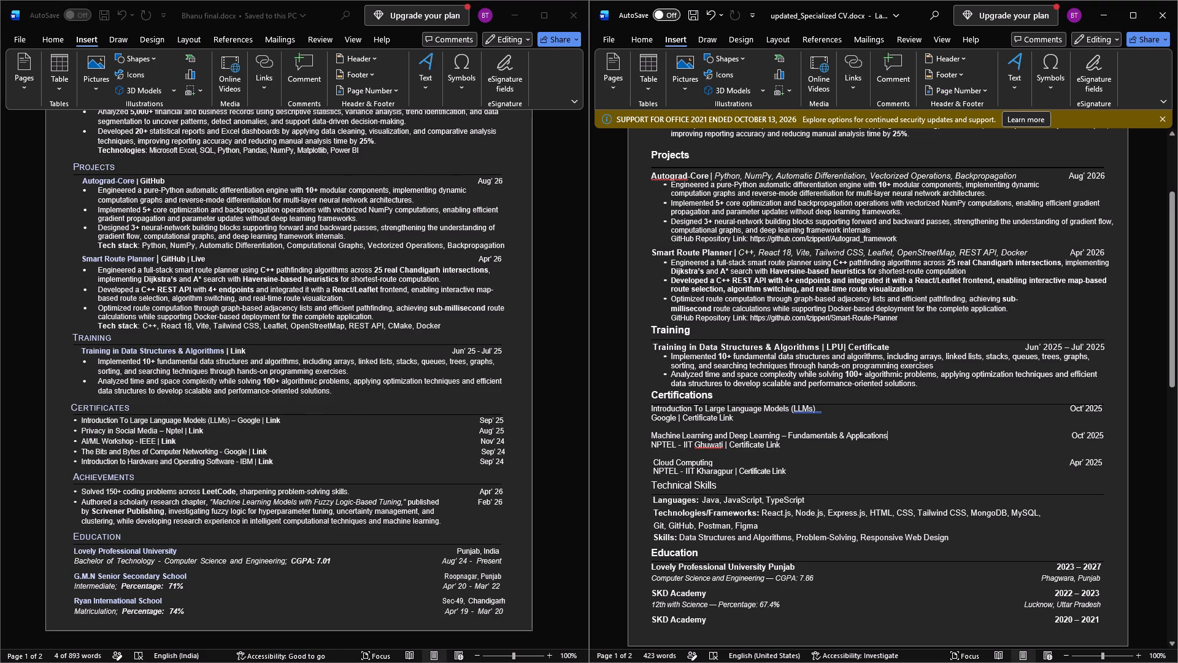
key("BackSpace")
key("BackSpace")
key("BackSpace")
key("BackSpace")
key("BackSpace")
key("BackSpace")
key("BackSpace")
key("BackSpace")
key("BackSpace")
key("BackSpace")
key("BackSpace")
key("BackSpace")
key("BackSpace")
key("BackSpace")
key("BackSpace")
key("BackSpace")
key("BackSpace")
key("BackSpace")
key("BackSpace")
key("BackSpace")
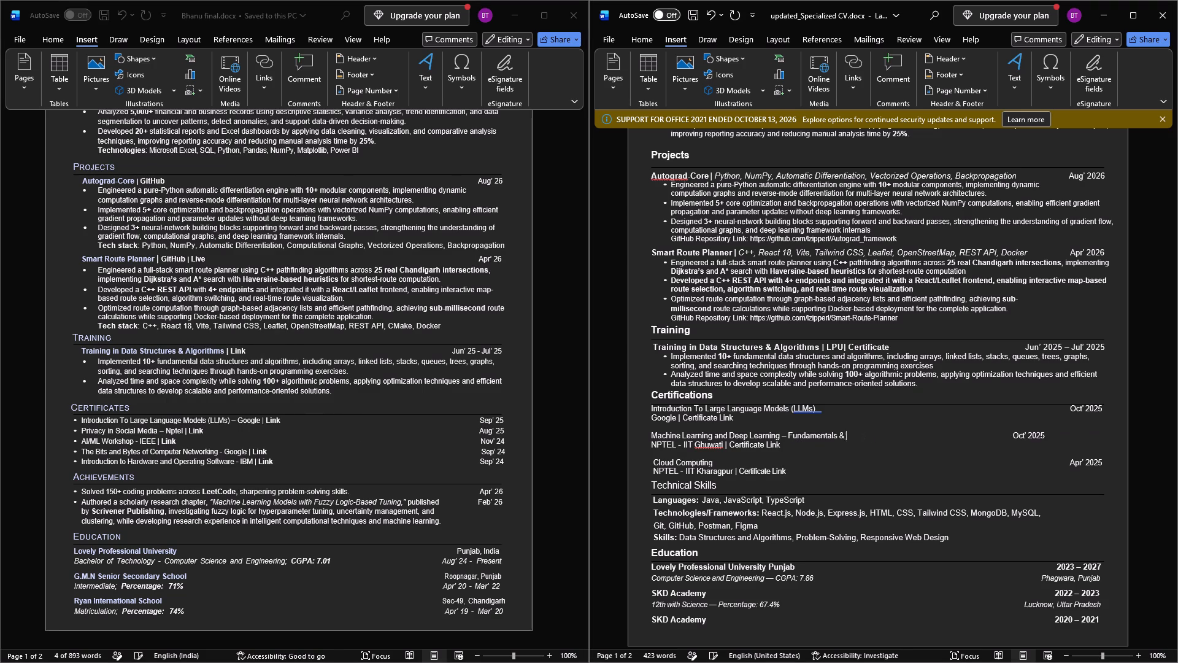
key("BackSpace")
key("BackSpace")
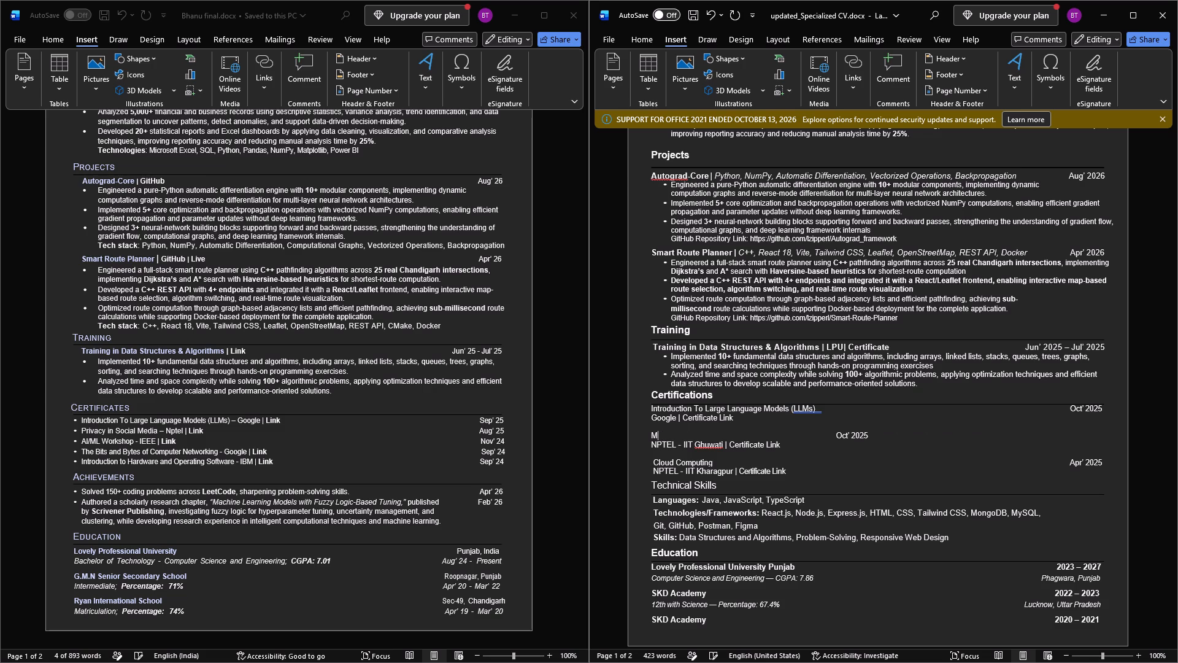
Paste "Privacy in Social Media" as the second certification title and remove the leftover "M" and gap before it.
right_click(666, 433)
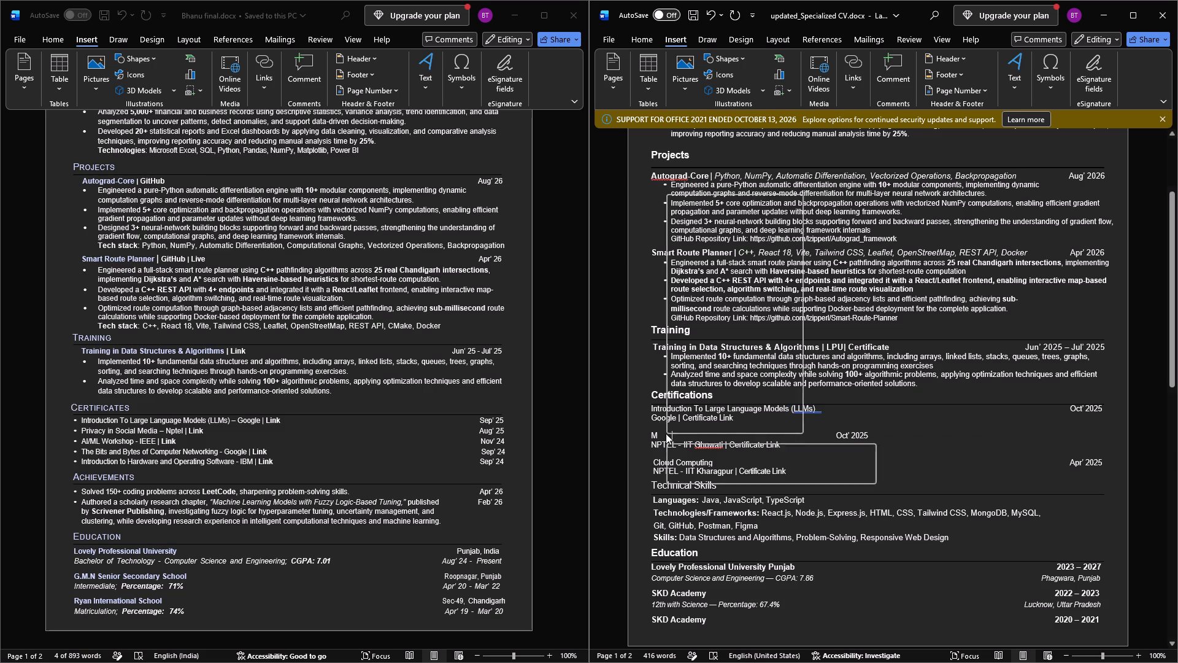
left_click(723, 277)
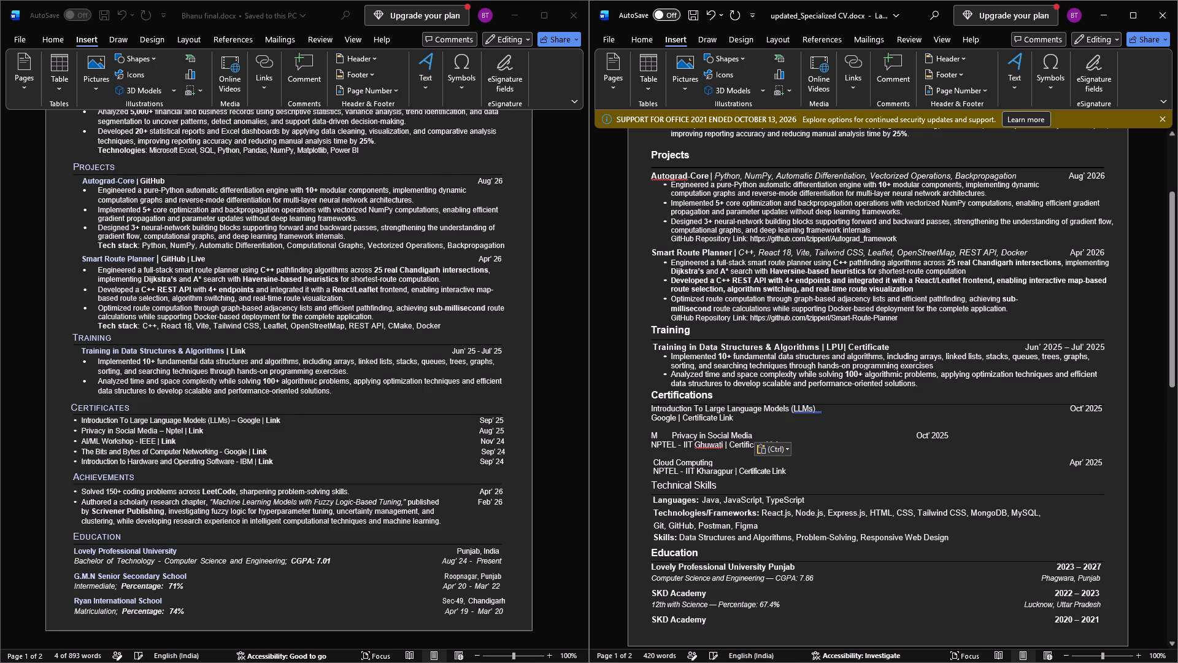
left_click(672, 435)
key("BackSpace")
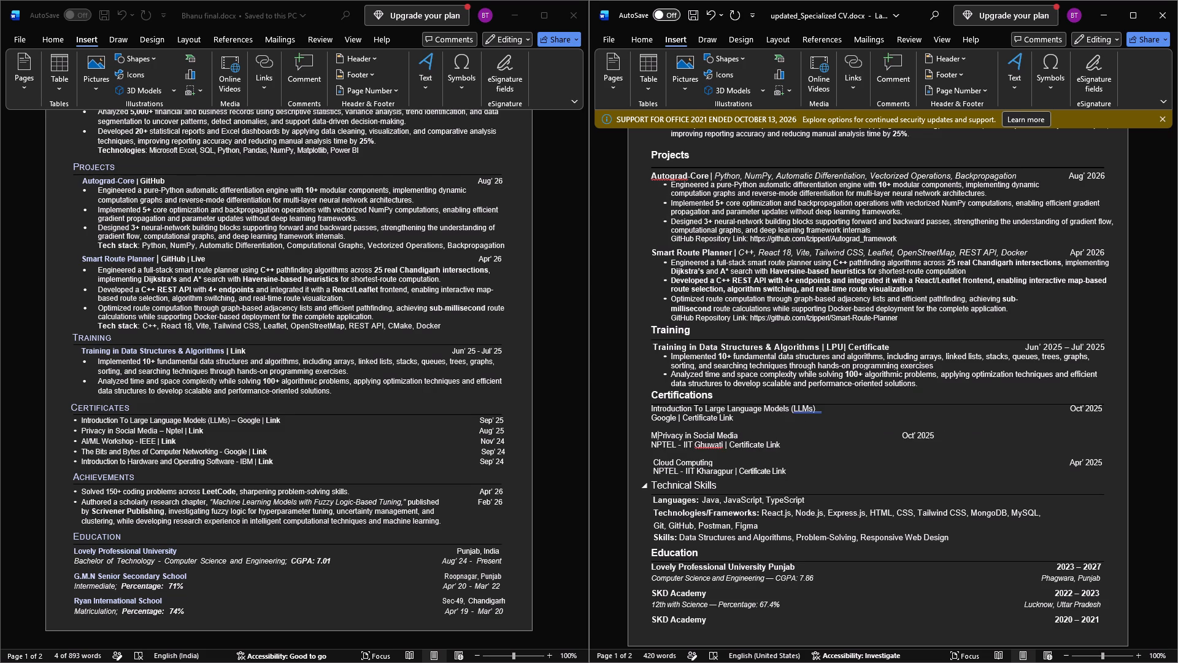
key("BackSpace")
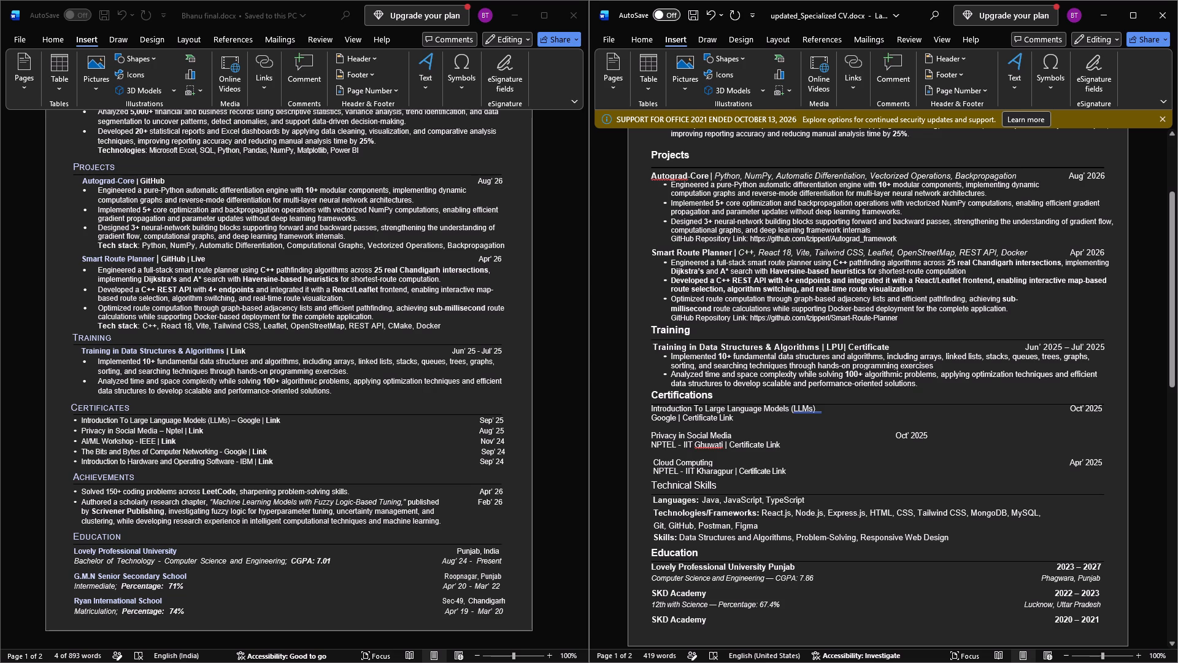
Delete "- IIT Ghuwati" from the second certification's issuer line, leaving "NPTEL | Certificate Link" with a space before the bar.
left_click(725, 445)
key("BackSpace")
key("BackSpace")
key("BackSpace")
key("BackSpace")
key("BackSpace")
key("BackSpace")
key("BackSpace")
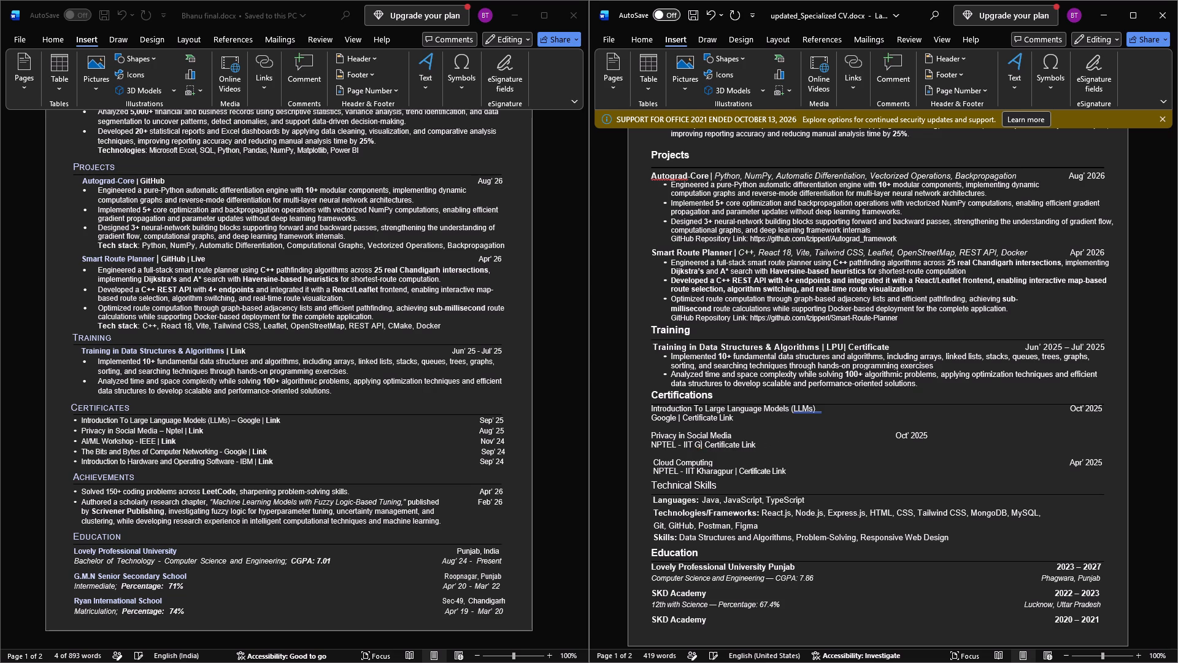
key("BackSpace")
key("BackSpace")
key("BackSpace")
key("BackSpace")
key("BackSpace")
key("BackSpace")
key("BackSpace")
key("BackSpace")
key("space")
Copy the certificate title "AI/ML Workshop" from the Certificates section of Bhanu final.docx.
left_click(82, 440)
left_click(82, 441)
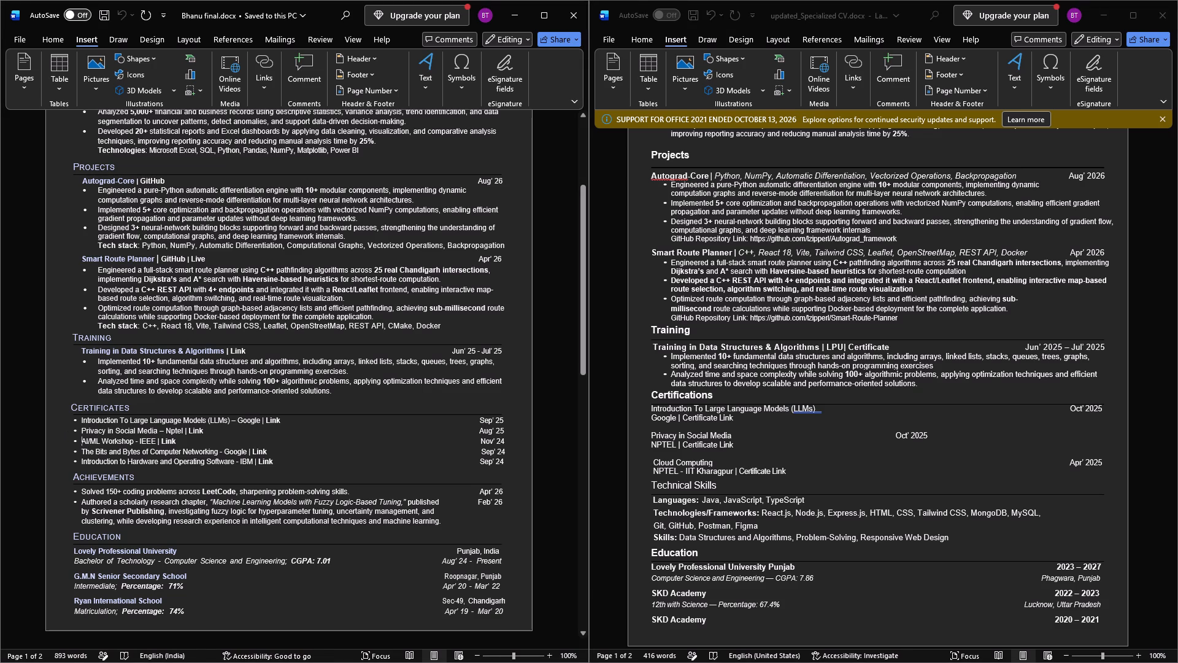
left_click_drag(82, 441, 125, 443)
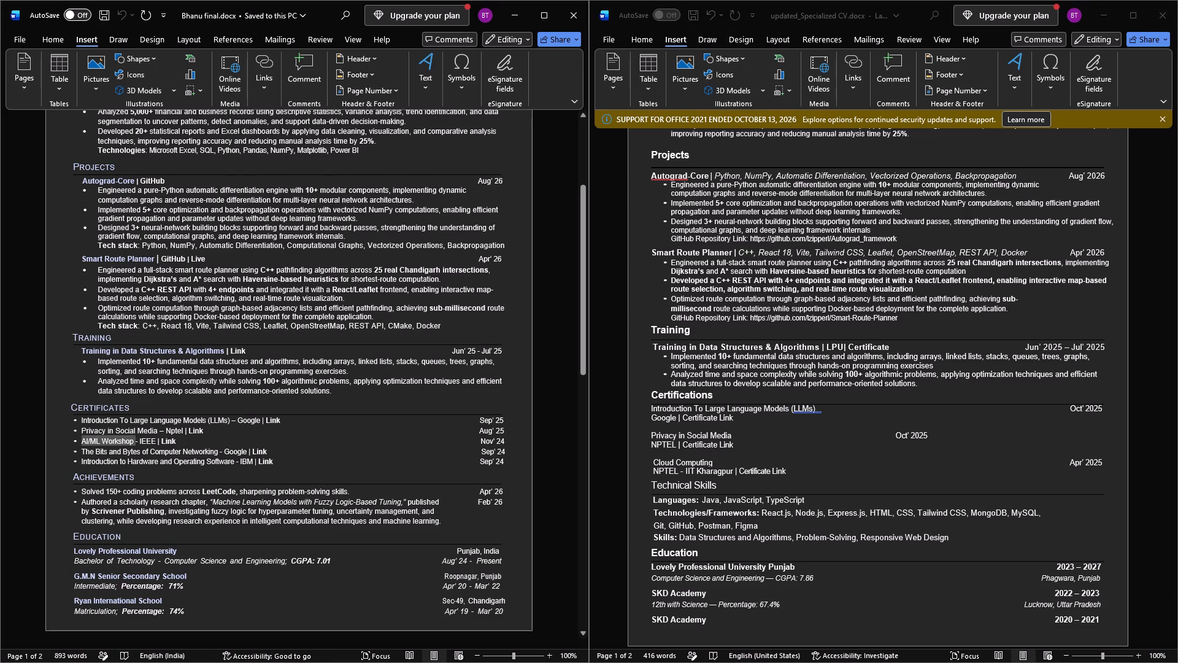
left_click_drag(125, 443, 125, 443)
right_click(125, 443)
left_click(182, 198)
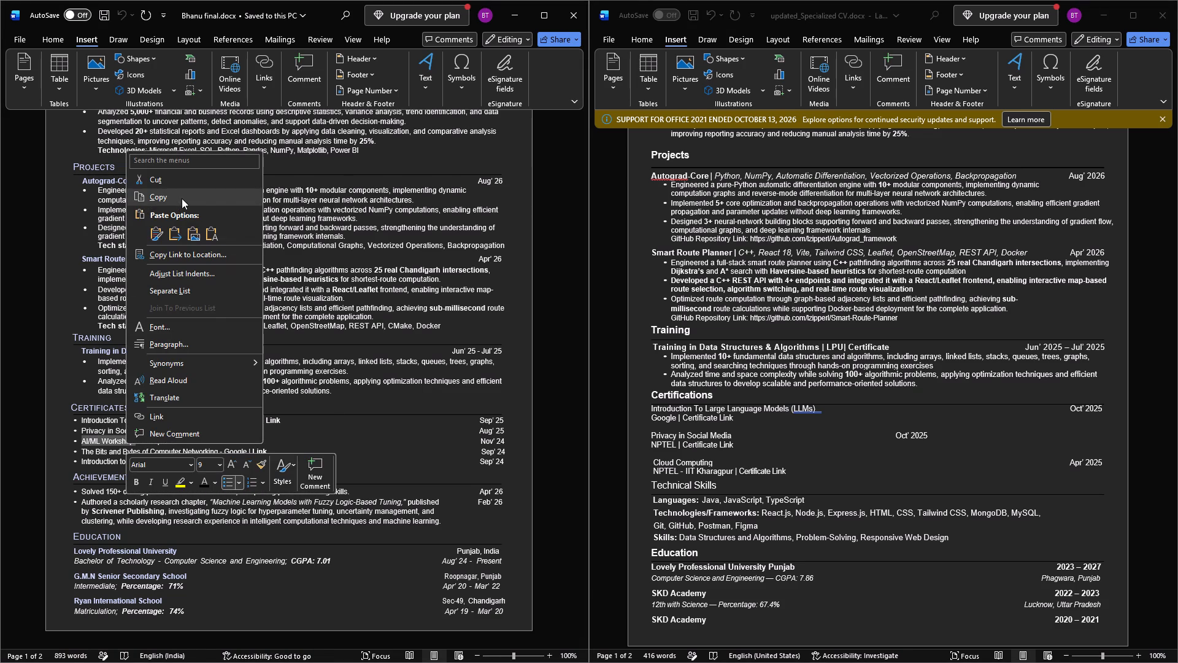
In updated_Specialized CV.docx, delete the third certification's title, "Cloud Computing", keeping its date and issuer line.
double_click(714, 462)
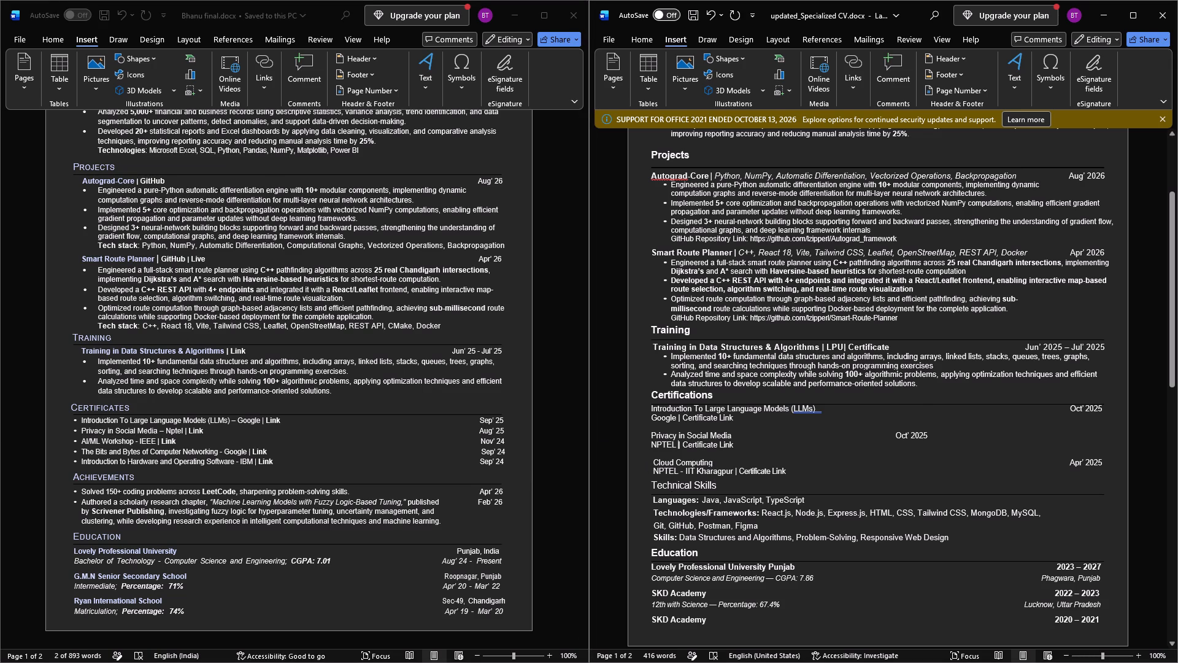
left_click(715, 460)
key("BackSpace")
key("BackSpace")
key("BackSpace")
key("BackSpace")
key("BackSpace")
key("BackSpace")
key("BackSpace")
key("BackSpace")
key("BackSpace")
key("BackSpace")
key("BackSpace")
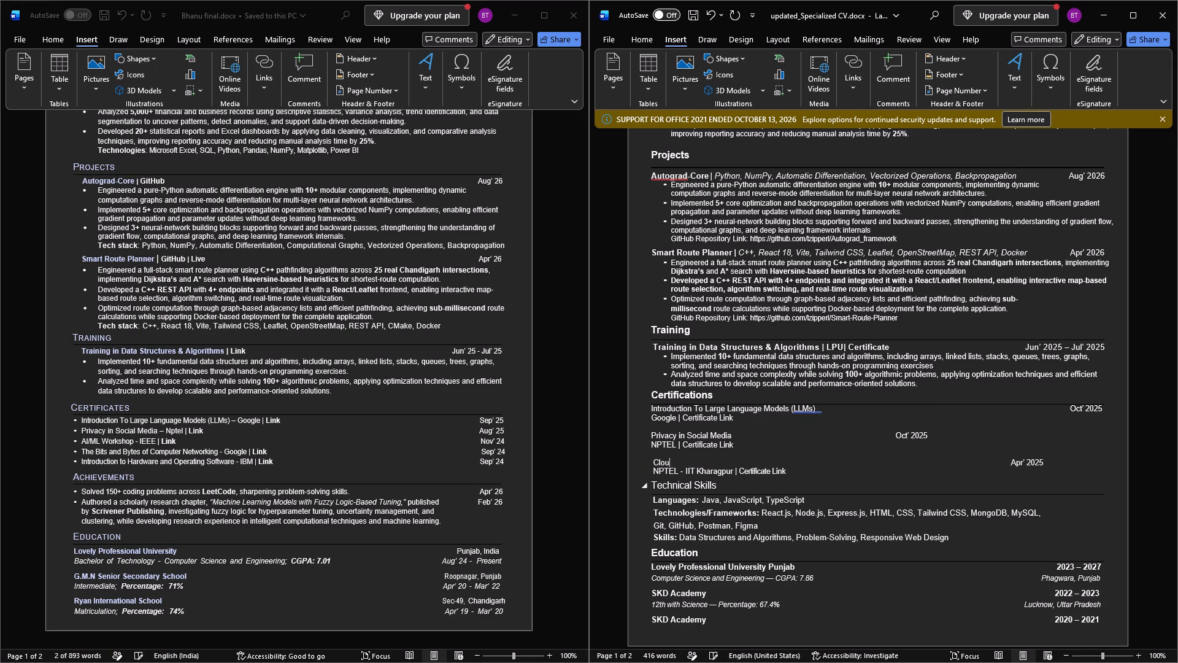
key("BackSpace")
key("BackSpace")
key("BackSpace")
key("BackSpace")
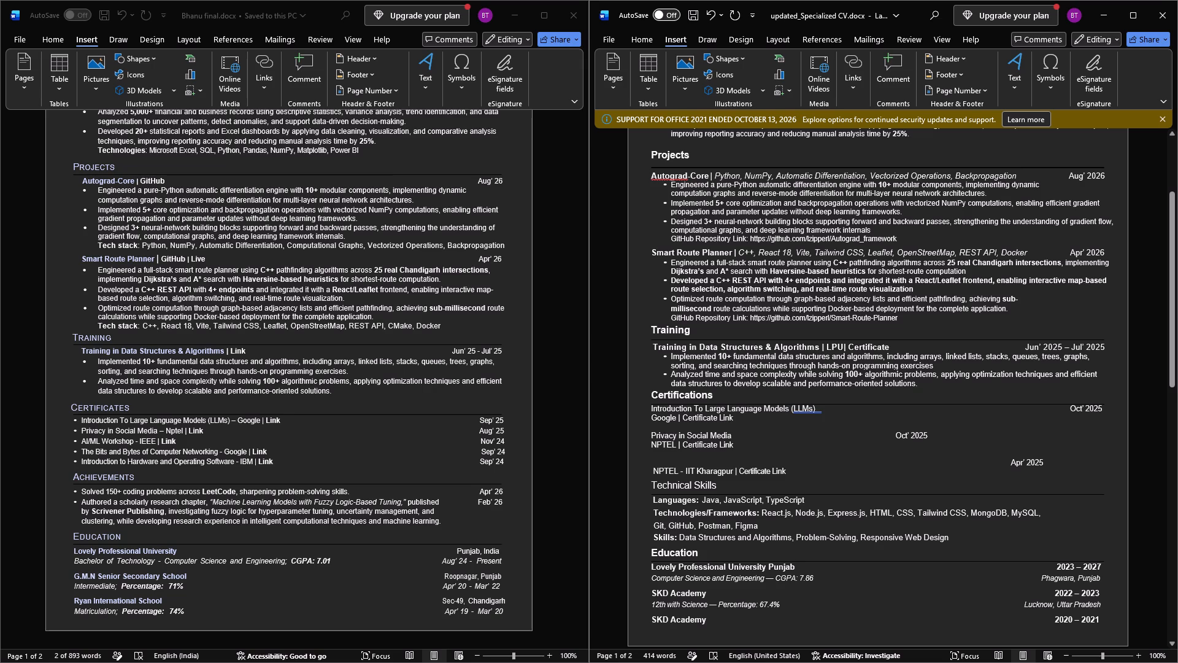
Delete the second certification's title, "Privacy in Social Media", keeping only its initial "P" as a placeholder.
left_click(737, 438)
left_click(730, 436)
key("BackSpace")
key("BackSpace")
key("BackSpace")
key("BackSpace")
key("BackSpace")
key("BackSpace")
key("BackSpace")
key("BackSpace")
key("BackSpace")
key("BackSpace")
key("BackSpace")
key("BackSpace")
key("BackSpace")
key("BackSpace")
key("BackSpace")
key("BackSpace")
key("BackSpace")
key("BackSpace")
key("BackSpace")
key("BackSpace")
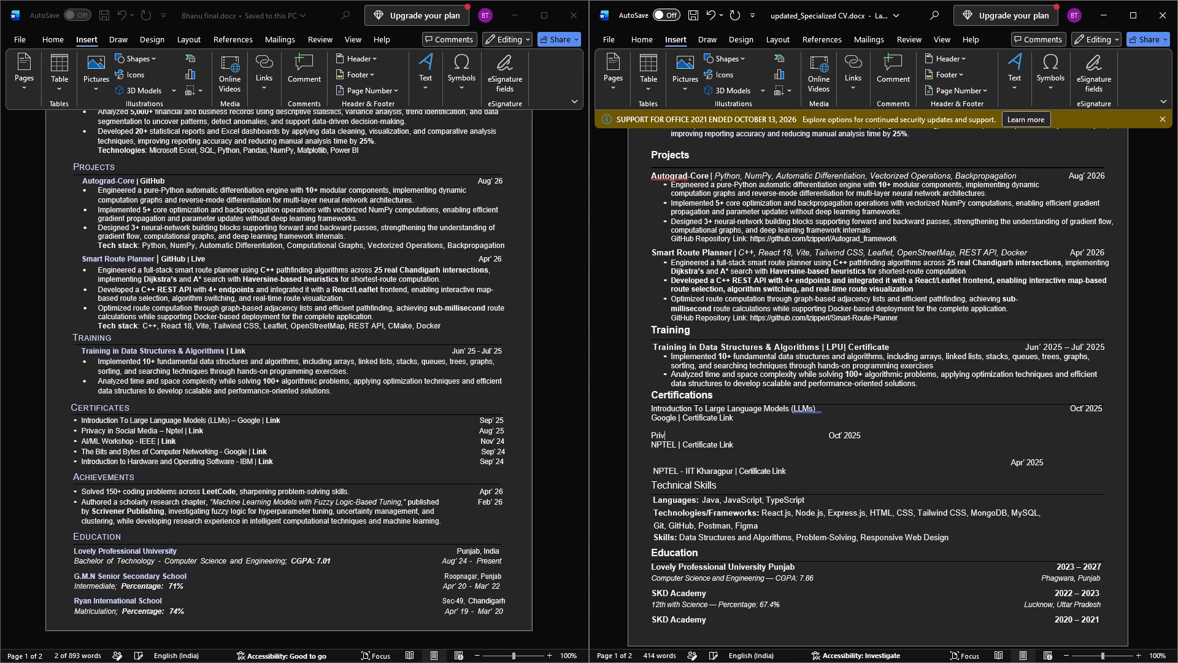
key("BackSpace")
key("BackSpace")
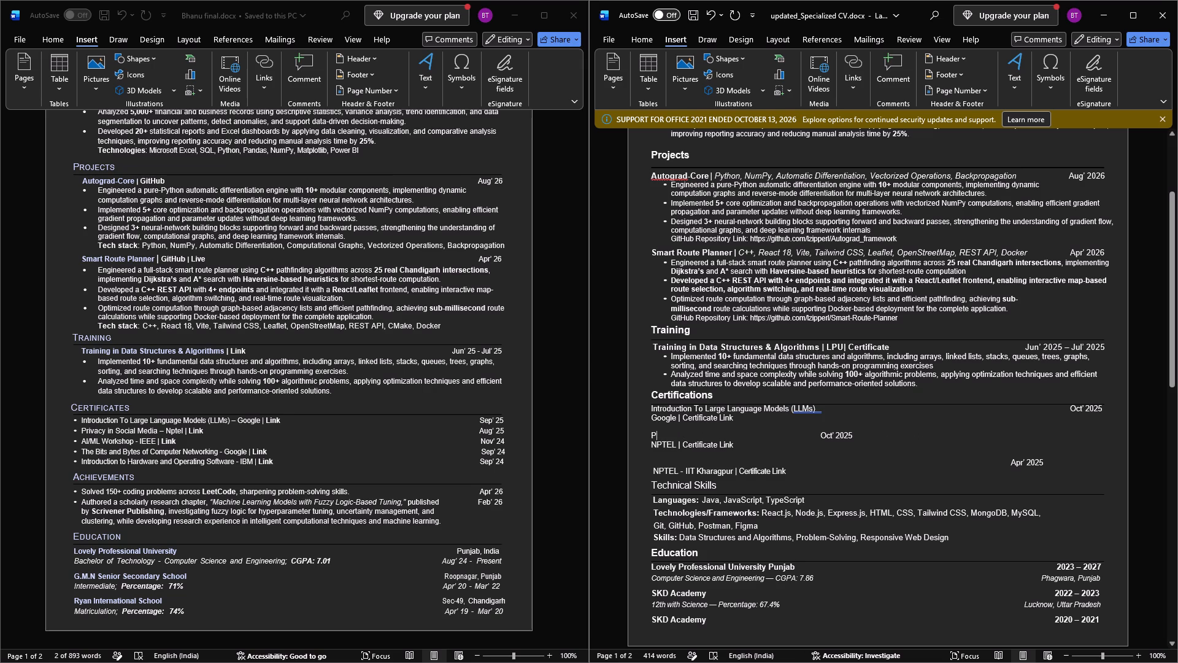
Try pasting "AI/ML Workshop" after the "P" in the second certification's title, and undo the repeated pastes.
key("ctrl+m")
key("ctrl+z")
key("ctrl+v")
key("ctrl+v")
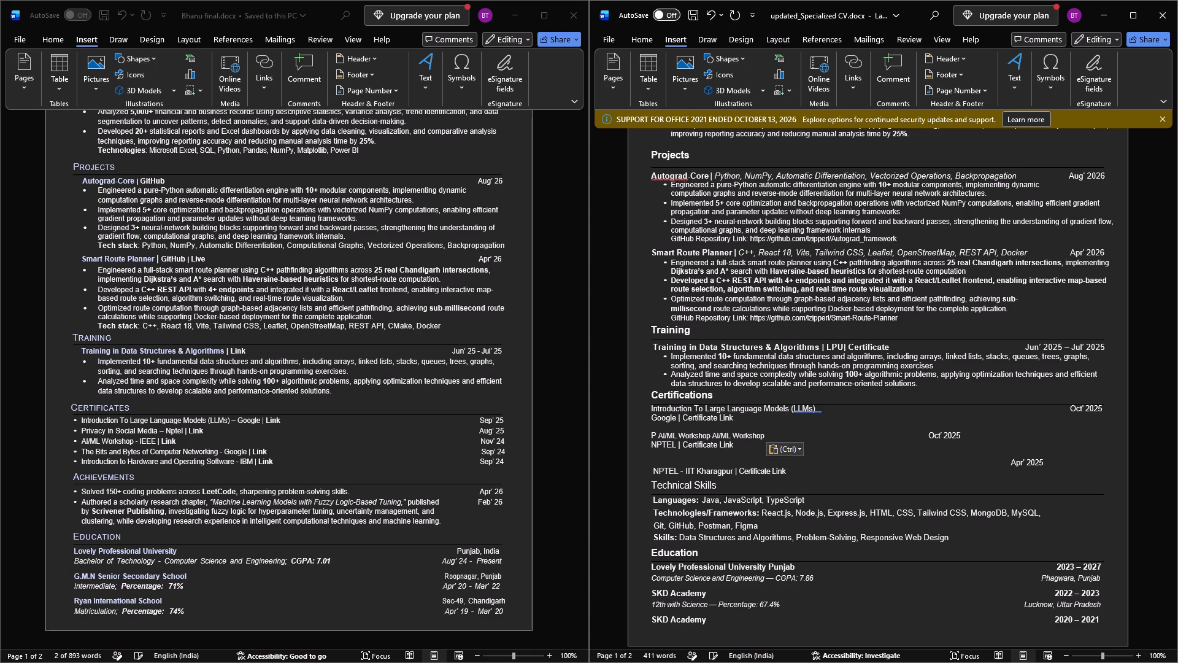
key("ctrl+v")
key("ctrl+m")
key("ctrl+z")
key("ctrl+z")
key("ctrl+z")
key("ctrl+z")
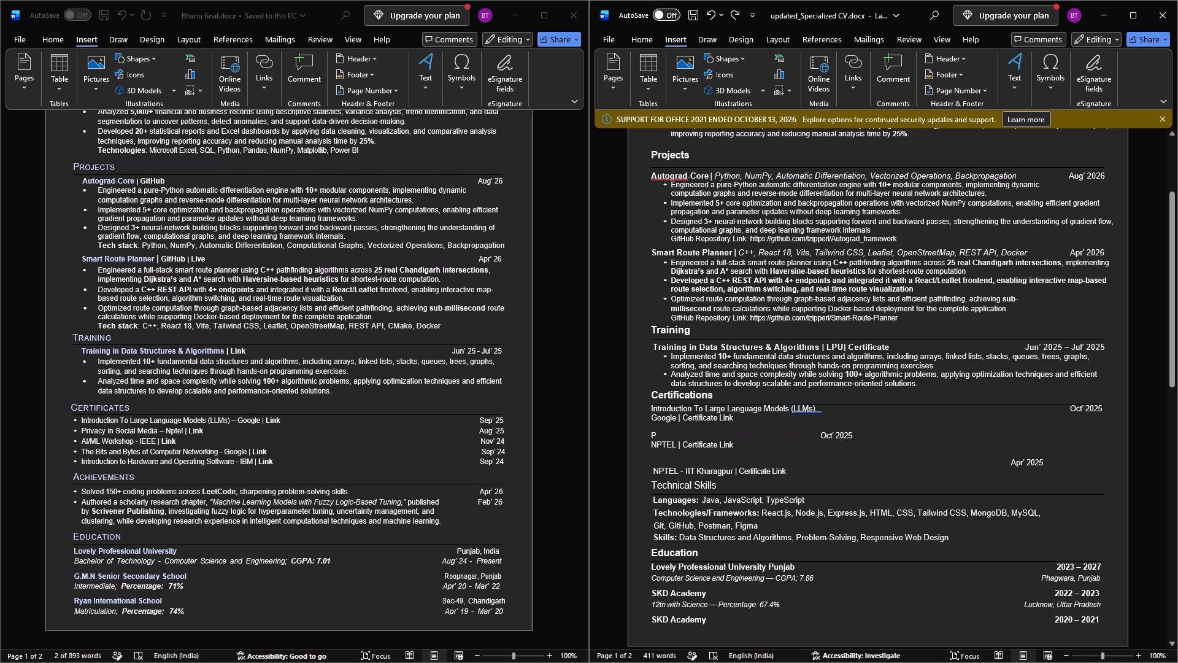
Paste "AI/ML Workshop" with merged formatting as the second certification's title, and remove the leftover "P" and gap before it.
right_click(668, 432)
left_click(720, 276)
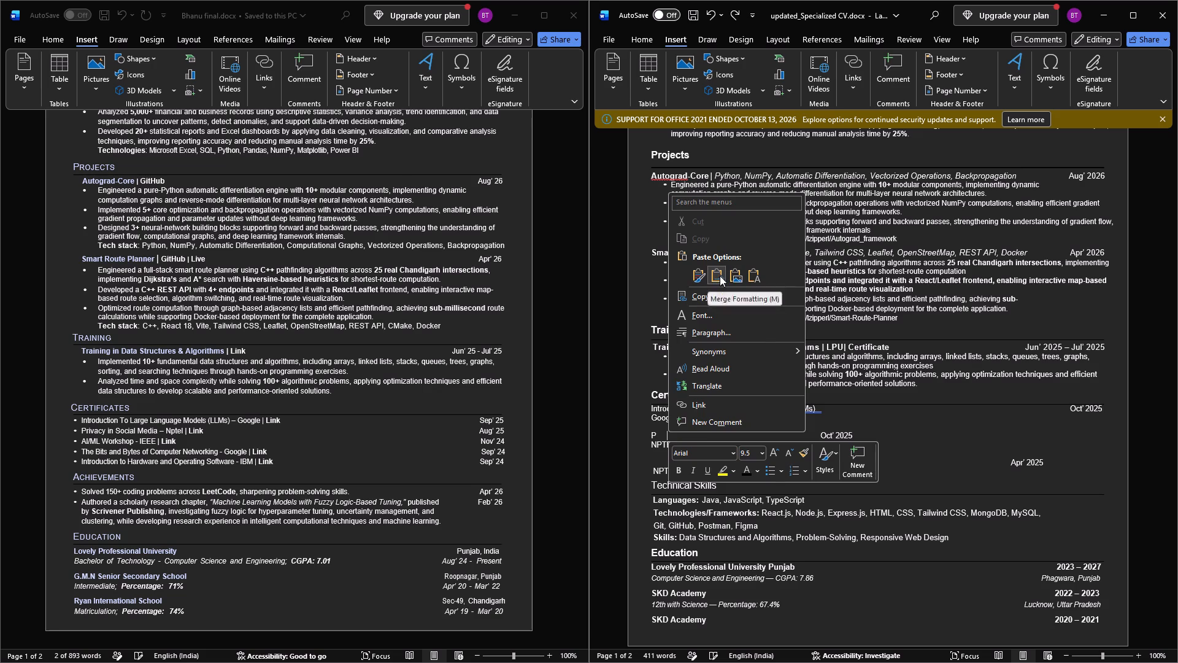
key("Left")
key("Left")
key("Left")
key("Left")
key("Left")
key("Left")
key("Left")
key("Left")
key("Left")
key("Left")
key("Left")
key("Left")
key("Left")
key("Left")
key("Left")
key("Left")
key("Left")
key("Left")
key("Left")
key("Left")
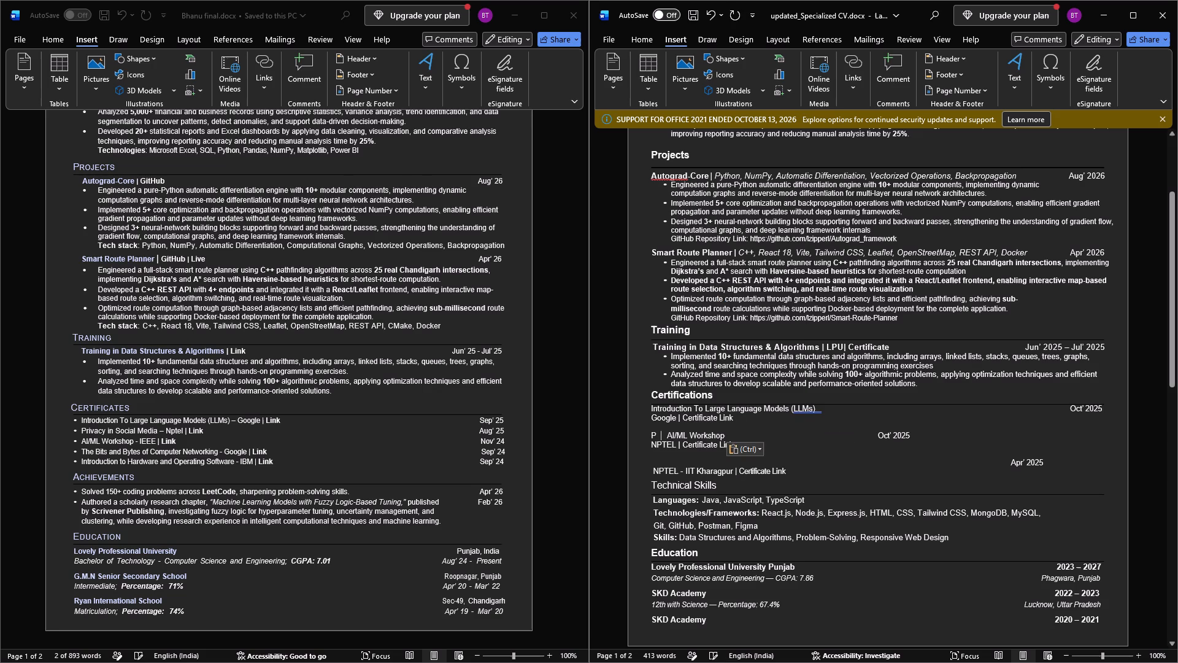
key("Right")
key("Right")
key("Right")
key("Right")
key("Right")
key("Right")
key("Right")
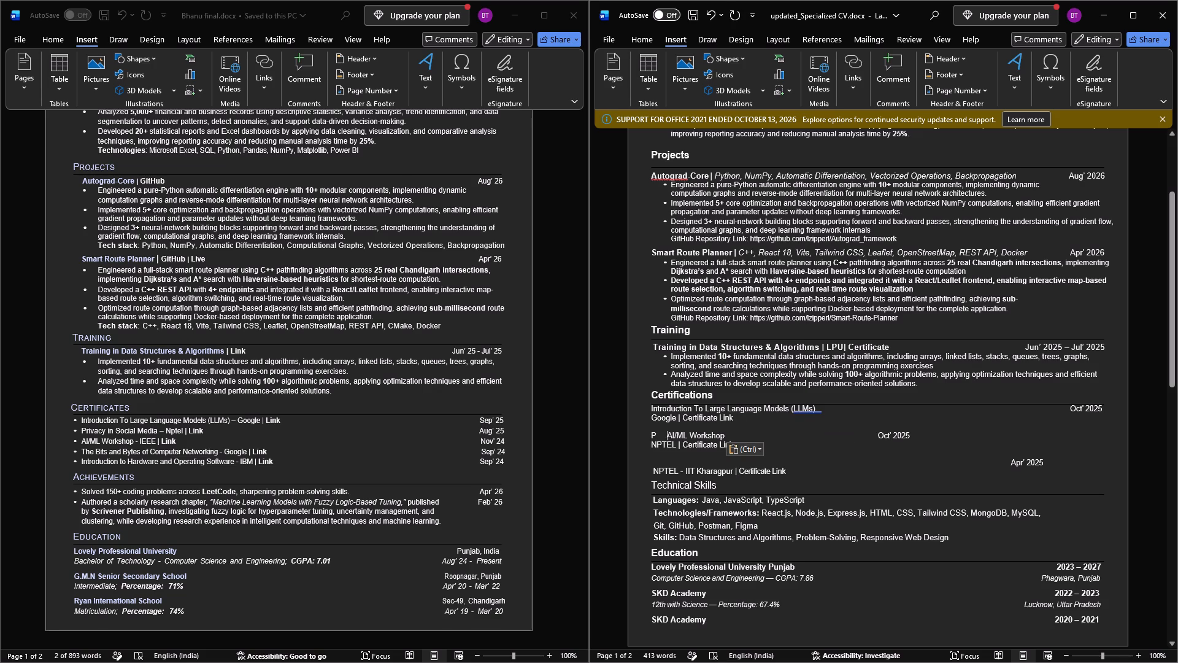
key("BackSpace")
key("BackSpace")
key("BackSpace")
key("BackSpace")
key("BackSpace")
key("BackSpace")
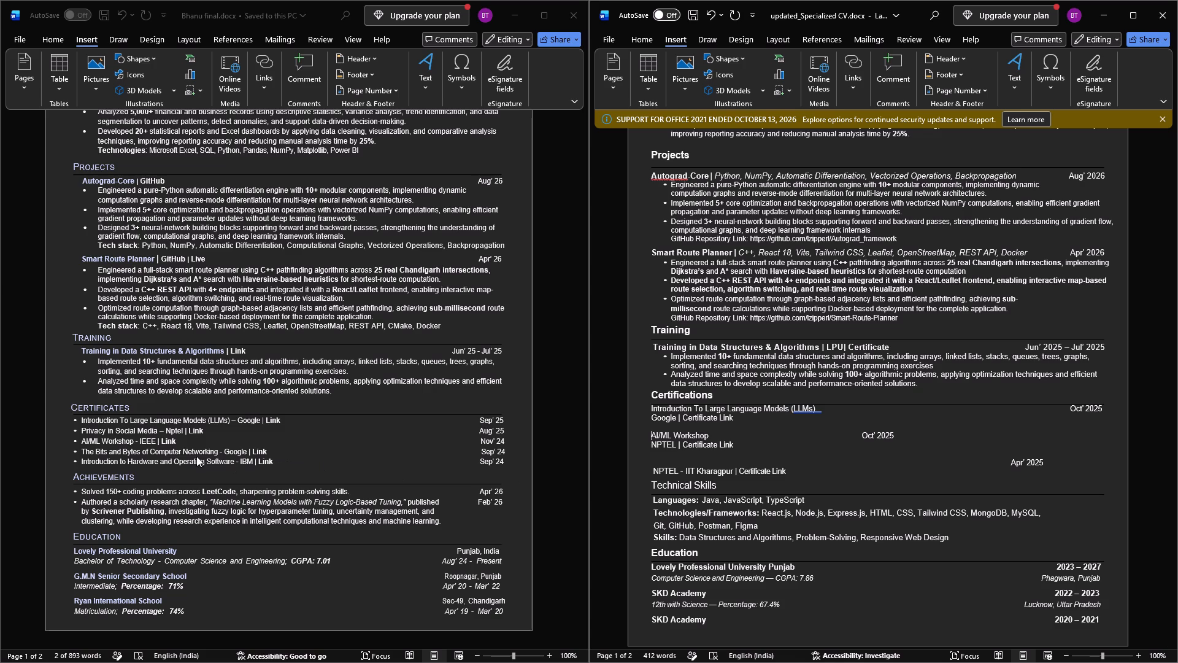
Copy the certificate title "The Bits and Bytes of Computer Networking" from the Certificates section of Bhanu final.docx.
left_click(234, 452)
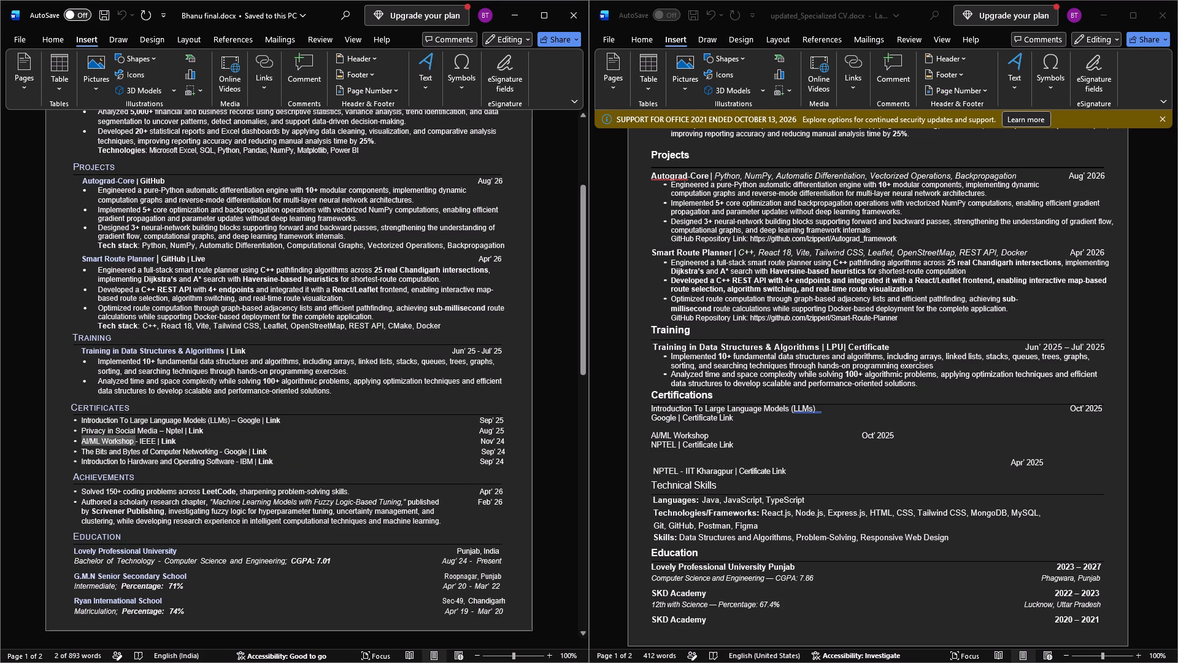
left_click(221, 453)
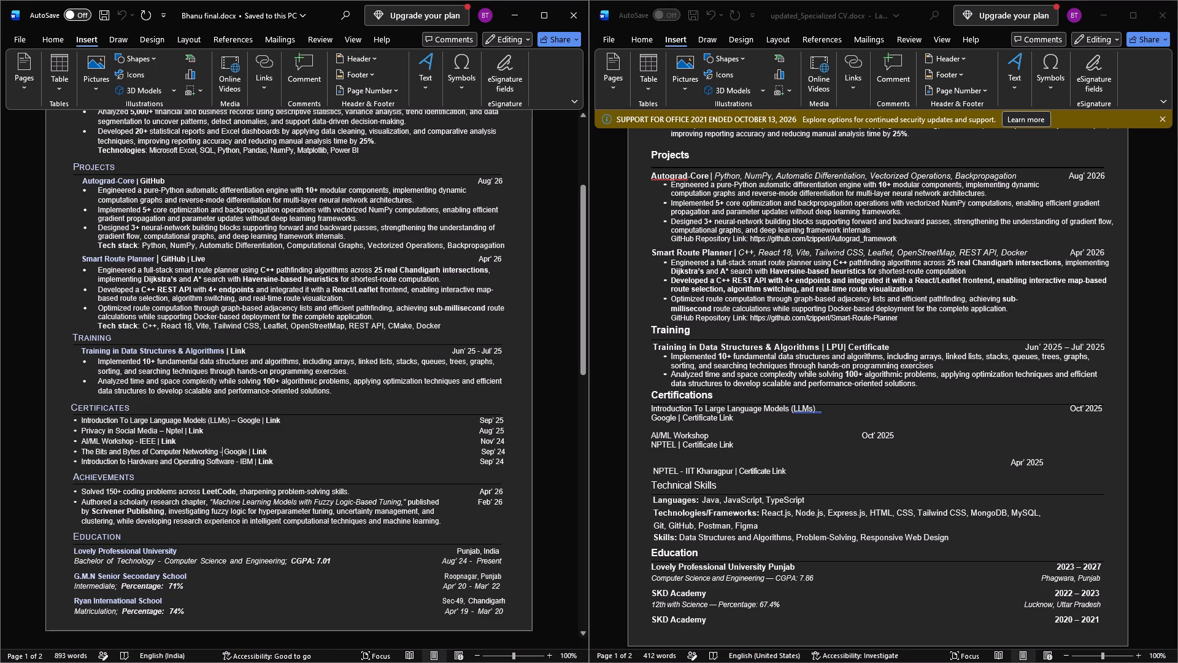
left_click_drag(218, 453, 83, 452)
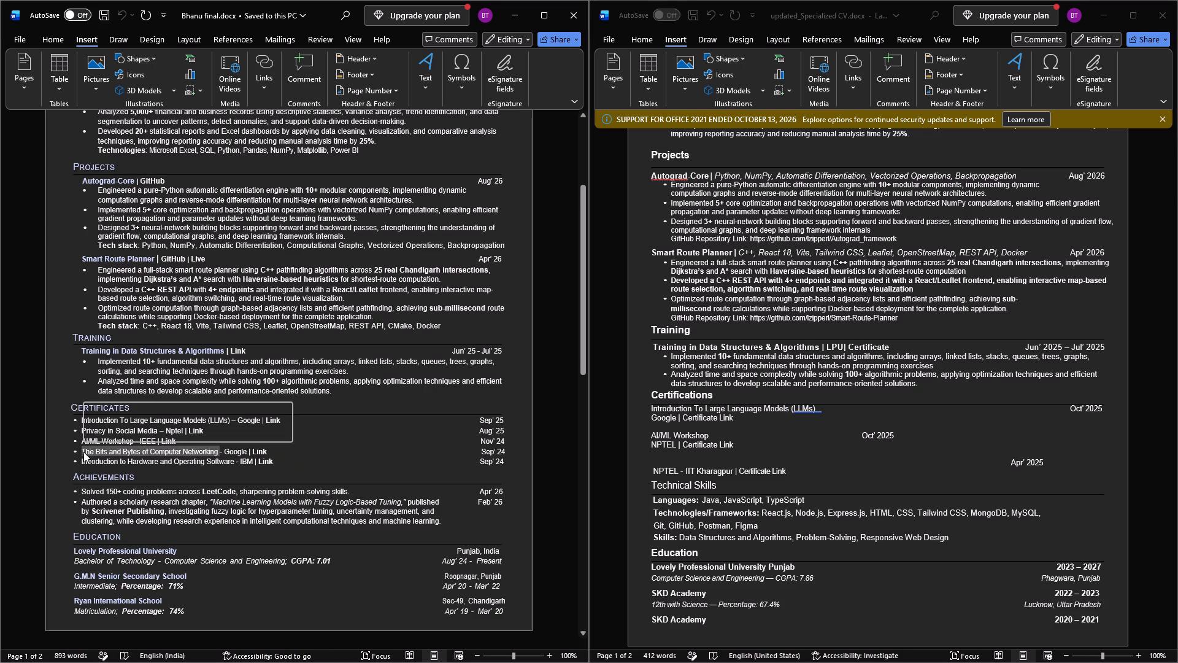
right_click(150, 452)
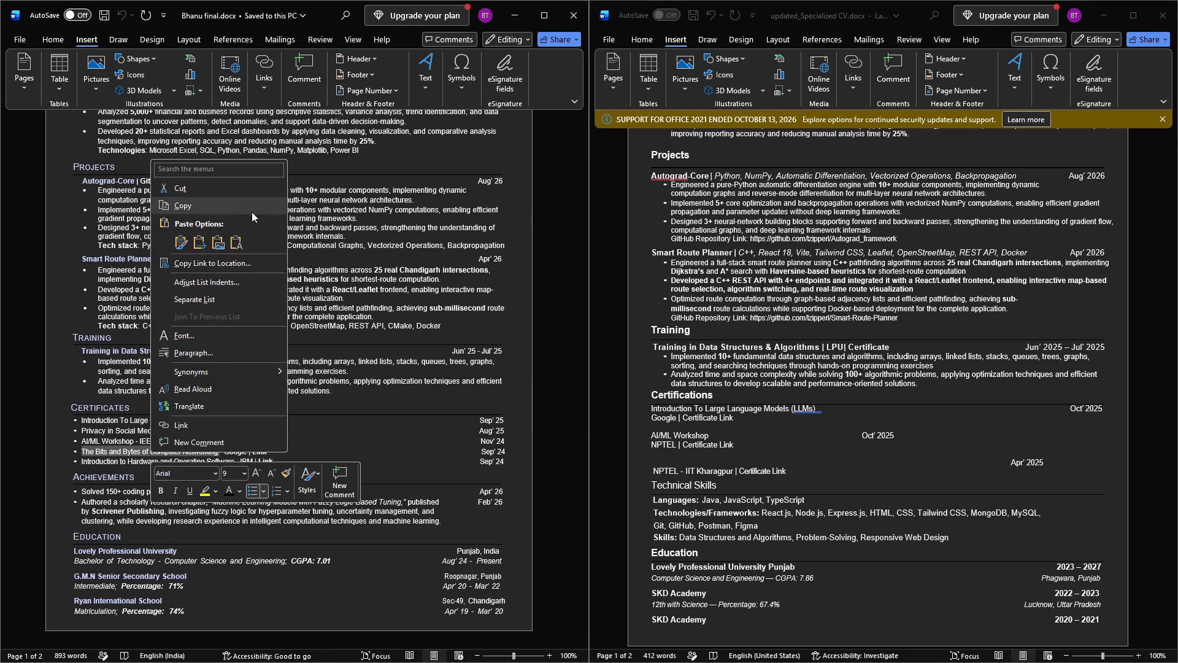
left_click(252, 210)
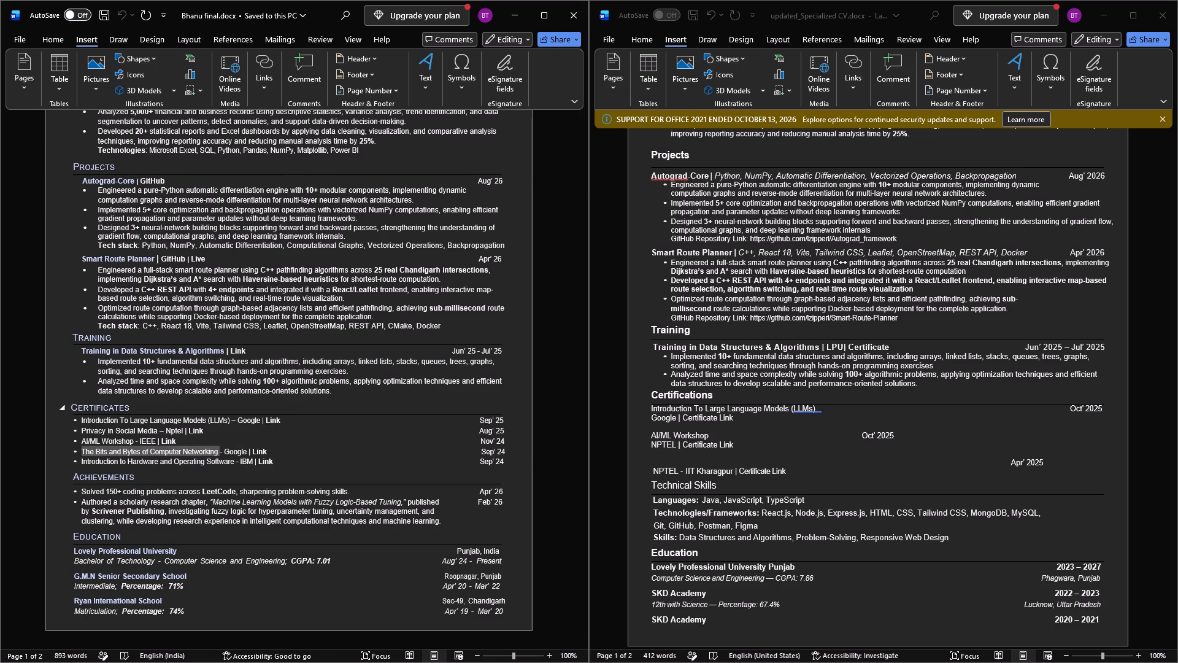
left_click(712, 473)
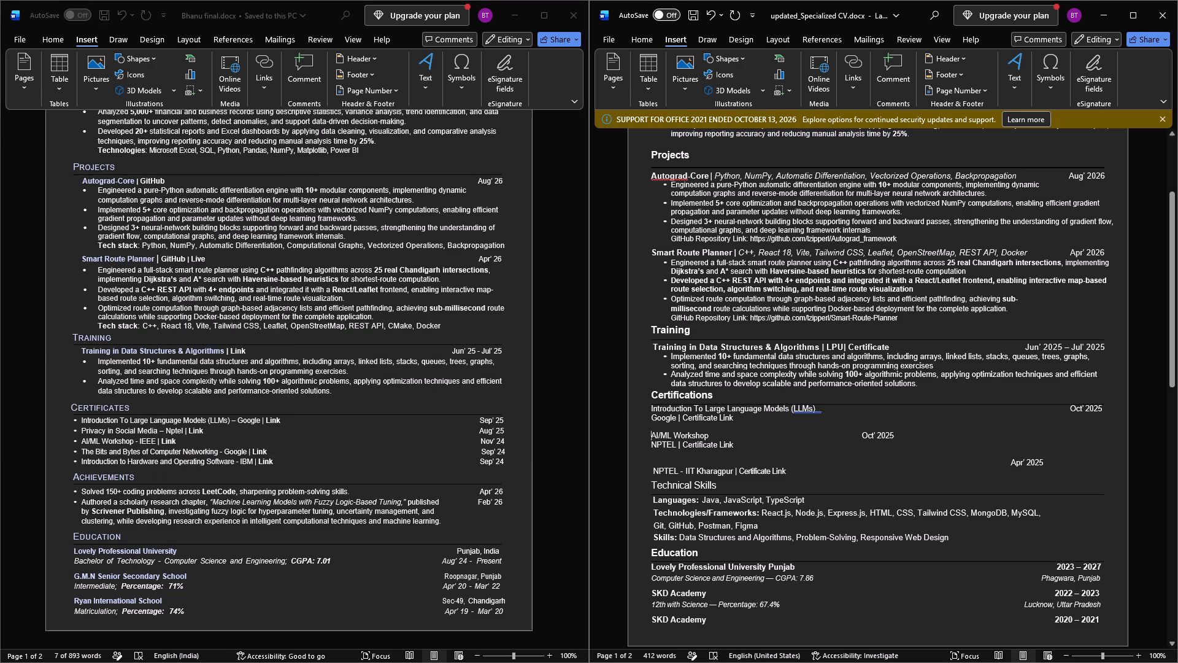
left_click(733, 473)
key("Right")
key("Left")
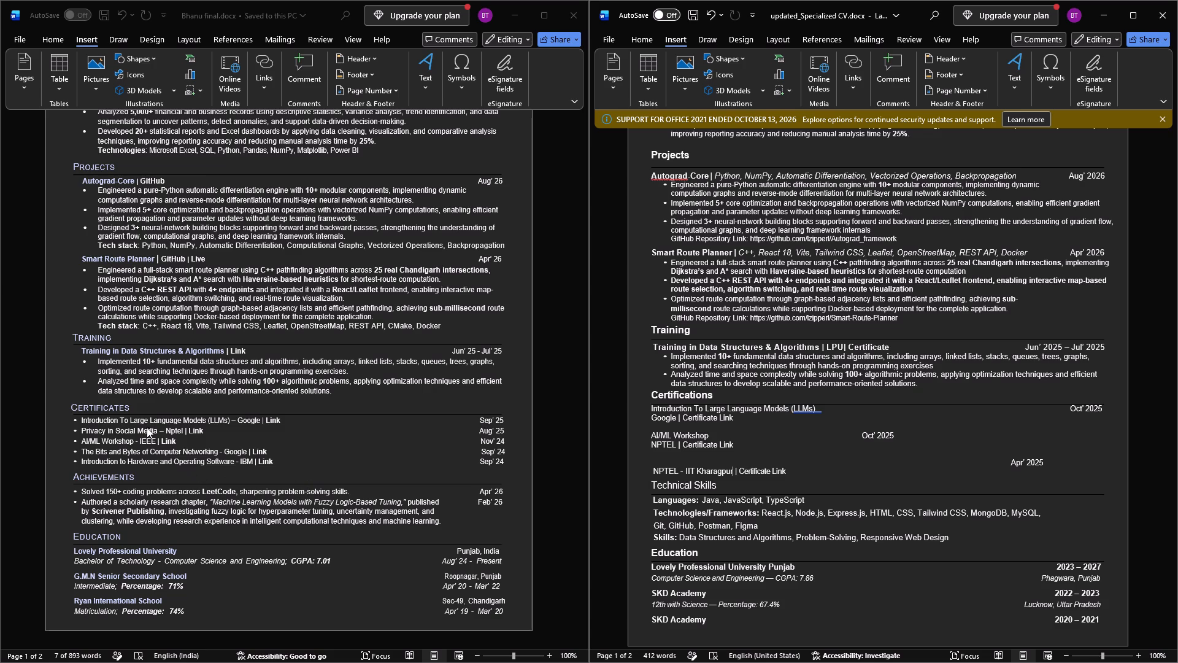
Copy the certificate title "The Bits and Bytes of Computer Networking" from the Certificates section of Bhanu final.docx.
left_click(216, 452)
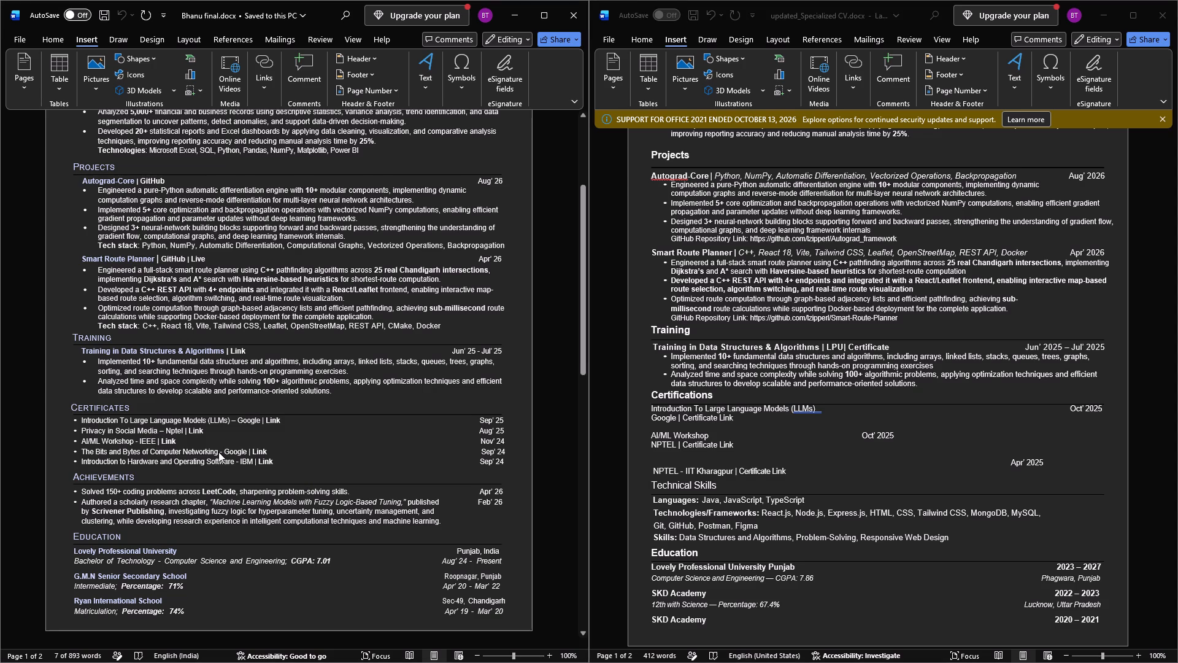
left_click(218, 452)
left_click_drag(218, 452, 151, 450)
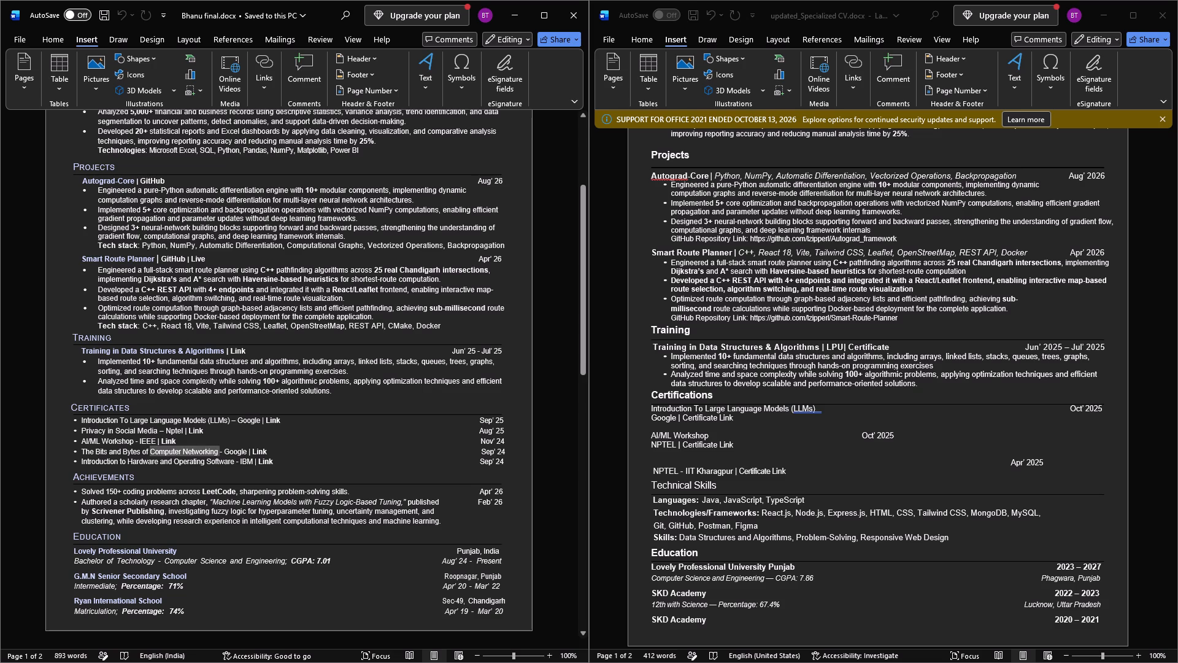
left_click_drag(151, 450, 83, 451)
right_click(102, 453)
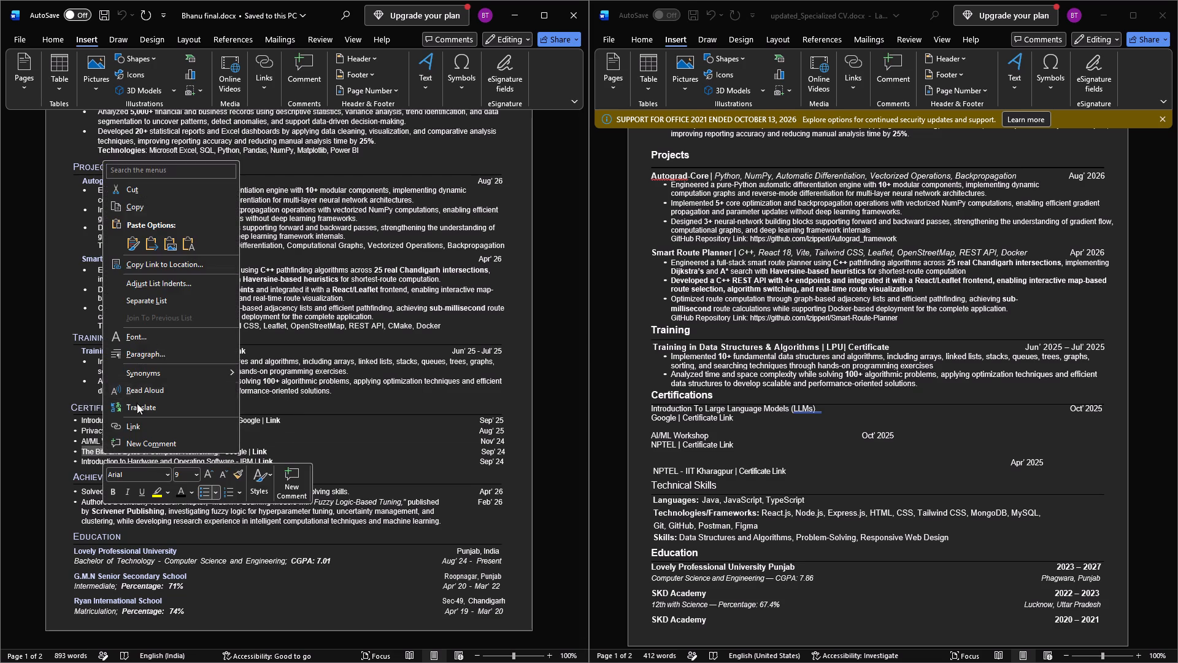
left_click(191, 213)
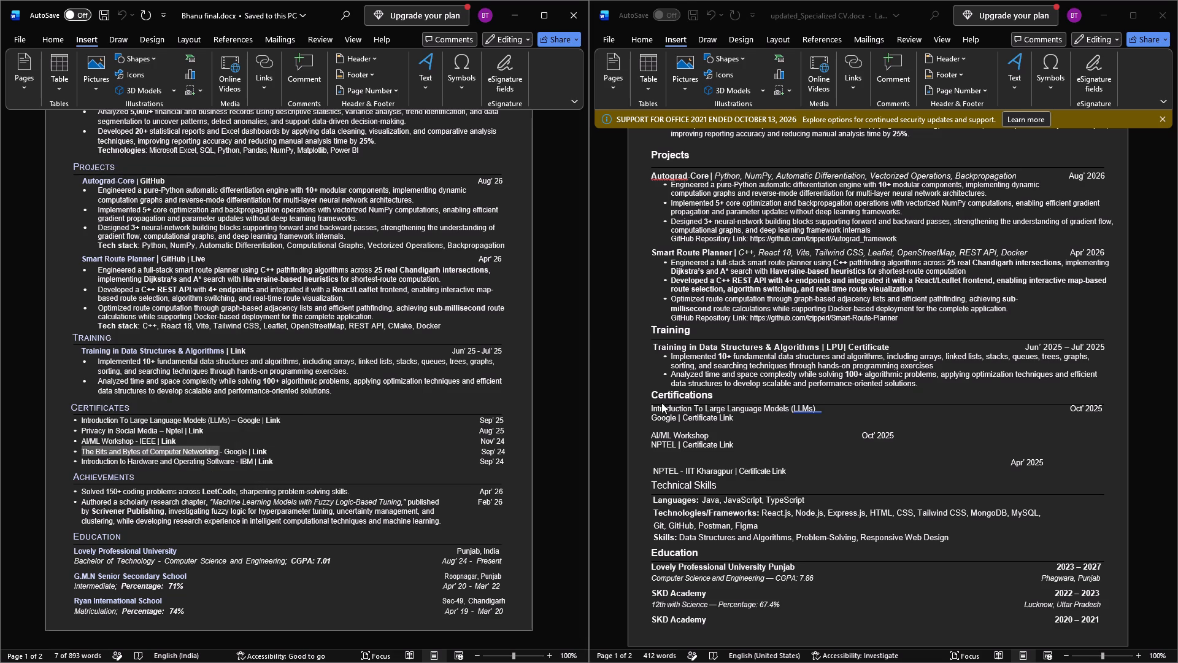
In updated_Specialized CV.docx, delete the second certification's title, "AI/ML Workshop", keeping only its initial "A" as a placeholder.
left_click(709, 435)
left_click(709, 435)
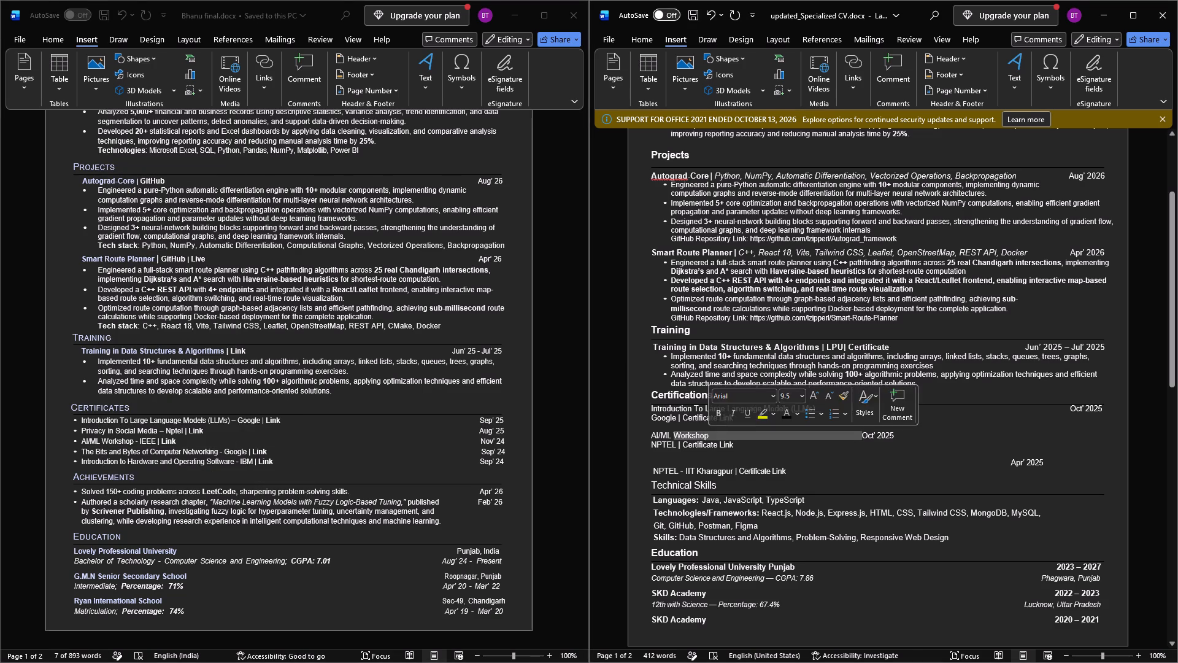
left_click(709, 435)
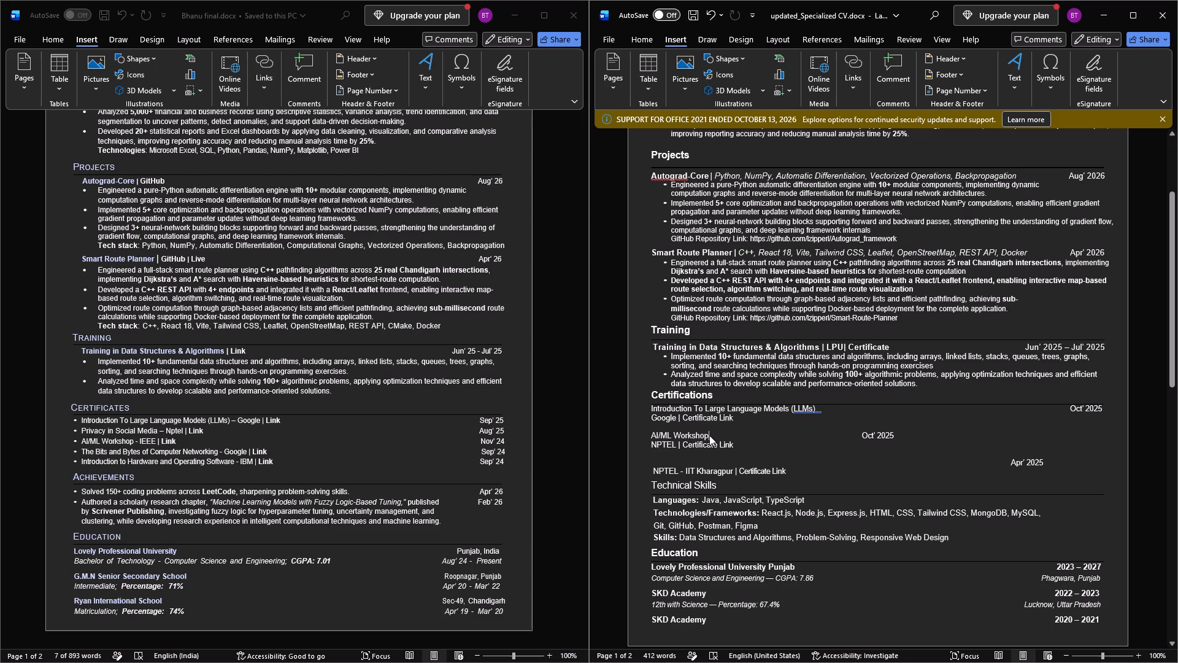
key("BackSpace")
key("BackSpace")
key("BackSpace")
key("BackSpace")
key("BackSpace")
key("BackSpace")
key("BackSpace")
key("BackSpace")
key("BackSpace")
key("BackSpace")
key("BackSpace")
key("BackSpace")
key("BackSpace")
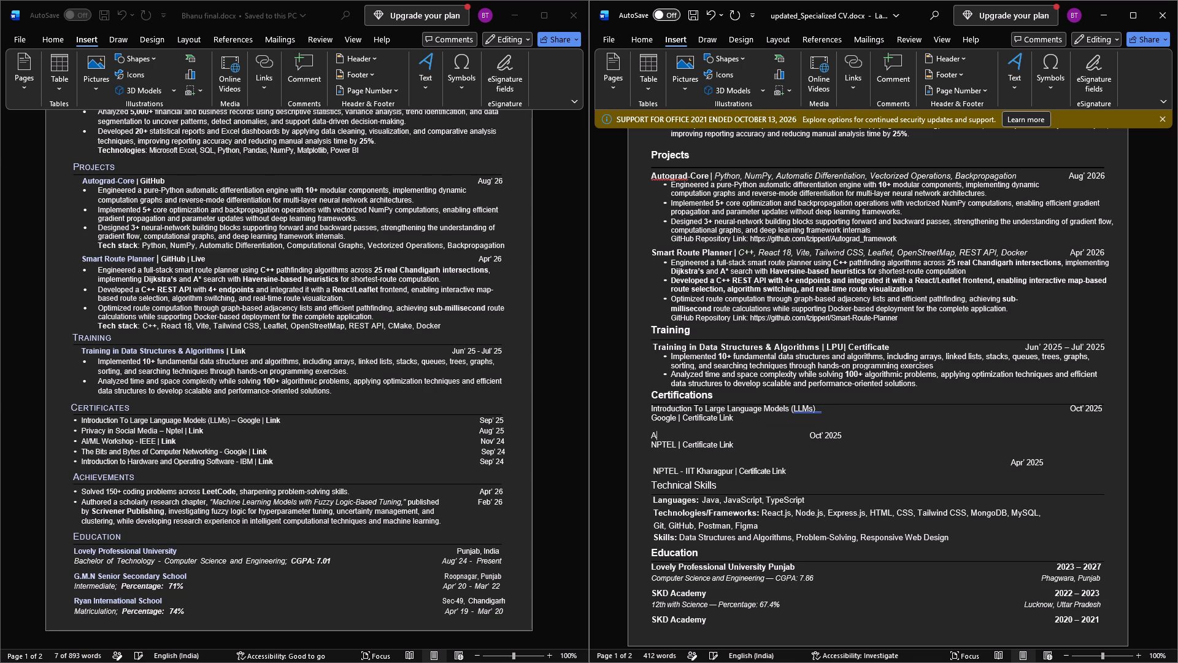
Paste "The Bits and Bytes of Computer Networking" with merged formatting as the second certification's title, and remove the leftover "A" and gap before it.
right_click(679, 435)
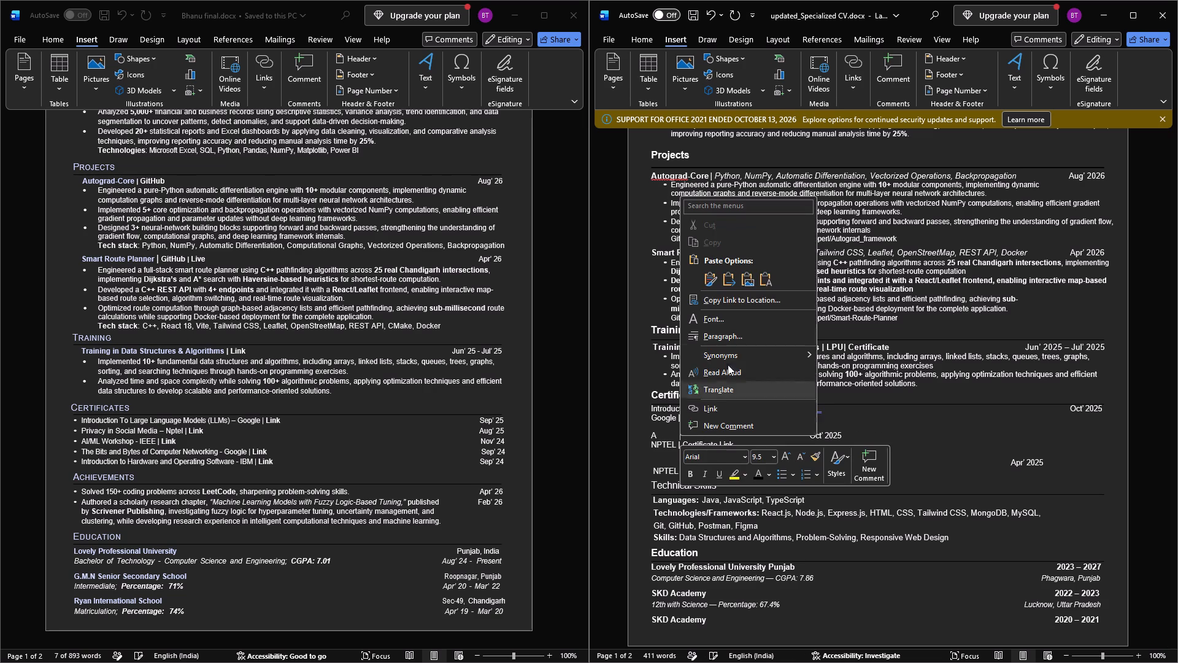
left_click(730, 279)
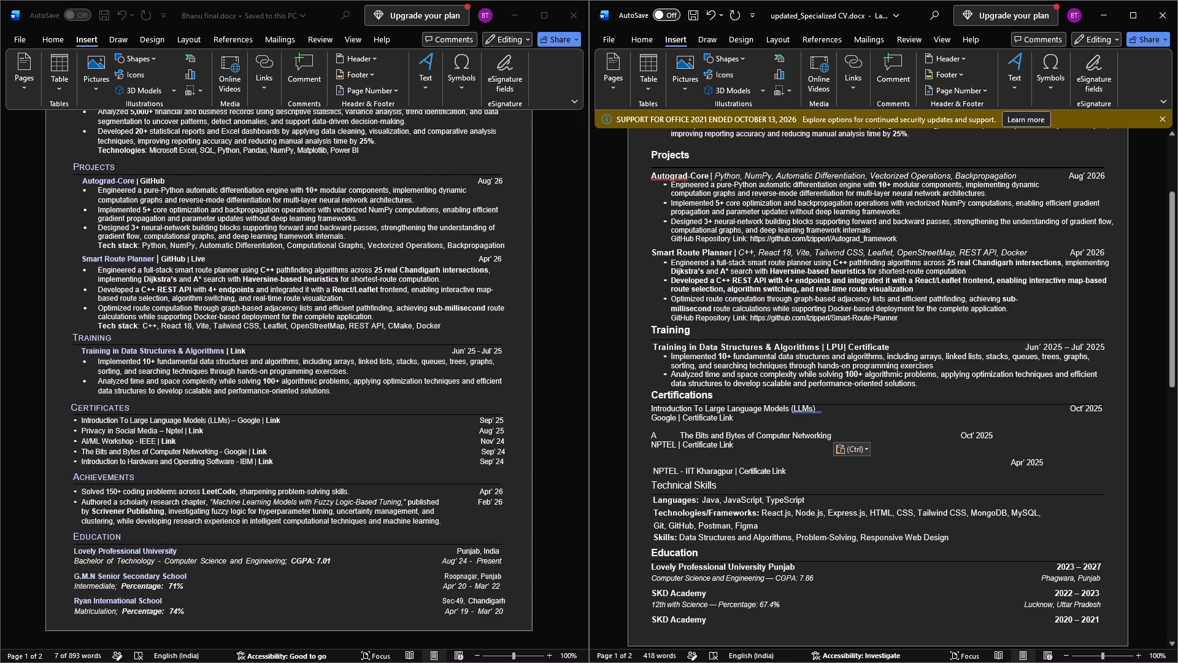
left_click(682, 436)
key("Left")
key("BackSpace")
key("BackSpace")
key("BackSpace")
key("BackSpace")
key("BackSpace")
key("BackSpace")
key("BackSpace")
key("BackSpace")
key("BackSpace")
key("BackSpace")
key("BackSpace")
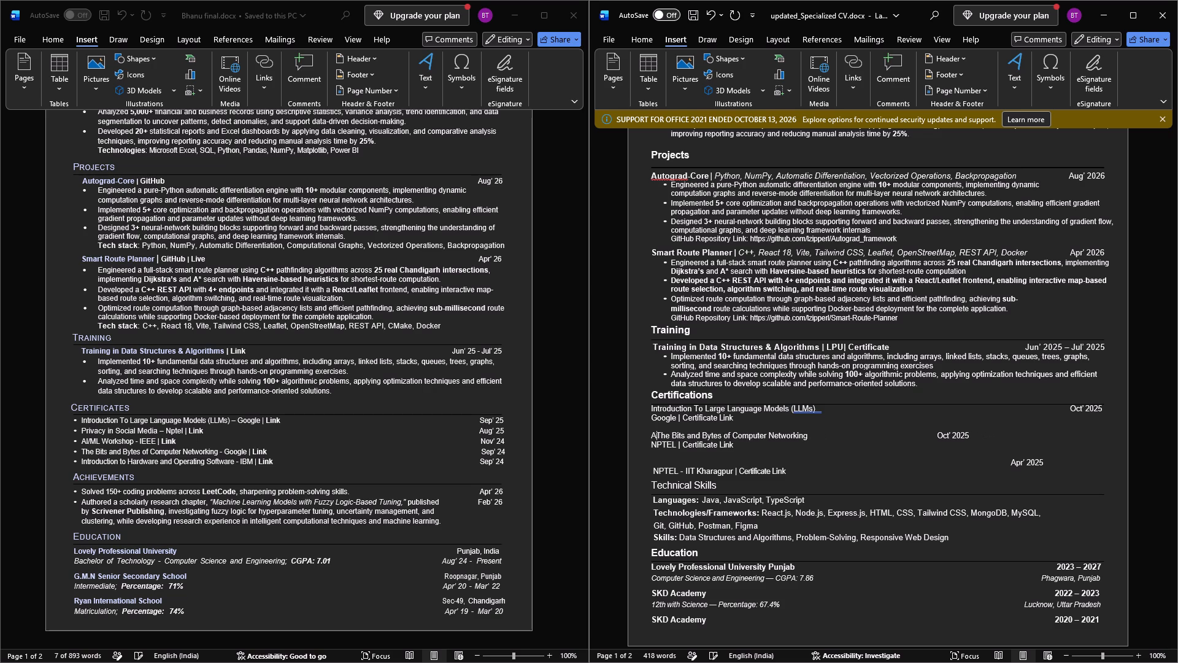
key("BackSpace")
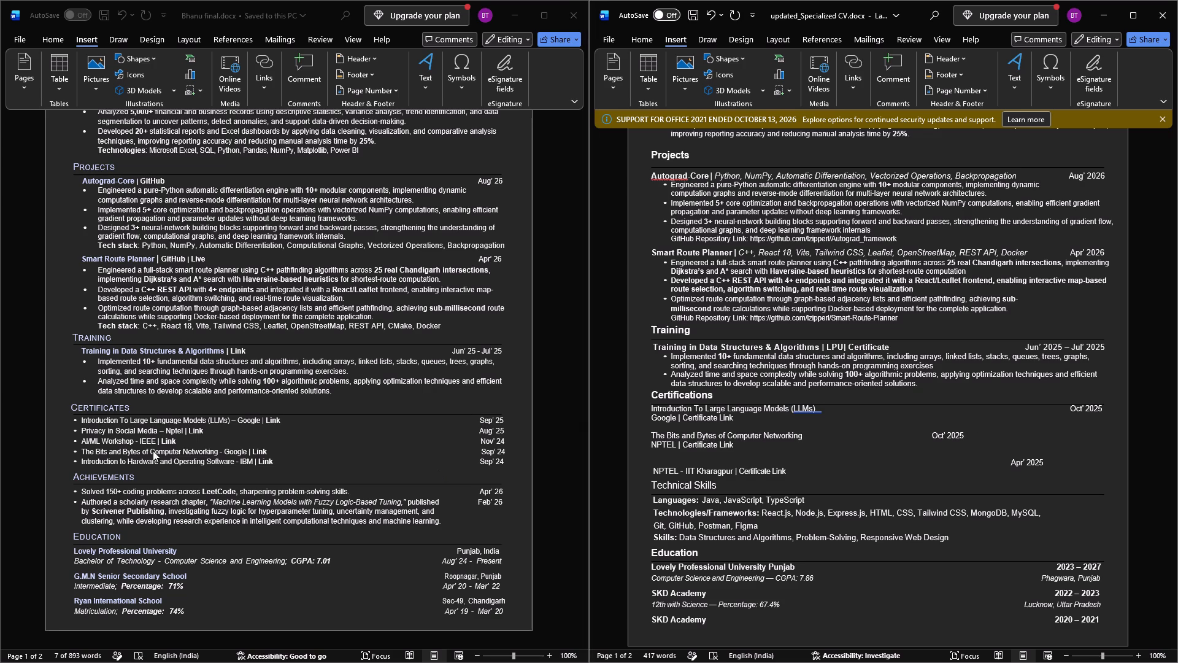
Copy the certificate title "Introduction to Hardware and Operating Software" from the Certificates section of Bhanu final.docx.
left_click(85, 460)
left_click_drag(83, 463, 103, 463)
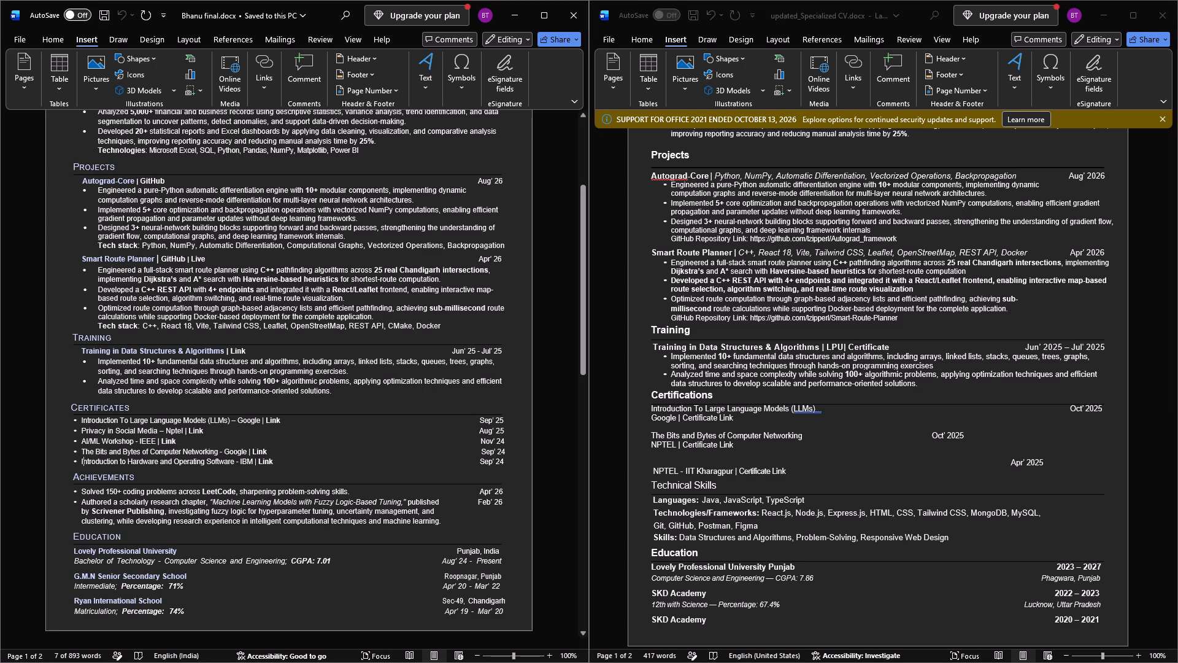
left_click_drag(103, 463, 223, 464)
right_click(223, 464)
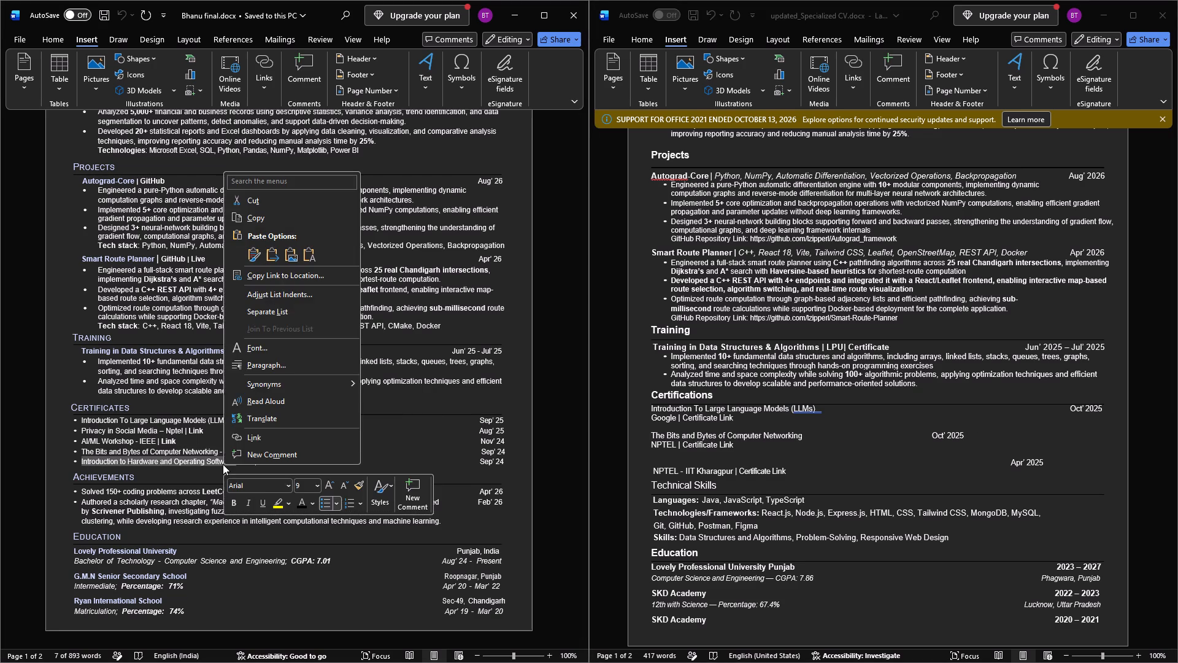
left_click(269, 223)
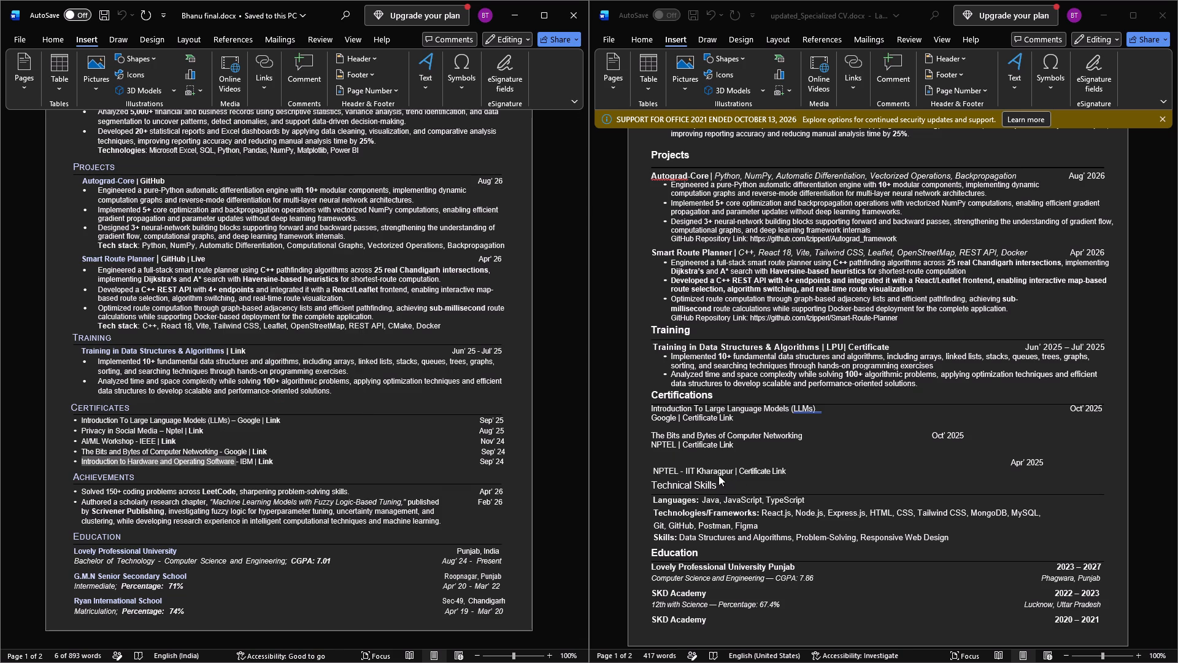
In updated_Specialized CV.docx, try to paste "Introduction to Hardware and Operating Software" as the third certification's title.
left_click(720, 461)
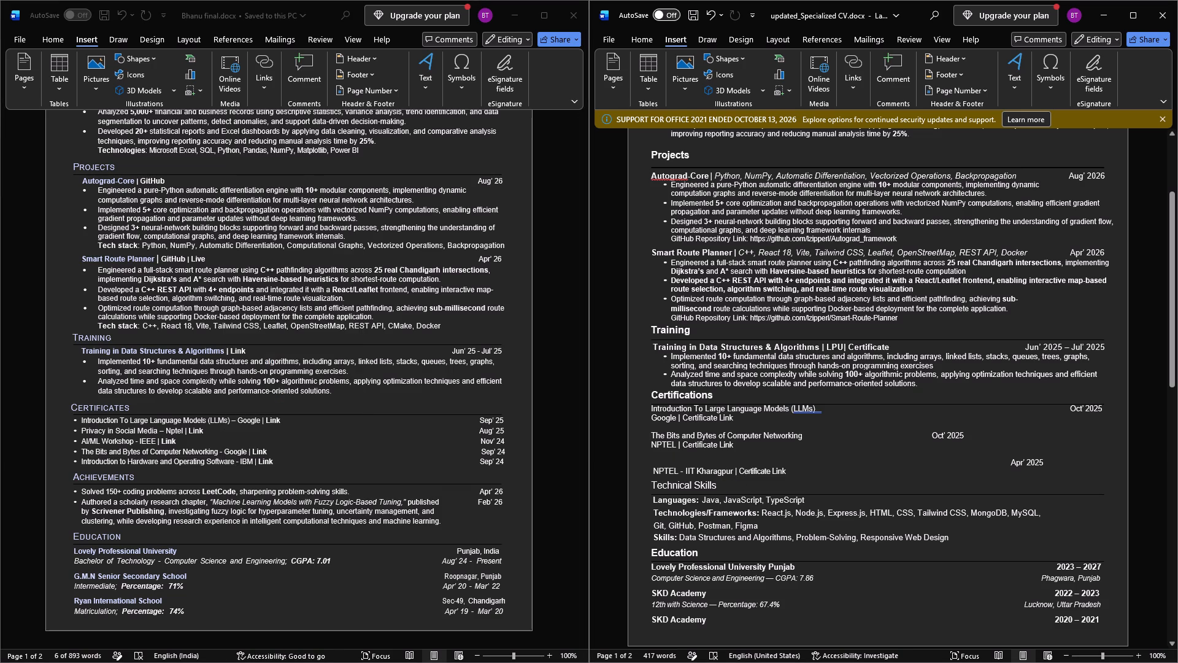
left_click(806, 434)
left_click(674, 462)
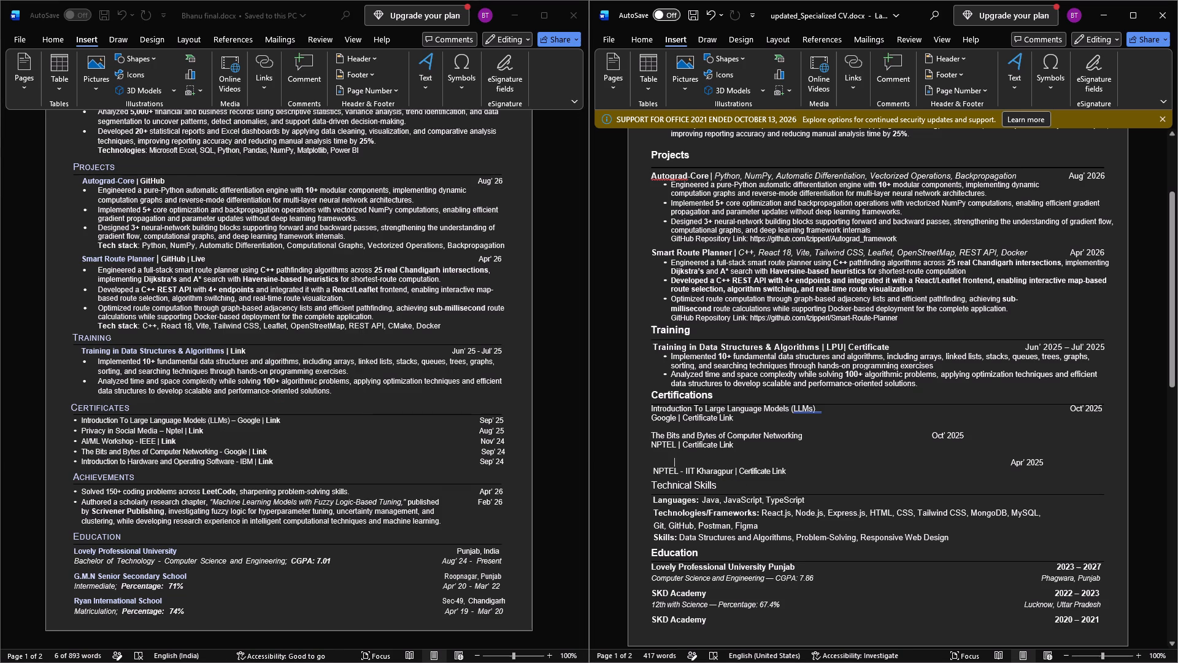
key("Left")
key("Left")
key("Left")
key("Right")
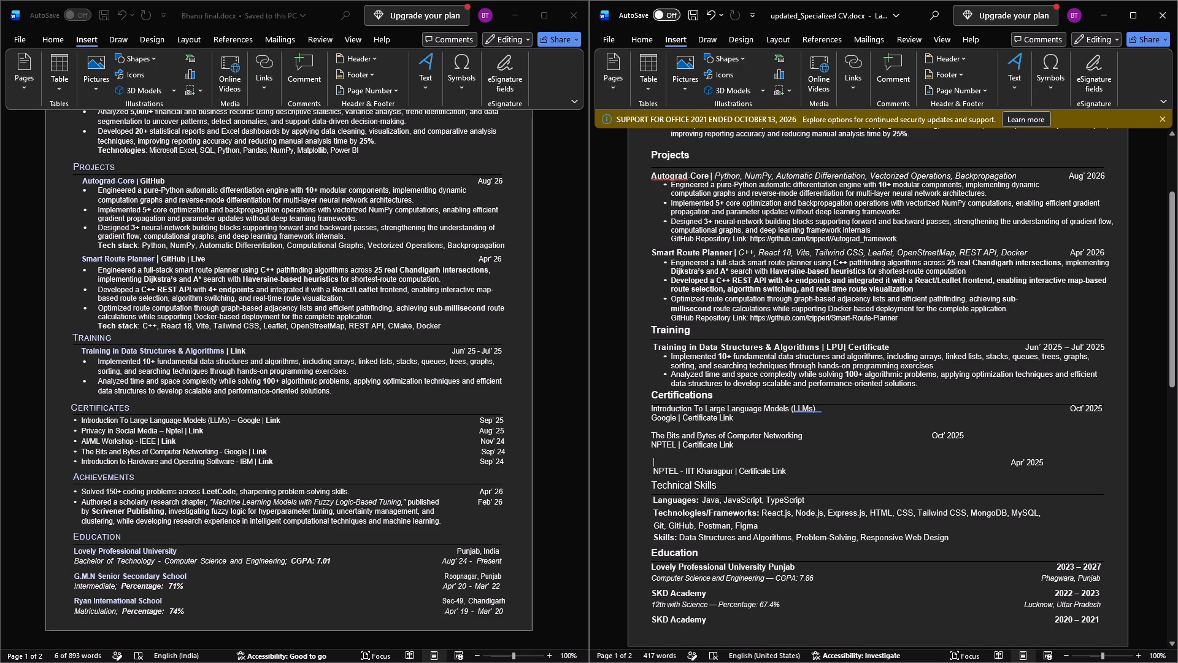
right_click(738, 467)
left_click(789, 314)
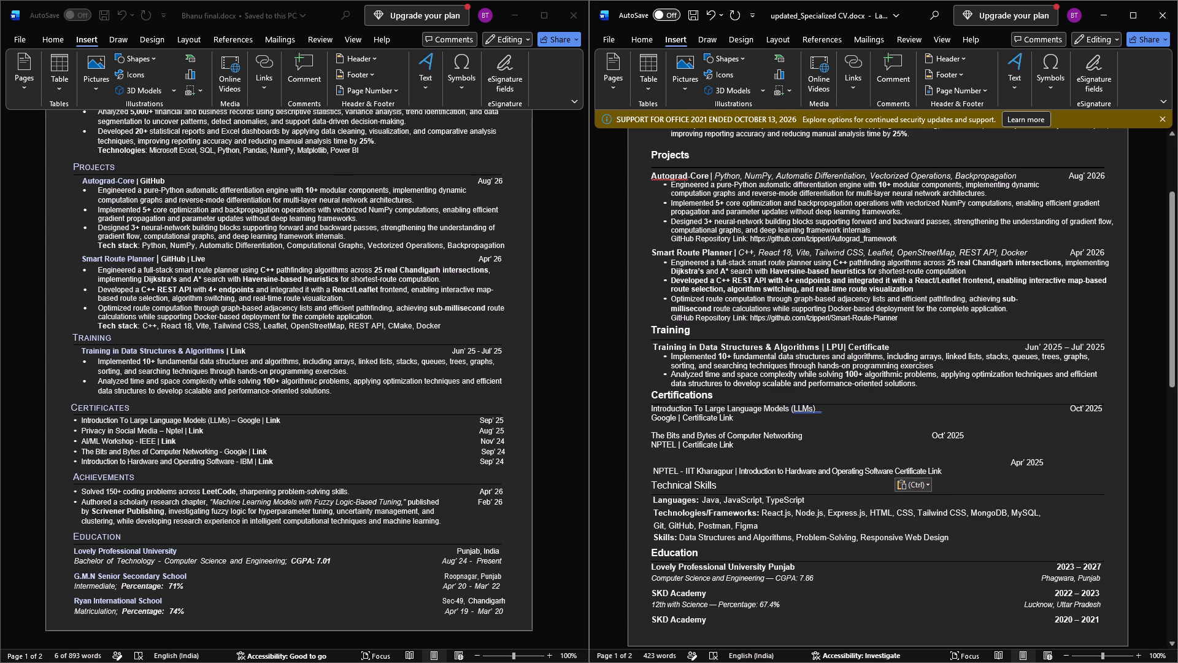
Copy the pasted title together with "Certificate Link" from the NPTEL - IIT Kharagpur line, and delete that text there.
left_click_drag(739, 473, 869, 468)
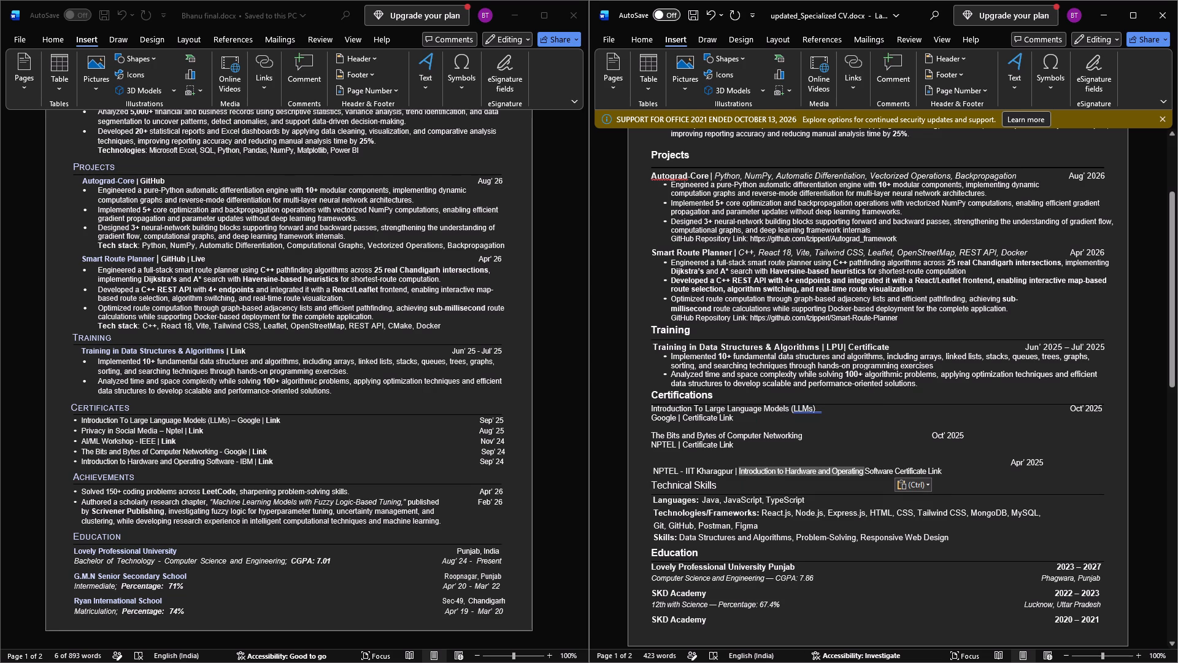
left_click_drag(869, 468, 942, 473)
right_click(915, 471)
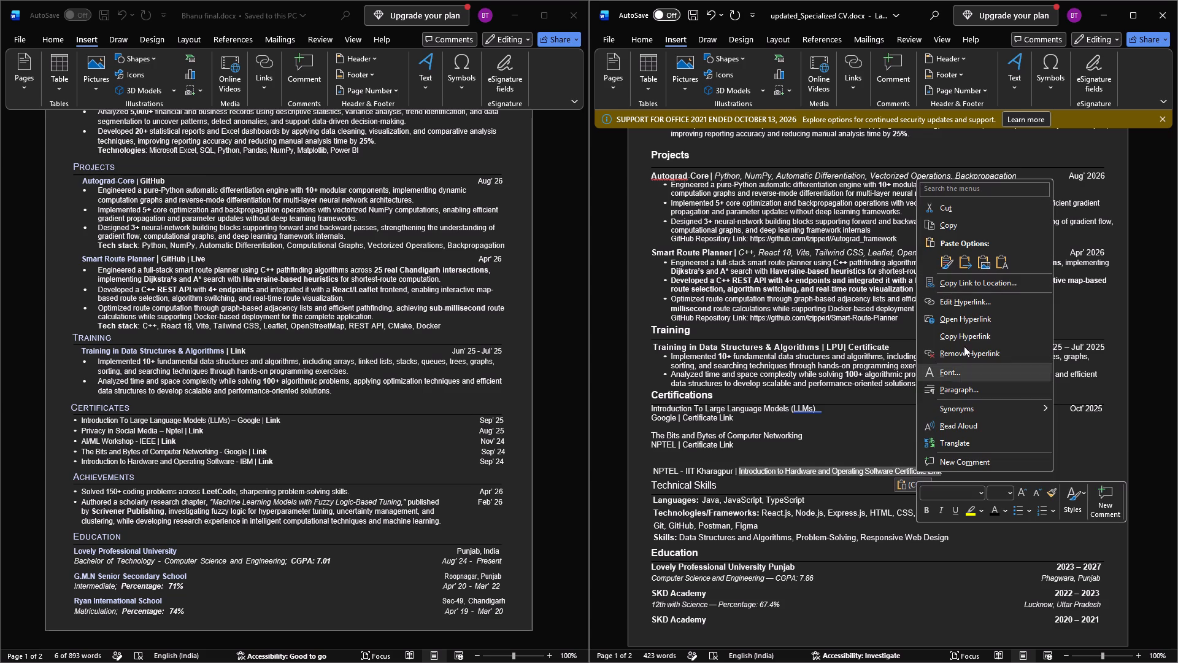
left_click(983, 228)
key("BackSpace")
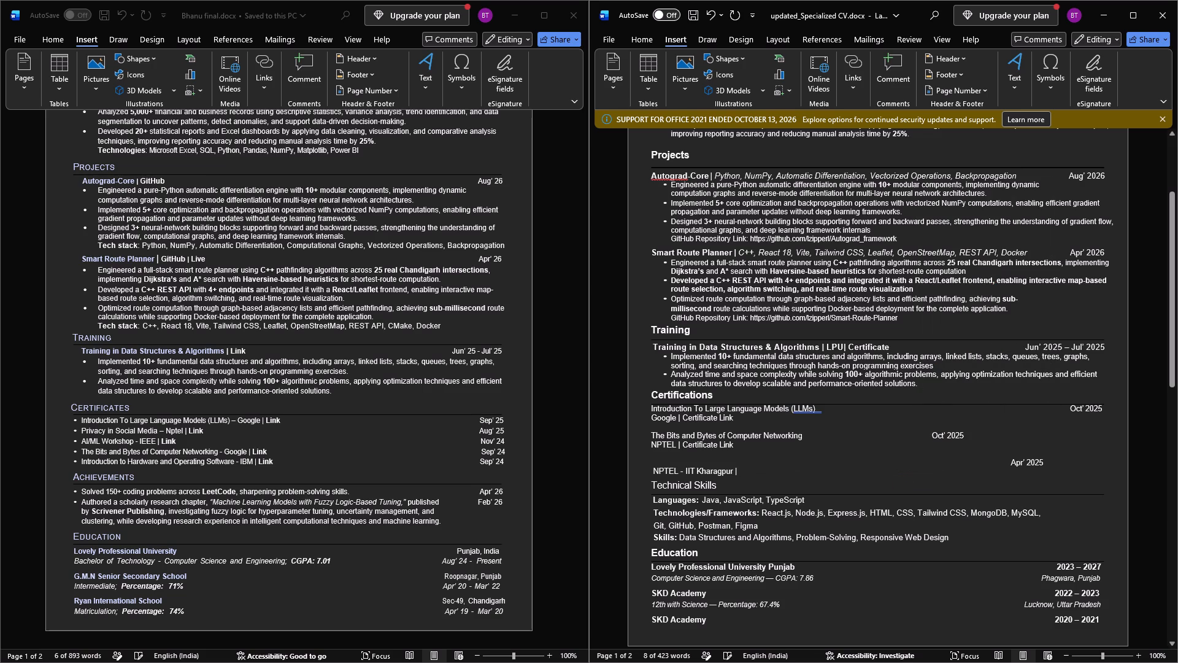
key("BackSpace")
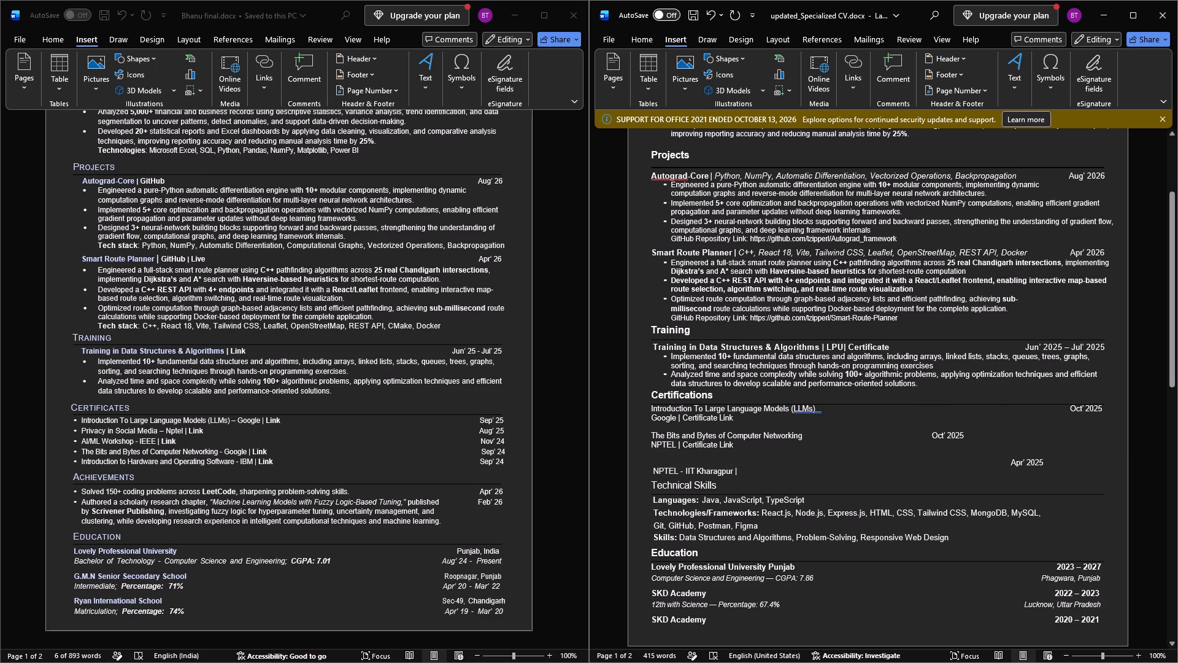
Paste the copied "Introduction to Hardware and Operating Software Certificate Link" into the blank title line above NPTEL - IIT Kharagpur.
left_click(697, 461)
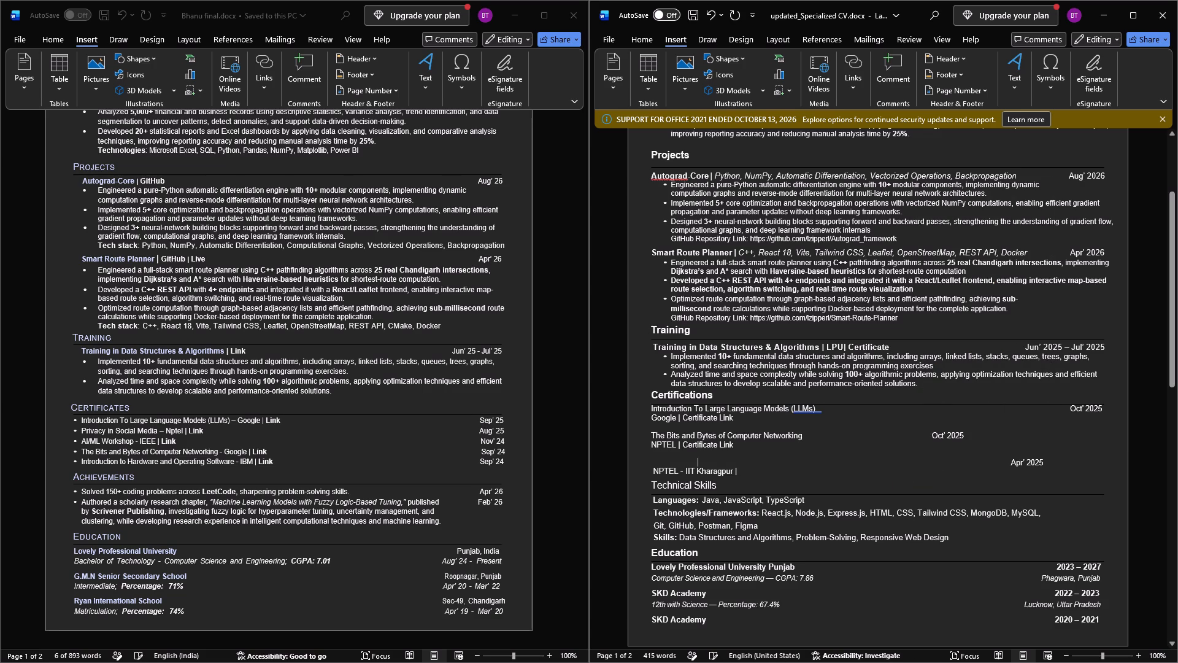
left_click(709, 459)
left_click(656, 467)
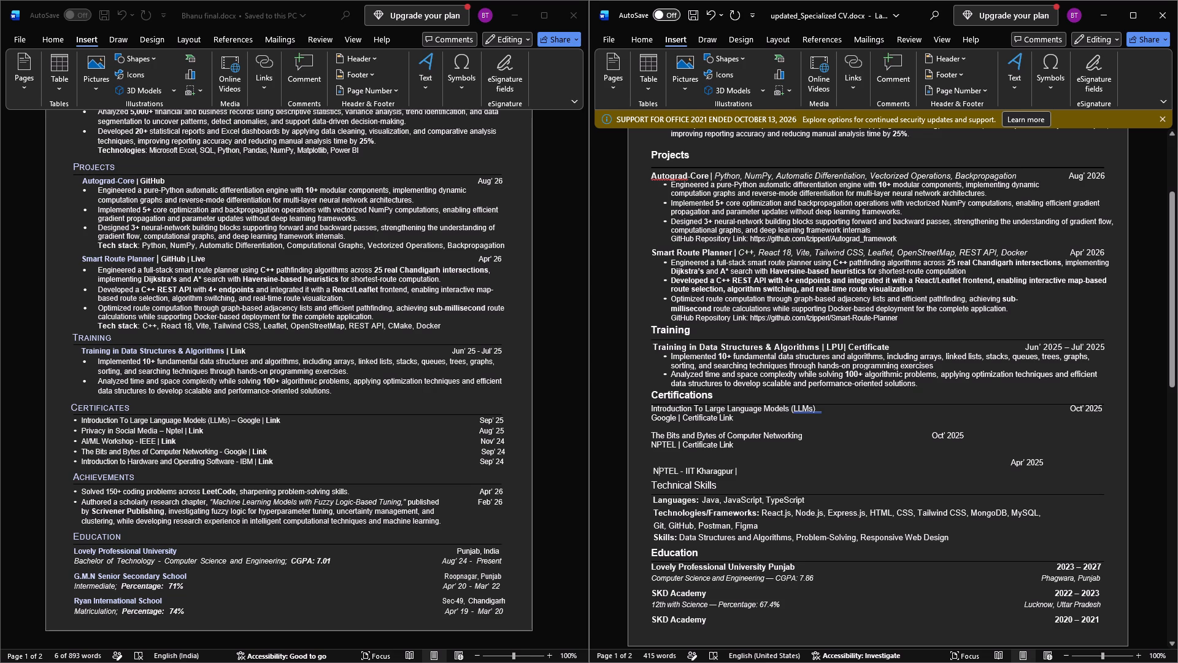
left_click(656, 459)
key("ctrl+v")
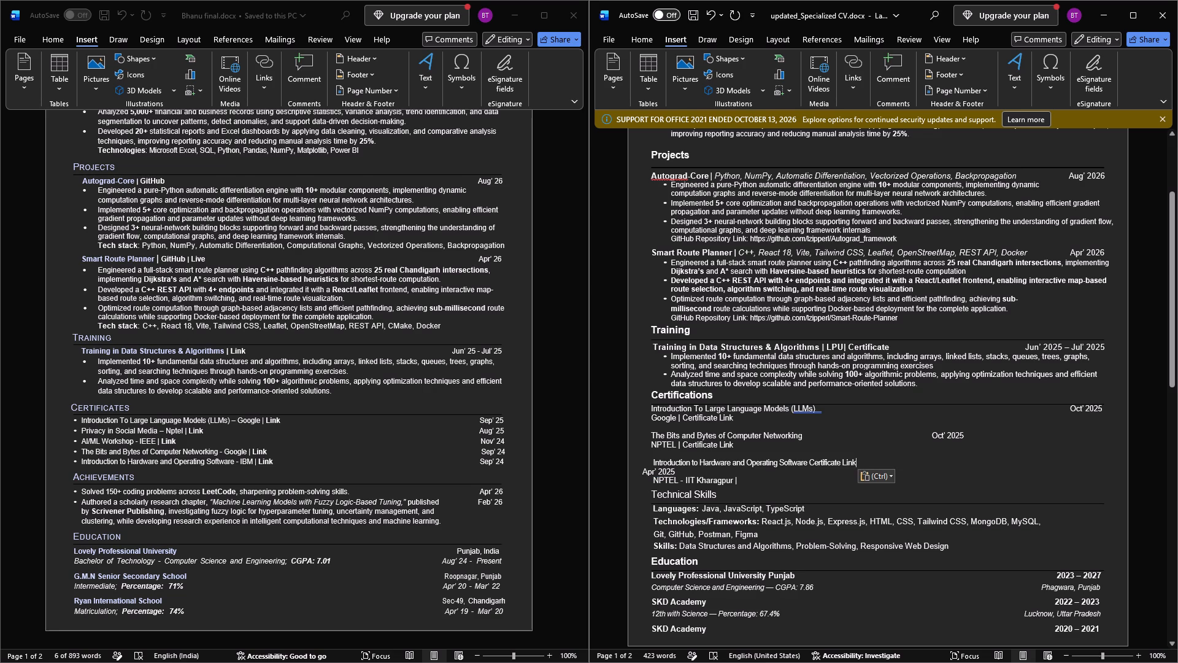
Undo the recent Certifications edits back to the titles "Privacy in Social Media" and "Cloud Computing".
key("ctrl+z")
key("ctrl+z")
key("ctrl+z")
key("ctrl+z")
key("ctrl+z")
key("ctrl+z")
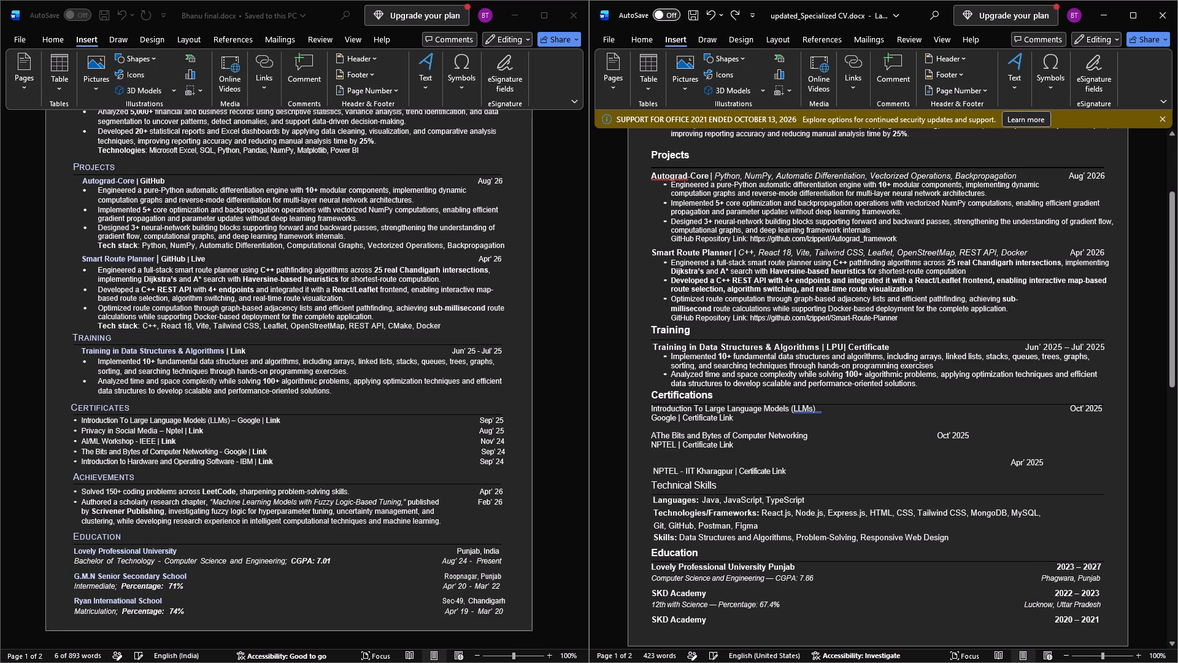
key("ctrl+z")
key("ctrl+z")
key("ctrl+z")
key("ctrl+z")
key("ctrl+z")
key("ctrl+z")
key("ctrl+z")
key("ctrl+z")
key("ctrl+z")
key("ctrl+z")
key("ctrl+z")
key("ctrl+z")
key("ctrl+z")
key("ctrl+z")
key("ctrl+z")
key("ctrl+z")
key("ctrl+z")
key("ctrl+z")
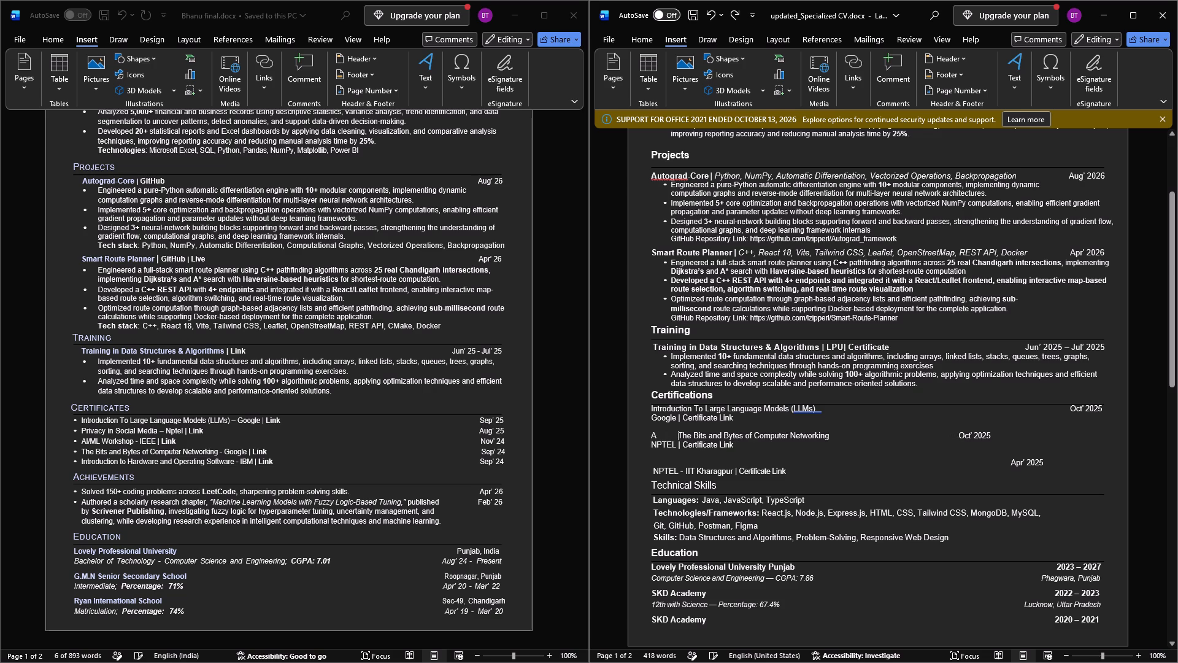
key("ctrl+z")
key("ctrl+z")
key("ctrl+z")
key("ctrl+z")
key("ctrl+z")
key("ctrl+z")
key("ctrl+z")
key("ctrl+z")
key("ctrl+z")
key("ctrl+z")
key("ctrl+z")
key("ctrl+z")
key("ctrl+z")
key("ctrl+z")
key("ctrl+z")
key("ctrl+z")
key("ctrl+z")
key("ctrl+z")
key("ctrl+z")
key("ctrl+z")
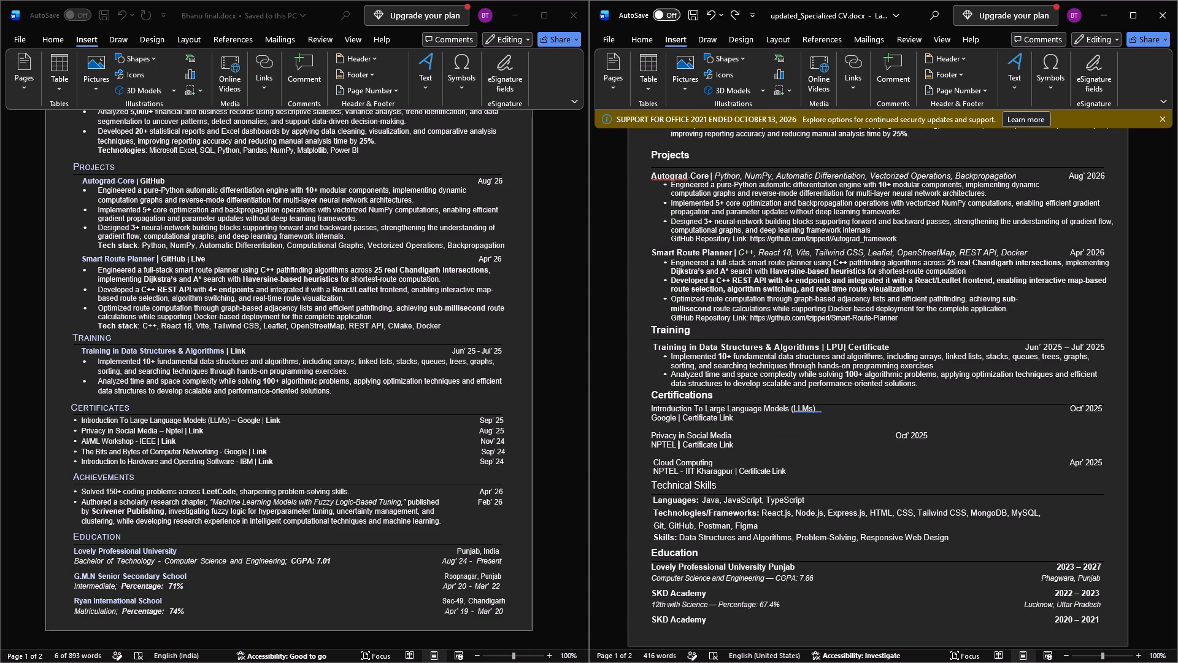
Delete the second certification's title, "Privacy in Social Media", and the gap before its date, keeping only the initial "P" as a placeholder.
left_click(734, 435)
left_click_drag(734, 435, 680, 432)
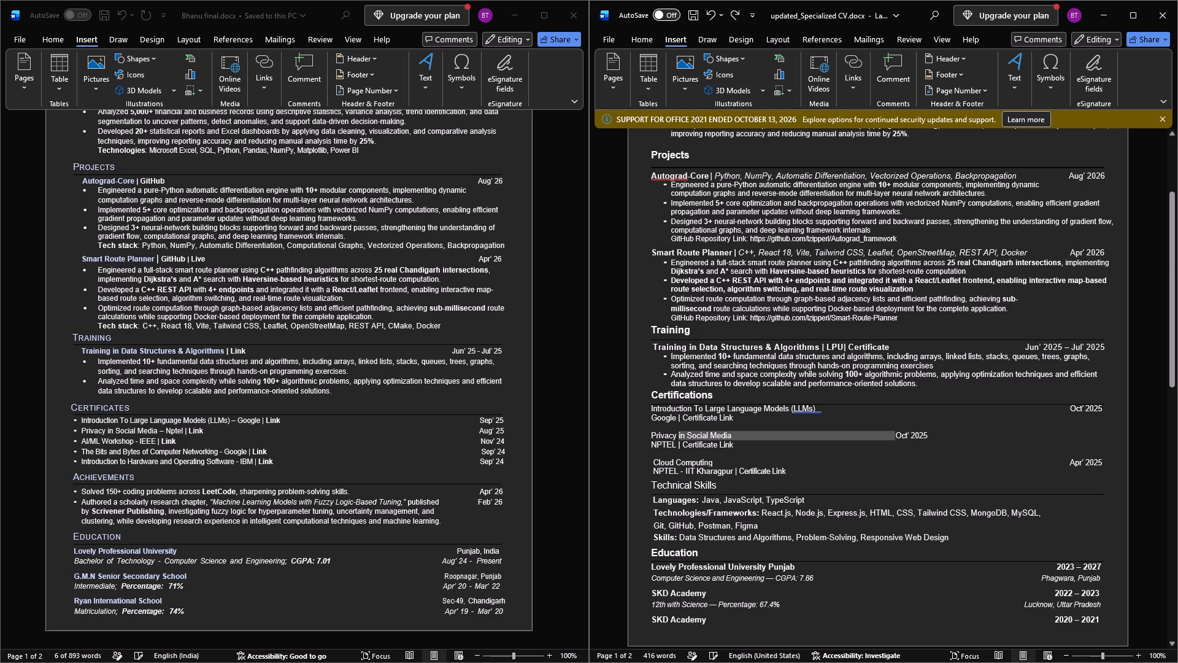
left_click_drag(680, 432, 667, 435)
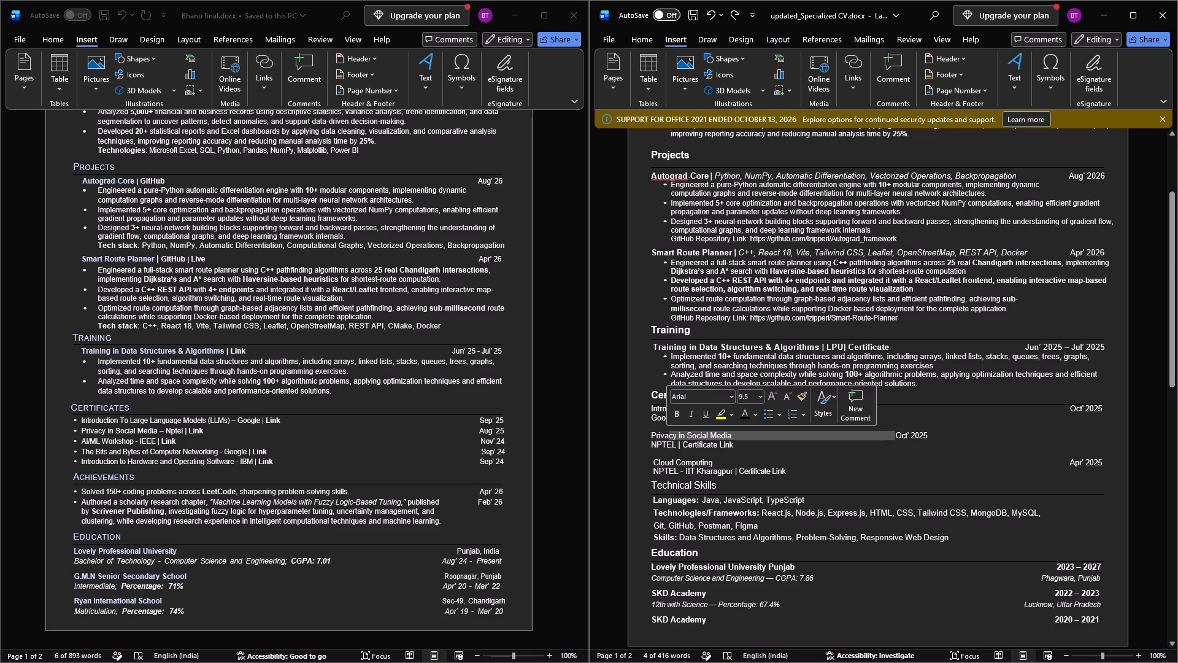
key("BackSpace")
key("BackSpace")
key("BackSpace")
key("BackSpace")
key("BackSpace")
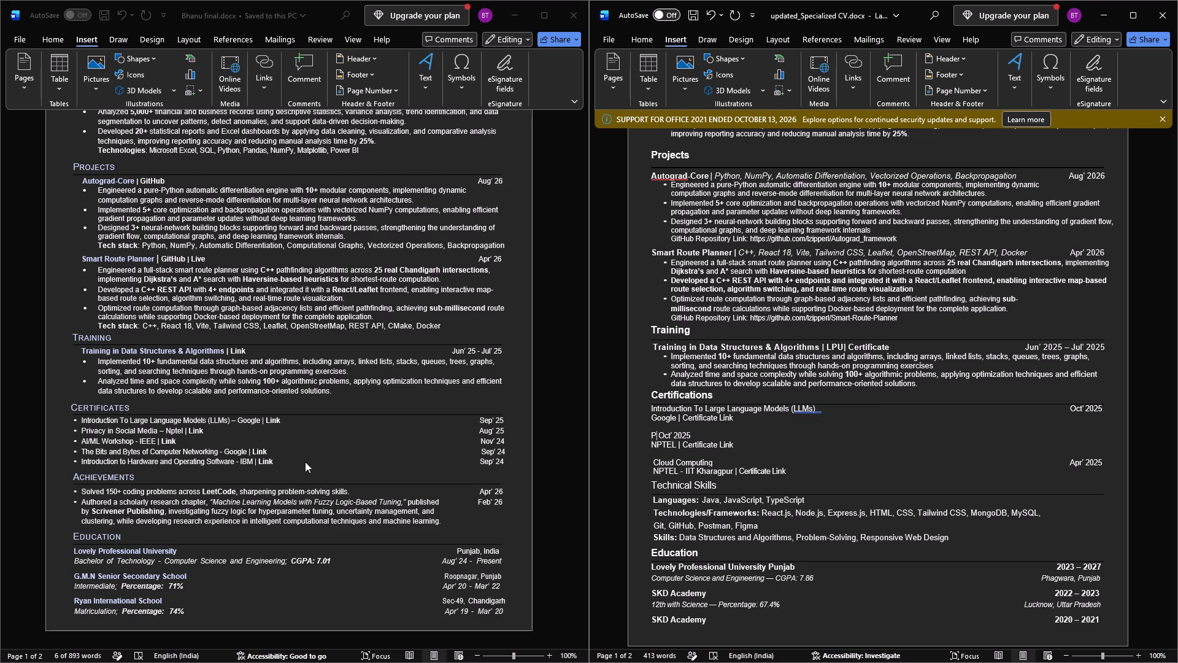
Copy the certificate title "The Bits and Bytes of Computer Networking" from the Certificates section of Bhanu final.docx.
left_click(83, 452)
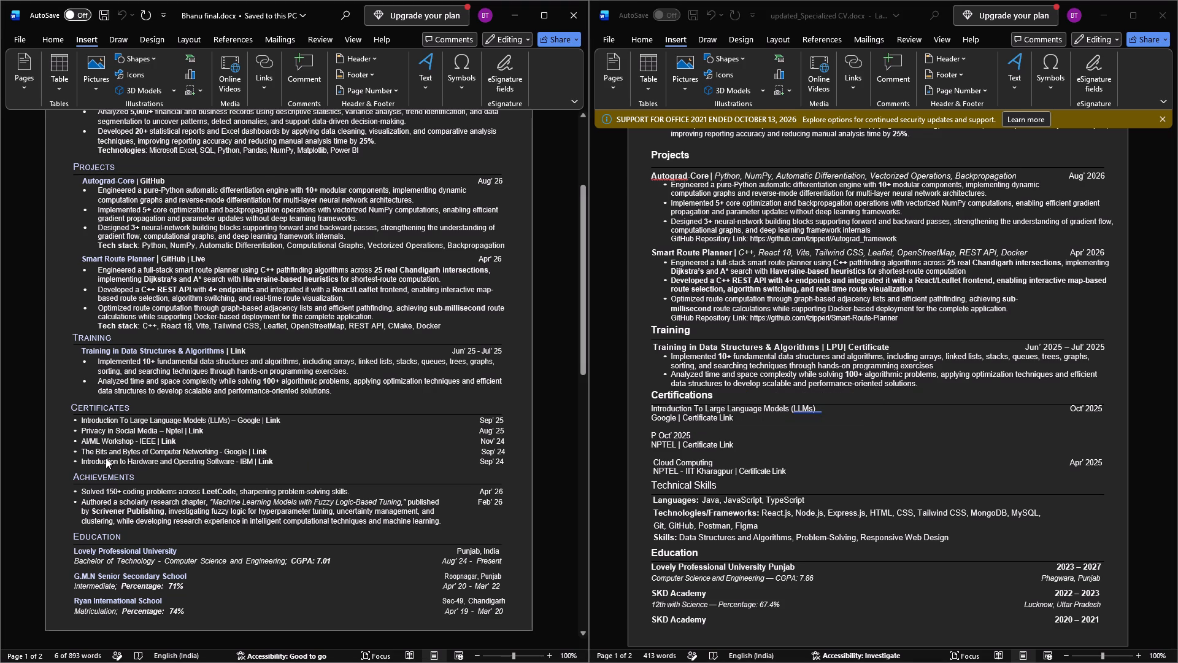
left_click_drag(81, 452, 133, 455)
left_click_drag(133, 455, 210, 452)
right_click(210, 452)
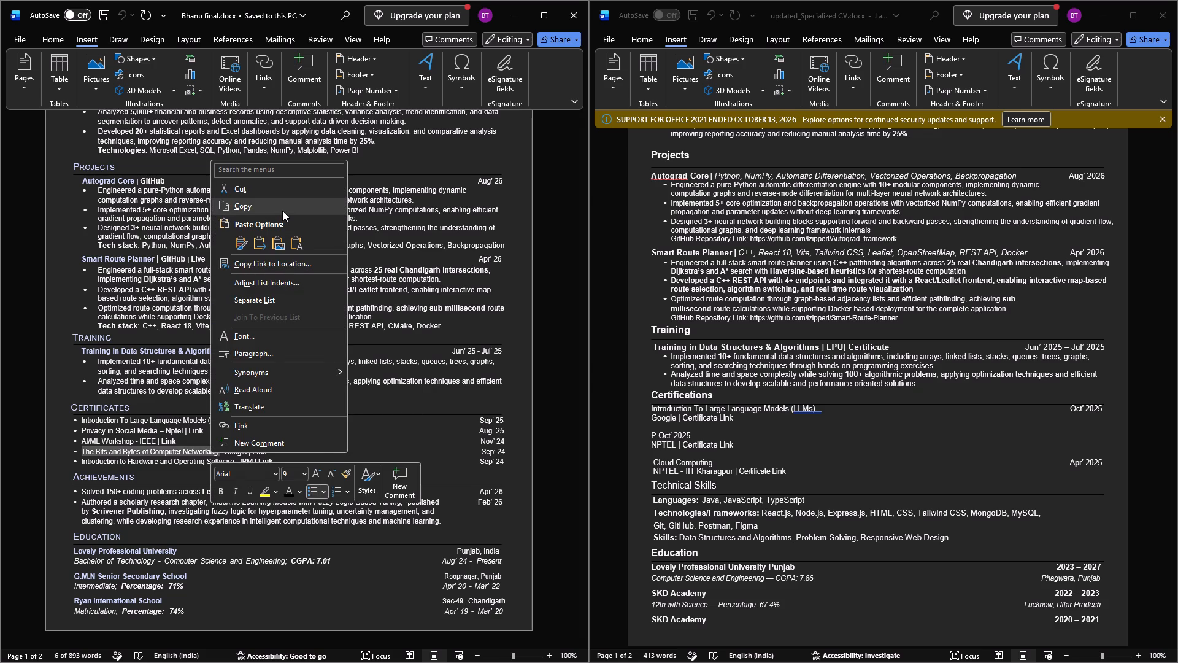
left_click(282, 211)
Paste "The Bits and Bytes of Computer Networking" with merged formatting as the second certification's title, and remove the leftover "P" and space before it.
left_click(655, 435)
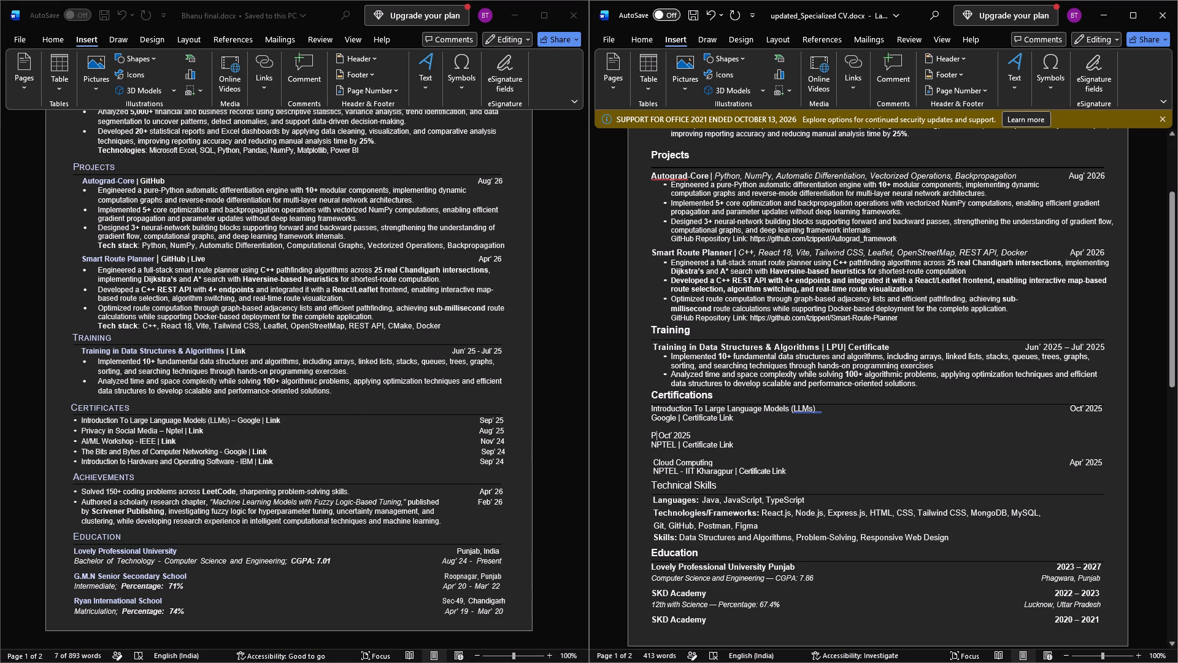
right_click(656, 435)
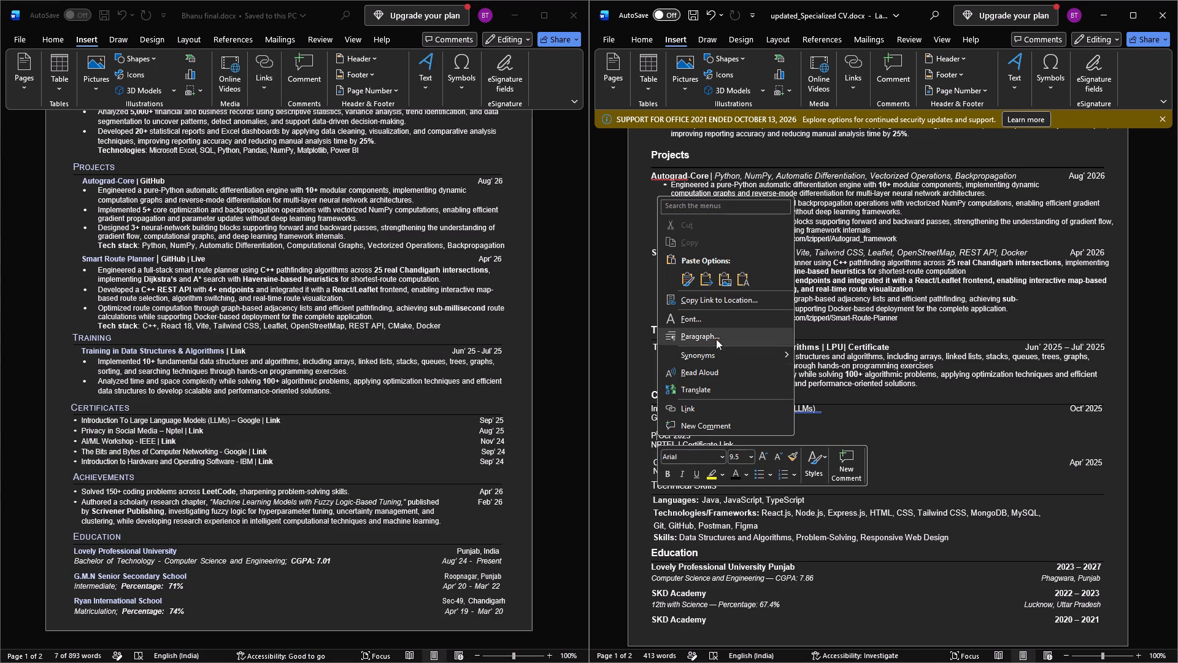
left_click(704, 282)
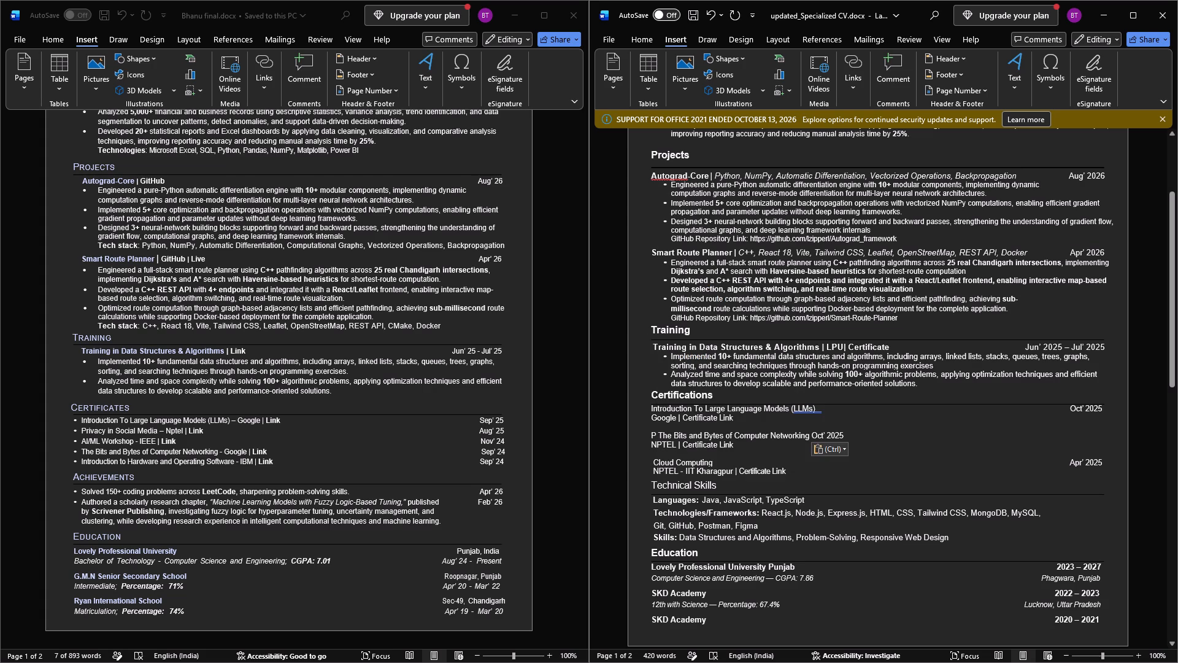
left_click(660, 436)
key("BackSpace")
key("BackSpace")
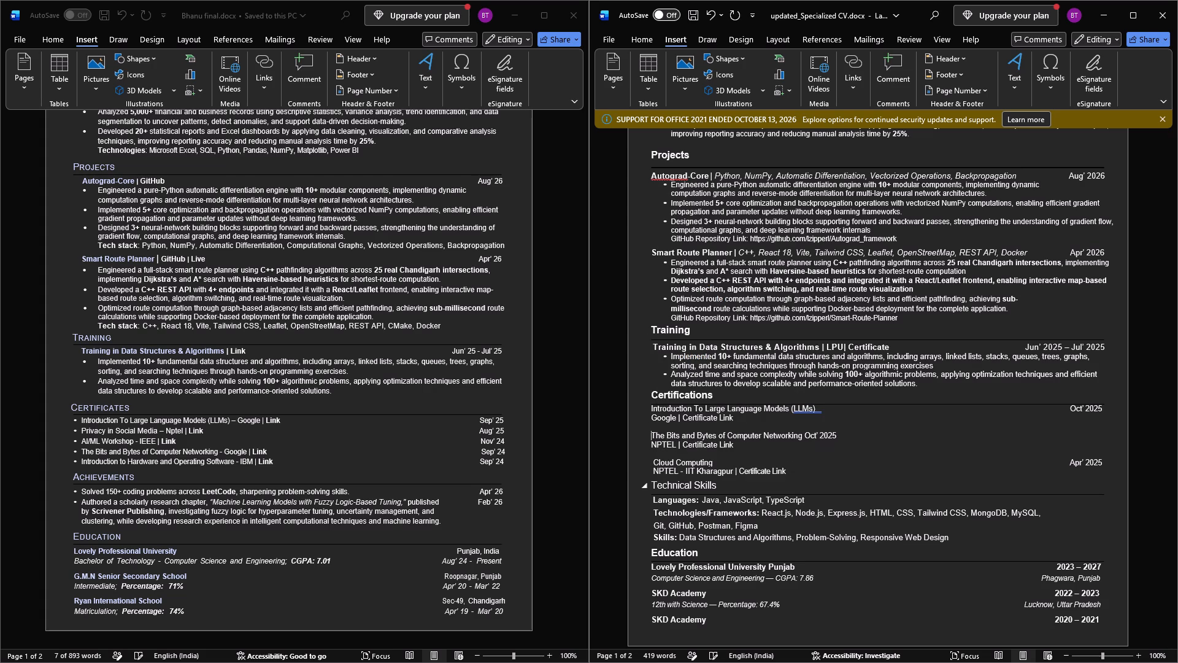
Copy the certificate title "Introduction to Hardware and Operating Software" from the Certificates section of Bhanu final.docx.
left_click(86, 462)
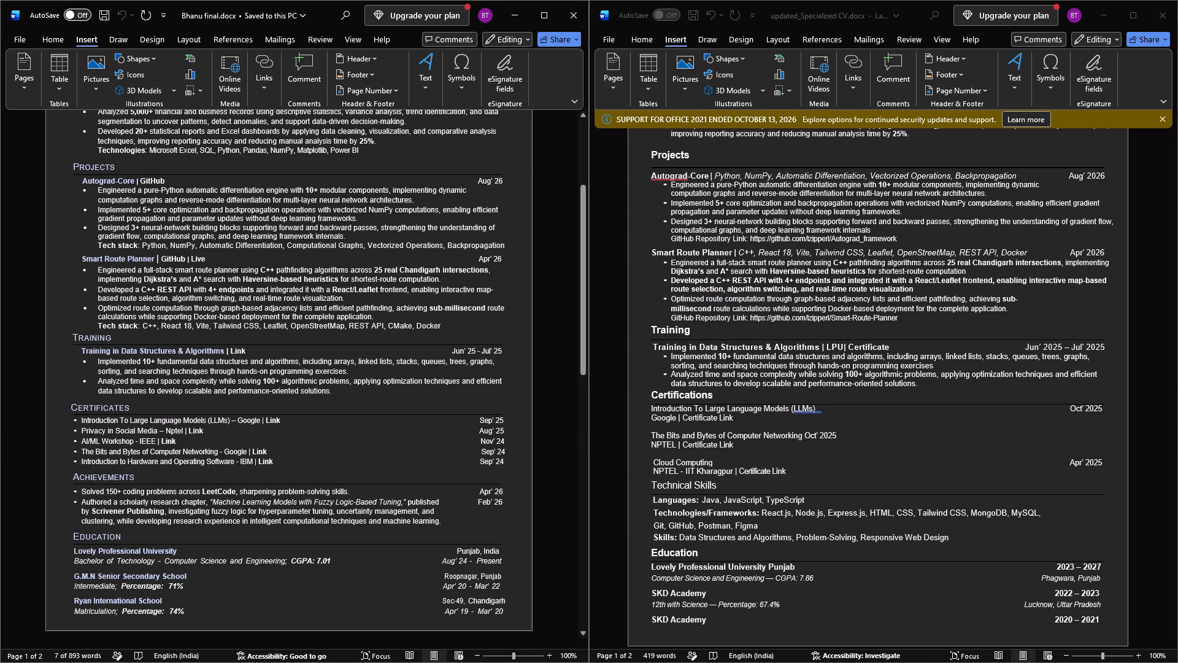
left_click(82, 462)
left_click_drag(82, 462, 202, 464)
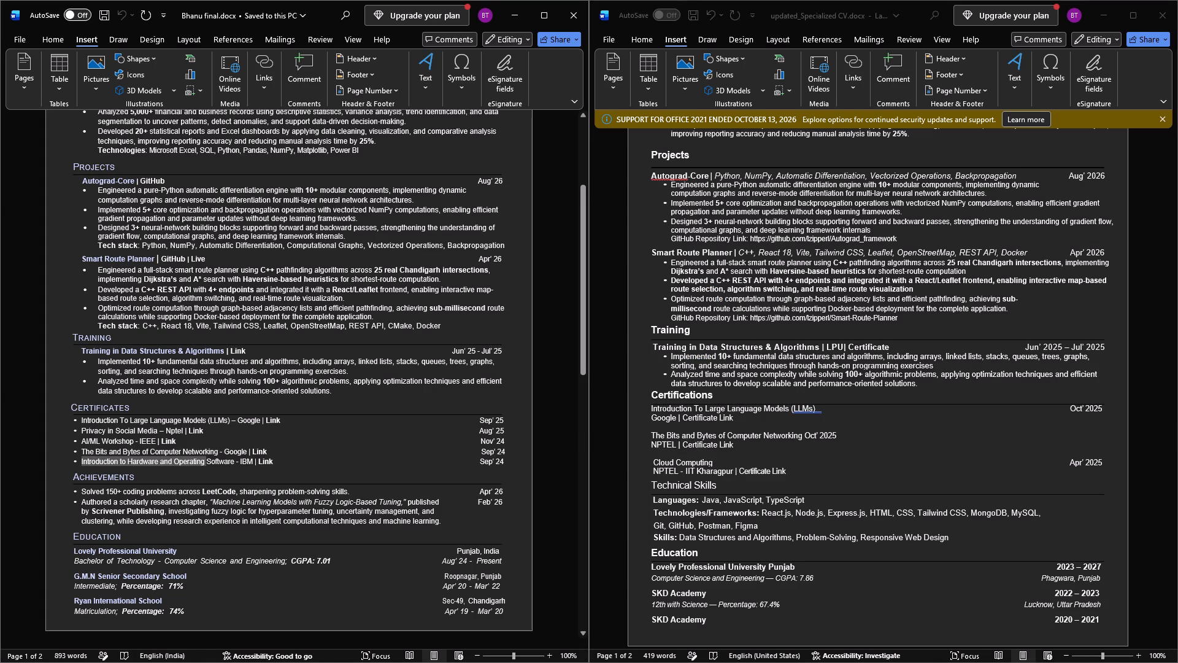
left_click_drag(202, 464, 221, 464)
right_click(221, 464)
left_click(284, 214)
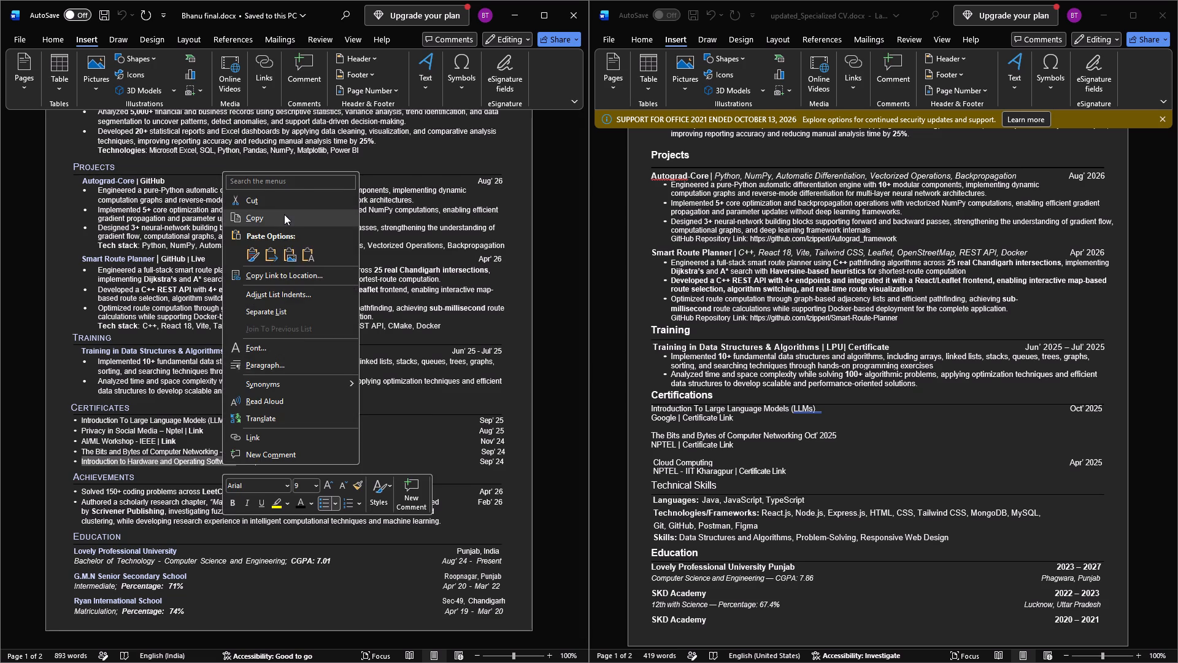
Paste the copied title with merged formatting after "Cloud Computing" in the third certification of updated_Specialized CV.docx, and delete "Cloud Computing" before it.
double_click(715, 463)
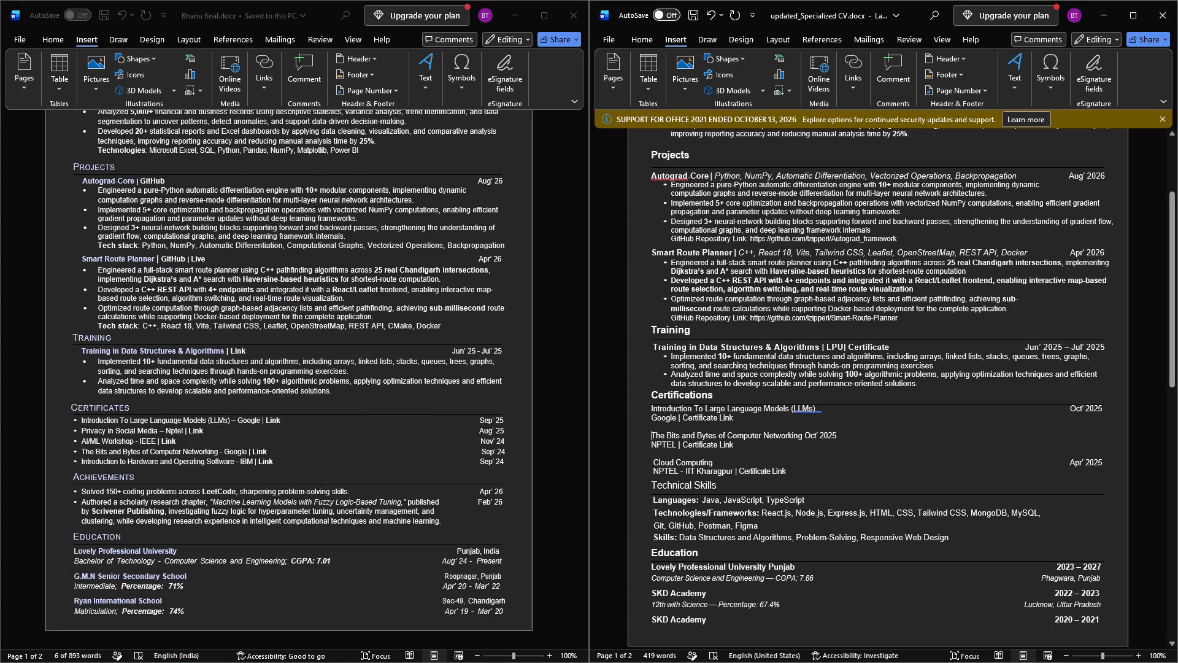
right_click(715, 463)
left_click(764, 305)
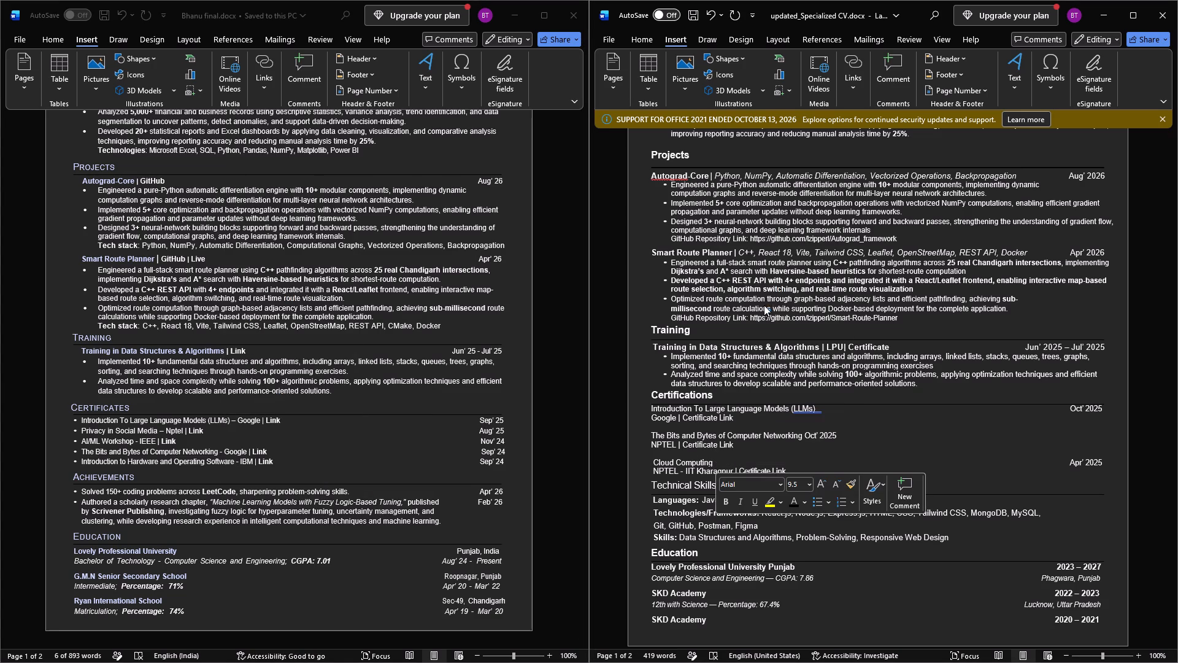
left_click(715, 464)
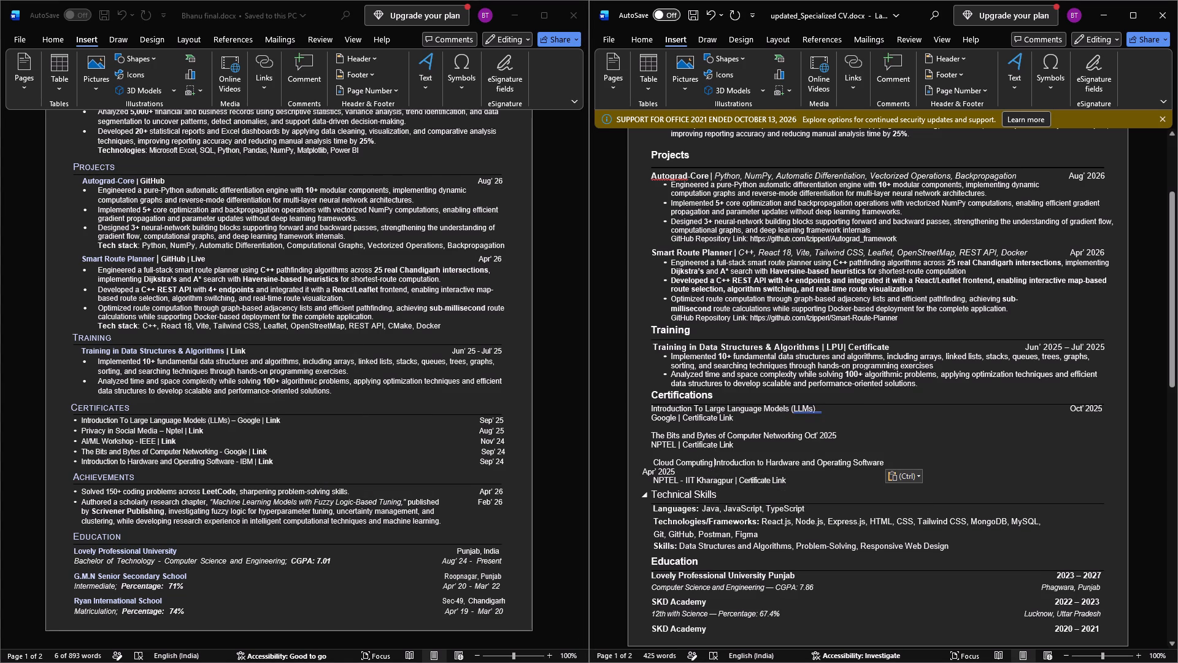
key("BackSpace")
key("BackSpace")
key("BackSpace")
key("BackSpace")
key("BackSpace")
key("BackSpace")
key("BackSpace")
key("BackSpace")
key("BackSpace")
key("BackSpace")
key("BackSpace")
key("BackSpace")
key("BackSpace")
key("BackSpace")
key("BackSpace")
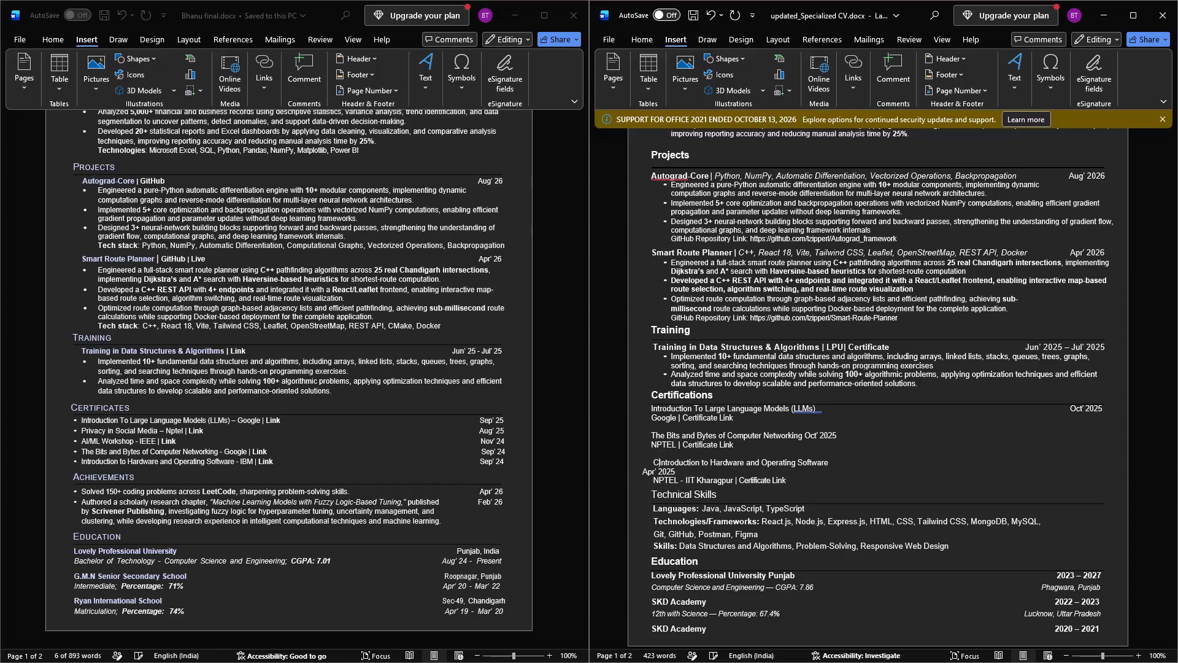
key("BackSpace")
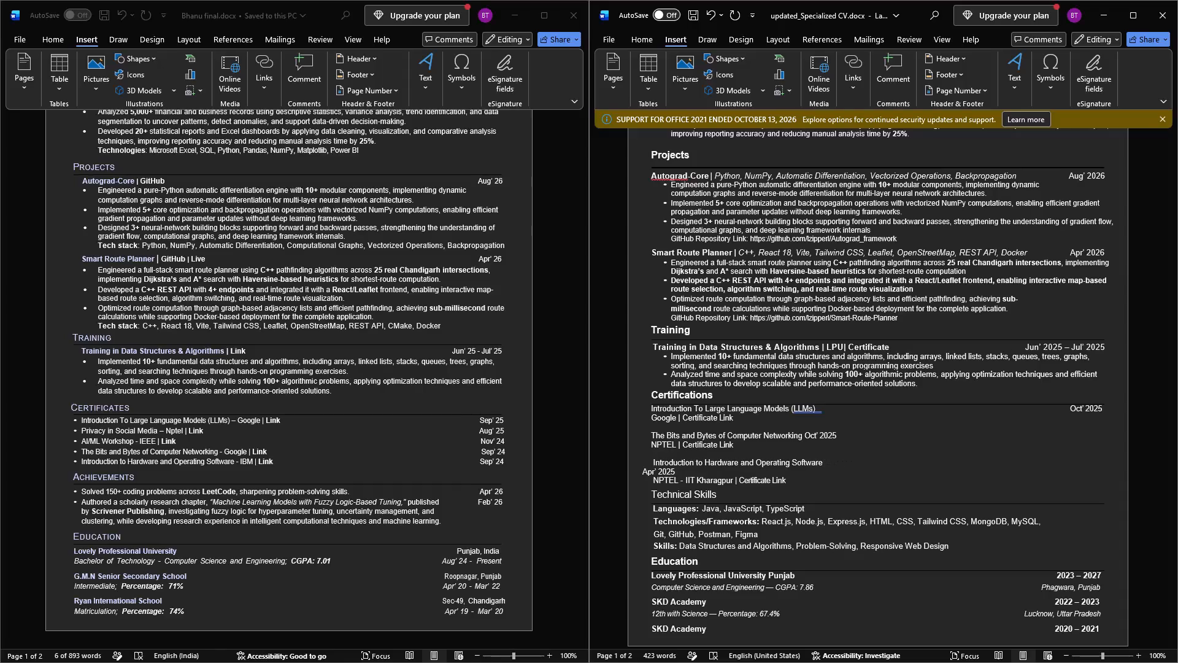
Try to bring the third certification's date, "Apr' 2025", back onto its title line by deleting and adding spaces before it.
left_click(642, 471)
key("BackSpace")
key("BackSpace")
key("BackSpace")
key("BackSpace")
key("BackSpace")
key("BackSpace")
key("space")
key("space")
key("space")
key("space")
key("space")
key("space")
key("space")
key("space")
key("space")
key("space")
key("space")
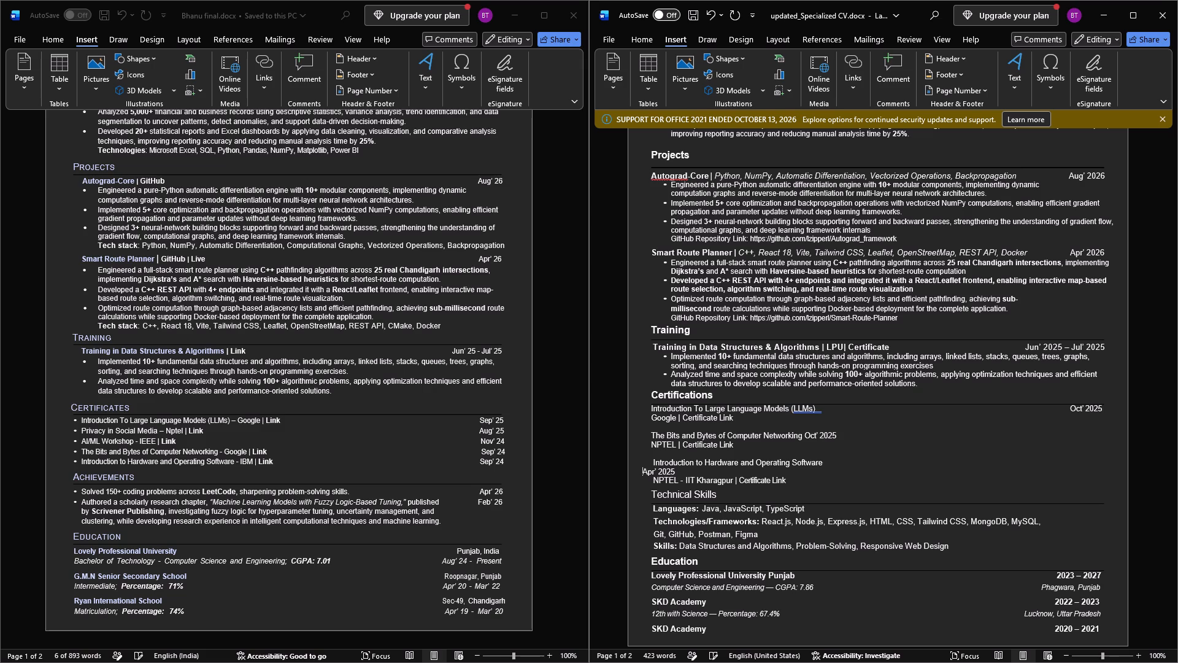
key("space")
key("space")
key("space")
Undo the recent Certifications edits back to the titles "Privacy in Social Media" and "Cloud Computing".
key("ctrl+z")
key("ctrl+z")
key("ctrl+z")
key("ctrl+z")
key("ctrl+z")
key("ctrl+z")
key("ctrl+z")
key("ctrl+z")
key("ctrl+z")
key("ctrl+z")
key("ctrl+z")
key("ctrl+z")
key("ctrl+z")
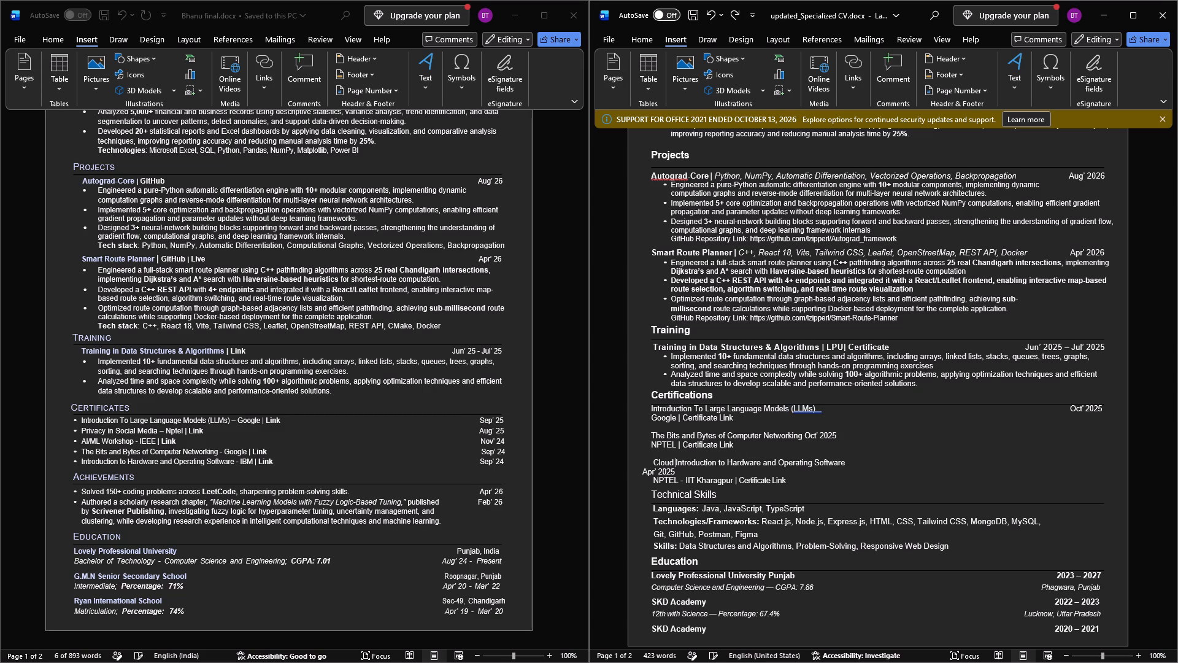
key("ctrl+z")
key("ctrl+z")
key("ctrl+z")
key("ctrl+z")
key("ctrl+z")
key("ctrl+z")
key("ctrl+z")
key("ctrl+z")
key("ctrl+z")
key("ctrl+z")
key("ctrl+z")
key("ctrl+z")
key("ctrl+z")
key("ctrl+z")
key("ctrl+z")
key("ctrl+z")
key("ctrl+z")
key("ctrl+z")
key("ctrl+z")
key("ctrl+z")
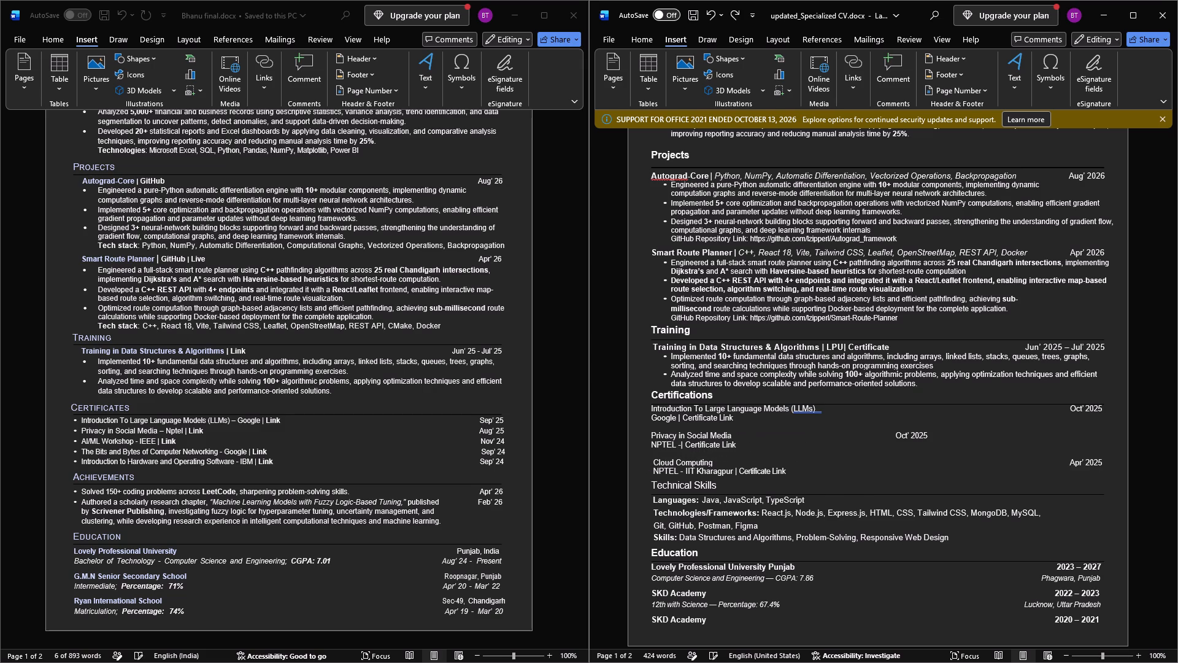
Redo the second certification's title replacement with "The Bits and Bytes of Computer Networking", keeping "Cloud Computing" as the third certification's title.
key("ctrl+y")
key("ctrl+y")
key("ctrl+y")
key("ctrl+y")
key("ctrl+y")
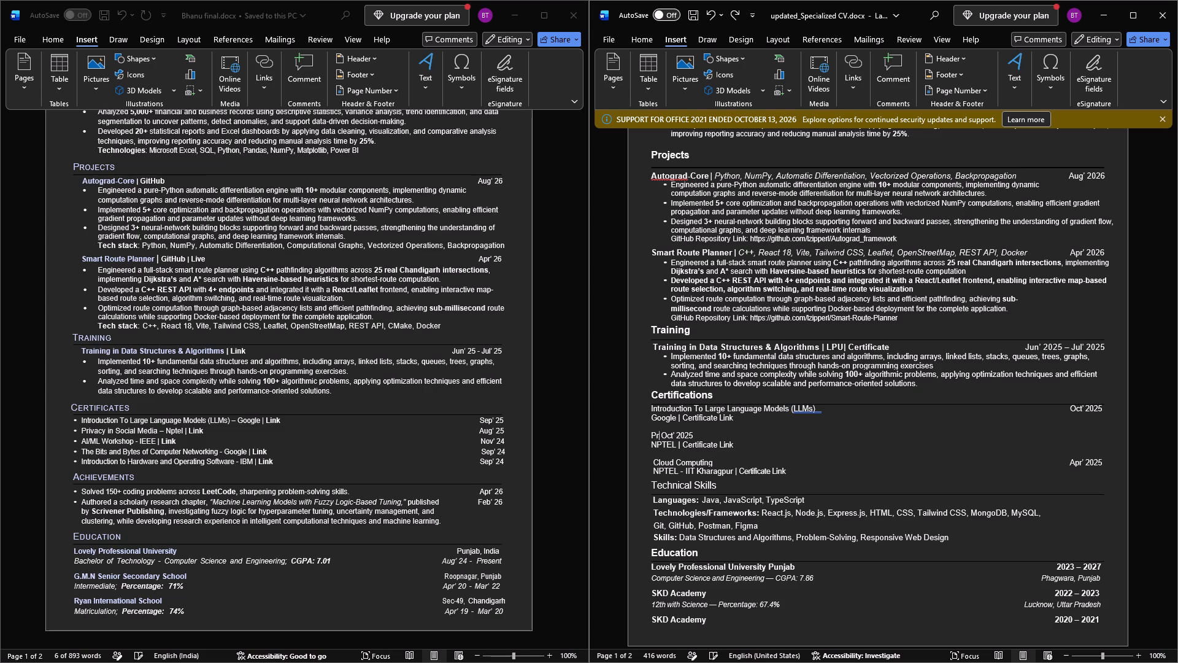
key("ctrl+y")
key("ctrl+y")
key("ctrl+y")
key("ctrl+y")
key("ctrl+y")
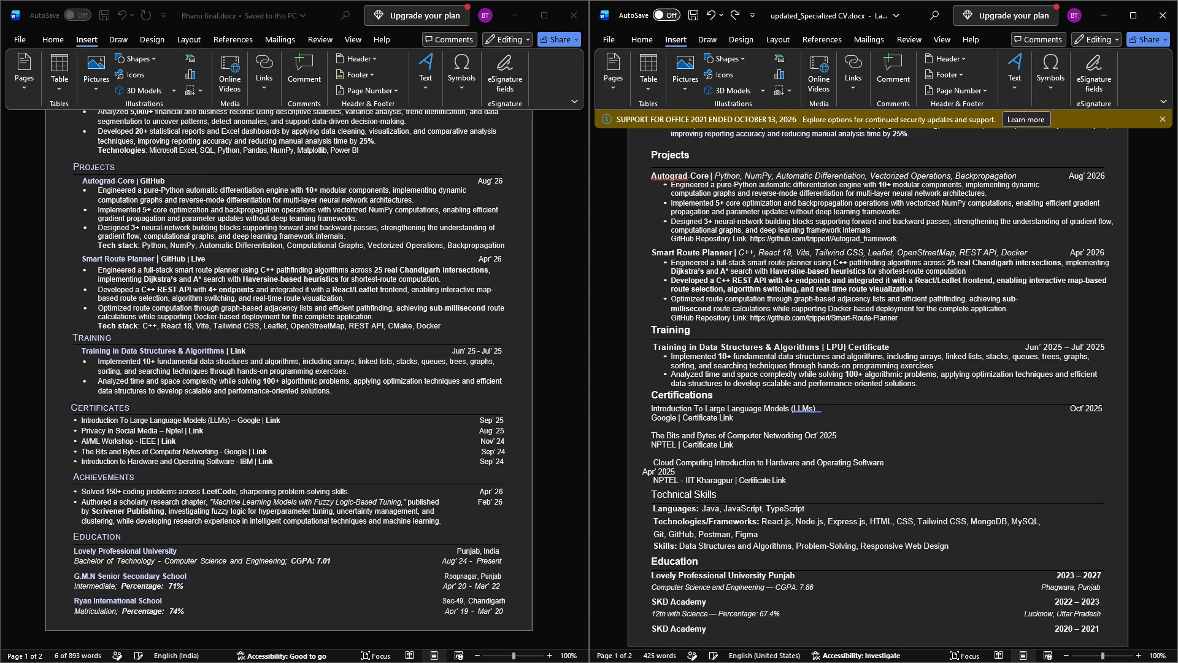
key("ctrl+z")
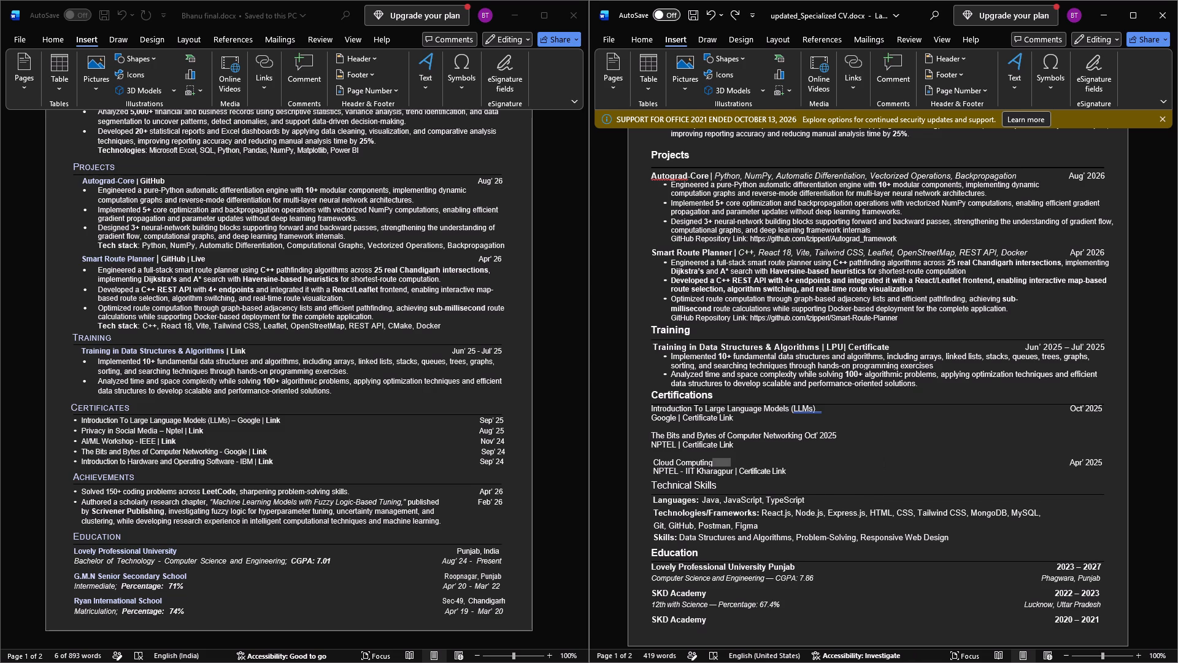
Delete the third certification's title, "Cloud Computing", and part of the gap before its date, keeping only the initial "C" as a placeholder.
left_click(837, 465)
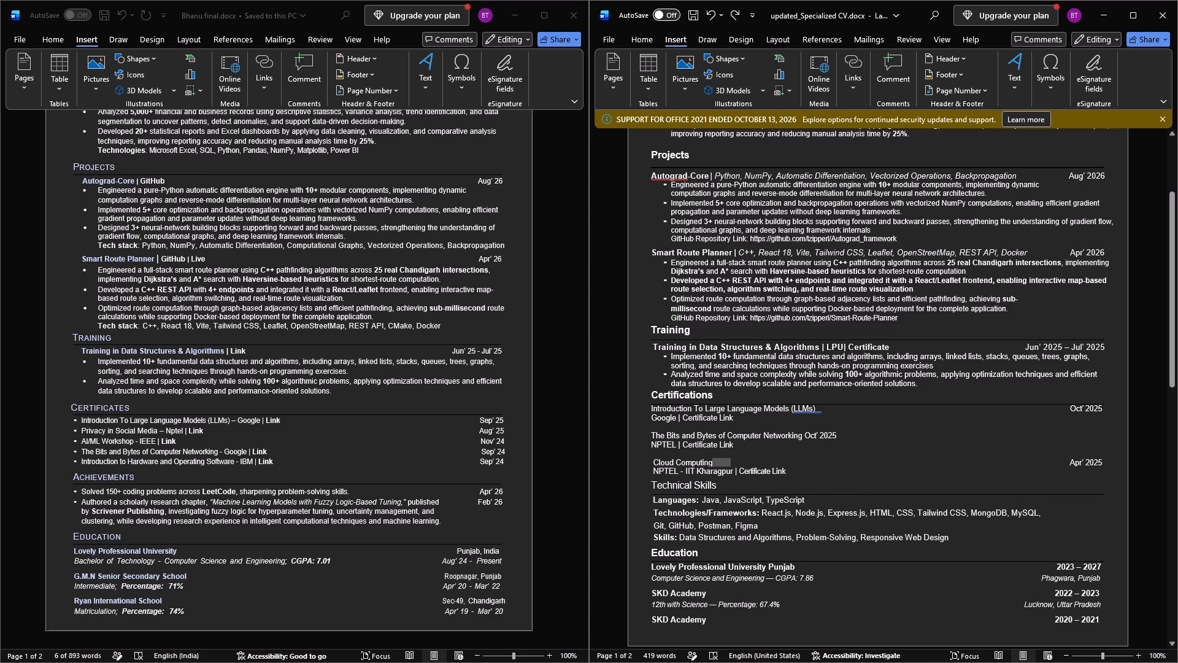
left_click(871, 462)
key("BackSpace")
key("BackSpace")
key("BackSpace")
key("BackSpace")
key("BackSpace")
key("BackSpace")
key("BackSpace")
key("BackSpace")
key("BackSpace")
key("BackSpace")
key("BackSpace")
key("BackSpace")
key("BackSpace")
key("BackSpace")
key("BackSpace")
key("BackSpace")
key("BackSpace")
key("BackSpace")
key("BackSpace")
key("BackSpace")
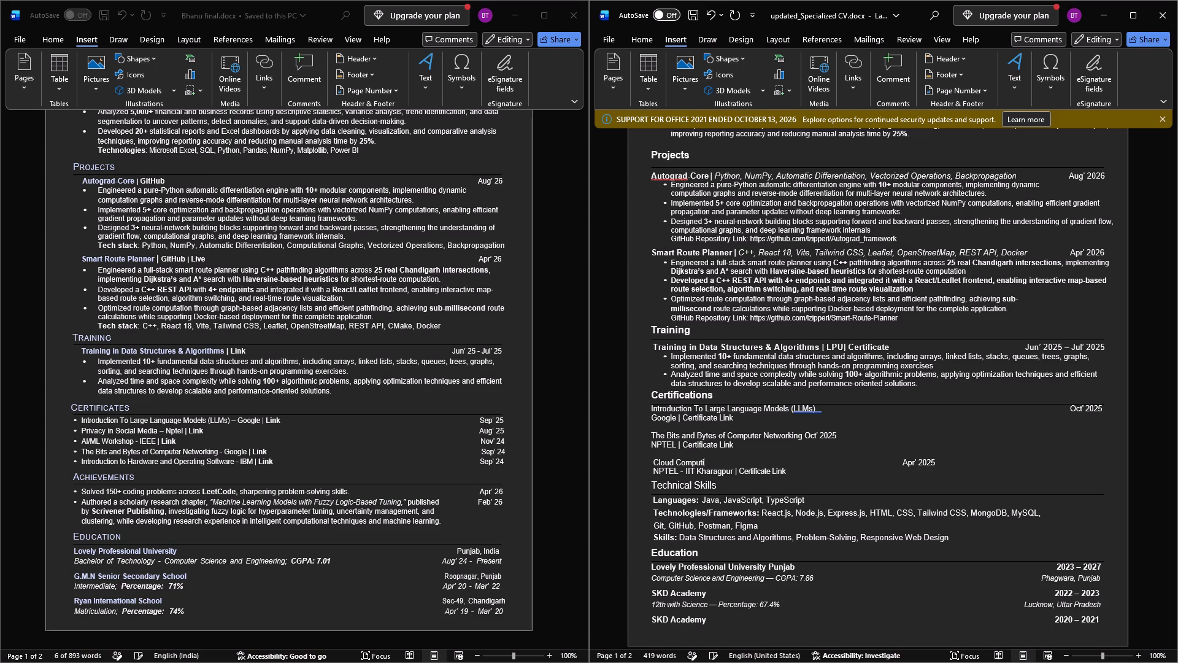
key("ctrl+z")
Paste "Introduction to Hardware and Operating Software" with merged formatting as the third certification's title, and remove the leftover "C" and spaces before it.
right_click(682, 462)
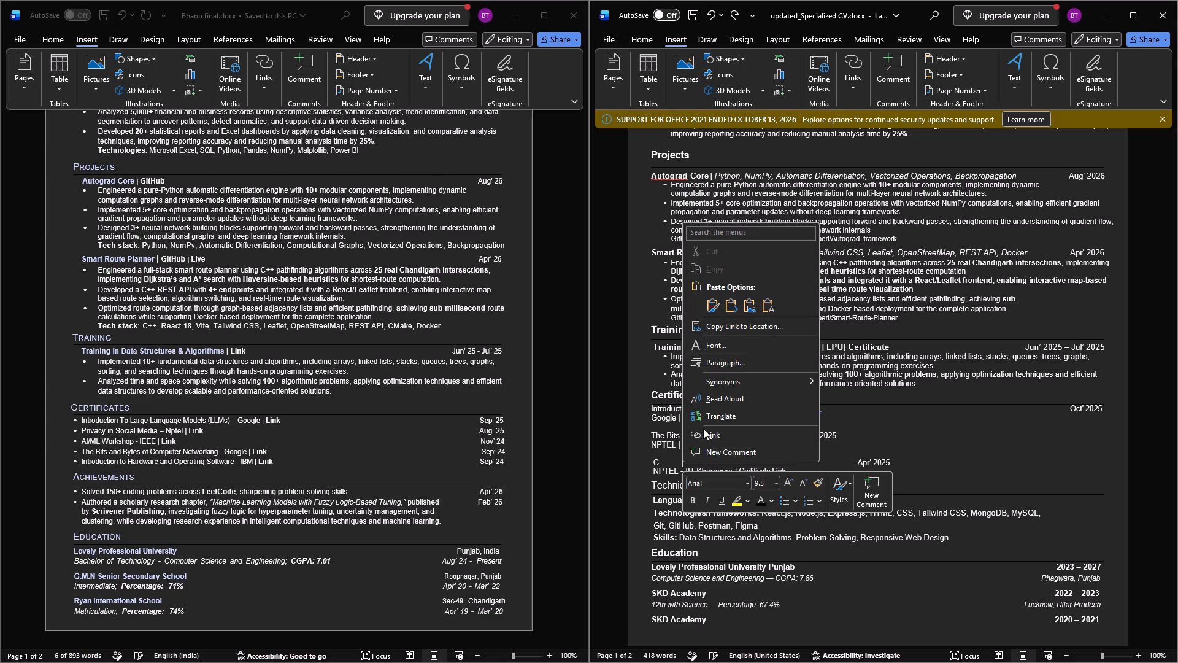
left_click(736, 309)
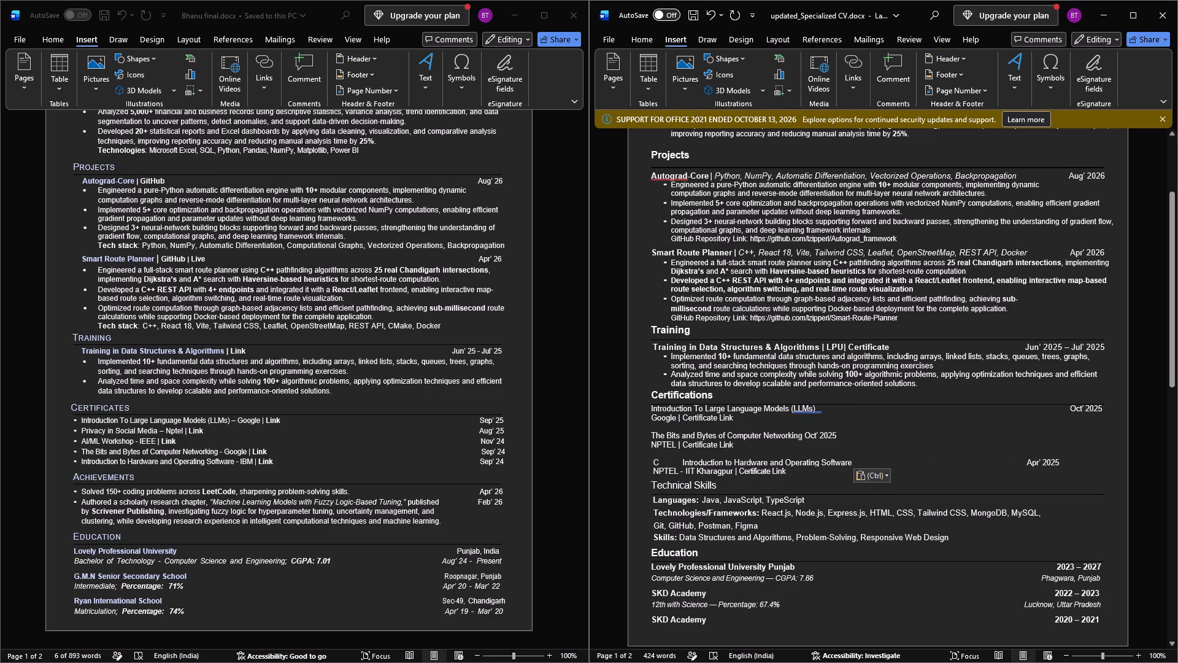
left_click(683, 460)
key("Left")
key("BackSpace")
key("BackSpace")
key("BackSpace")
key("BackSpace")
key("BackSpace")
key("BackSpace")
key("BackSpace")
key("BackSpace")
key("BackSpace")
key("BackSpace")
key("BackSpace")
key("BackSpace")
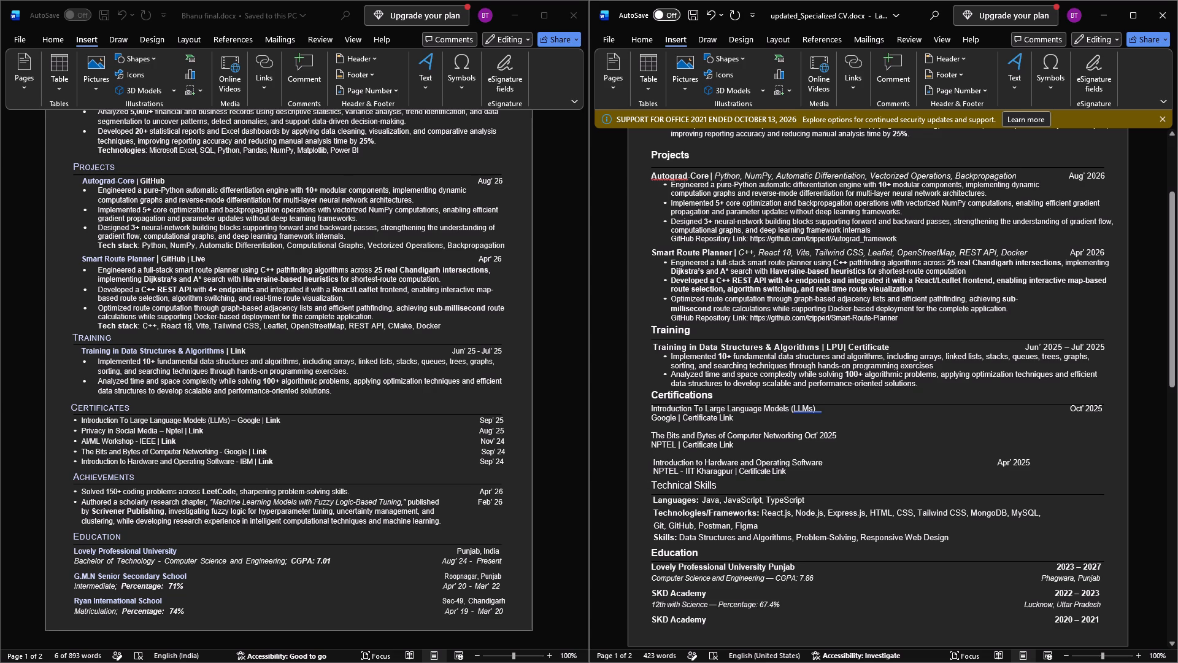
key("BackSpace")
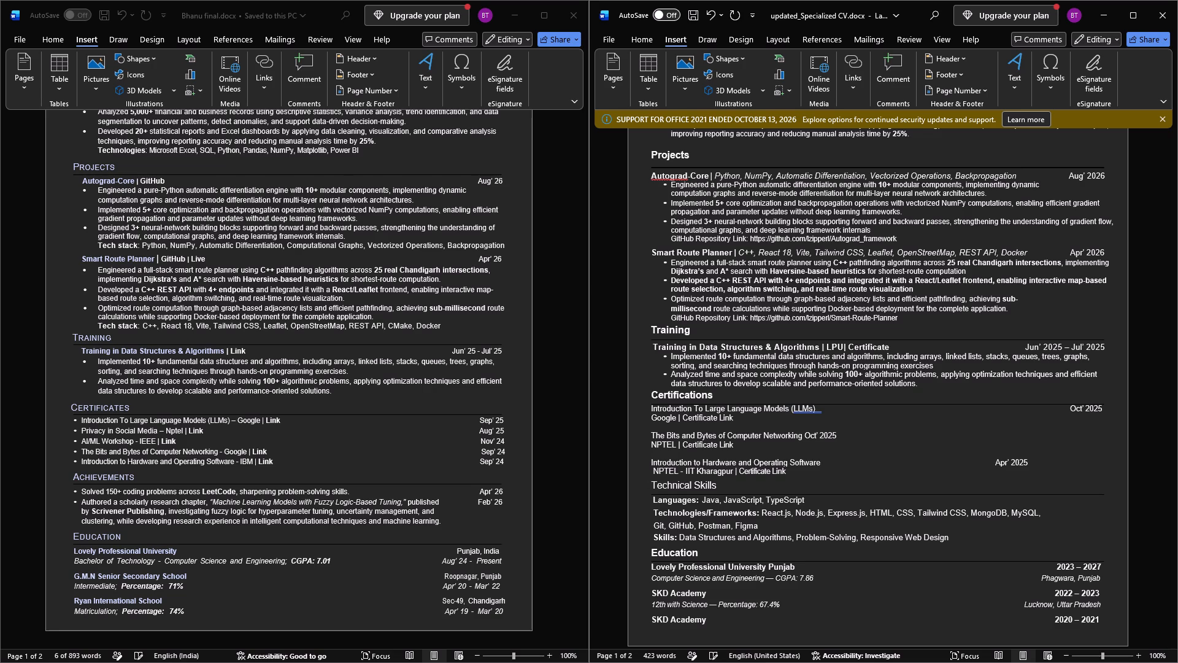
Remove the leading space from the third certification's issuer line and replace "NPTEL - IIT Kharagpur" with "IBM" before the certificate link.
left_click(654, 473)
key("BackSpace")
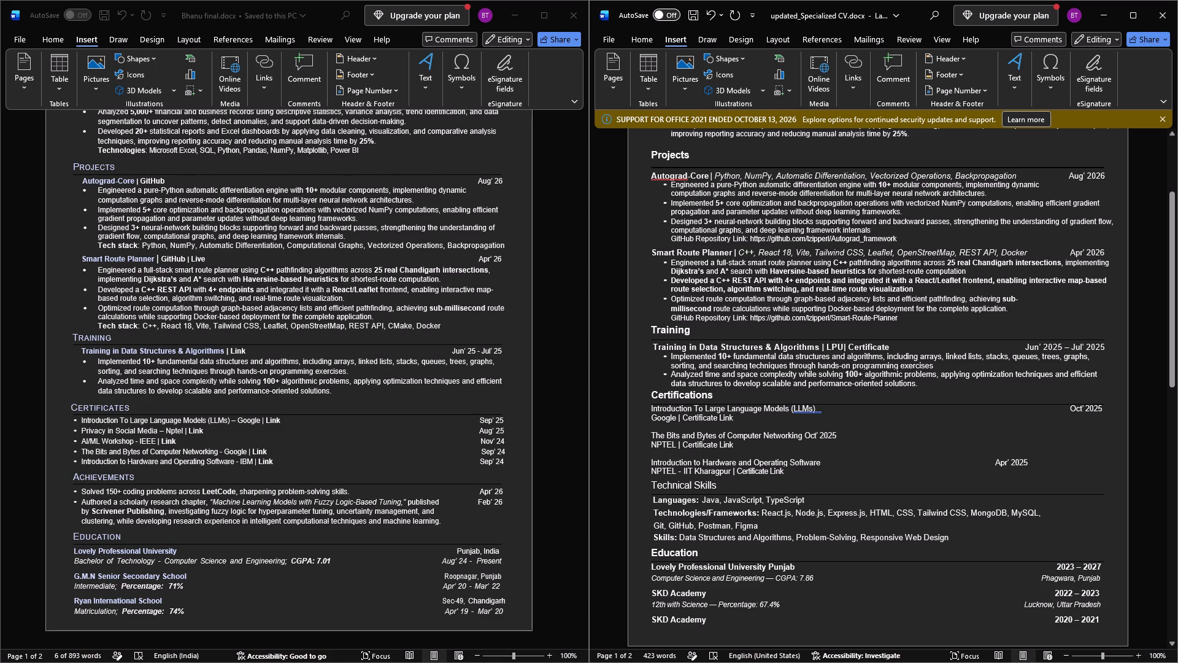
left_click_drag(732, 471, 659, 468)
key("BackSpace")
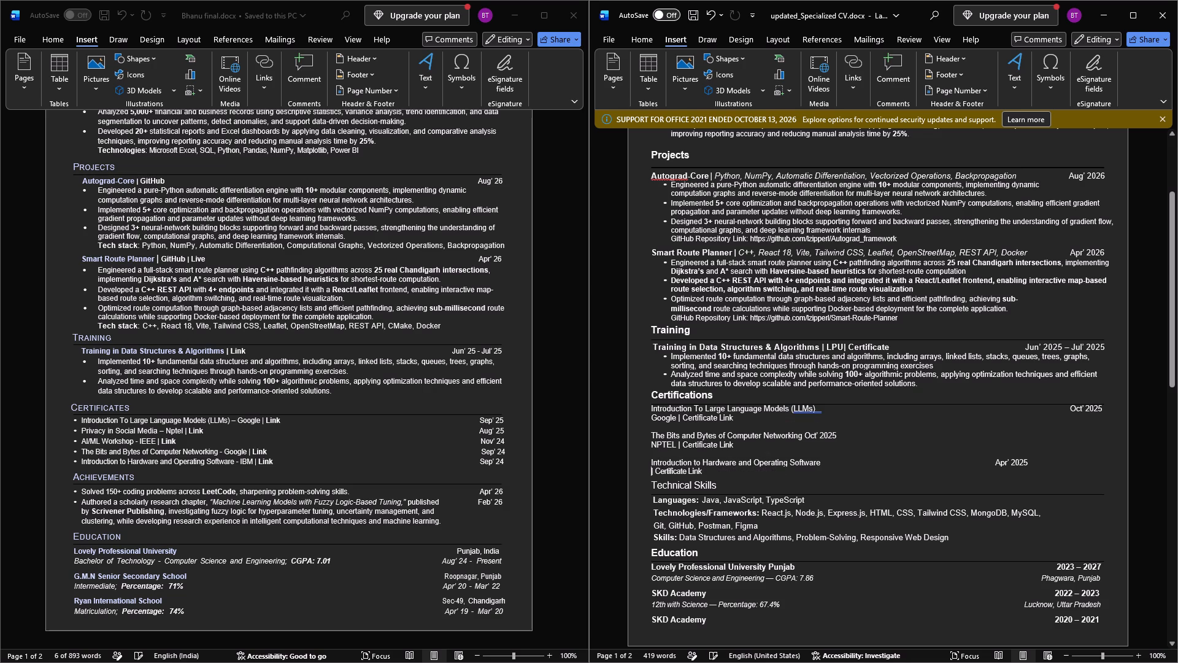
type("IBM")
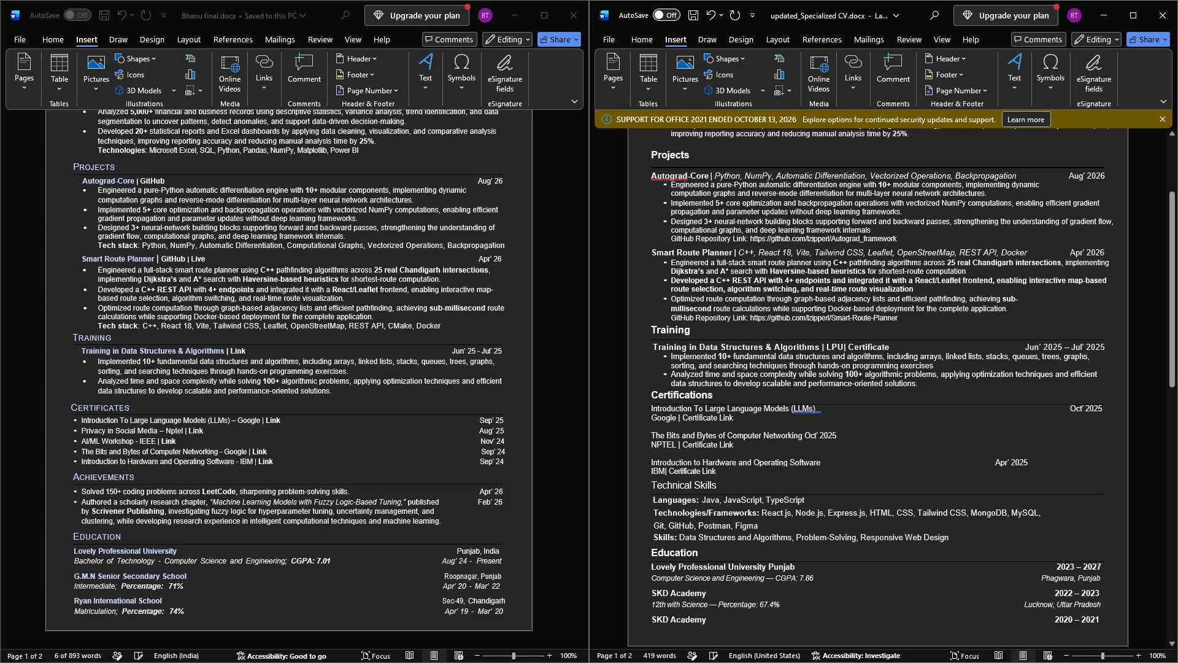
key("space")
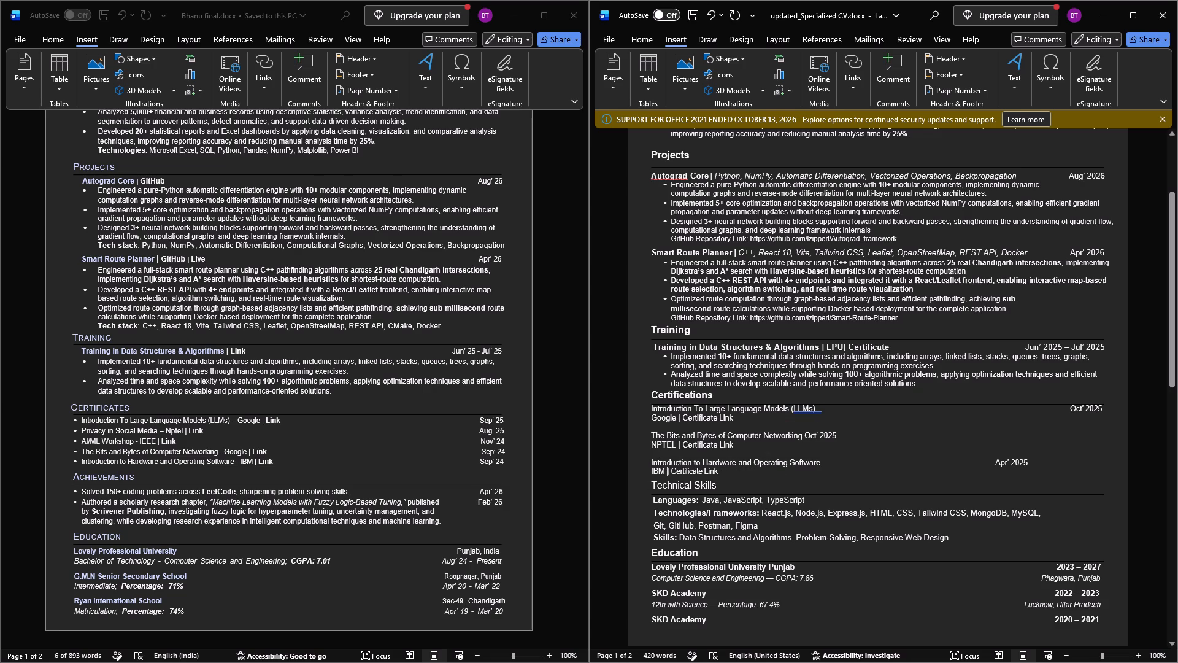
Replace the second certification's issuer, "NPTEL", with "Gooogle" before the certificate link.
left_click_drag(676, 446, 654, 446)
key("BackSpace")
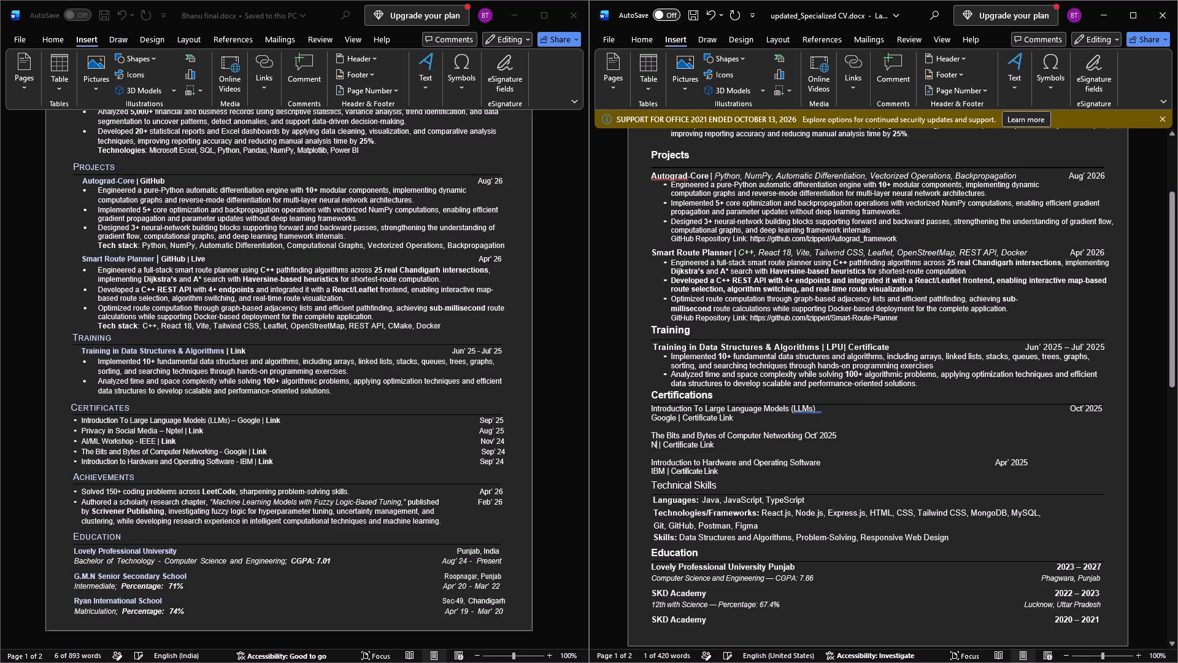
key("BackSpace")
key("g")
type("ooogle")
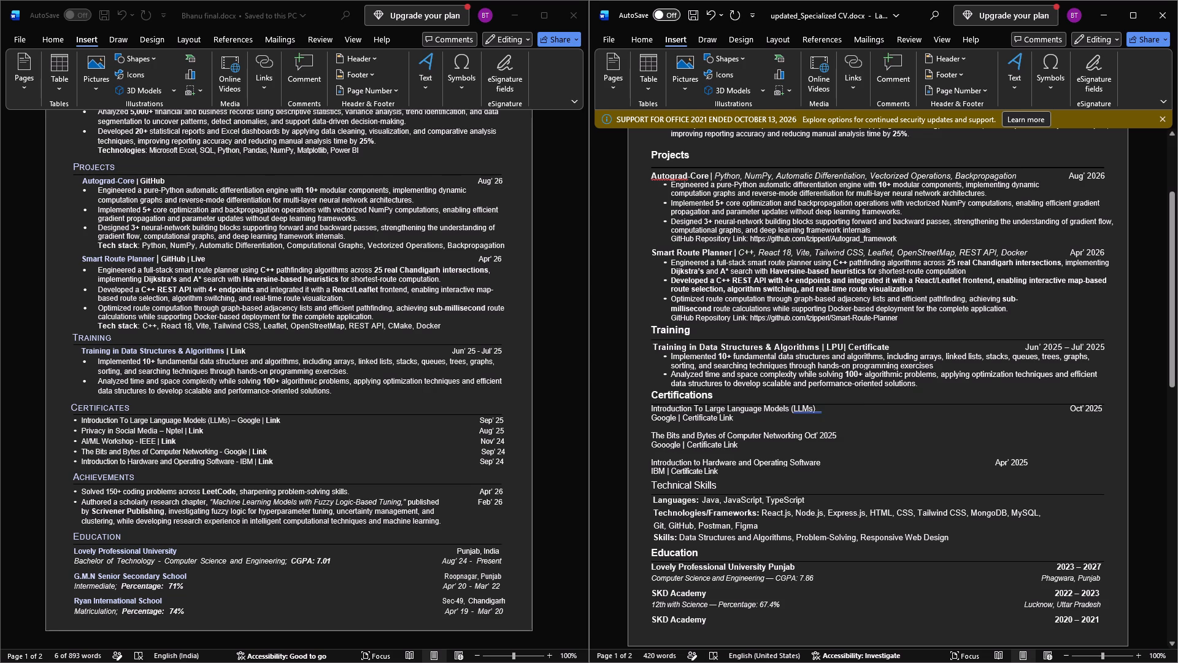
Insert spaces before the second certification's date so it lines up with the first certification's date at the page's right margin.
left_click(807, 438)
key("space")
key("space")
key("space")
key("space")
key("space")
key("space")
key("space")
key("space")
key("space")
key("space")
key("space")
key("space")
key("space")
key("space")
key("space")
key("space")
key("space")
key("space")
key("space")
key("space")
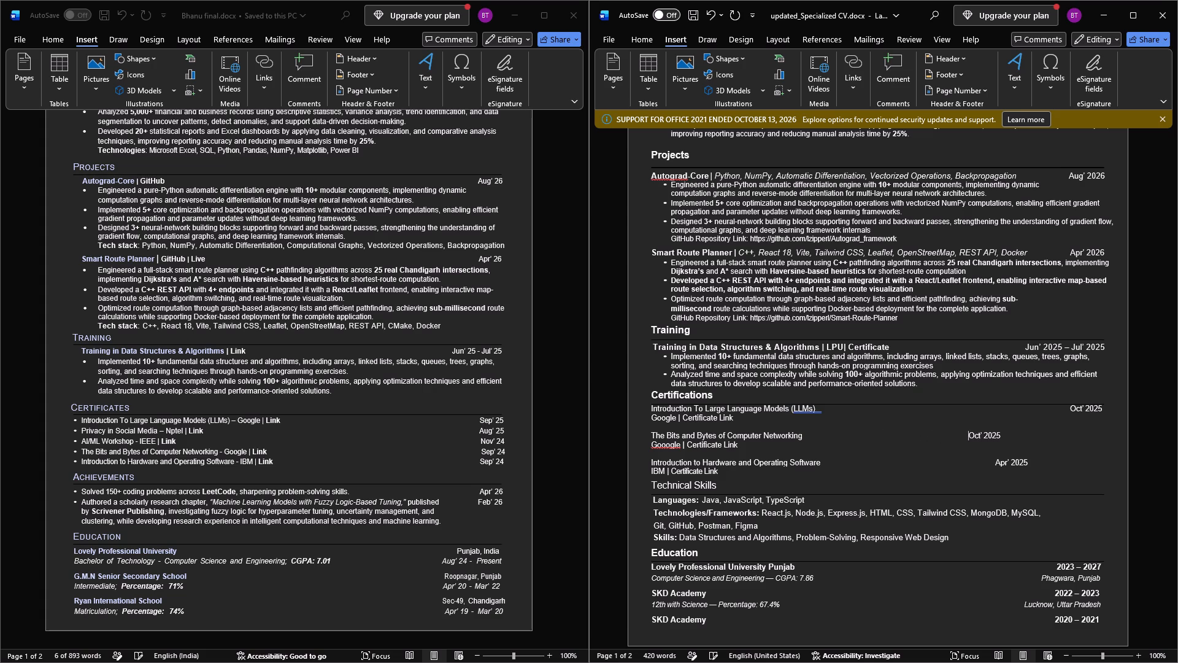
key("space")
key("BackSpace")
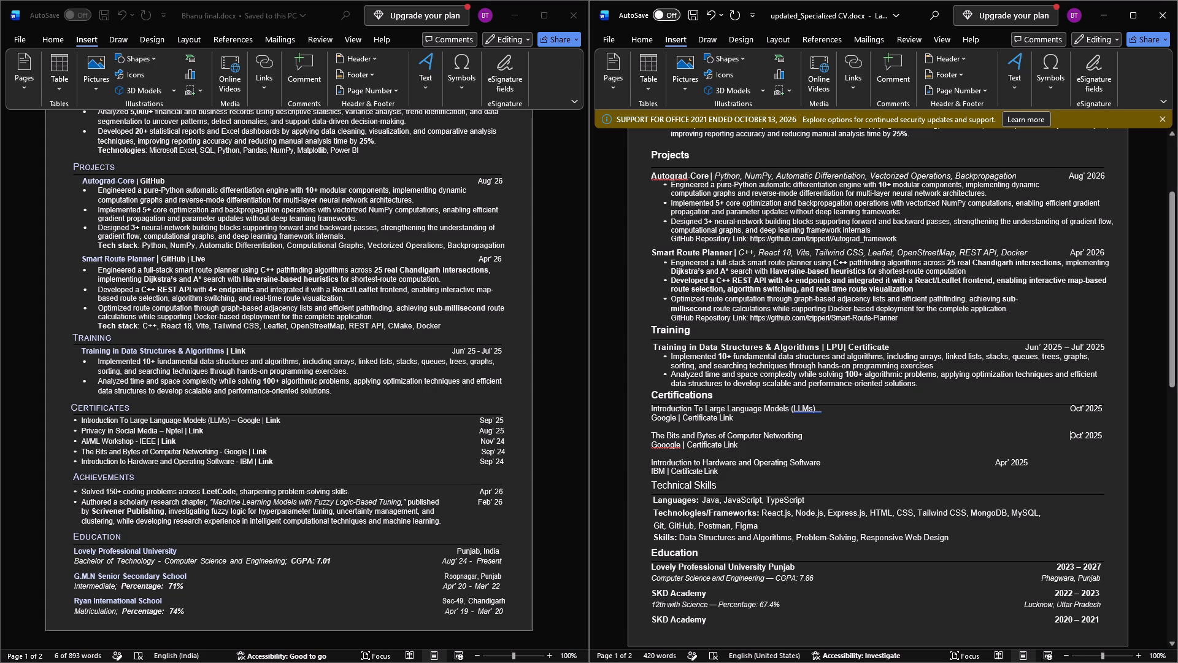
Insert spaces before the third certification's date so it aligns with the dates of the certifications above.
left_click(996, 463)
key("space")
key("space")
key("space")
key("space")
key("space")
key("space")
key("space")
key("space")
key("space")
key("space")
key("space")
key("space")
key("space")
key("space")
key("space")
key("space")
key("space")
key("space")
key("space")
key("space")
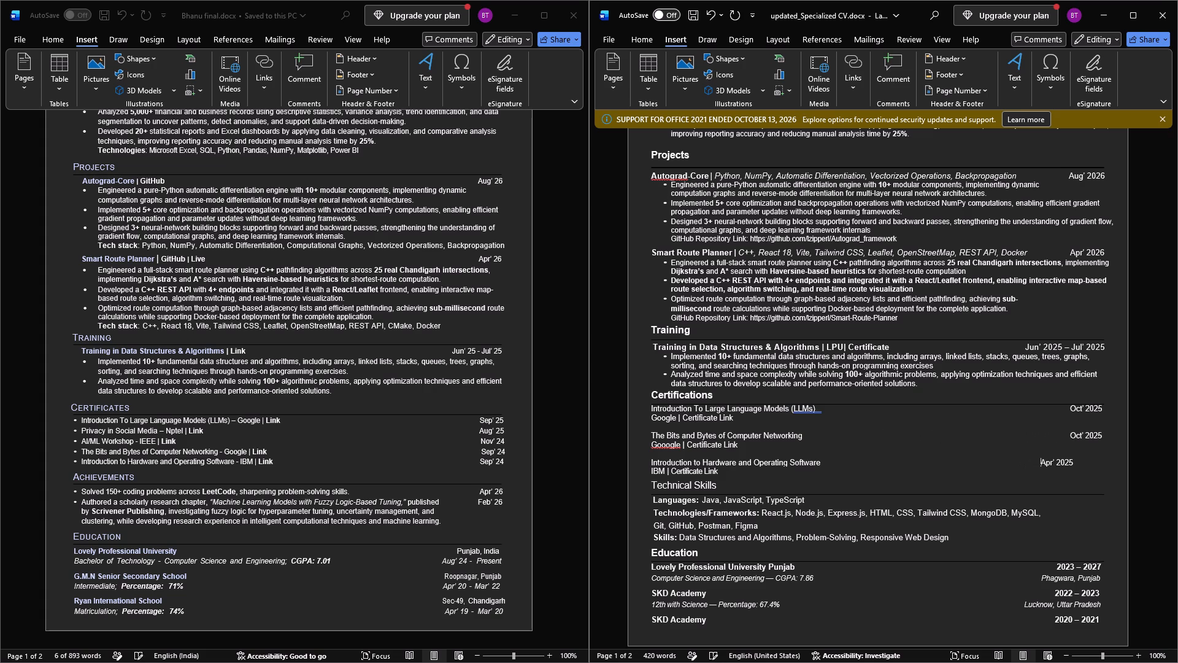
key("space")
key("BackSpace")
key("space")
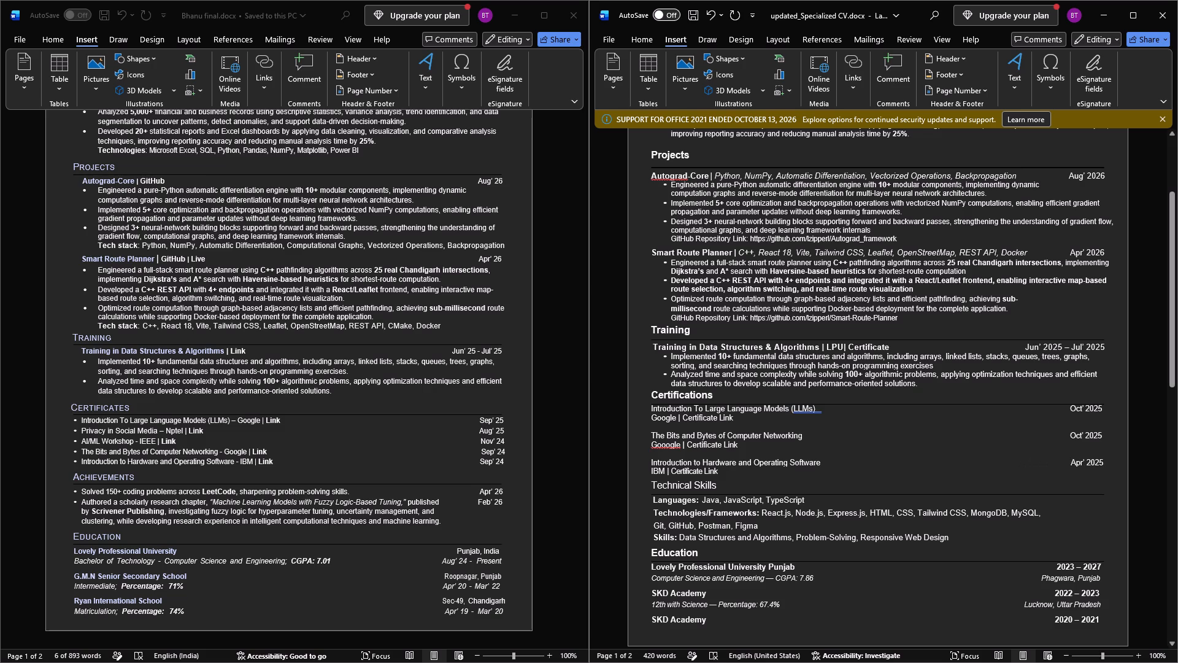
Change the date of the third certification, Introduction to Hardware and Operating Software, to "Sep' 2024".
left_click(1082, 465)
key("BackSpace")
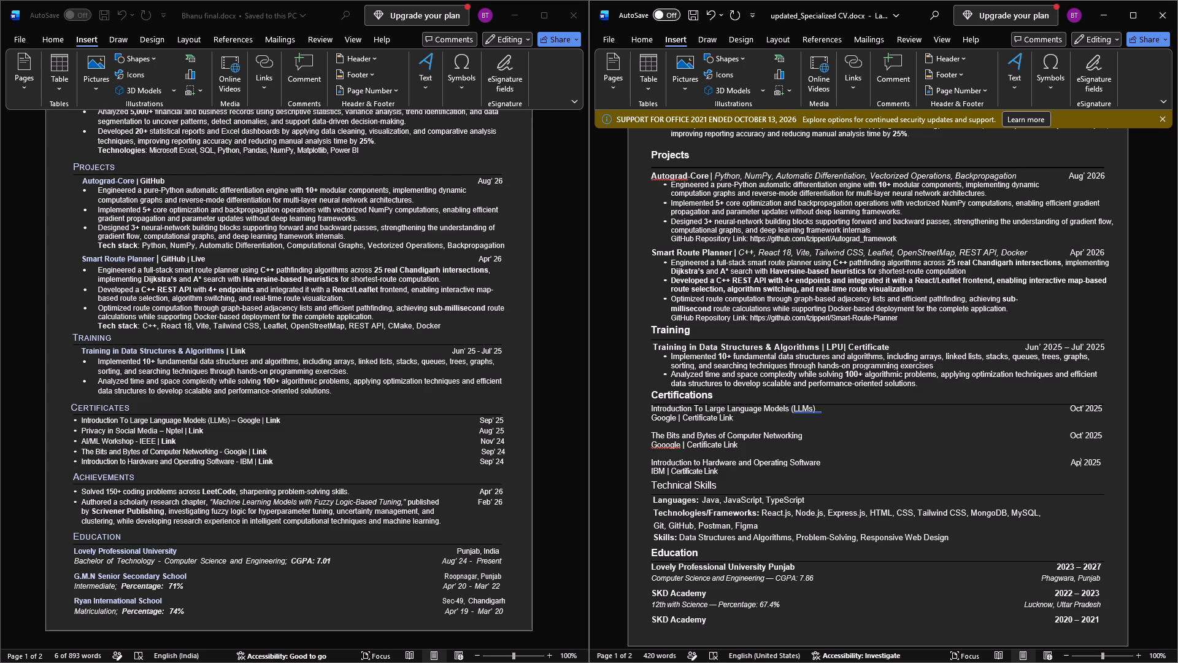
key("BackSpace")
key("BackSpace")
key("Right")
key("Right")
key("Right")
key("Right")
key("Right")
key("Right")
key("Right")
key("Down")
key("Up")
key("Left")
key("BackSpace")
key("4")
Change the date of the second certification, The Bits and Bytes of Computer Networking, to "Sep' 2024".
key("Up")
key("Up")
key("Up")
key("BackSpace")
key("4")
key("Left")
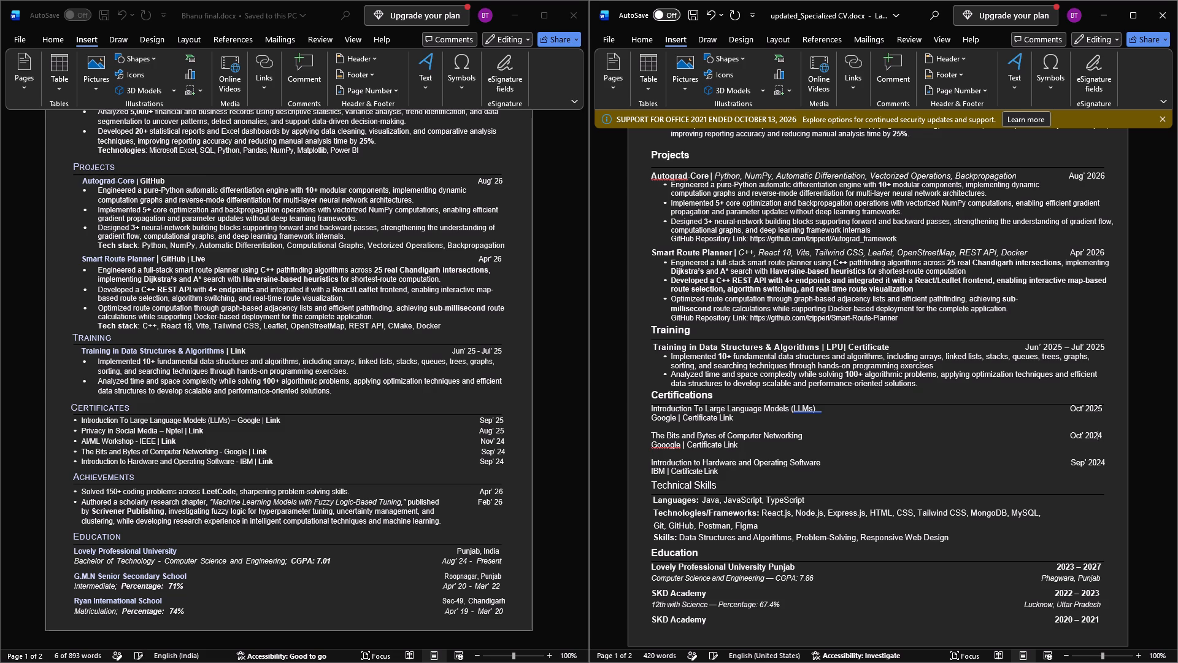
key("Left")
key("Left")
key("Left")
key("Left")
key("Left")
key("Left")
key("Right")
key("BackSpace")
key("BackSpace")
key("BackSpace")
Change the month of the first certification, Introduction To Large Language Models (LLMs), to "Sep", keeping the year 2025.
key("Up")
key("Up")
key("Up")
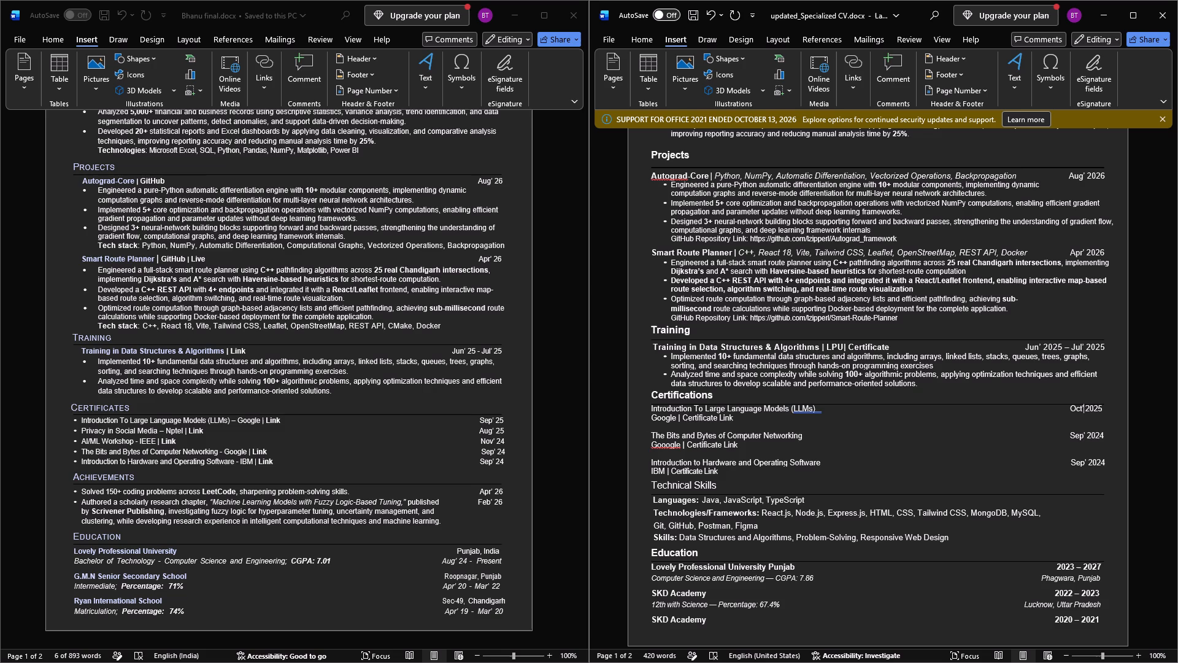
key("Left")
key("BackSpace")
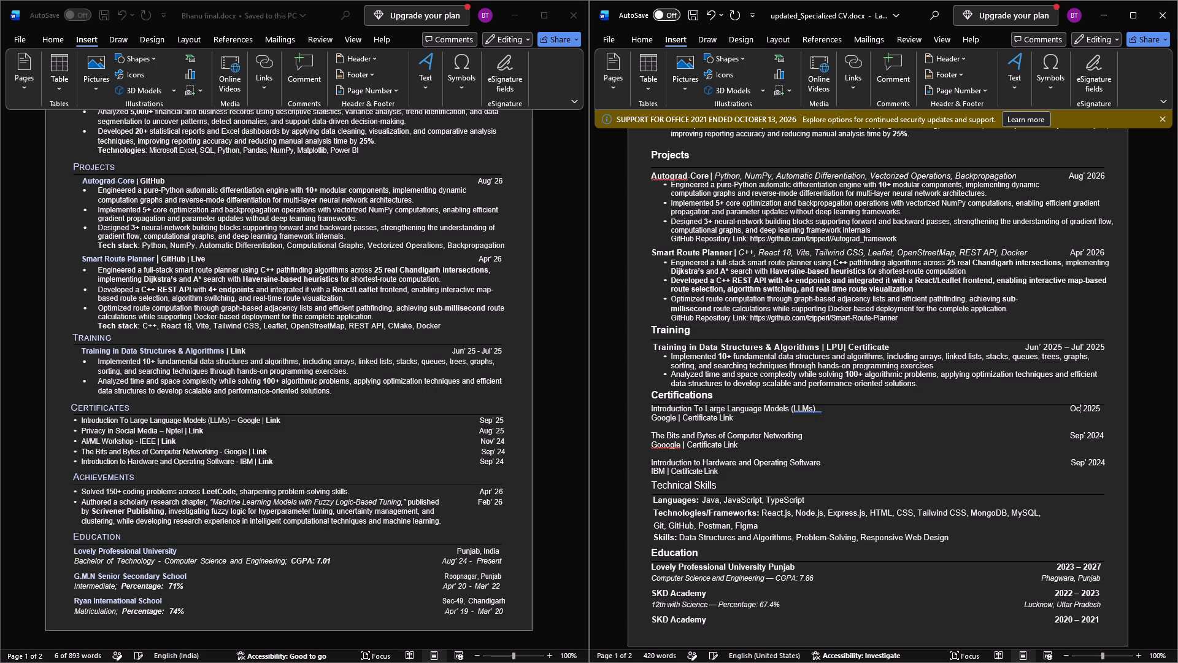
key("BackSpace")
key("BackSpace")
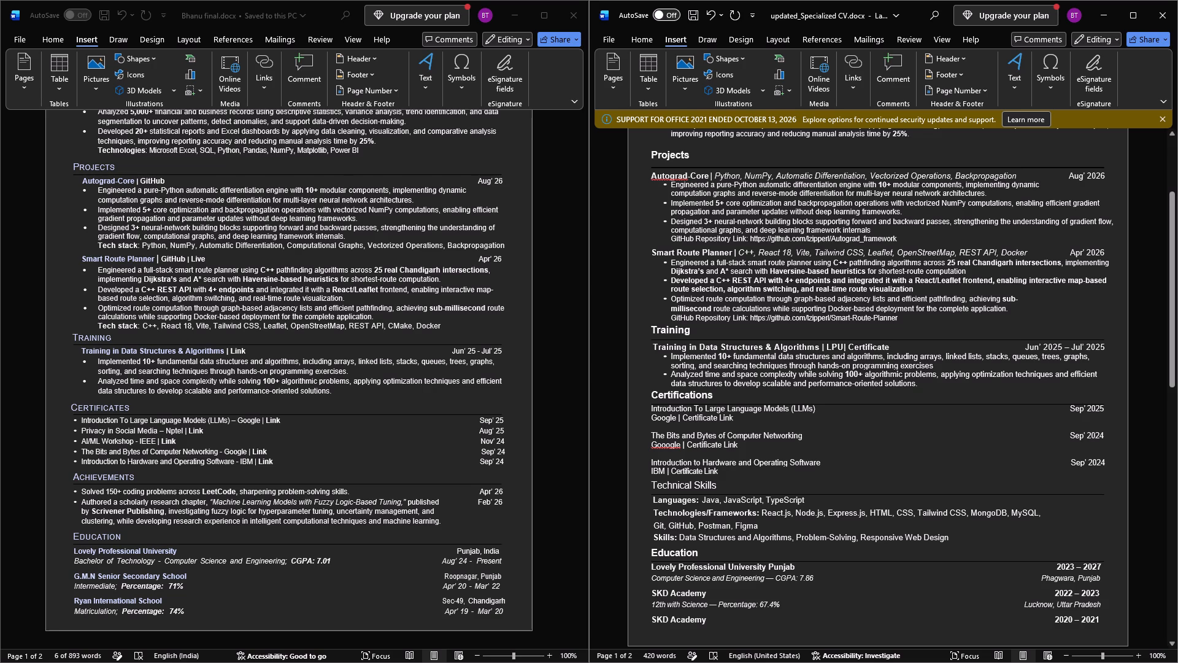
Review the updated CV from its header through the Internship, Projects, Training, Certifications, Technical Skills and Education sections.
scroll(757, 530, "down", 1)
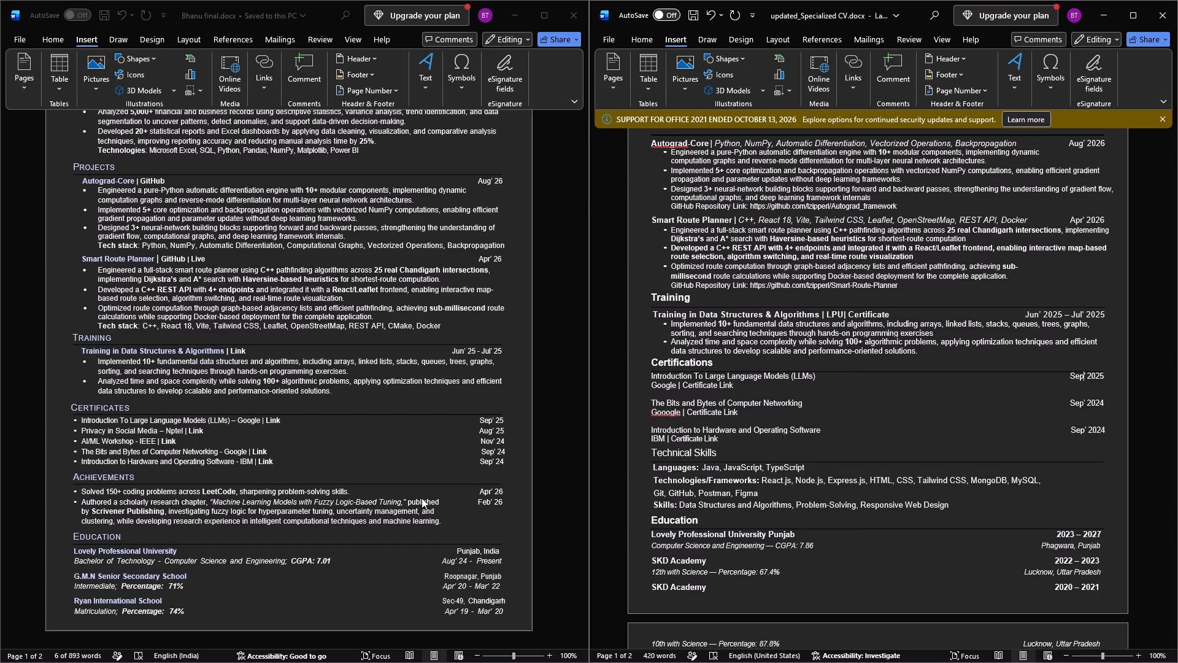
scroll(736, 513, "right", 1)
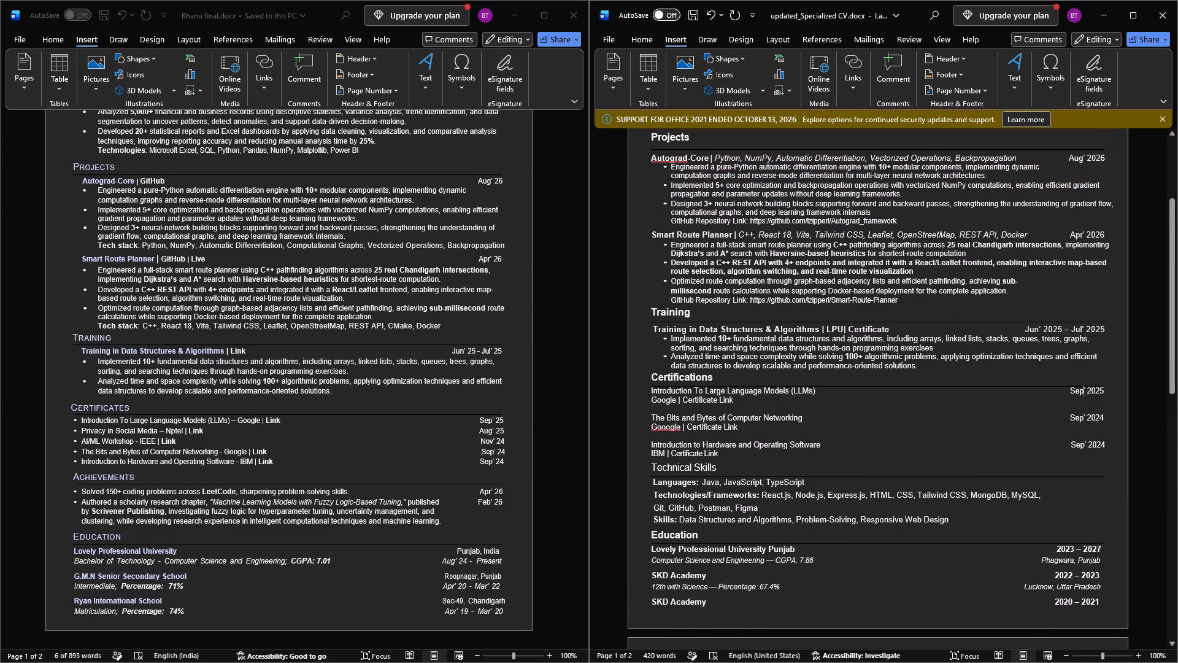
scroll(736, 513, "right", 1)
scroll(736, 513, "up", 1)
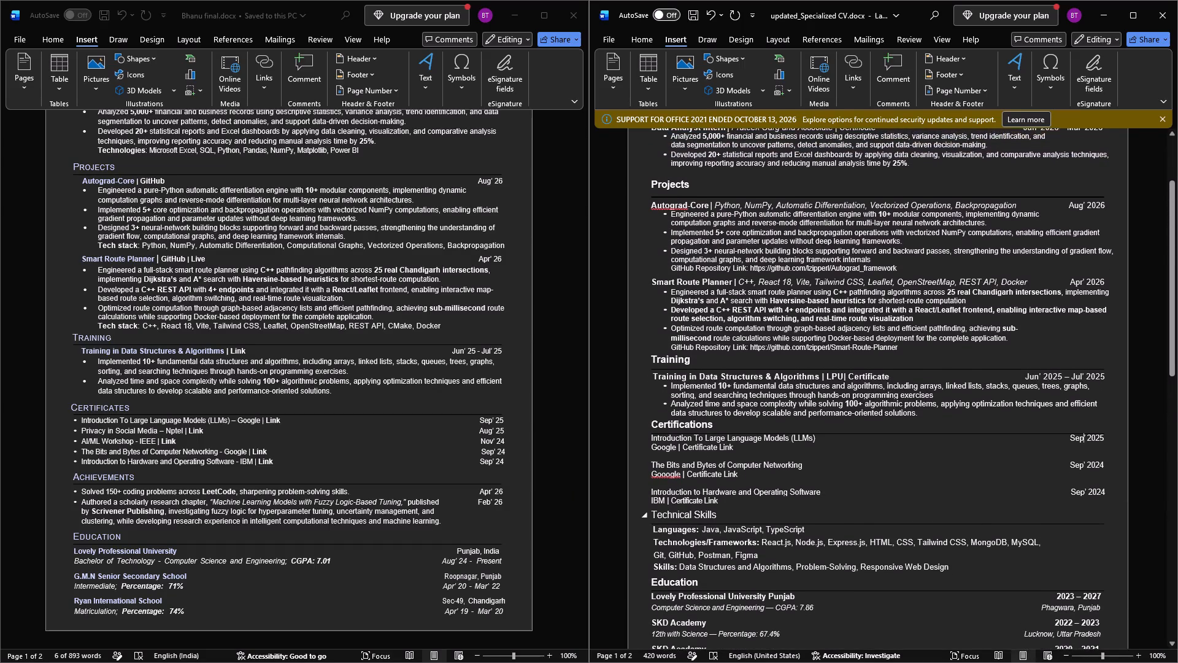
scroll(736, 513, "up", 1)
scroll(736, 513, "right", 1)
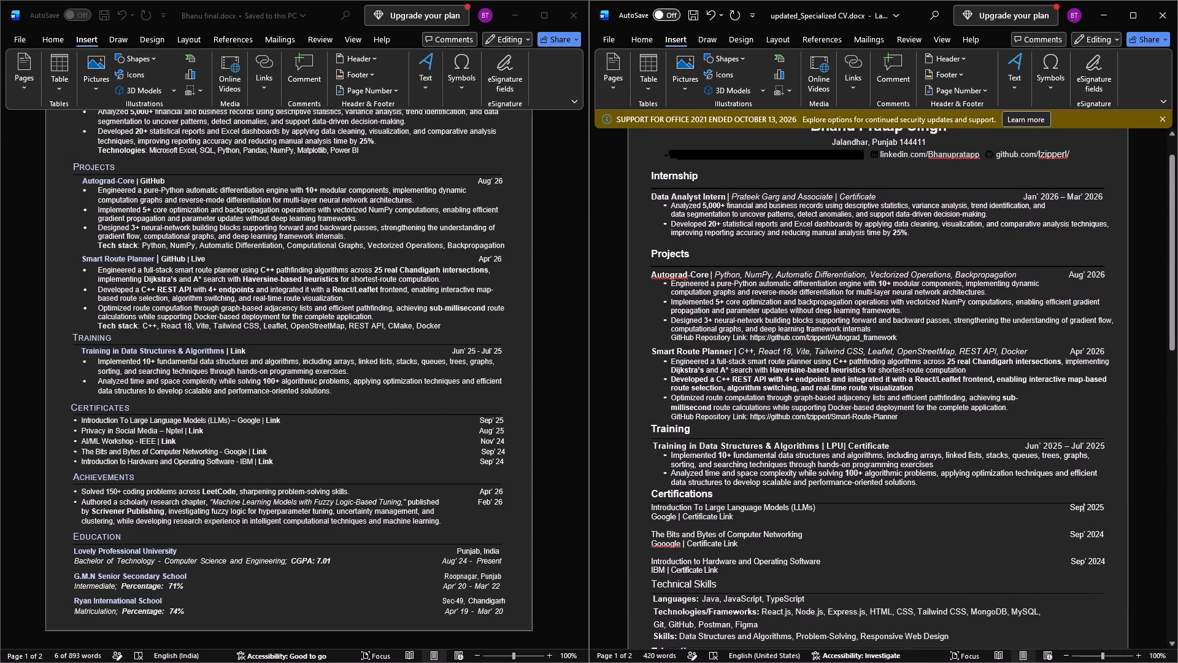
scroll(736, 513, "right", 2)
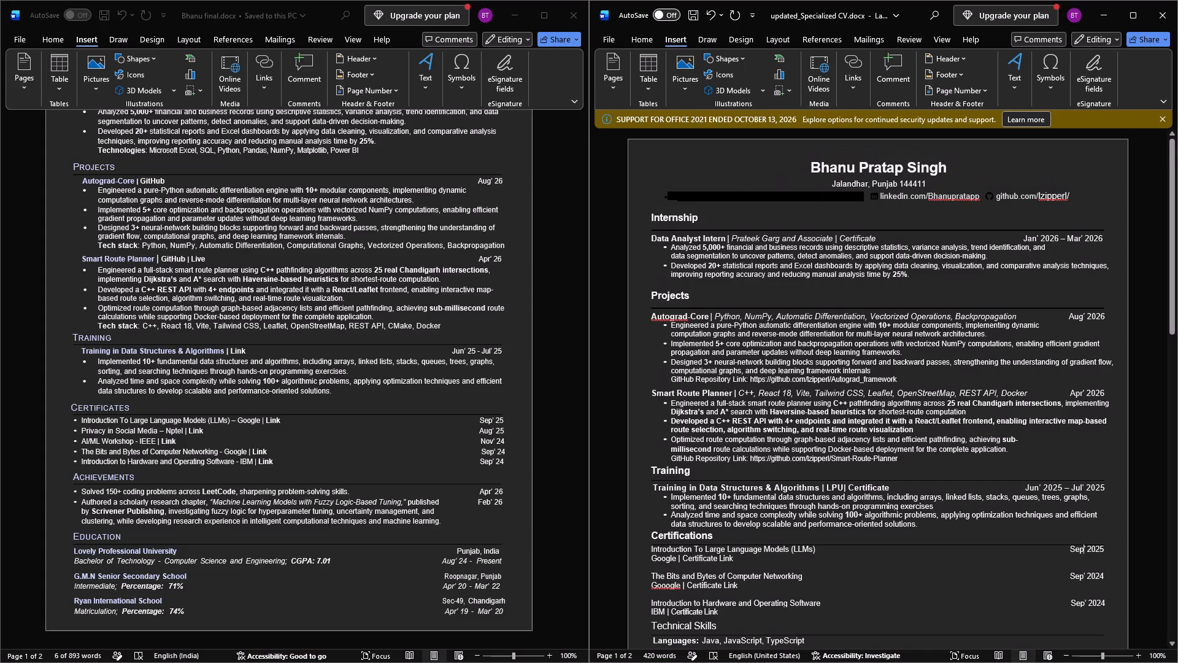
scroll(736, 513, "right", 3)
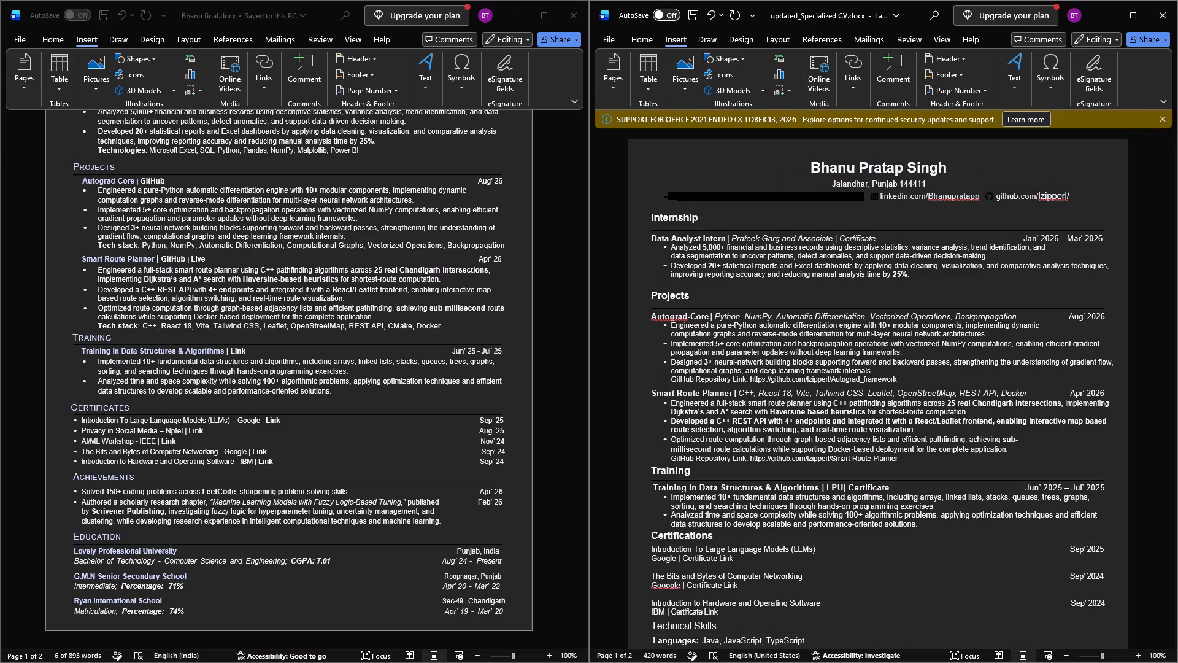
scroll(736, 513, "right", 1)
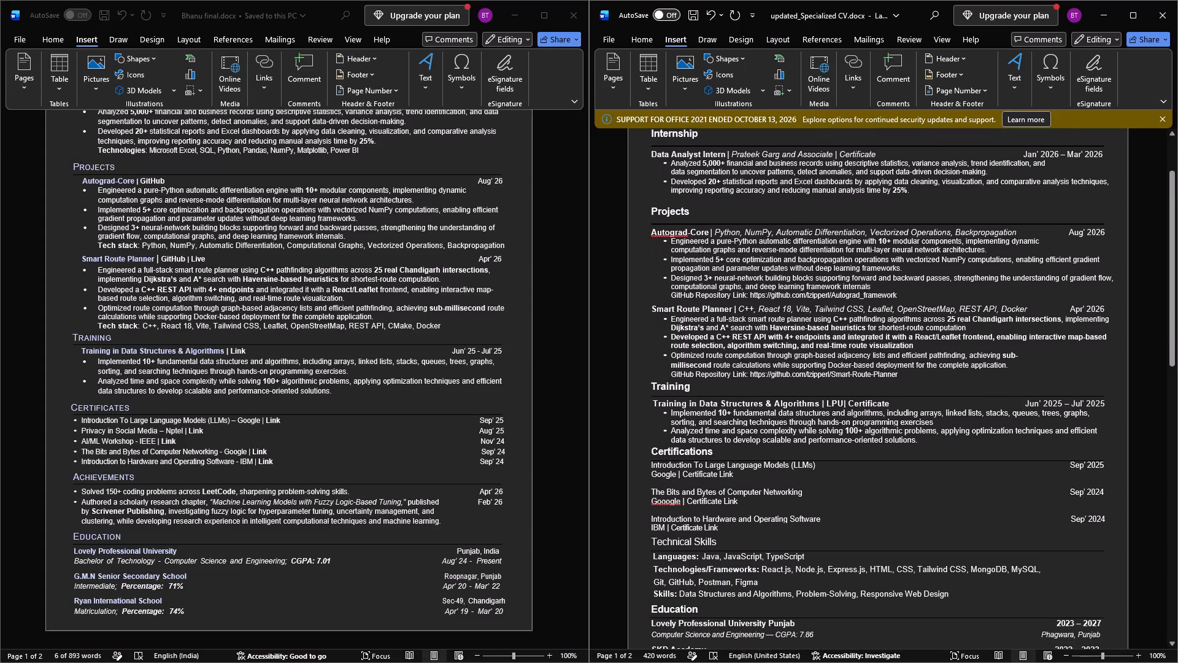
scroll(736, 513, "right", 1)
scroll(736, 513, "down", 1)
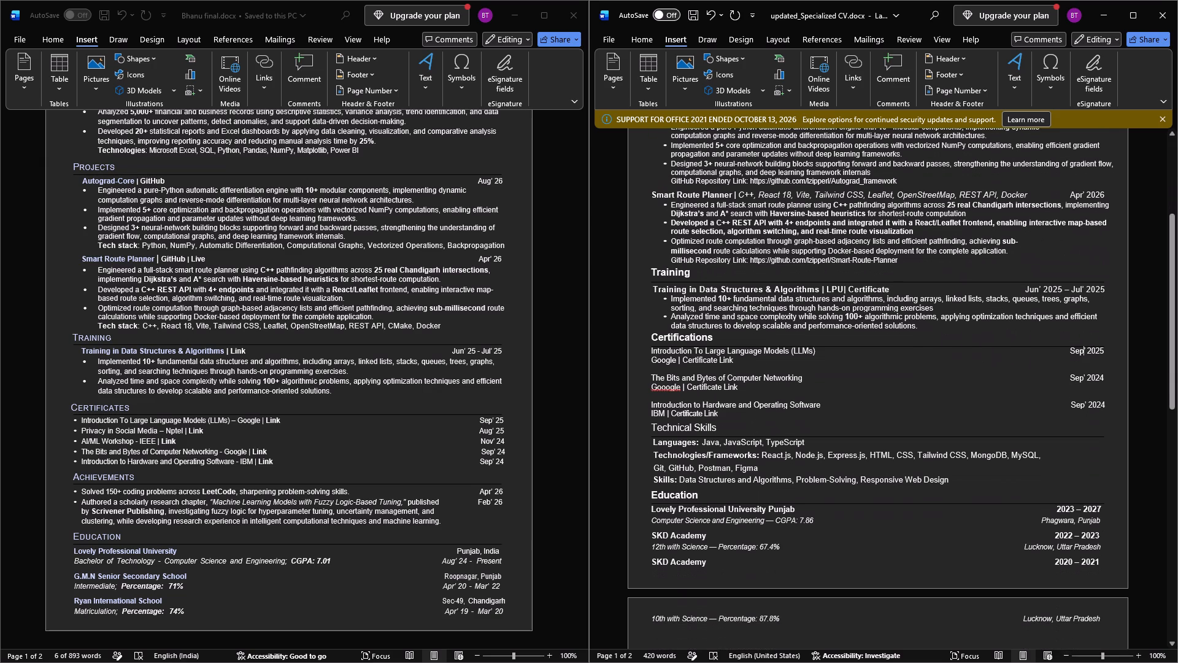
scroll(741, 541, "up", 1)
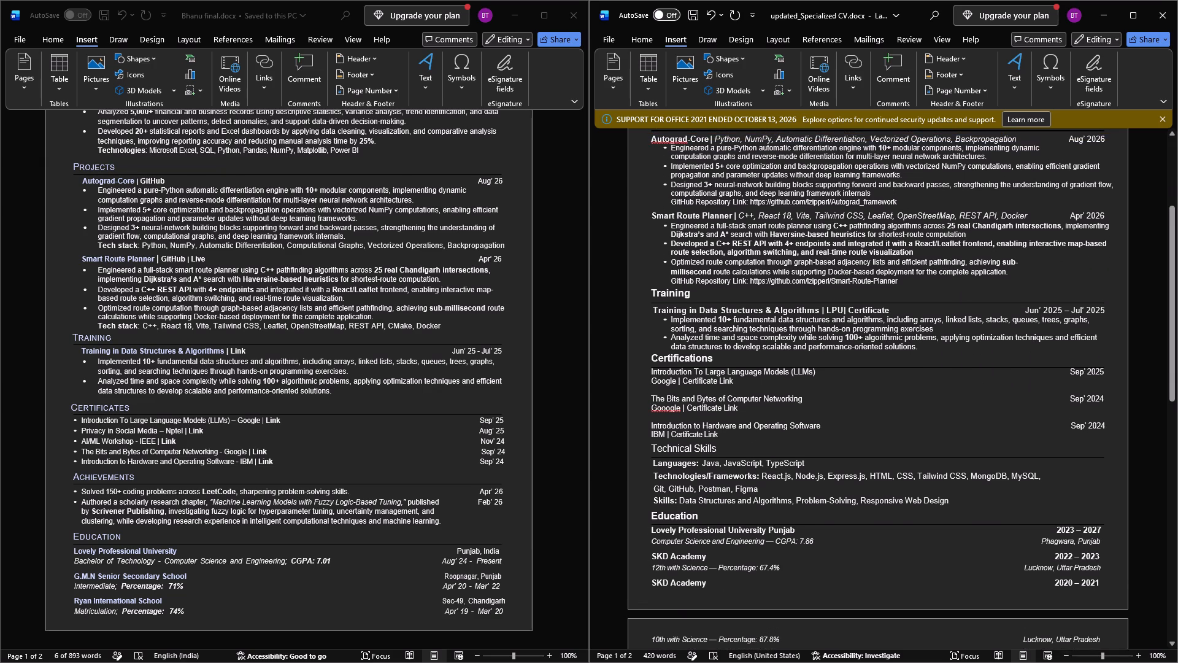
scroll(741, 541, "up", 2)
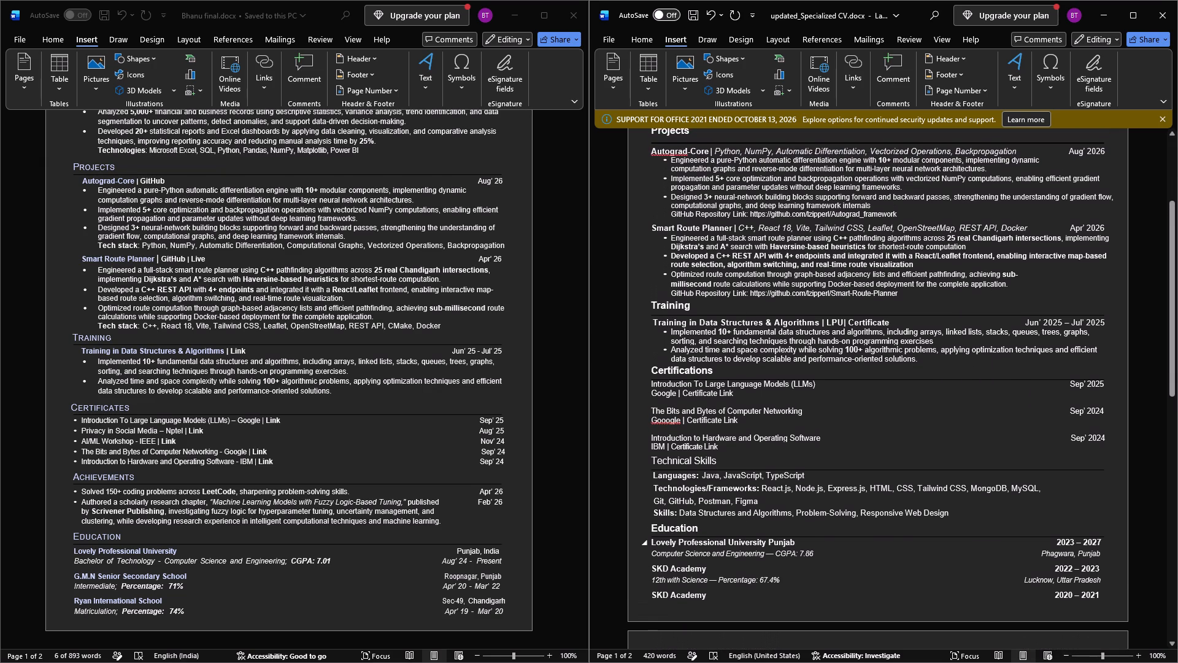
scroll(741, 541, "up", 3)
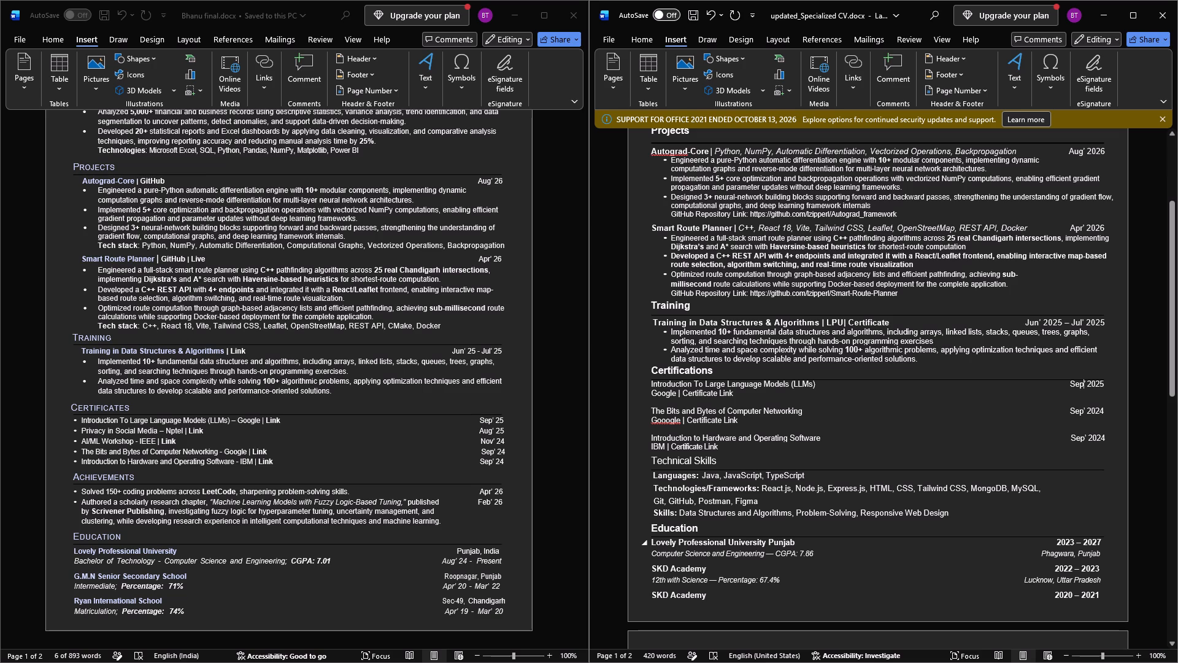
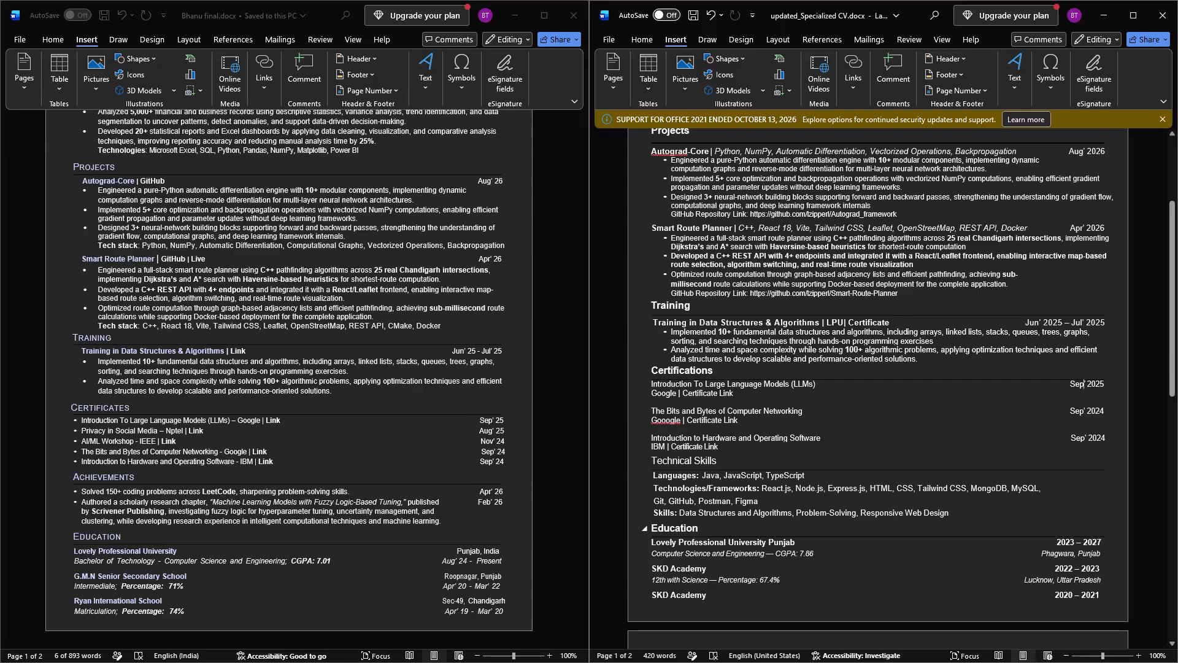
Compare the updated CV with Bhanu final.docx, from the header sections through Technical Skills and Education.
scroll(752, 531, "up", 3)
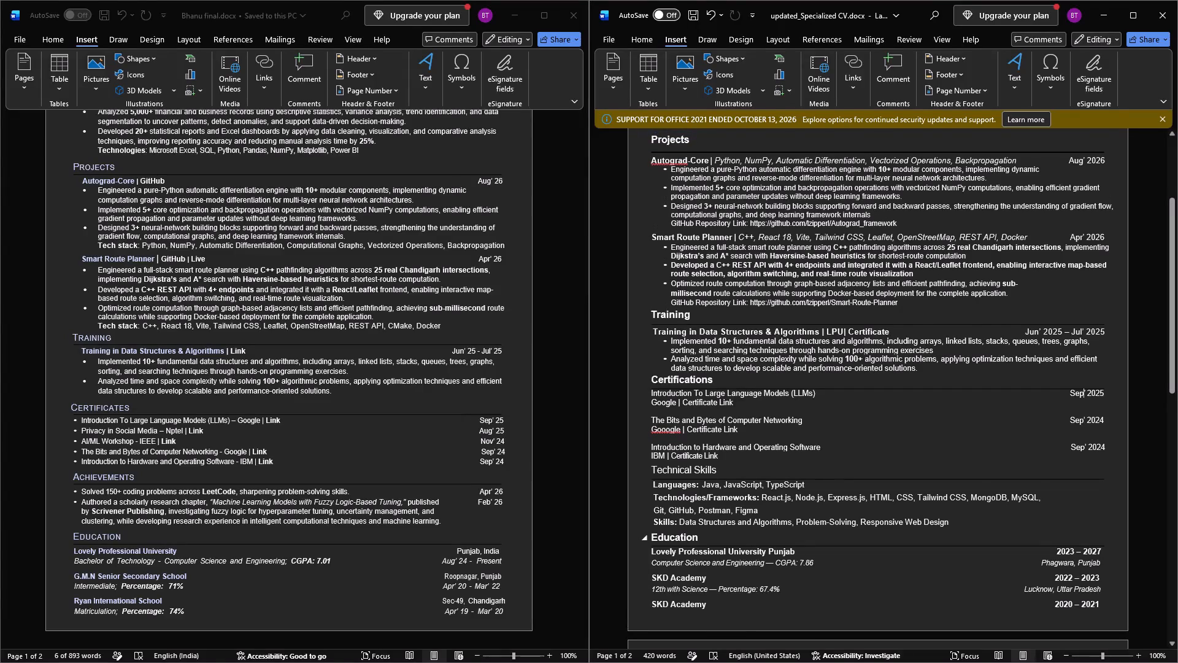
scroll(752, 531, "up", 2)
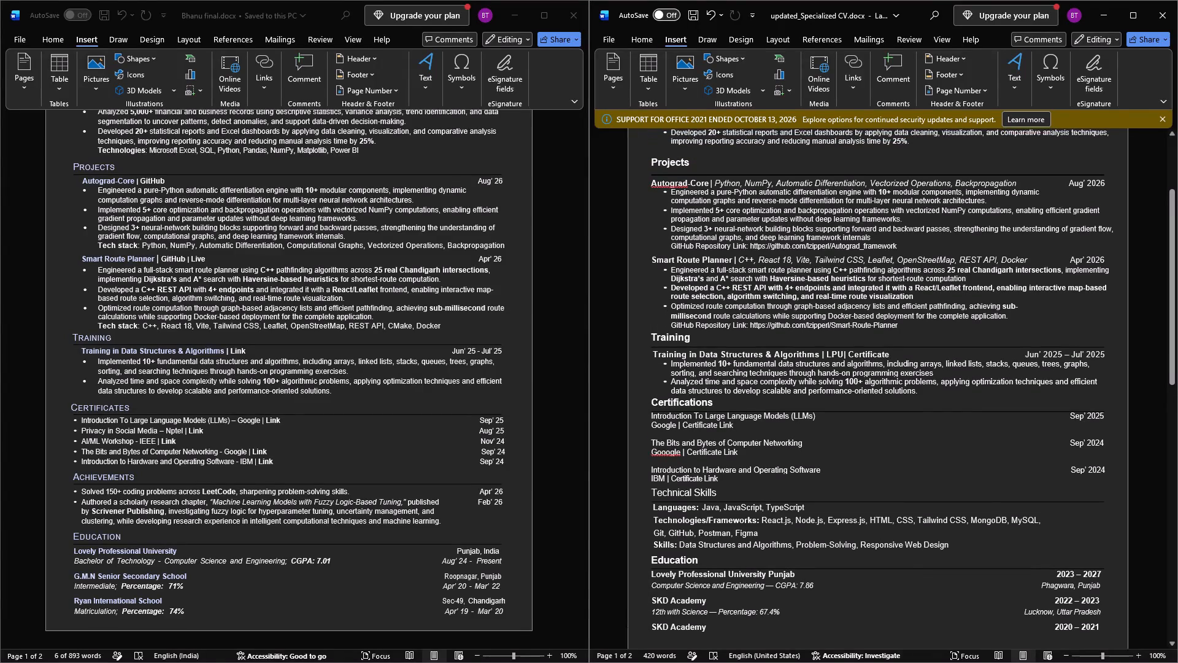
scroll(757, 519, "up", 1)
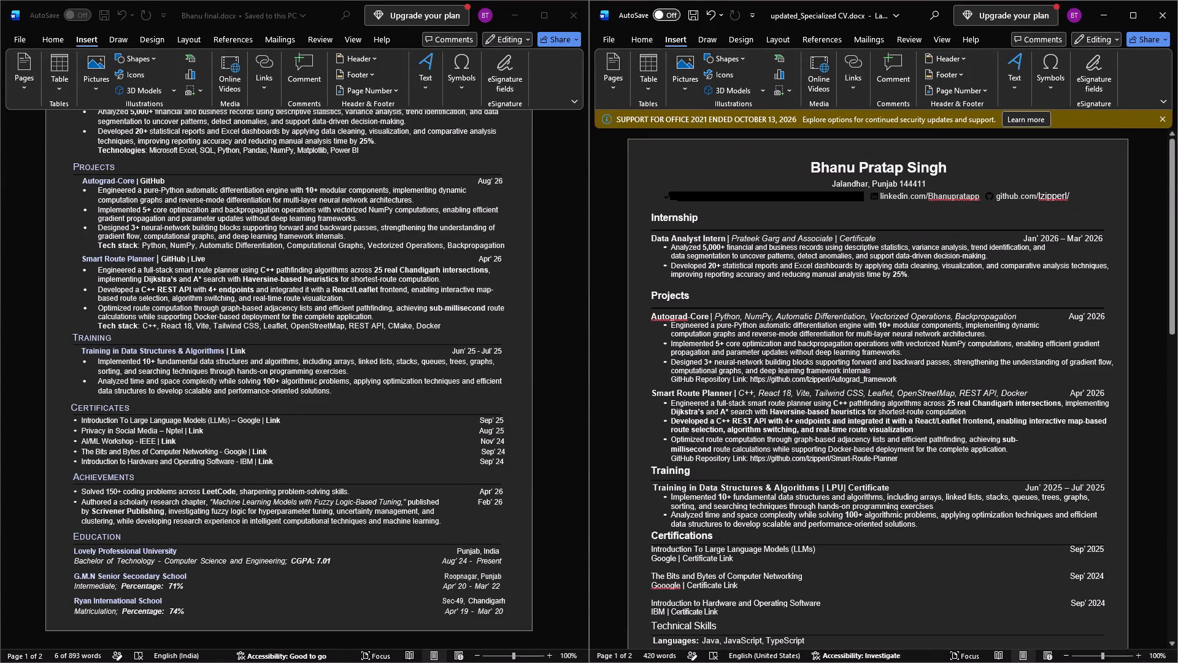
scroll(757, 519, "up", 2)
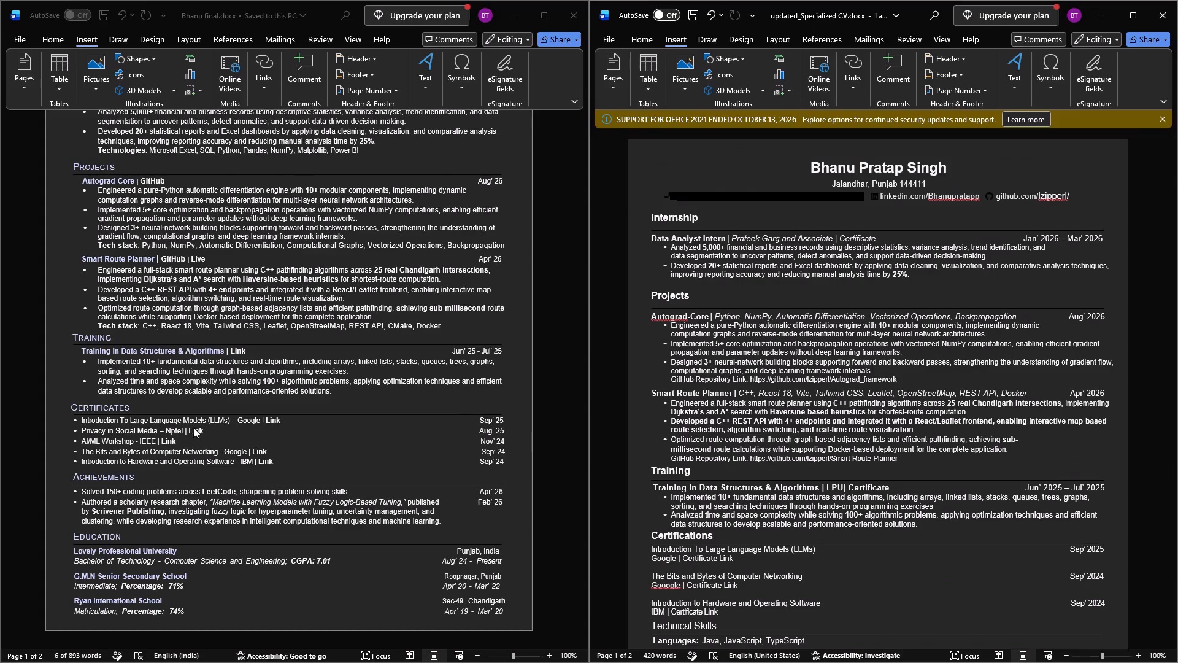
scroll(193, 427, "right", 1)
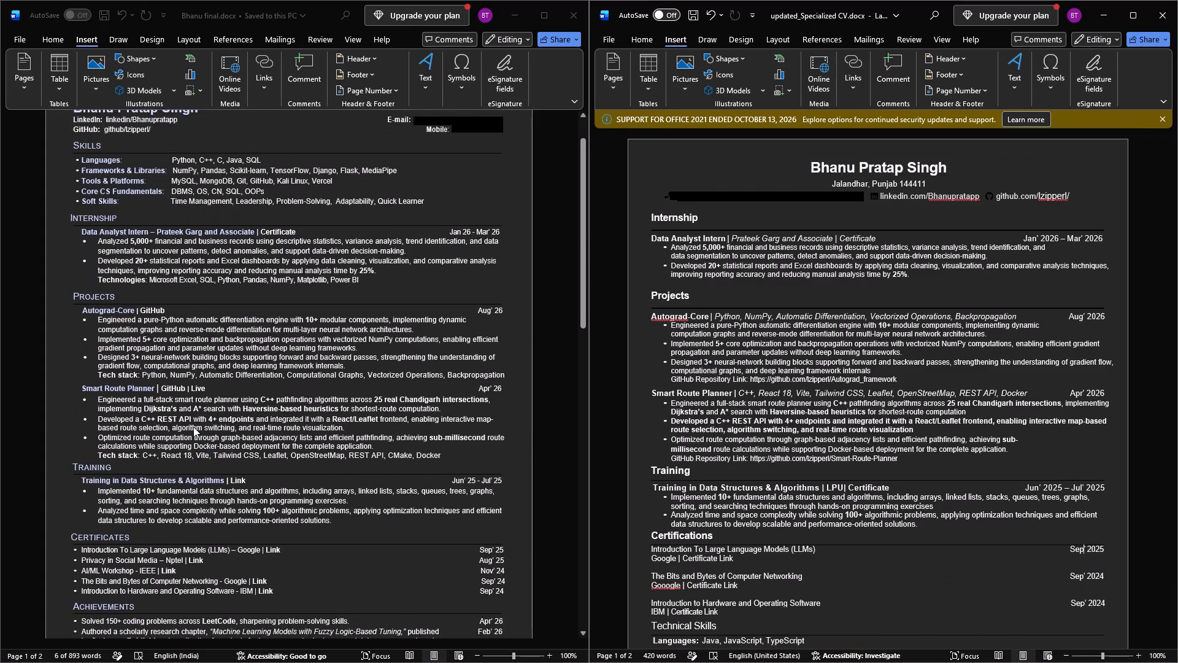
scroll(193, 427, "right", 1)
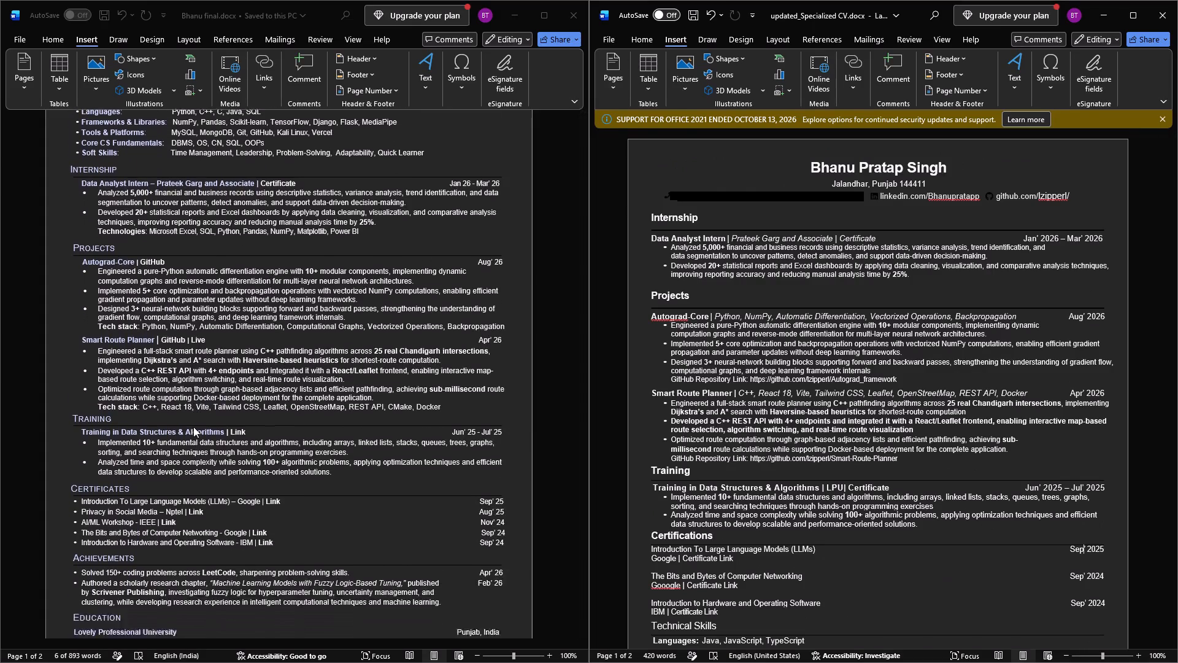
scroll(193, 427, "right", 1)
scroll(671, 456, "down", 3)
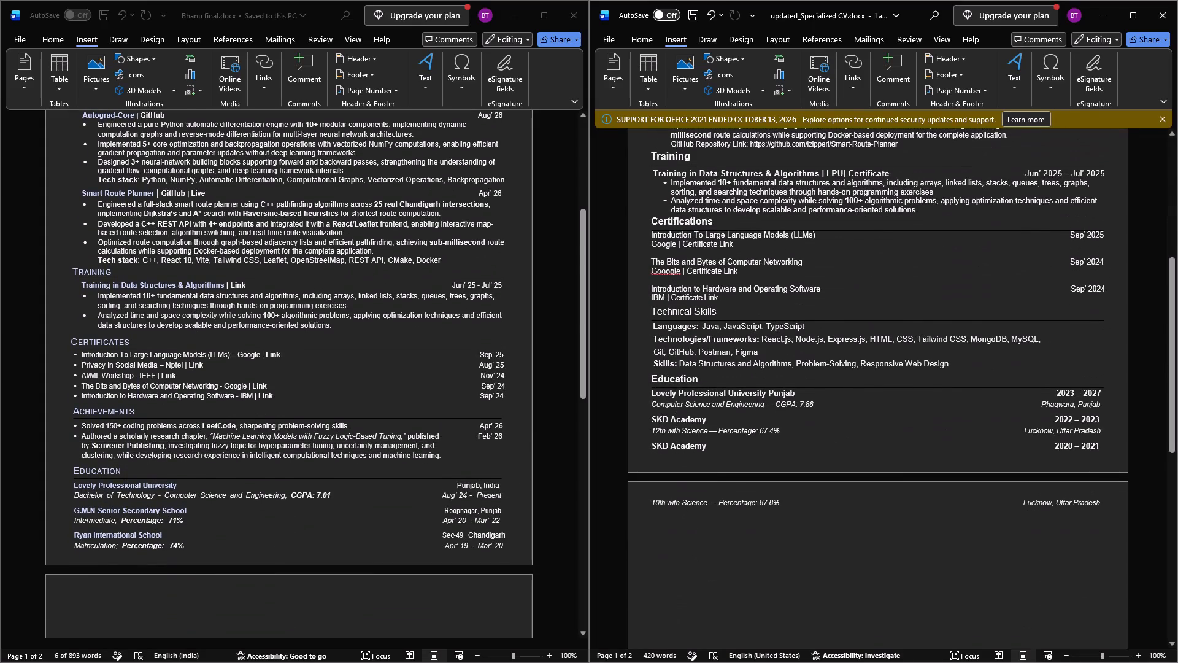
scroll(322, 463, "up", 3)
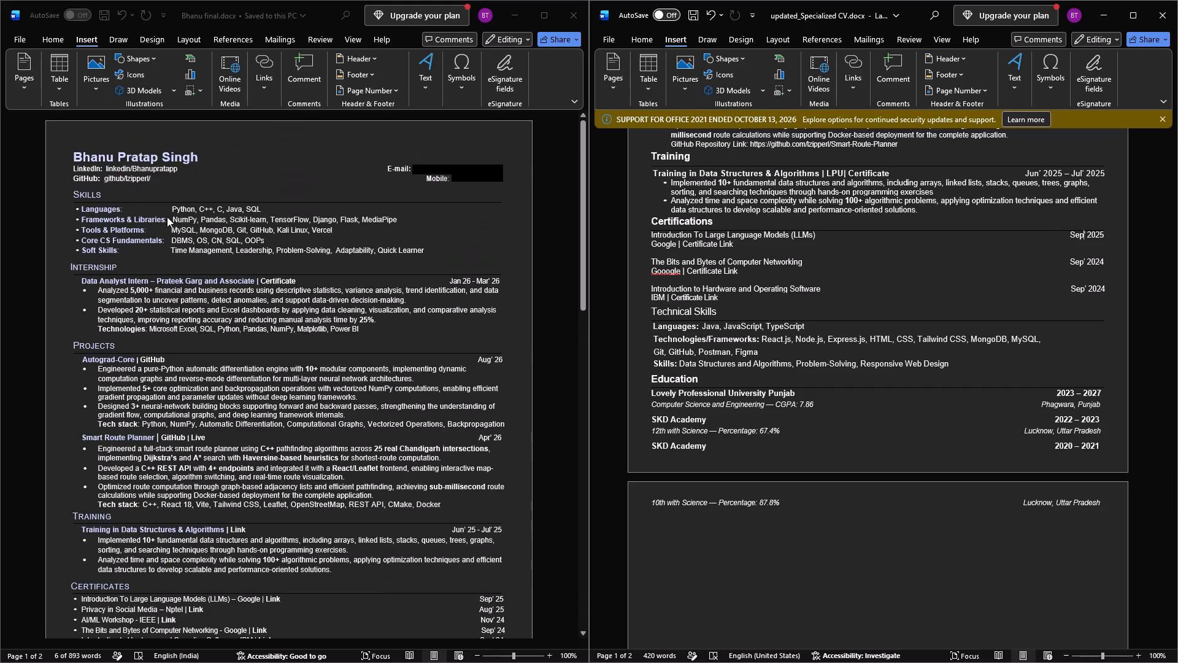
Copy the Languages list "Python, C++, C, Java, SQL" from the Skills section of Bhanu final.docx.
left_click(173, 207)
left_click_drag(173, 207, 214, 207)
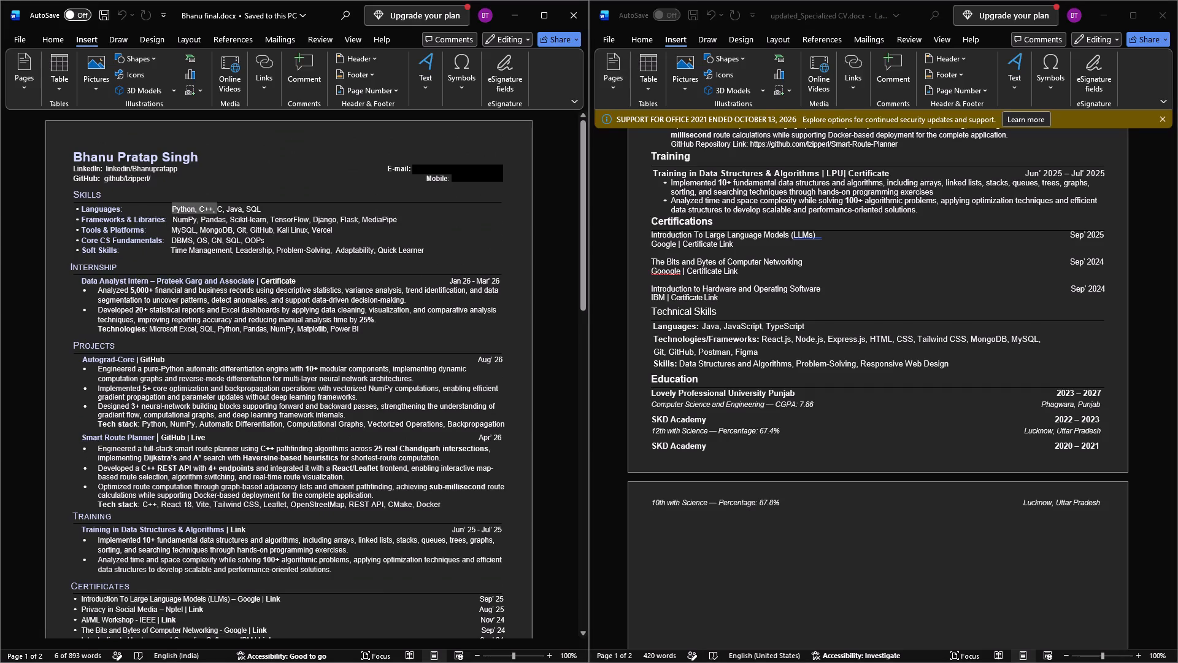
left_click_drag(214, 207, 256, 210)
right_click(246, 207)
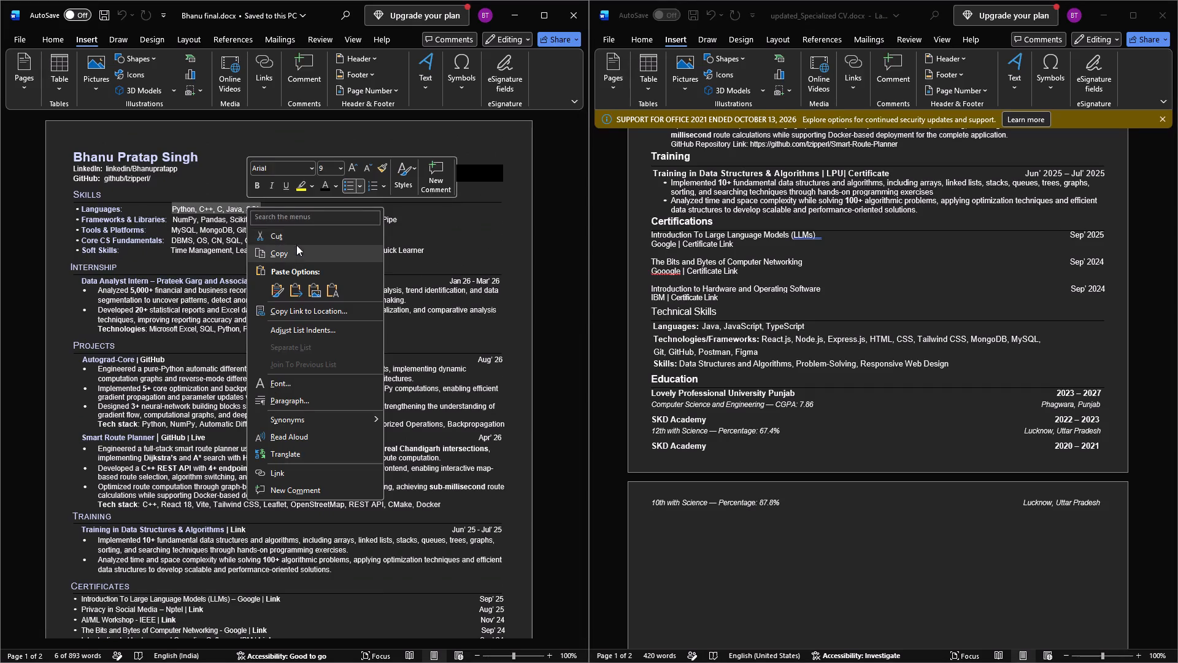
left_click(302, 250)
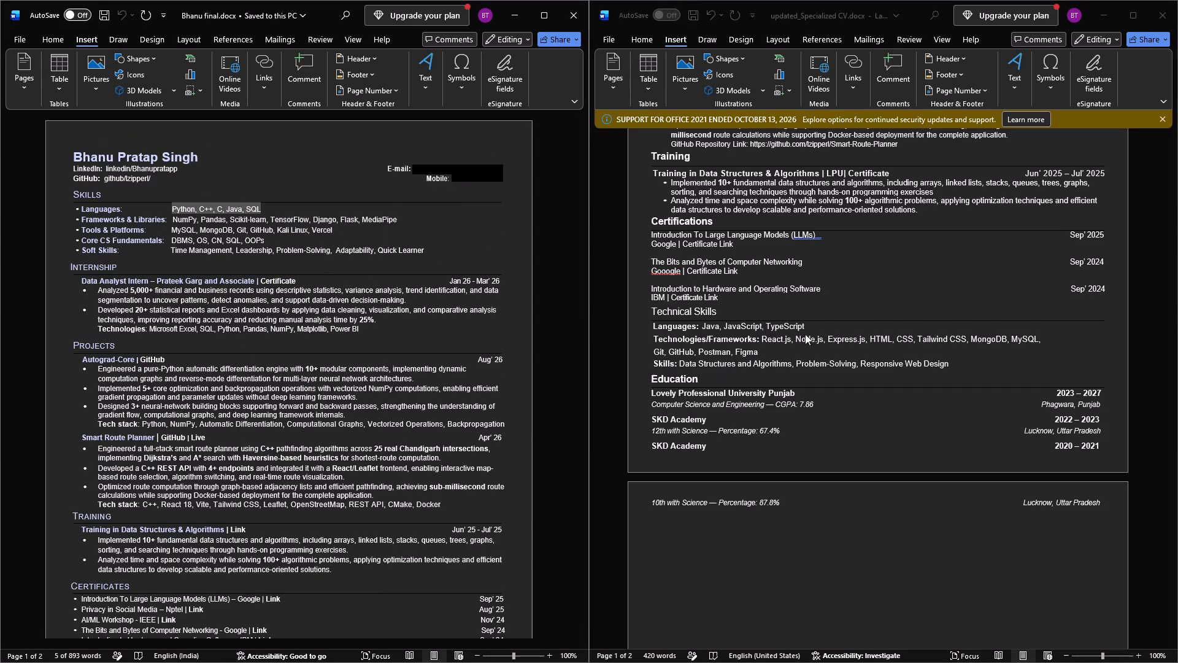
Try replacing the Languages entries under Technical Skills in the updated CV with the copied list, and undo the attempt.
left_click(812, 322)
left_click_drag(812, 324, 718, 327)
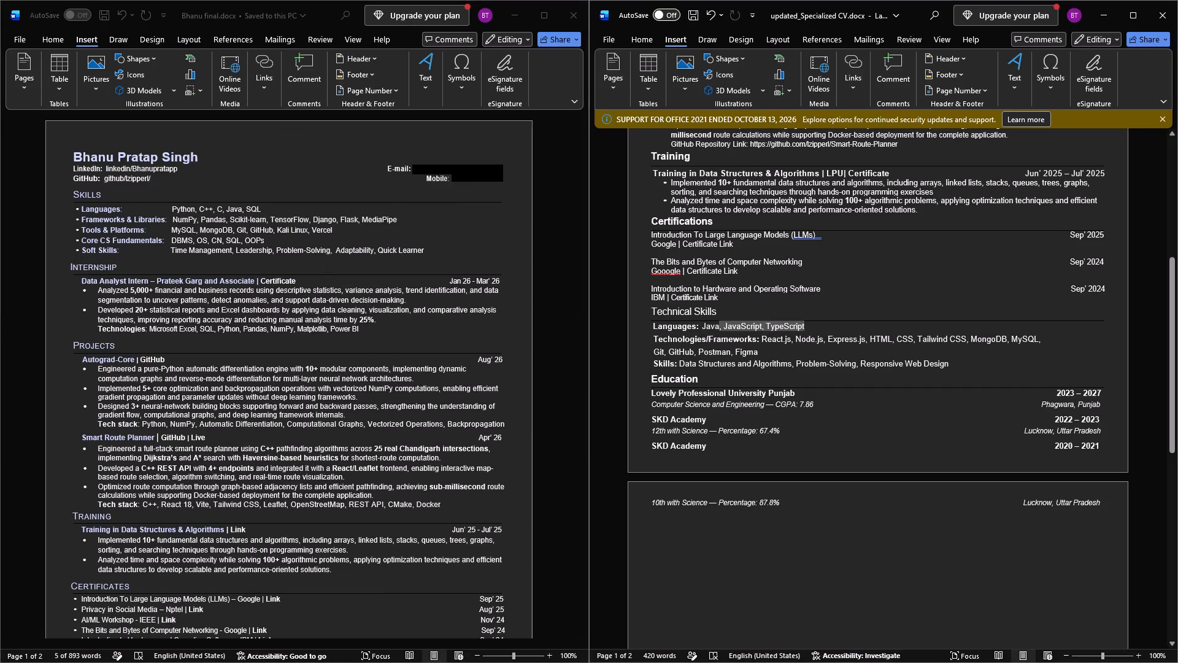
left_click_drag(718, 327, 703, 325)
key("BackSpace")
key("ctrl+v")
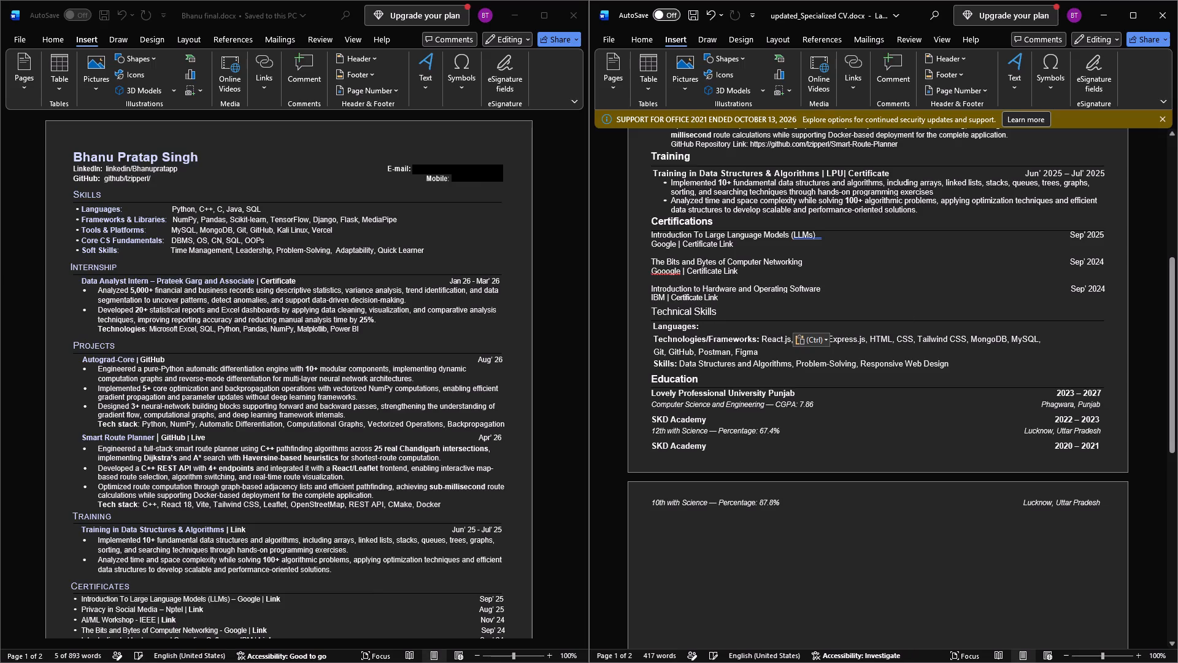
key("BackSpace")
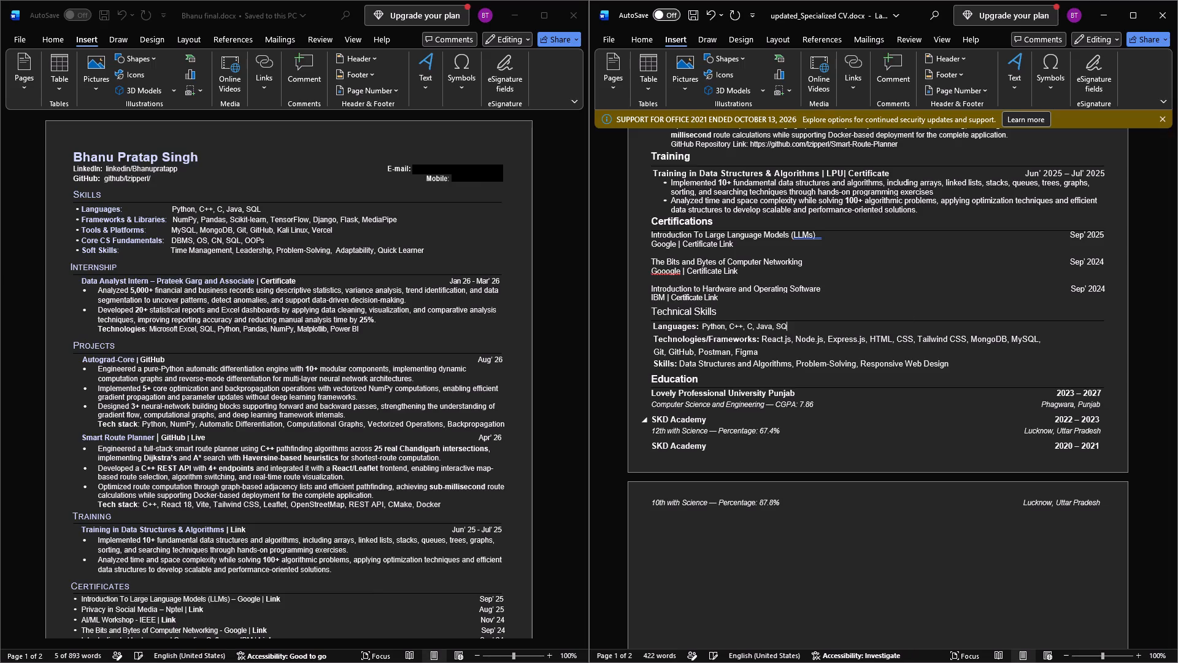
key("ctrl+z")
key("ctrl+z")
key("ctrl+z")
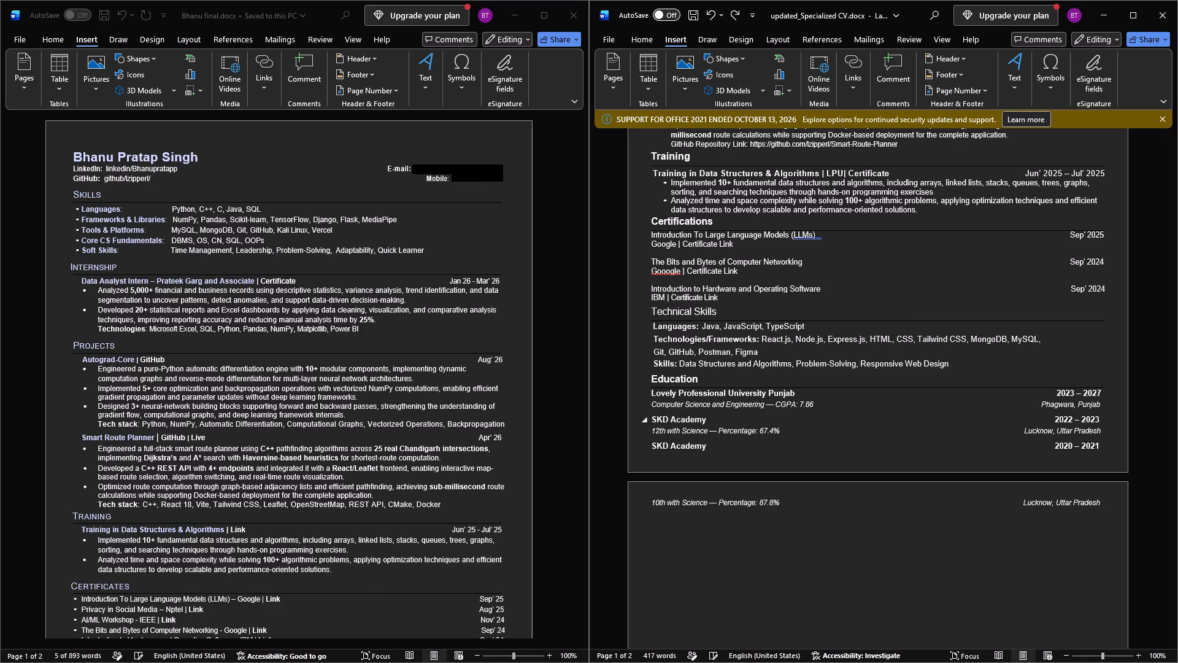
Replace everything after "Java" on the Technical Skills Languages line with the copied "Python, C++, C, Java, SQL", matching the line's formatting.
left_click(808, 324)
left_click_drag(808, 324, 749, 324)
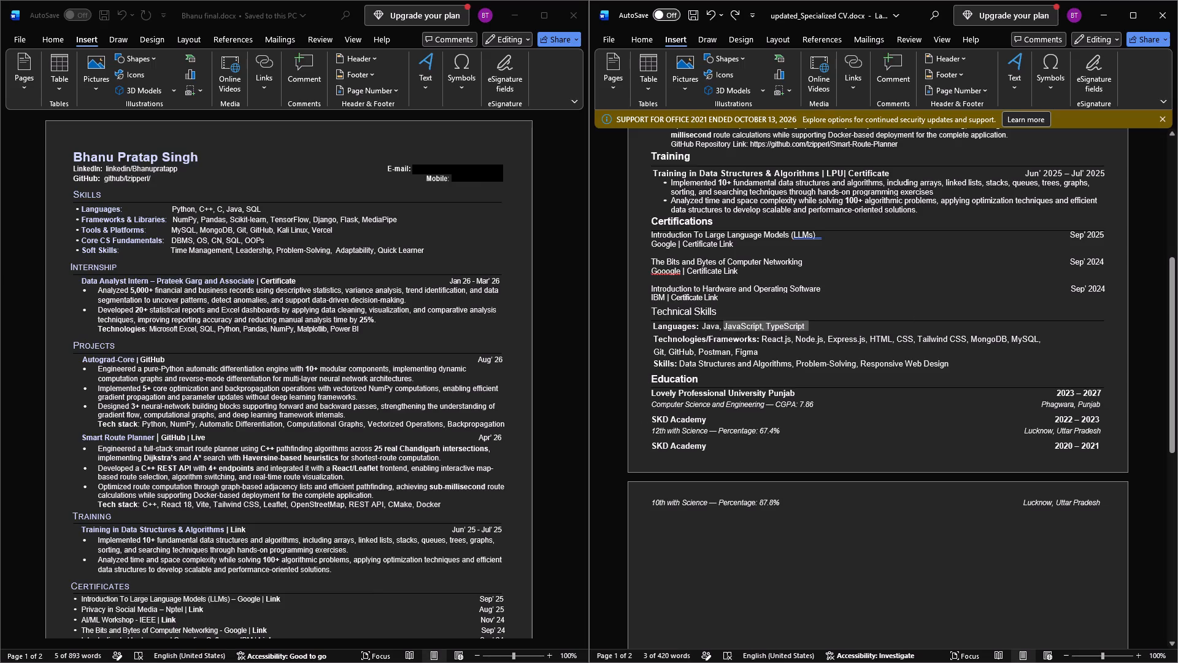
left_click_drag(749, 324, 720, 325)
key("BackSpace")
right_click(720, 325)
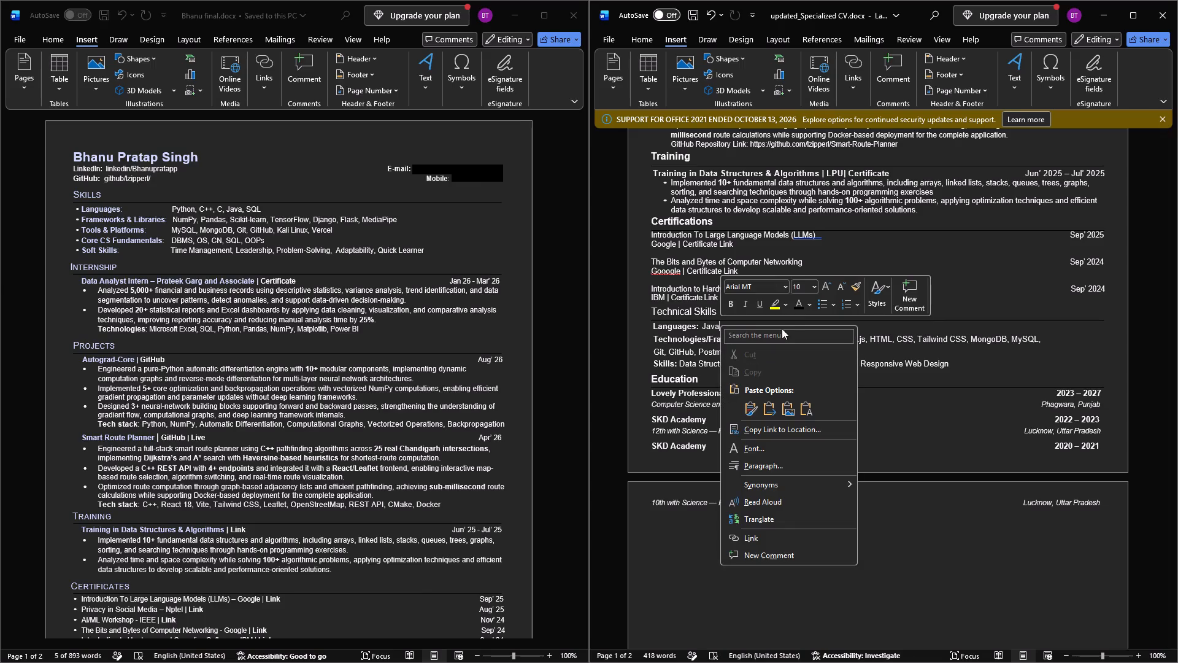
left_click(769, 403)
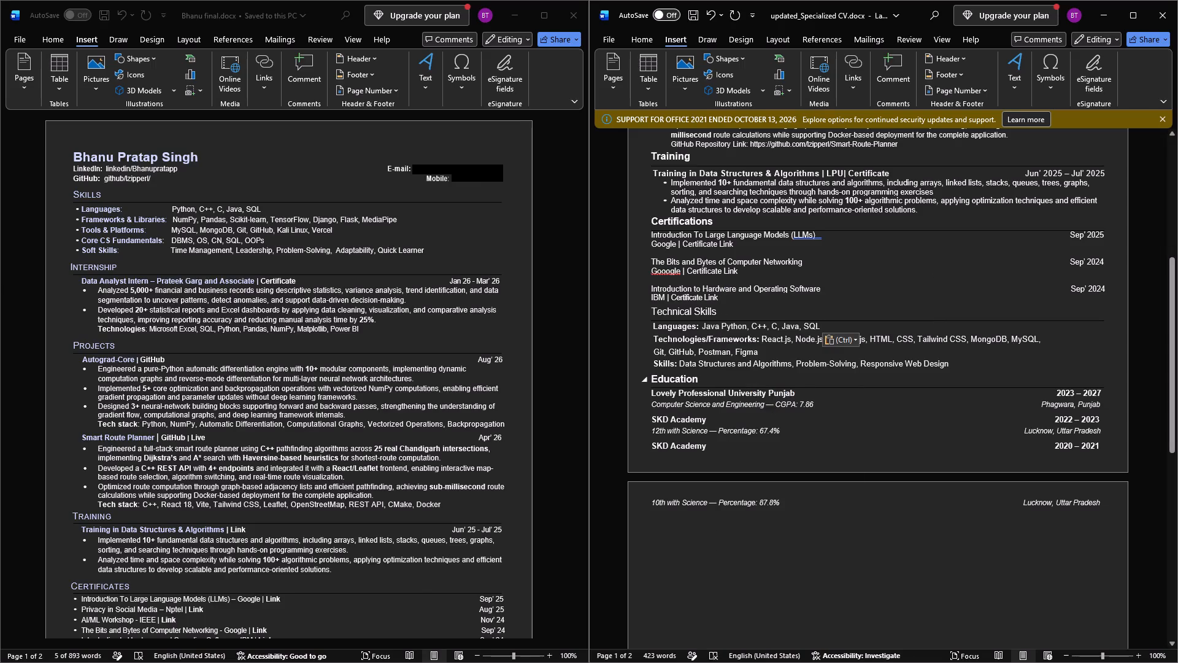
Delete the leftover "Java" before "Python" on the Languages line so the list starts with Python.
key("ctrl+Left")
key("ctrl+Left")
key("ctrl+Left")
key("ctrl+Left")
key("ctrl+Left")
key("ctrl+Left")
key("ctrl+Left")
key("ctrl+Left")
key("ctrl+Left")
key("ctrl+Left")
key("ctrl+Left")
key("ctrl+Down")
key("ctrl+Up")
key("ctrl+Right")
key("ctrl+Right")
key("ctrl+Right")
key("ctrl+Right")
key("ctrl+Right")
key("ctrl+Left")
key("ctrl+Left")
key("ctrl+Left")
key("ctrl+Right")
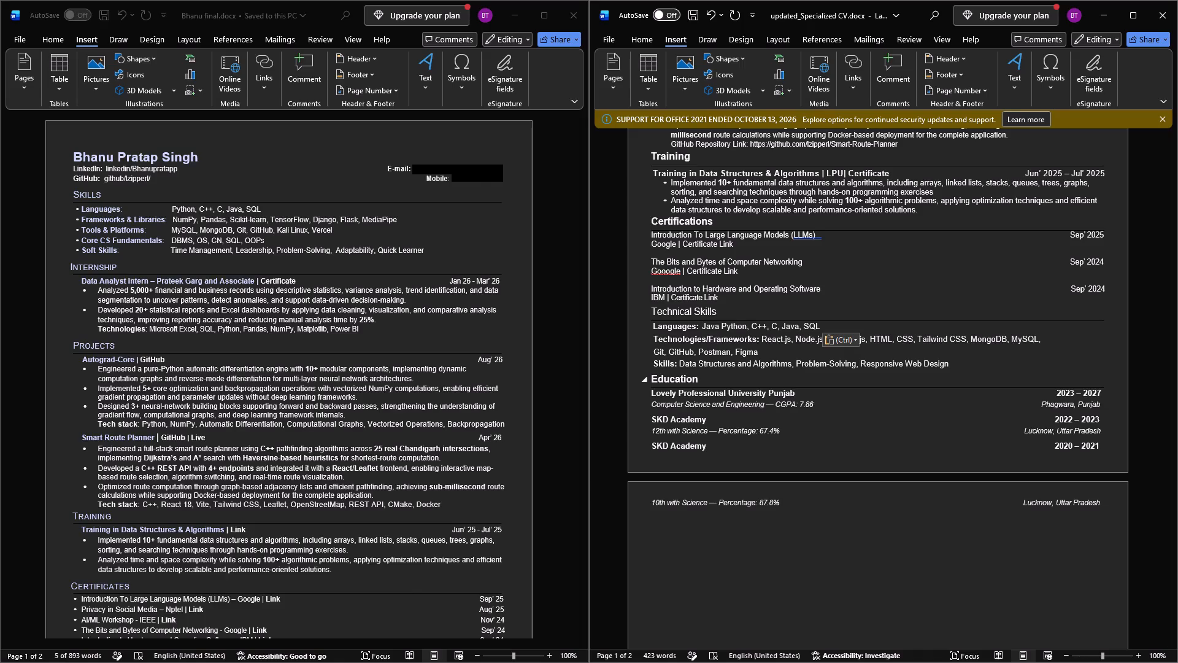
key("BackSpace")
key("BackSpace")
key("BackSpace")
key("BackSpace")
key("BackSpace")
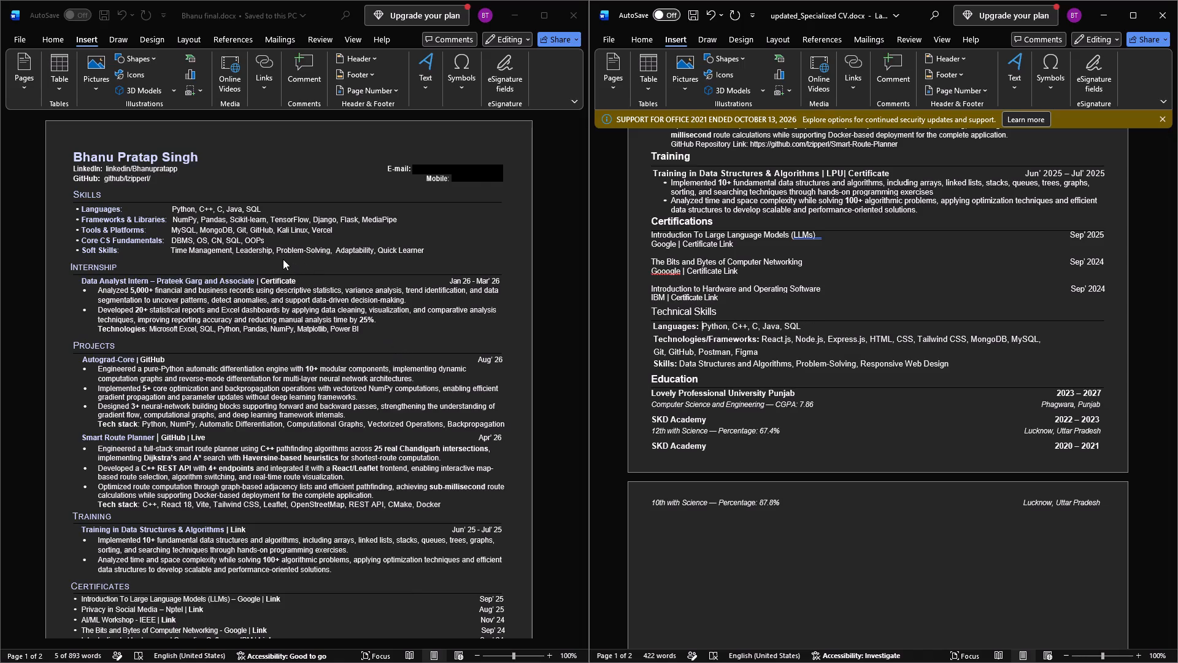
Copy the Frameworks & Libraries list, NumPy through MediaPipe, from the Skills section of Bhanu final.docx.
left_click(172, 217)
left_click(172, 221)
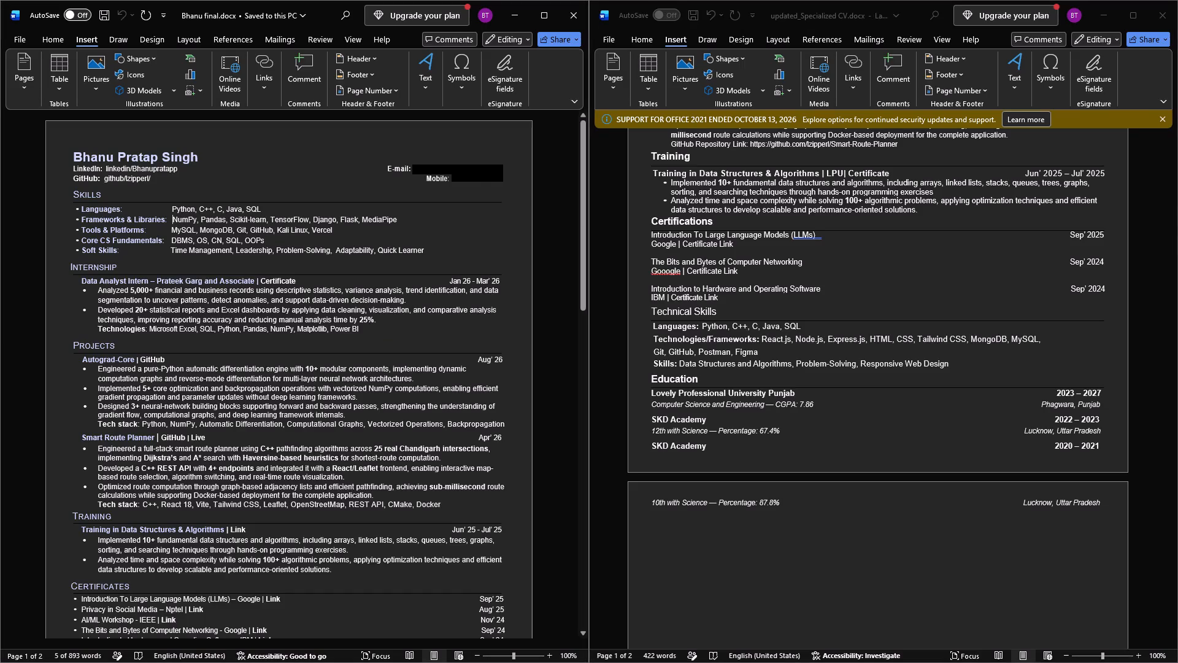
left_click_drag(172, 221, 206, 222)
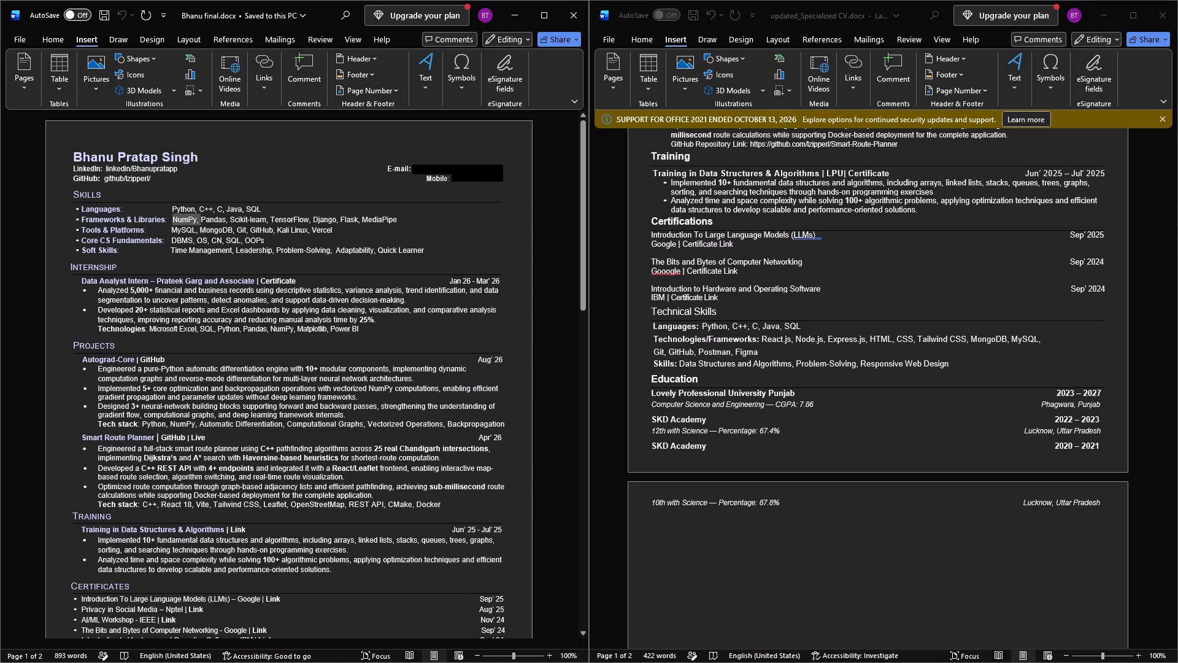
left_click_drag(206, 222, 387, 222)
right_click(387, 222)
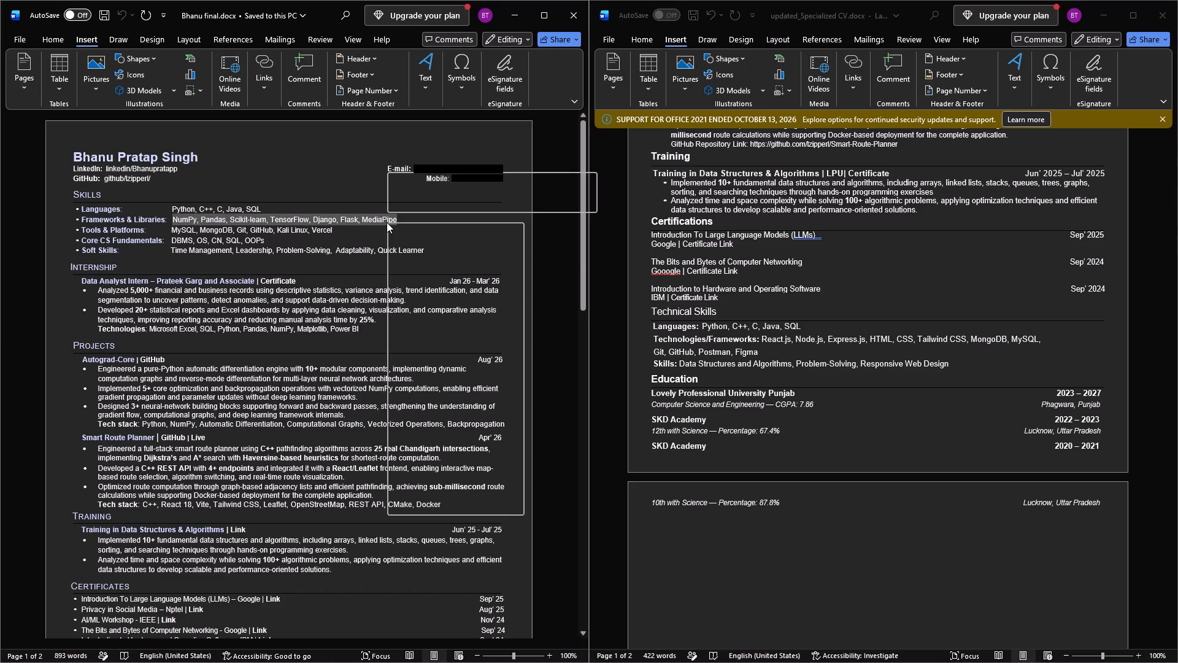
left_click(437, 272)
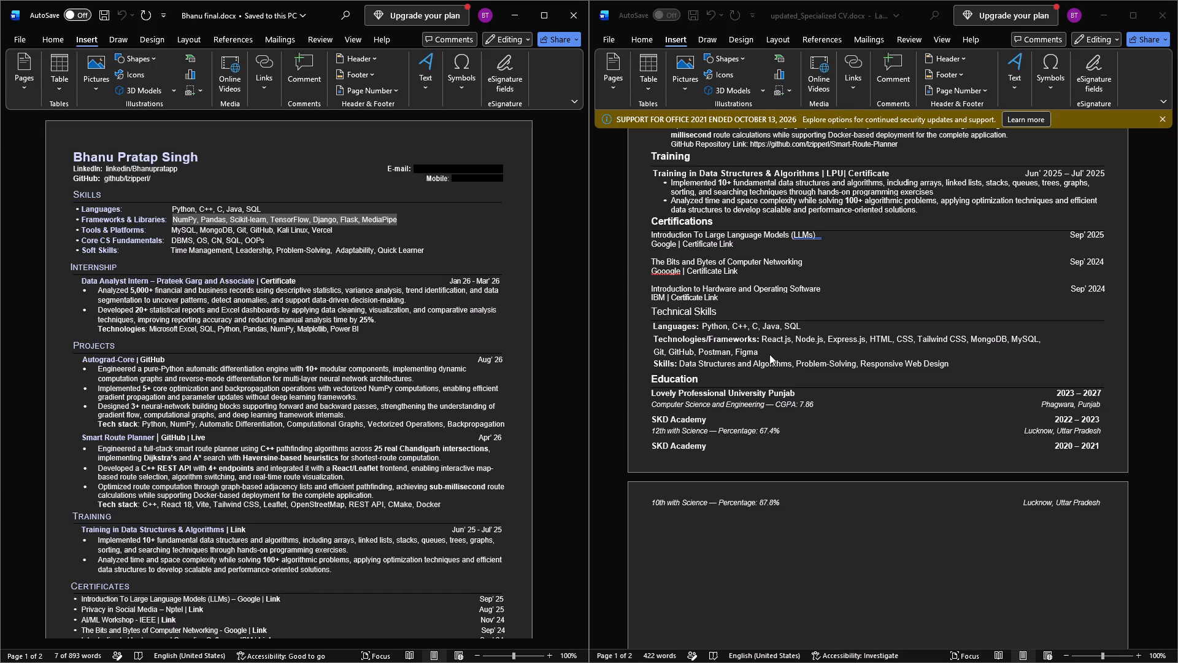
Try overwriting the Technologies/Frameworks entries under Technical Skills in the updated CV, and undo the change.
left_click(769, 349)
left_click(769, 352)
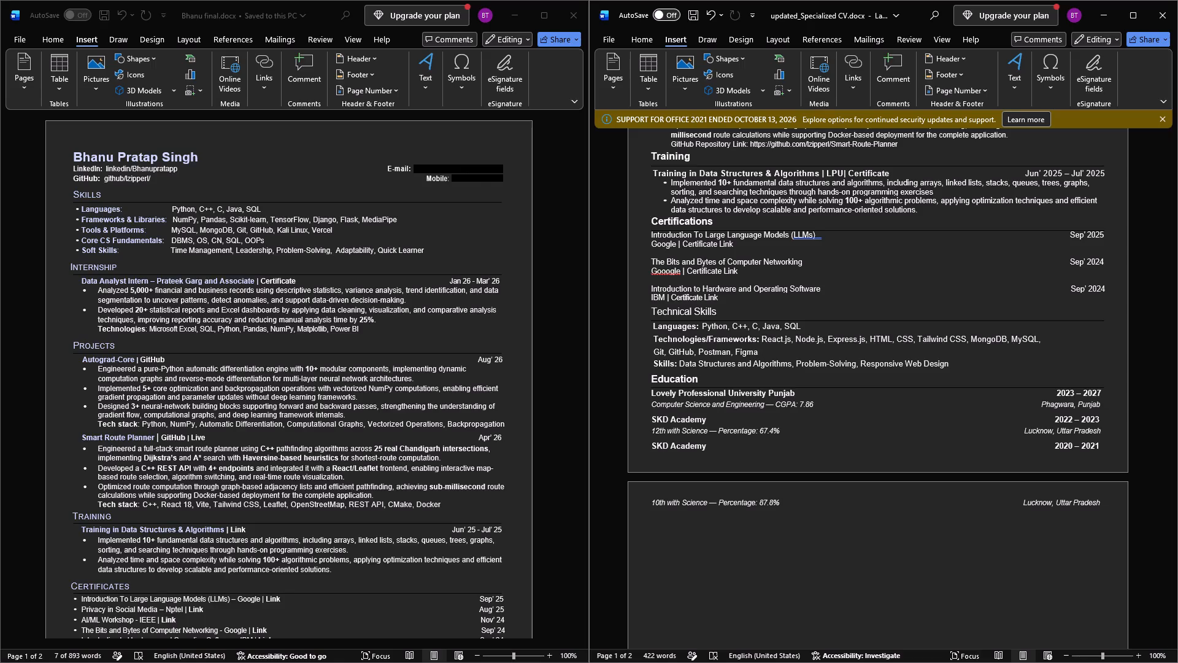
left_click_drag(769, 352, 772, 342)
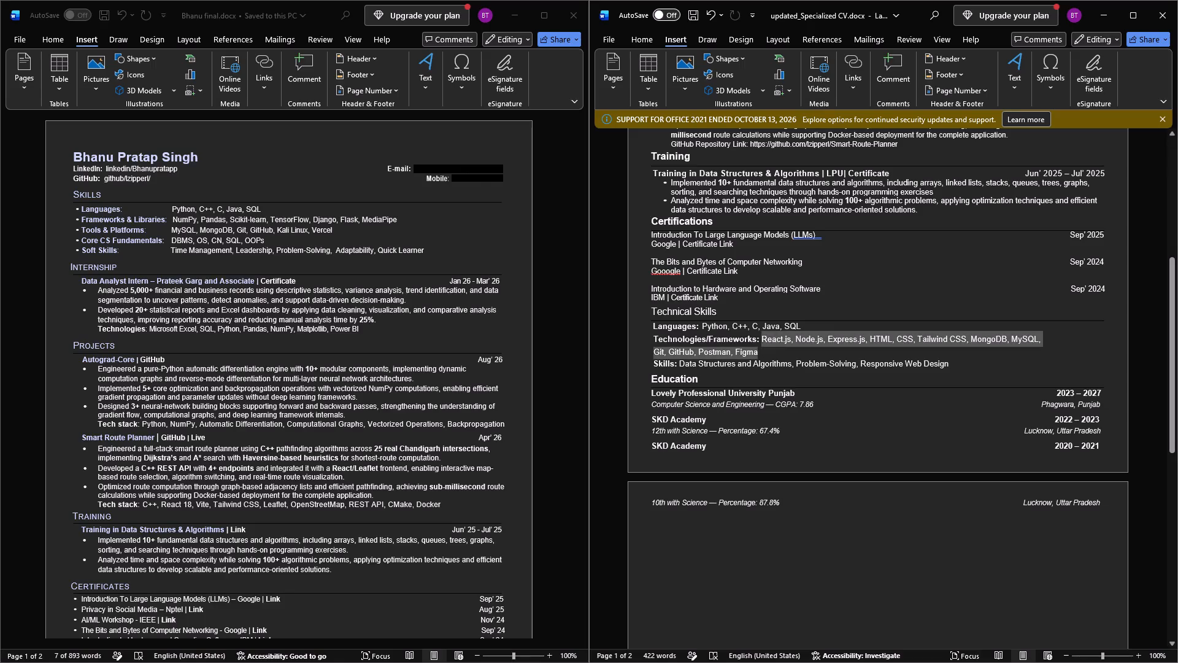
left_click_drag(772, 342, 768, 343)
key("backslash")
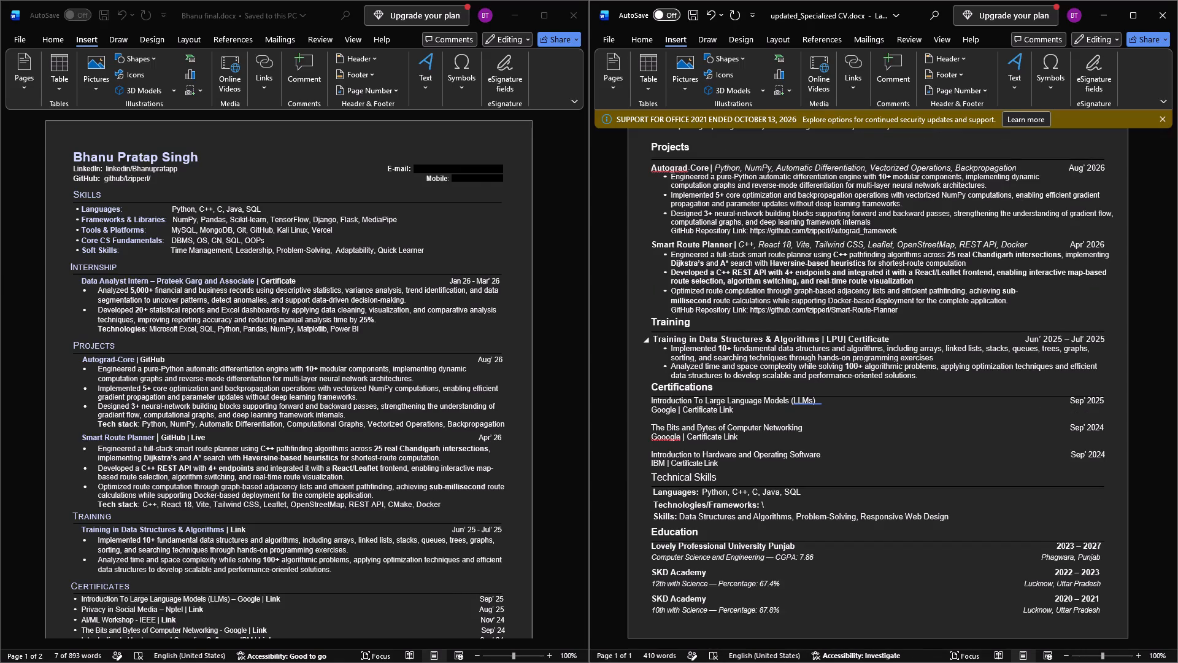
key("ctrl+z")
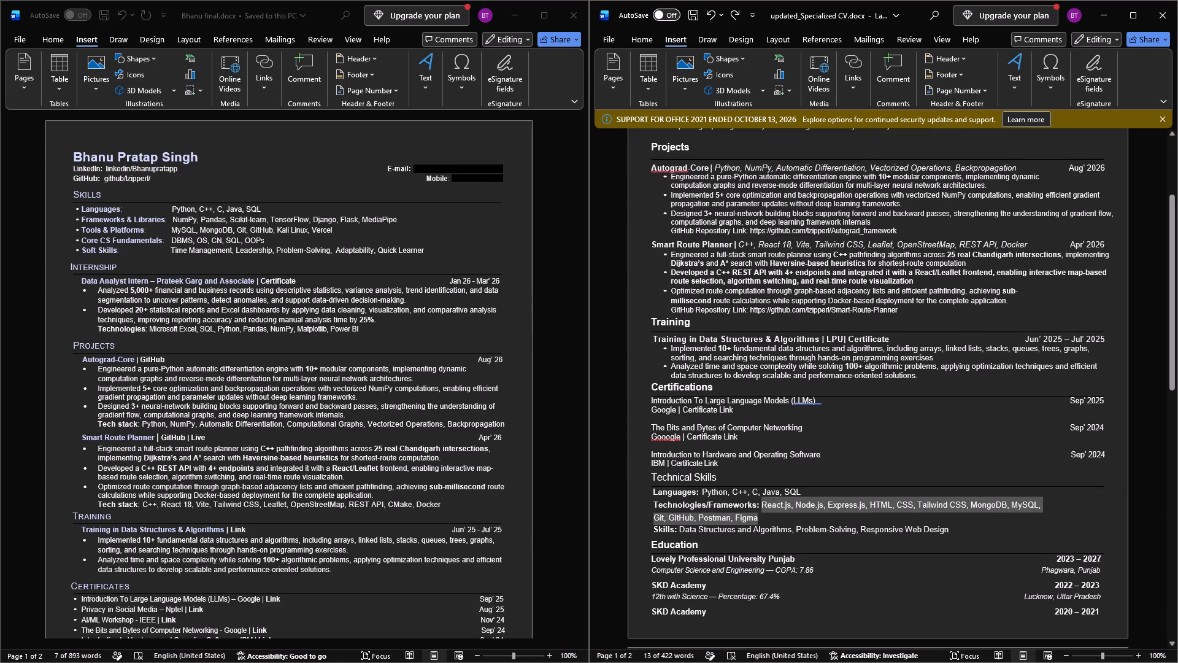
Replace everything after "React" on the Technologies/Frameworks line with the copied "NumPy, Pandas, Scikit-learn, TensorFlow, Django, Flask, MediaPipe", matching the line's formatting.
left_click(765, 516)
left_click_drag(765, 516, 773, 513)
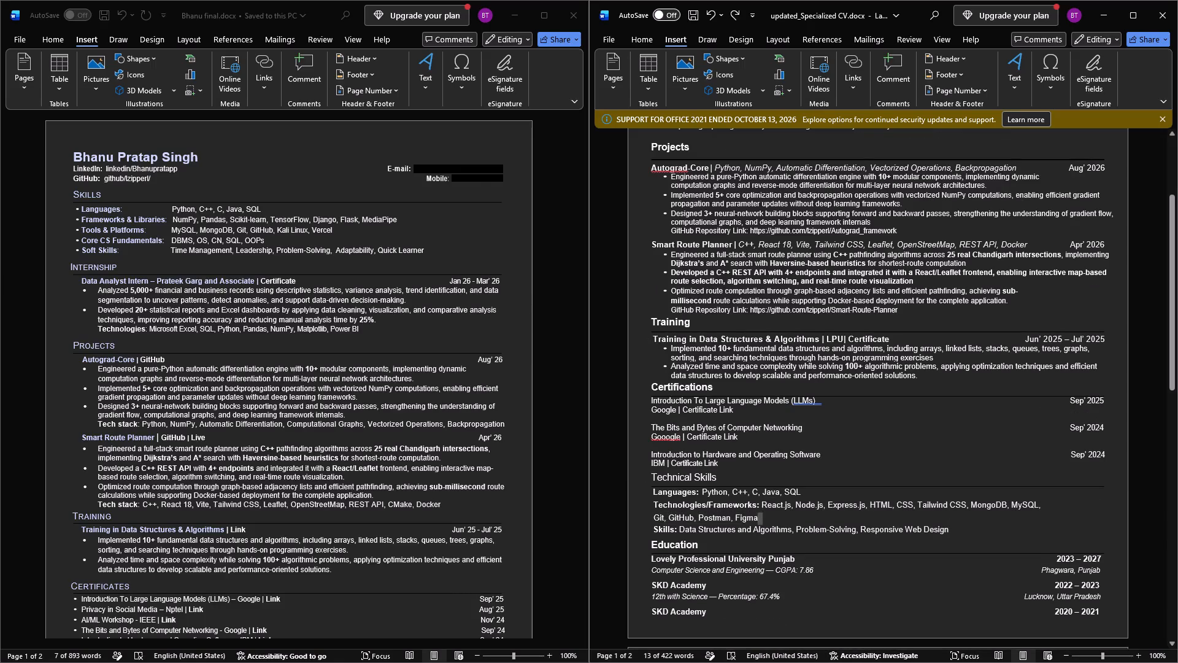
left_click_drag(773, 513, 799, 507)
key("BackSpace")
key("BackSpace")
key("BackSpace")
key("BackSpace")
key("BackSpace")
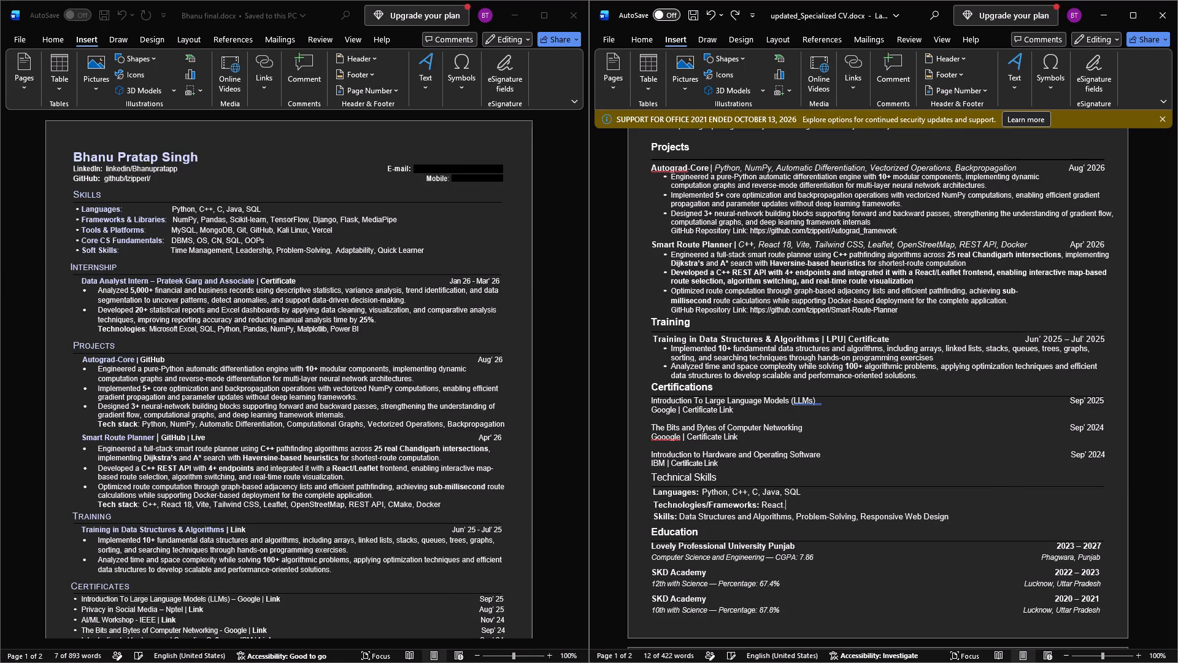
key("BackSpace")
right_click(790, 502)
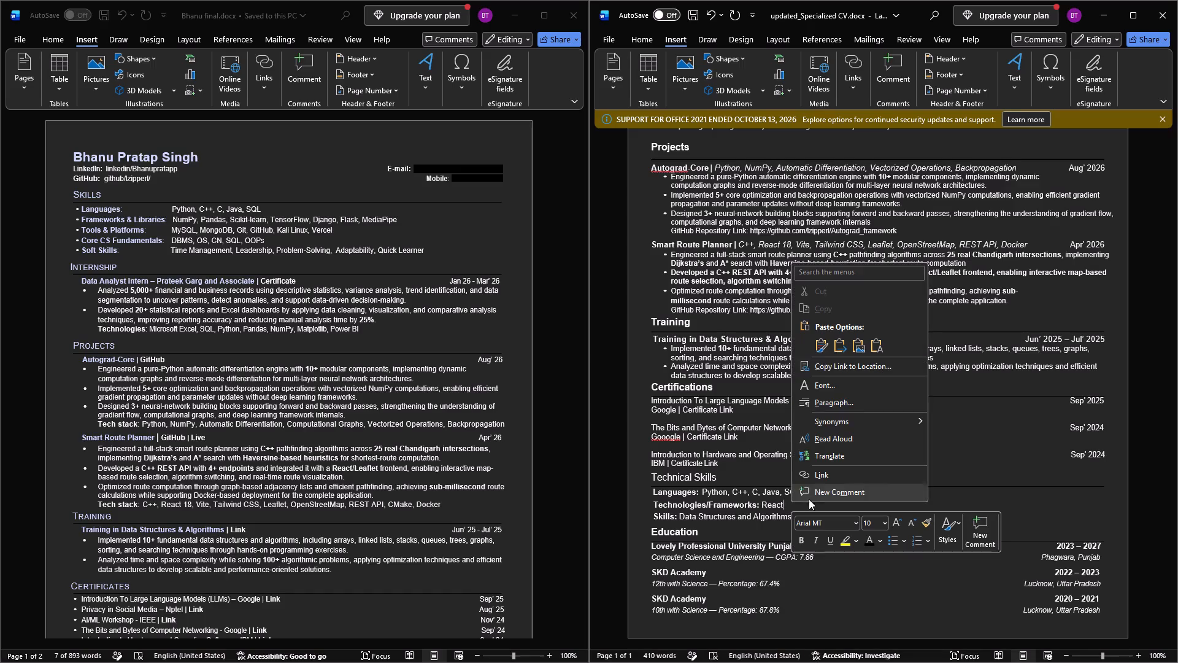
left_click(842, 347)
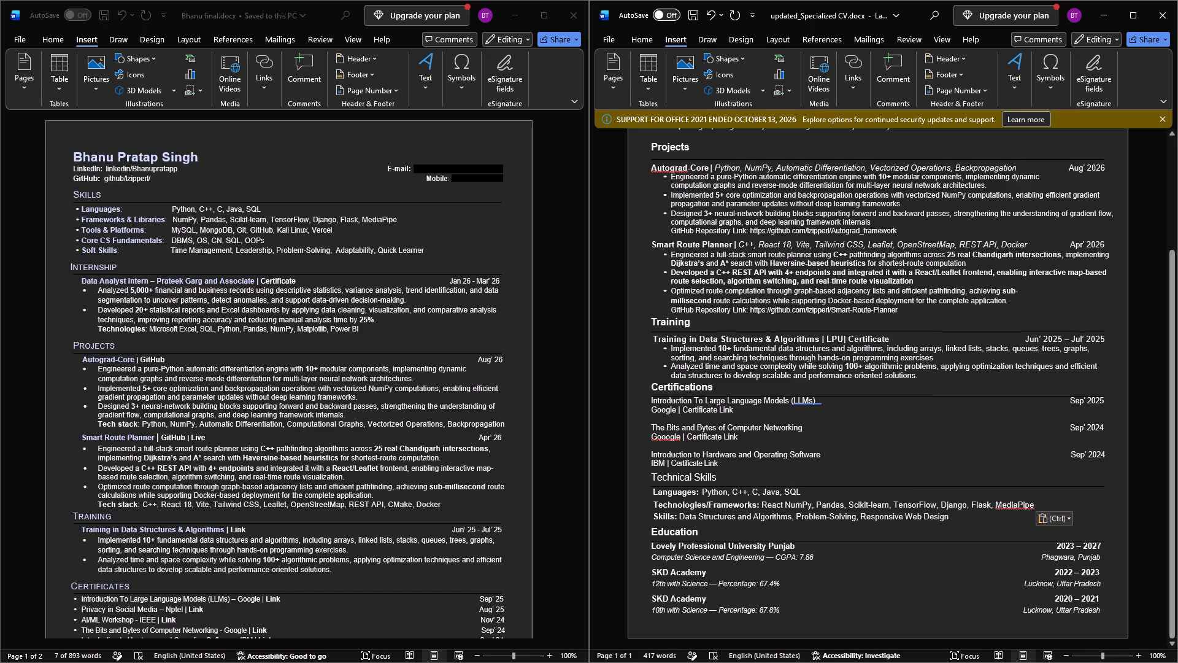
Delete the leftover "React" before "NumPy" on the Technologies/Frameworks line.
left_click(787, 506)
key("BackSpace")
key("BackSpace")
key("BackSpace")
key("BackSpace")
key("BackSpace")
key("BackSpace")
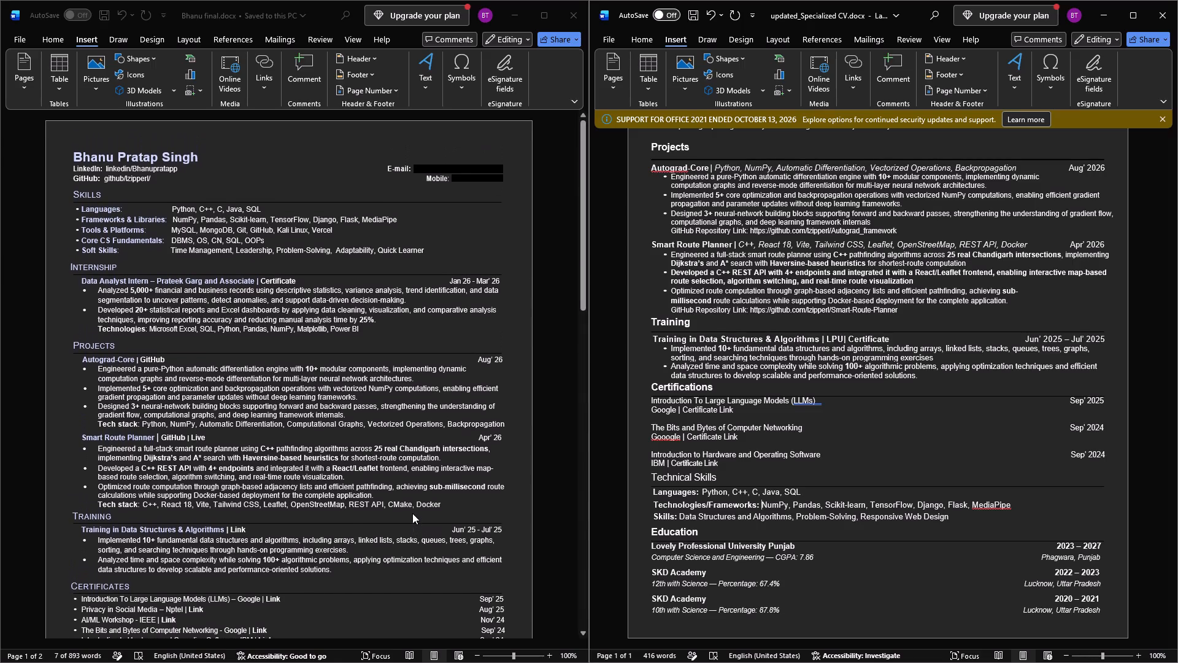
Launch WhatsApp.
scroll(412, 513, "down", 1)
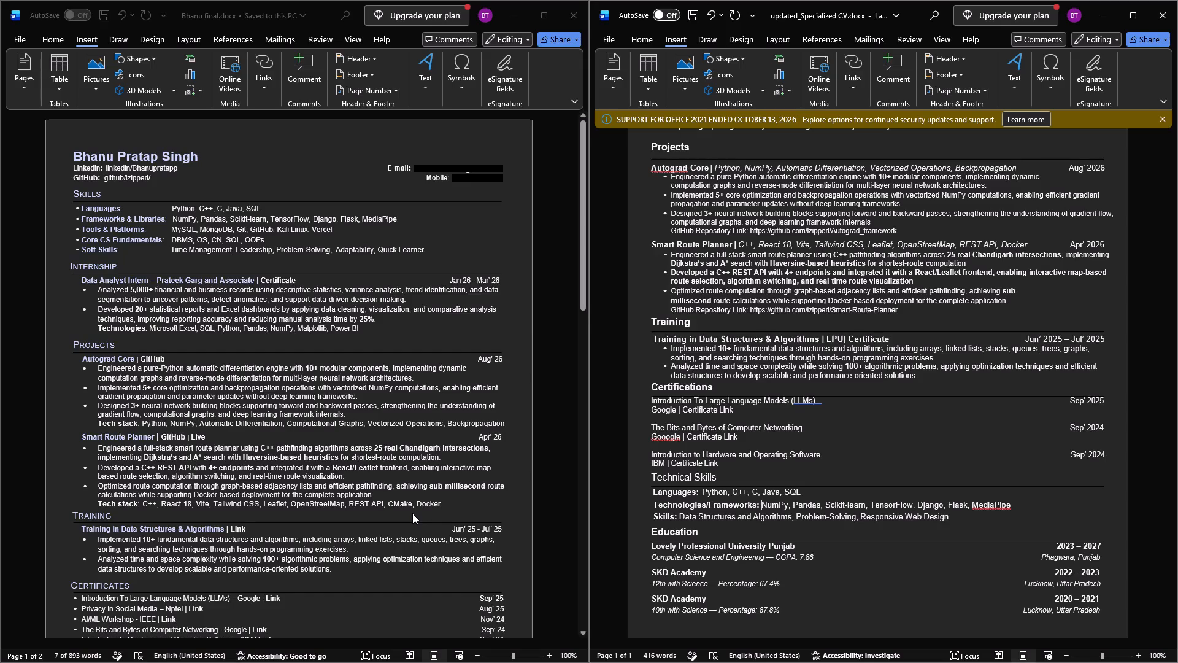
scroll(412, 513, "down", 1)
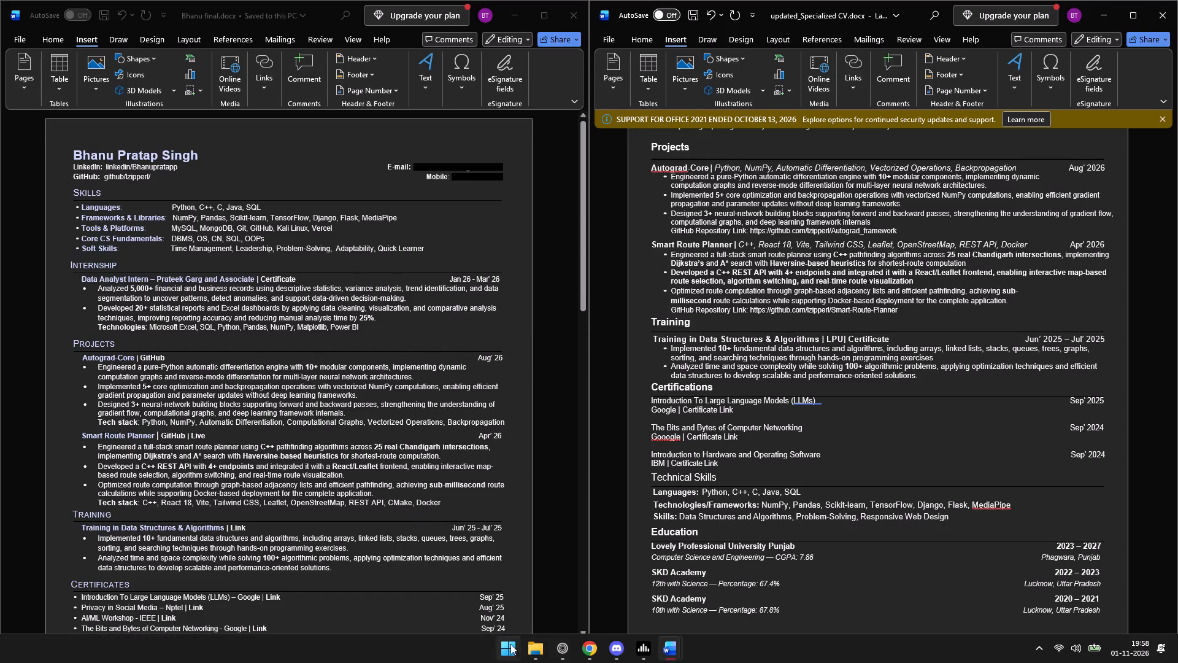
left_click(512, 656)
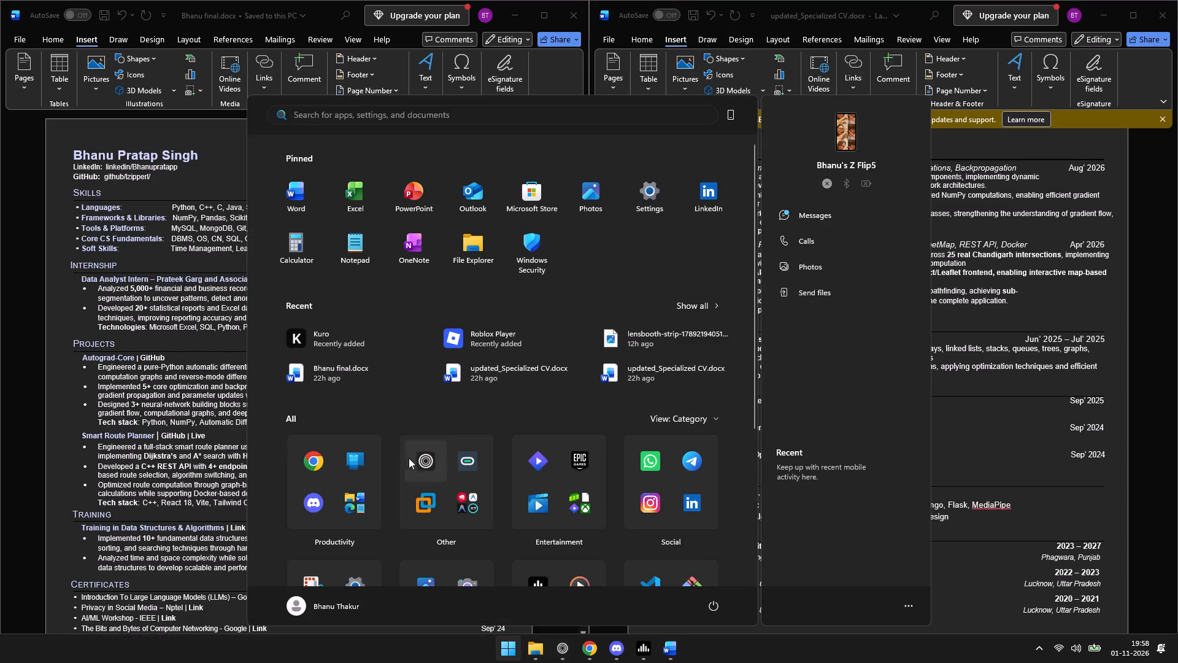
left_click(654, 460)
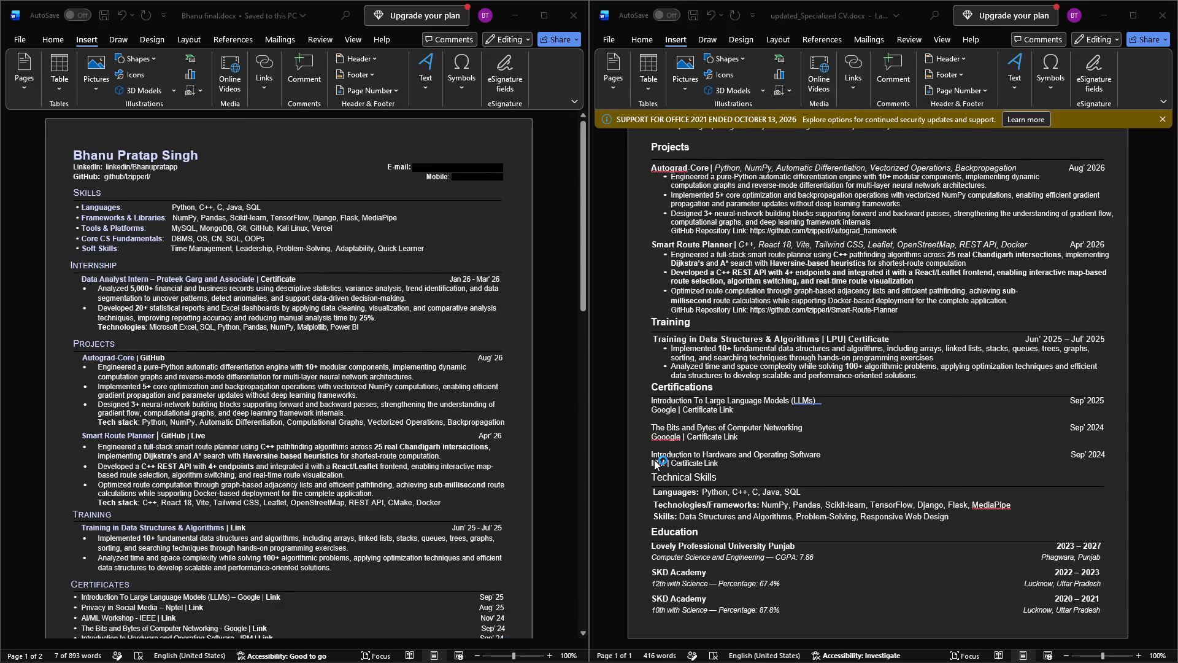
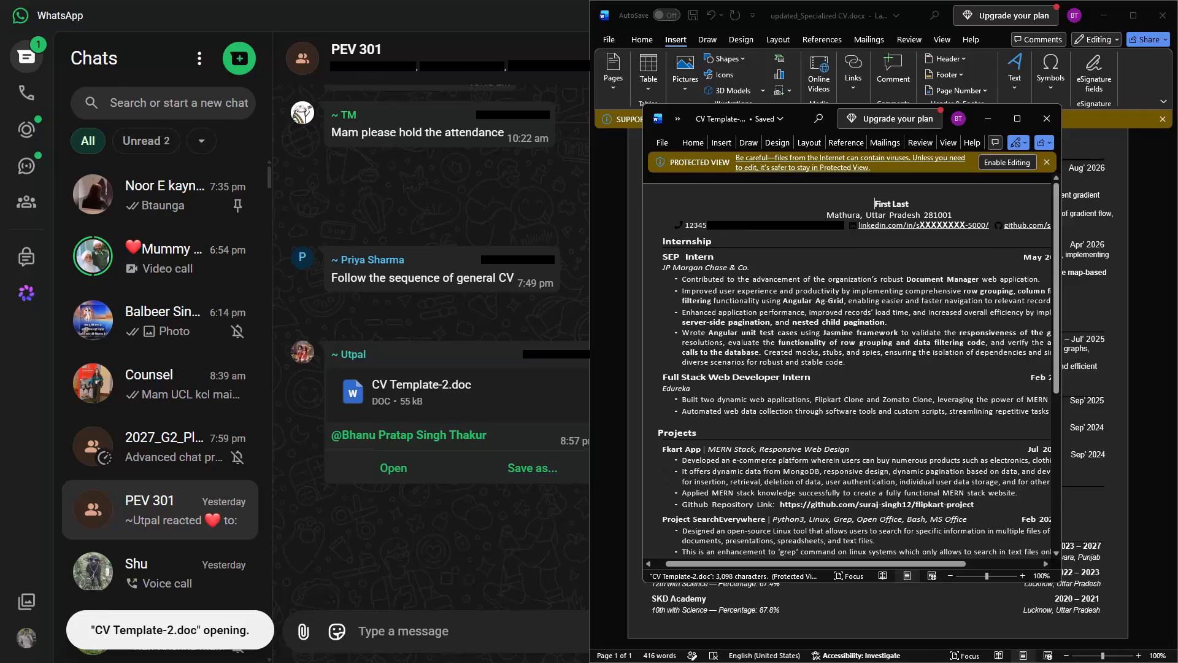
Examine the section order and the Technical Skills and Education sections in CV Template-2.doc, and close the document.
left_click(1019, 117)
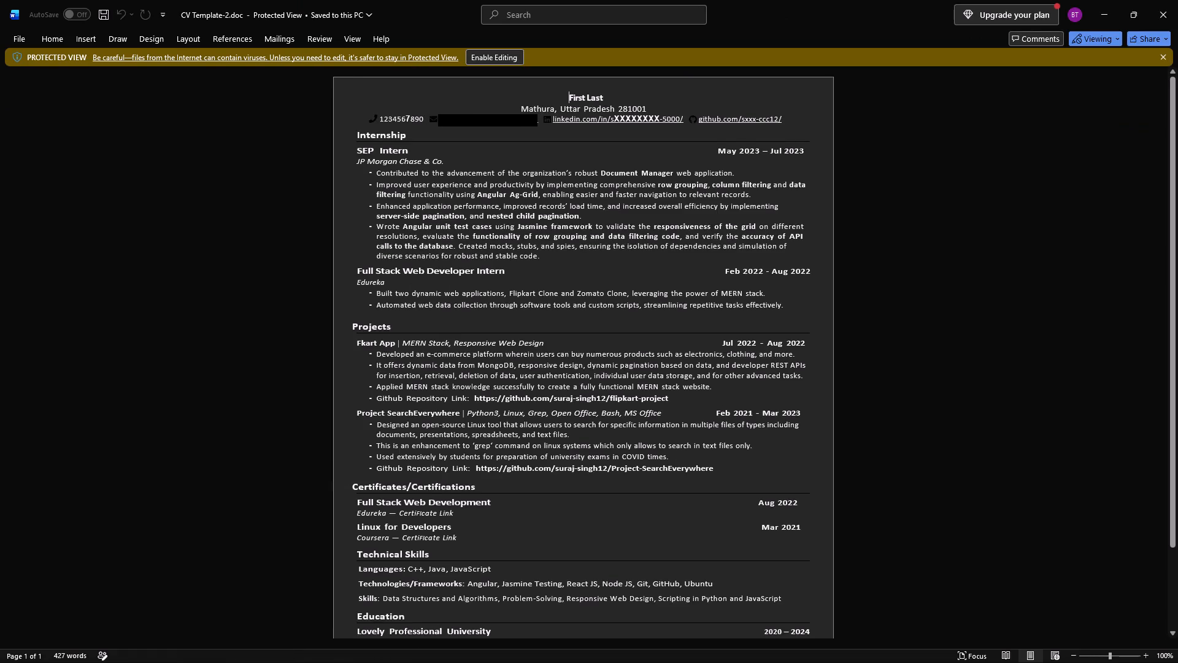
scroll(655, 434, "down", 1)
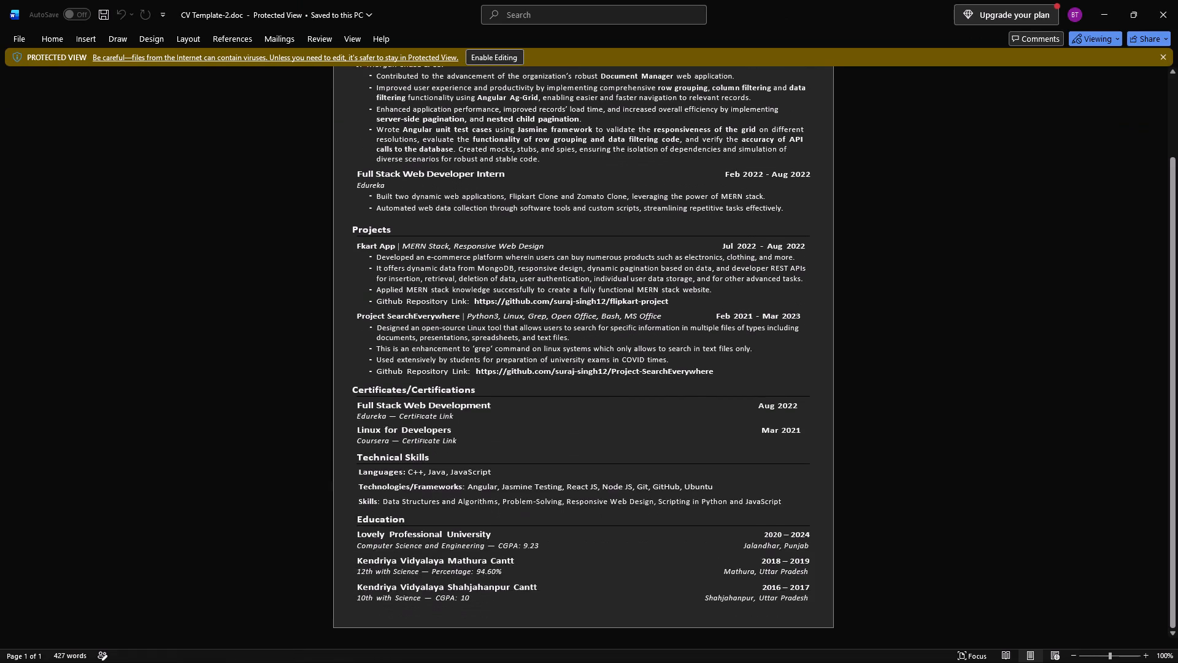
scroll(655, 434, "down", 7)
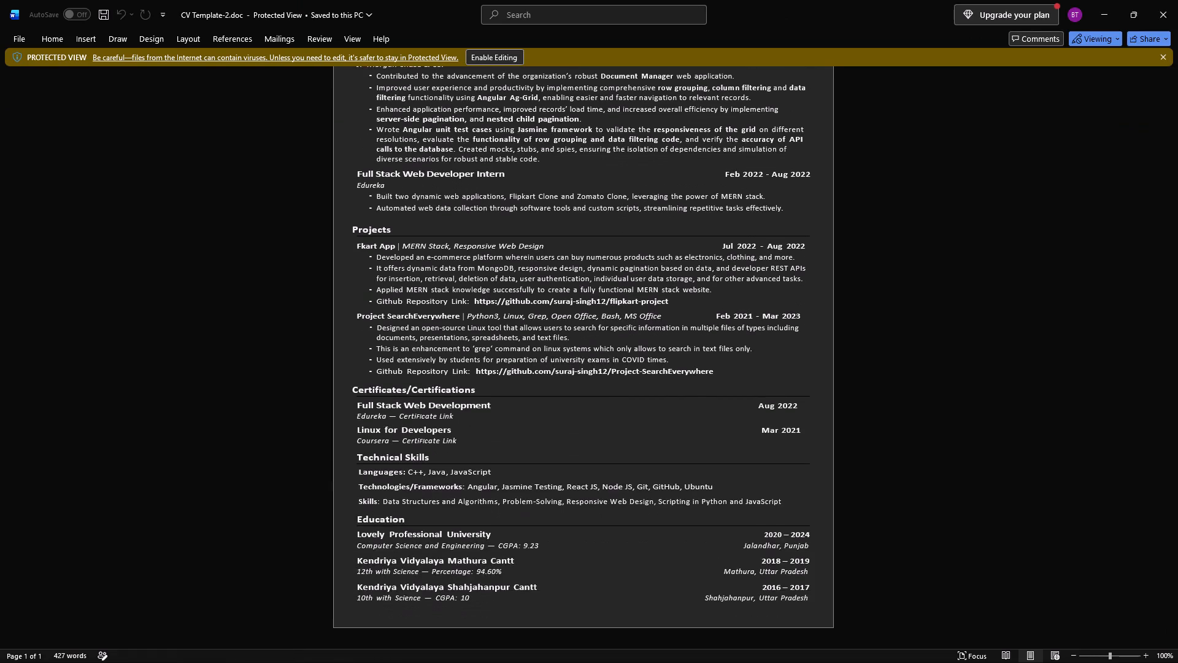
scroll(655, 434, "down", 10)
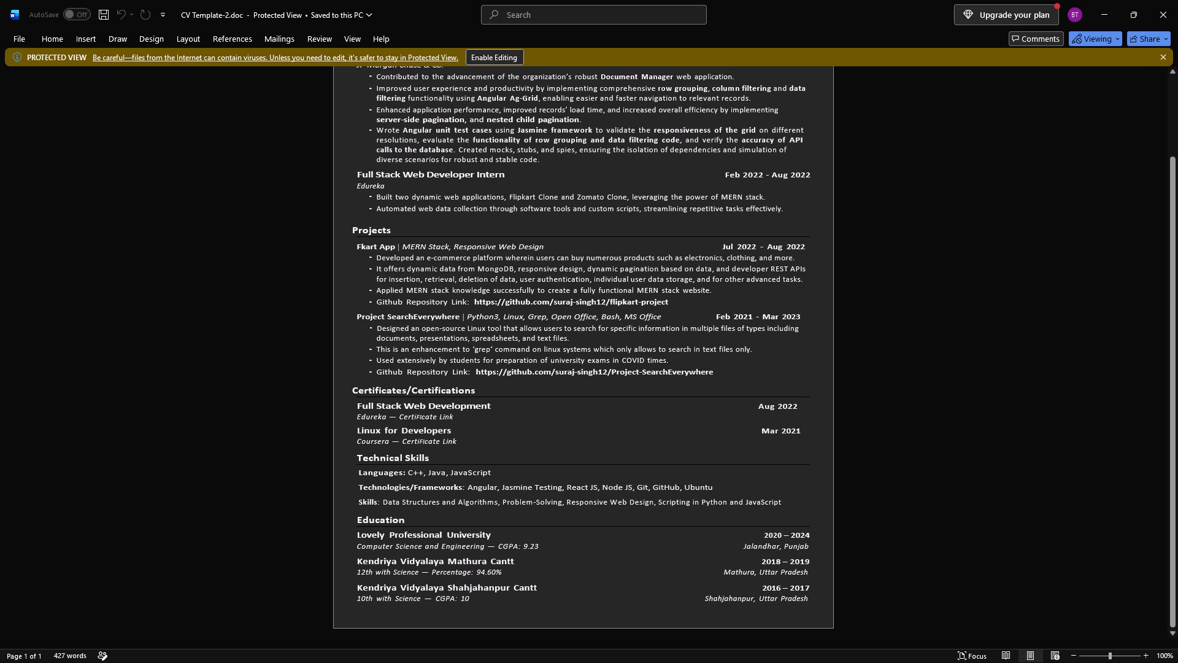
left_click(1175, 0)
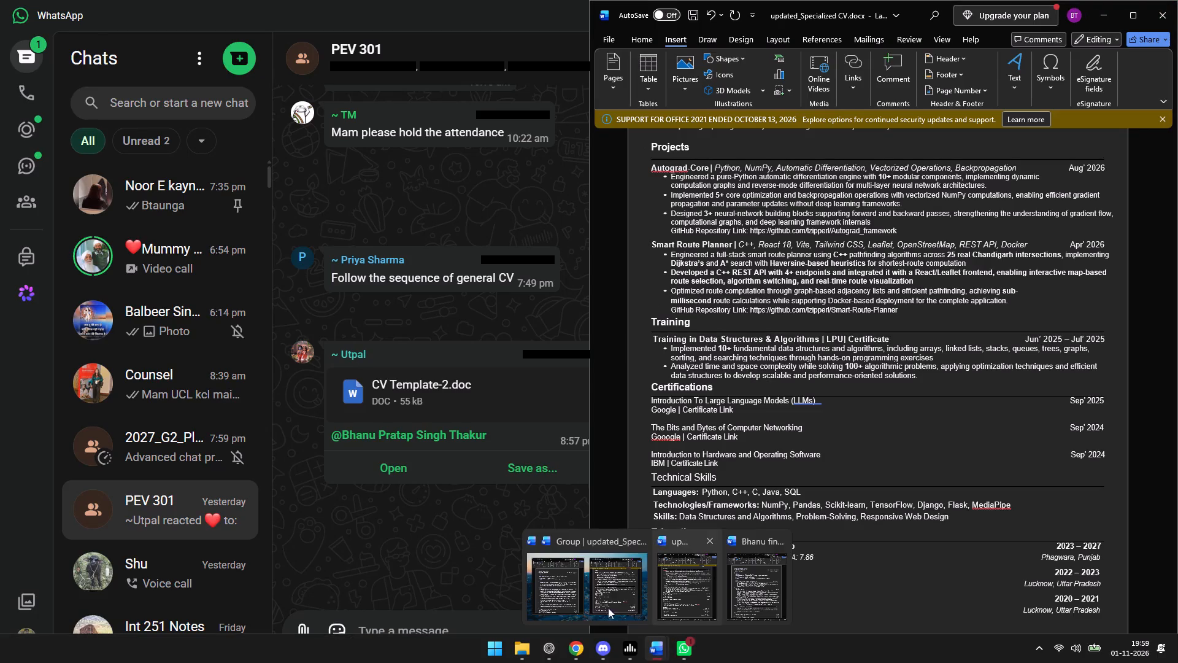
Copy "MySQL, MongoDB, Git, GitHub" from Tools & Platforms in Bhanu final.docx and paste it after "MediaPipe" on the updated CV's Technologies/Frameworks line.
left_click(602, 600)
scroll(756, 552, "down", 1)
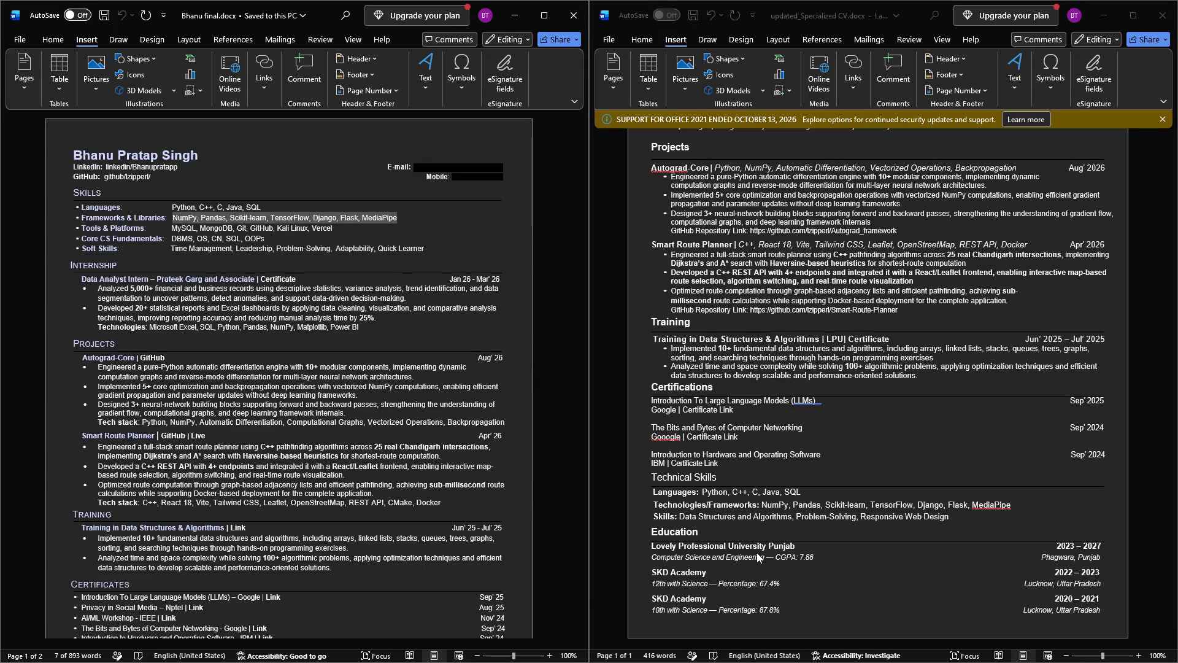
scroll(756, 552, "down", 1)
left_click(191, 233)
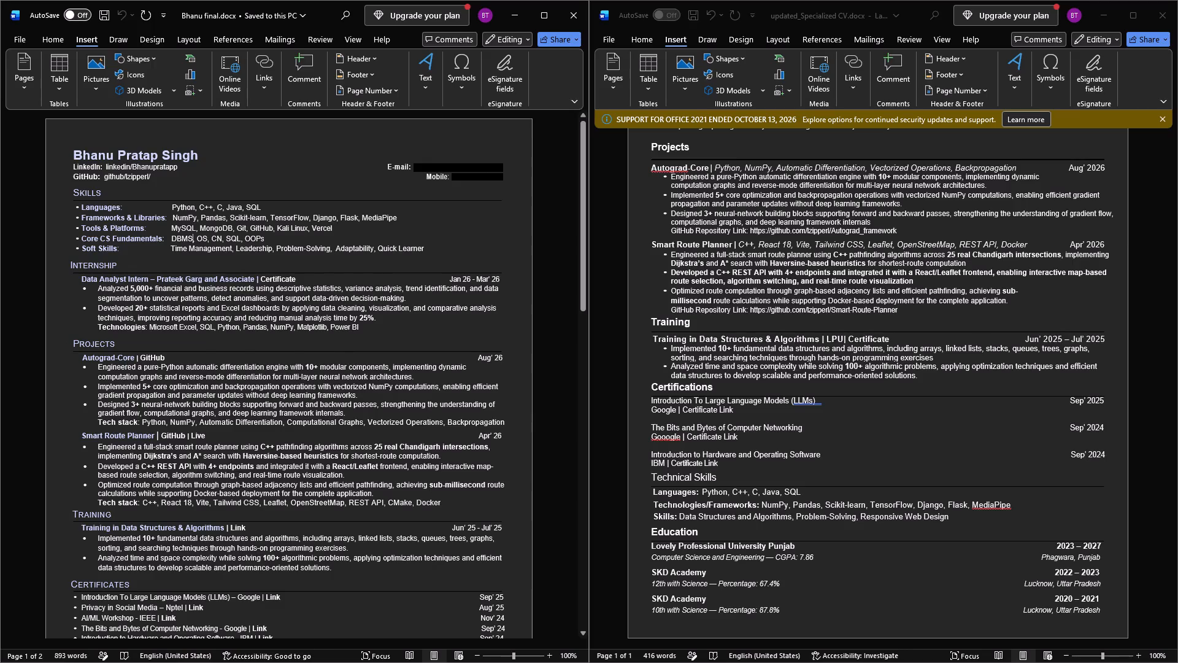
left_click_drag(172, 228, 266, 227)
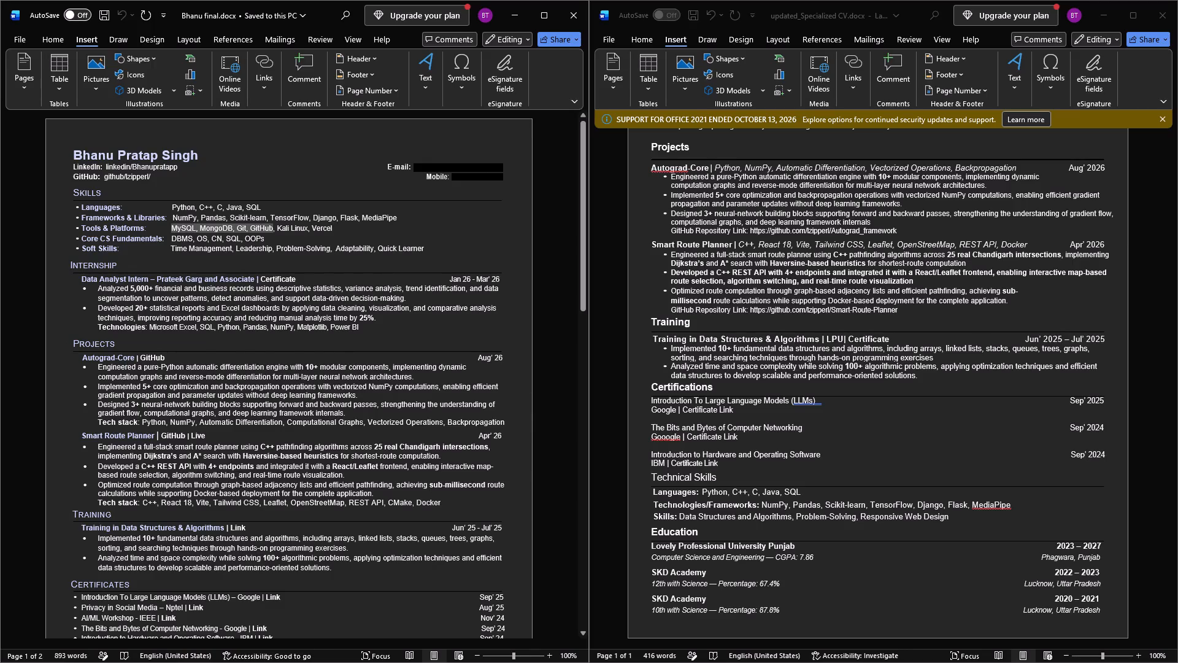
left_click_drag(266, 227, 321, 228)
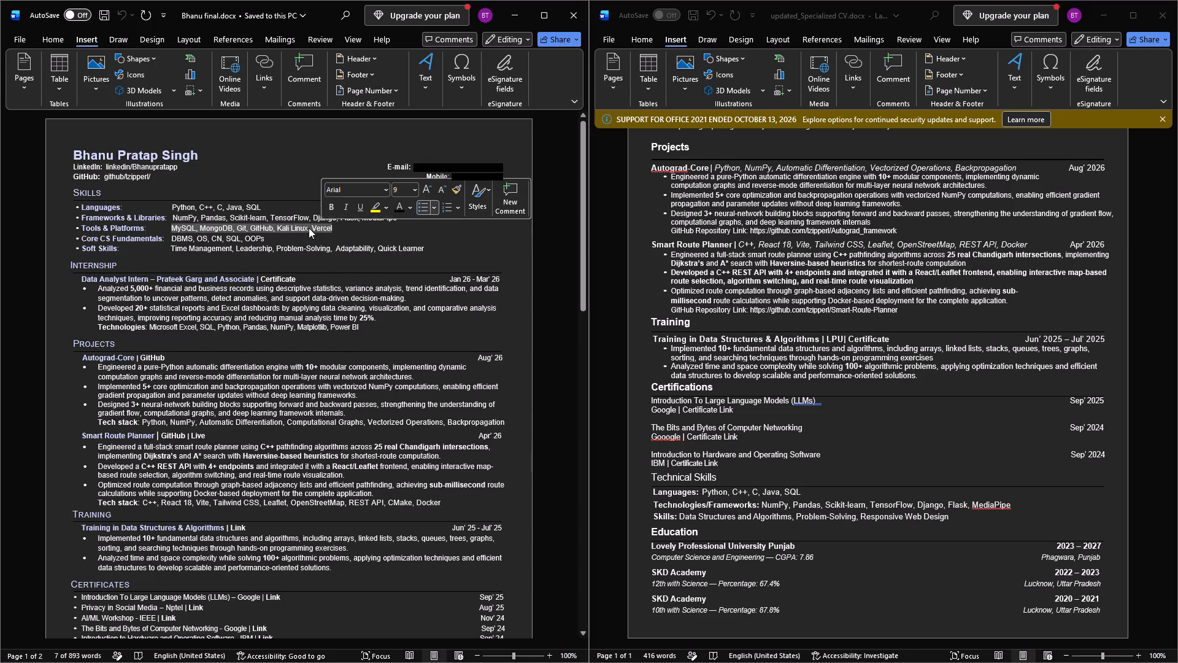
left_click(309, 228)
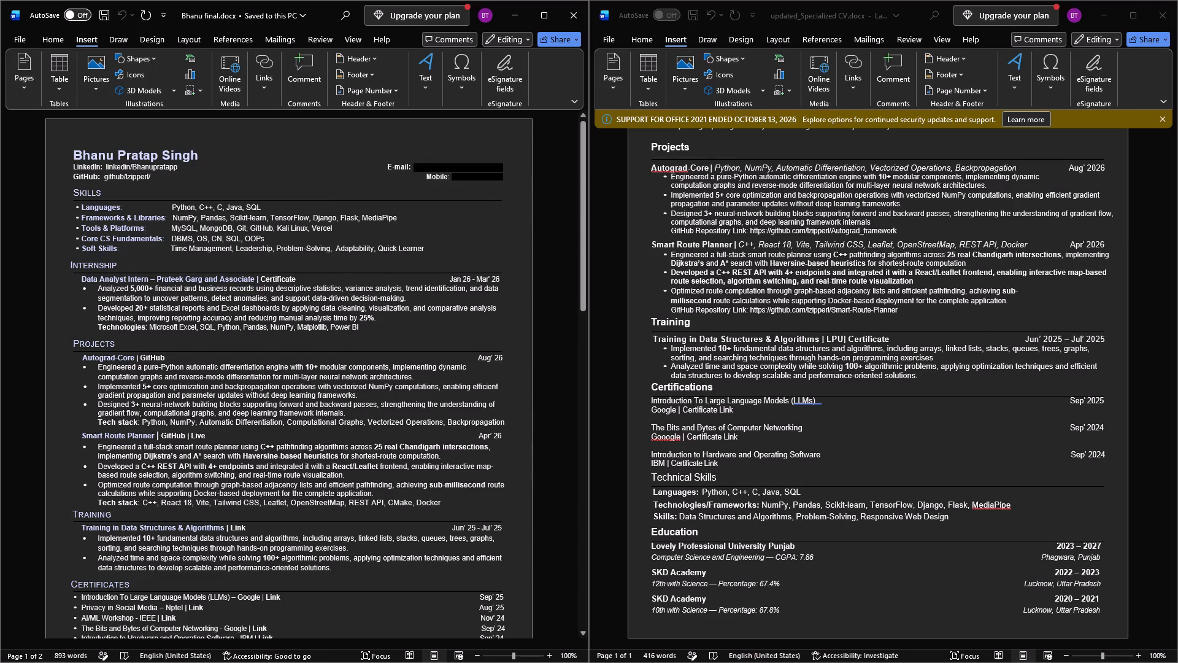
left_click_drag(173, 228, 260, 228)
right_click(260, 228)
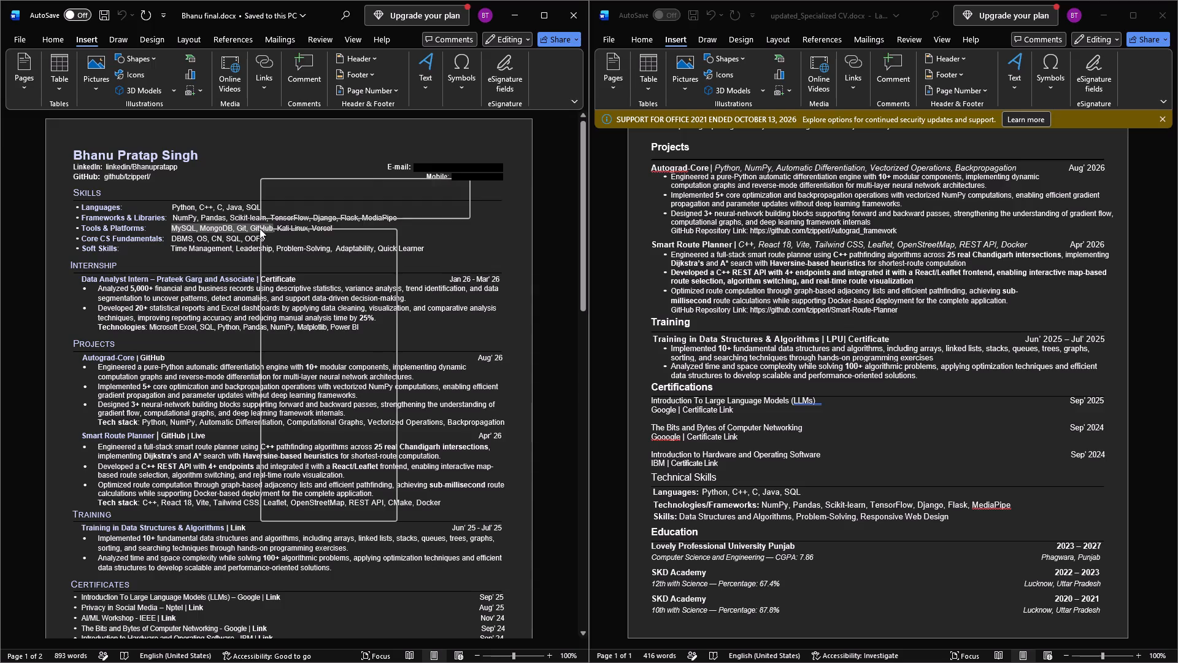
left_click(301, 274)
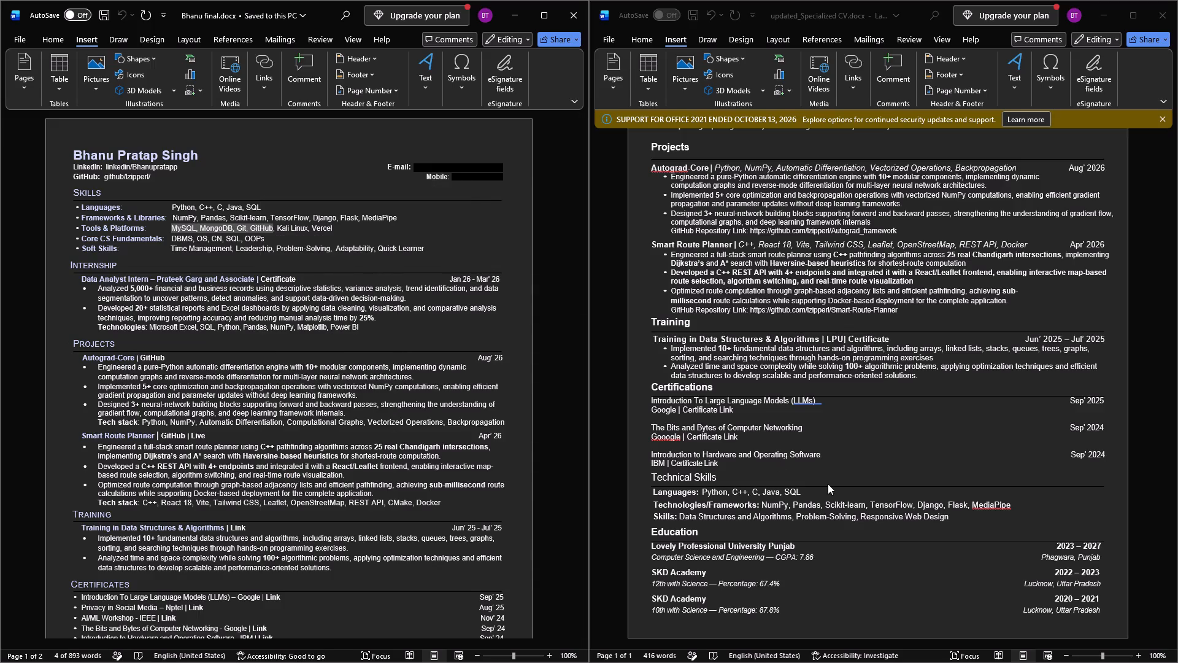
left_click(1010, 502)
left_click(1016, 505)
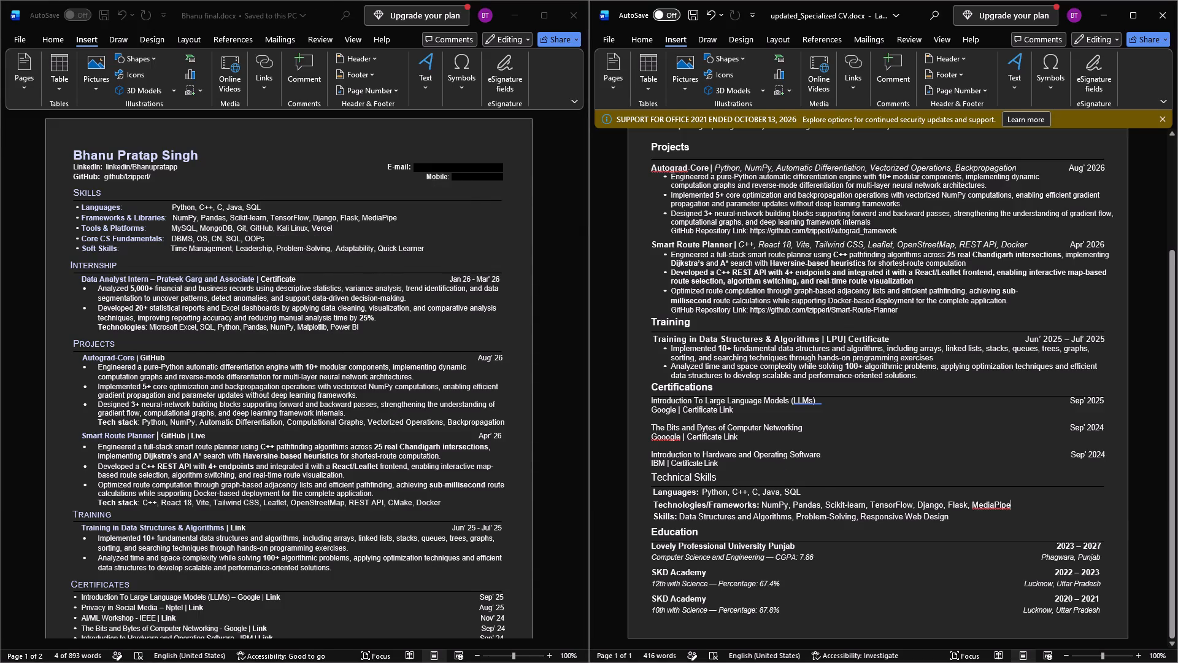
right_click(1016, 505)
left_click(1069, 352)
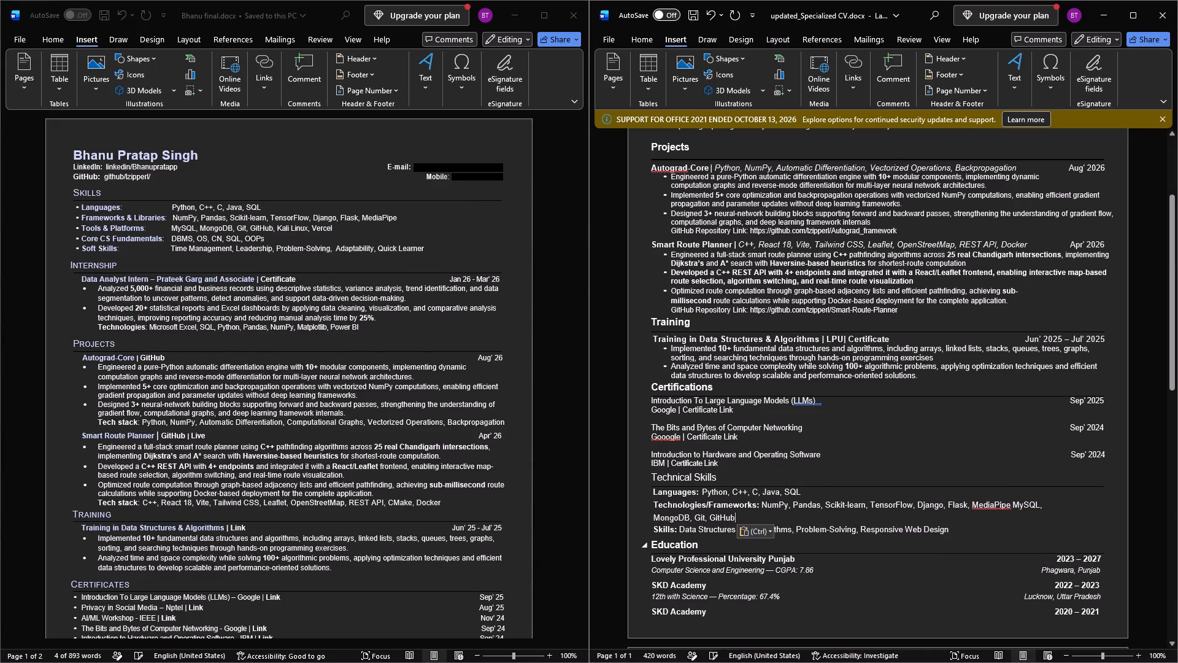
Delete ", Git, GitHub" from the end of the Technologies/Frameworks entries.
left_click(765, 517)
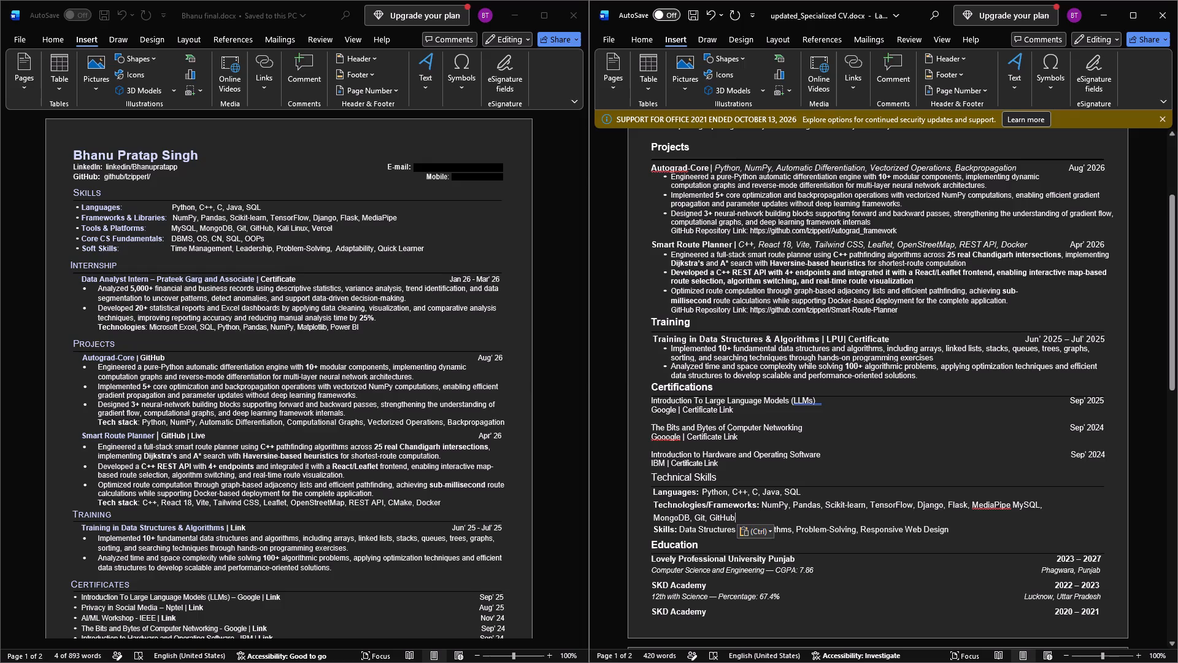
key("BackSpace")
key("BackSpace")
key("BackSpace")
key("BackSpace")
key("BackSpace")
key("BackSpace")
key("BackSpace")
key("BackSpace")
key("BackSpace")
key("BackSpace")
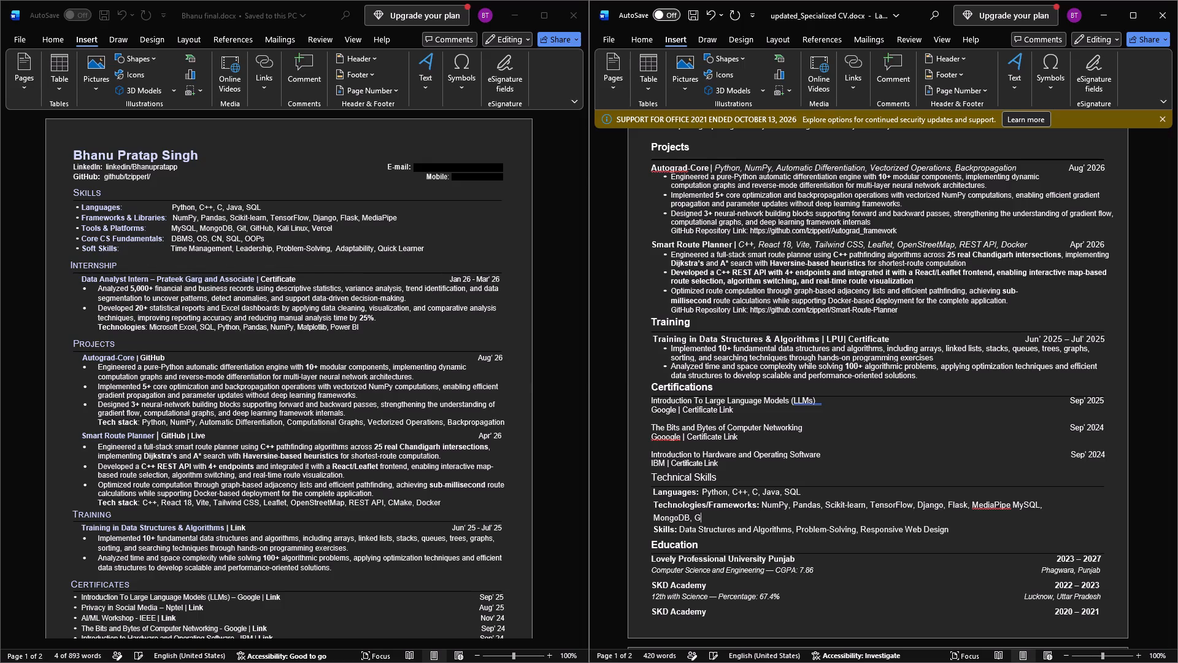
key("BackSpace")
key("BackSpace")
key("BackSpace")
Delete "MySQL" and its extra space after "MediaPipe" so the Technologies/Frameworks line ends with "MediaPipe, MongoDB".
key("Left")
key("Left")
key("Left")
key("Left")
key("Left")
key("Left")
key("Left")
key("Left")
key("Left")
key("Left")
key("Left")
key("Left")
key("Left")
key("Left")
key("Left")
key("Left")
key("Right")
key("Right")
key("Left")
key("Delete")
key("Delete")
key("Delete")
key("Delete")
key("Delete")
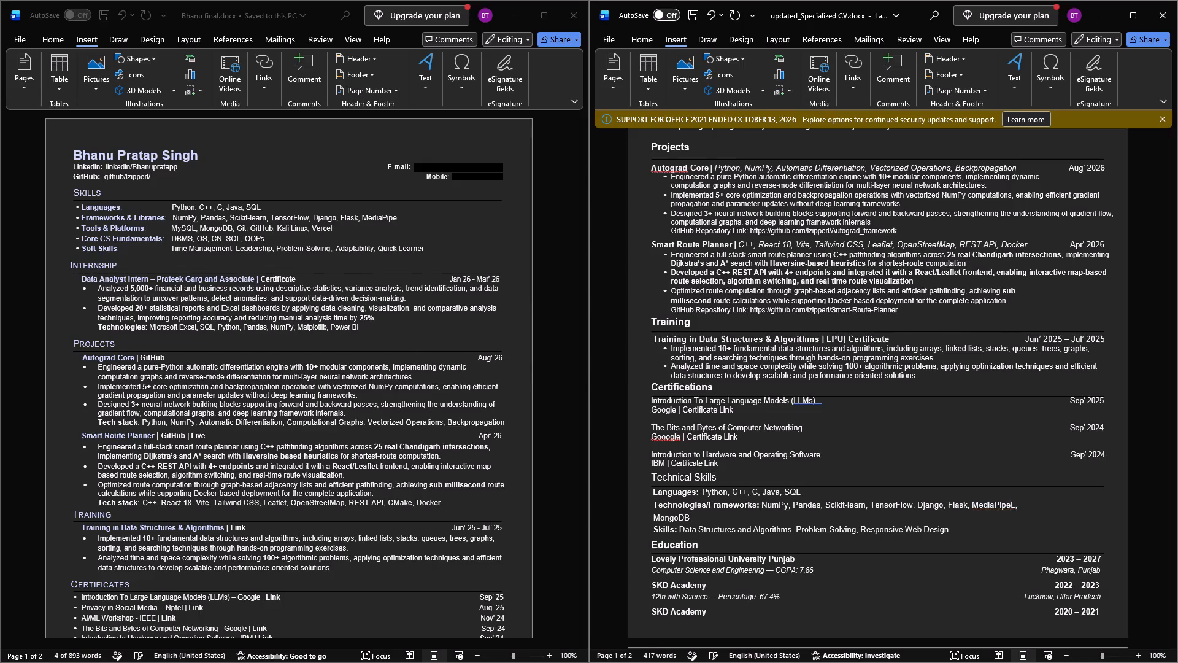
key("Delete")
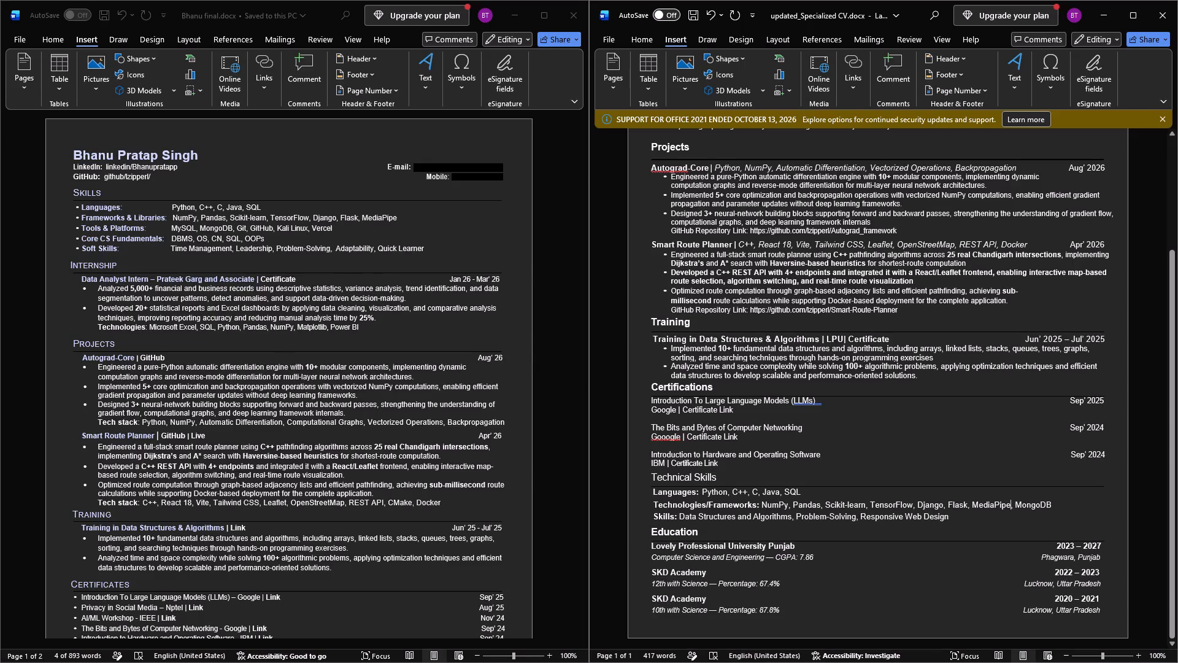
key("Down")
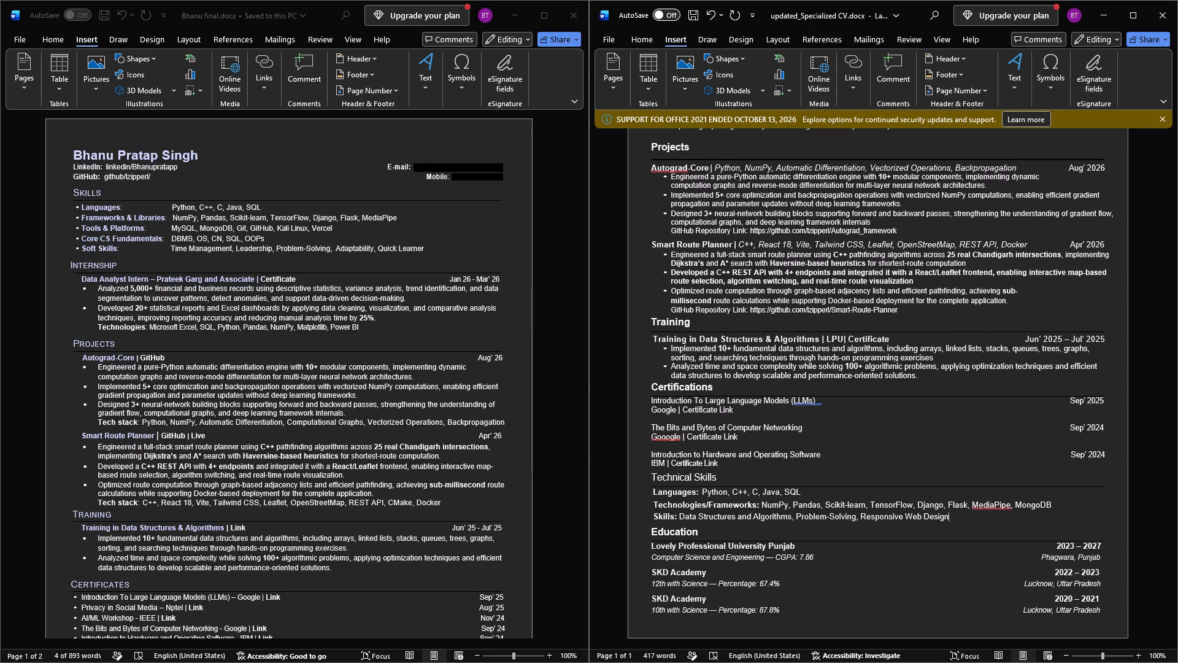
Set the Lovely Professional University CGPA under Education in the updated CV to 7.01, matching Bhanu final.docx.
scroll(837, 527, "down", 1)
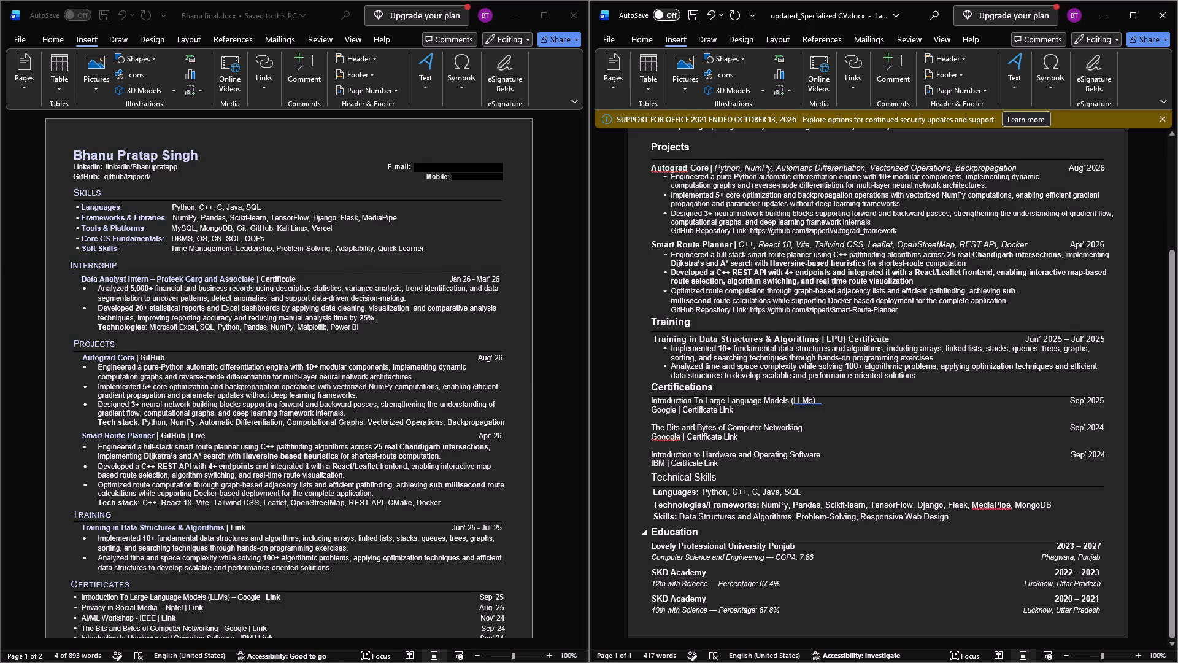
scroll(837, 527, "down", 1)
scroll(907, 574, "down", 1)
scroll(492, 550, "down", 2)
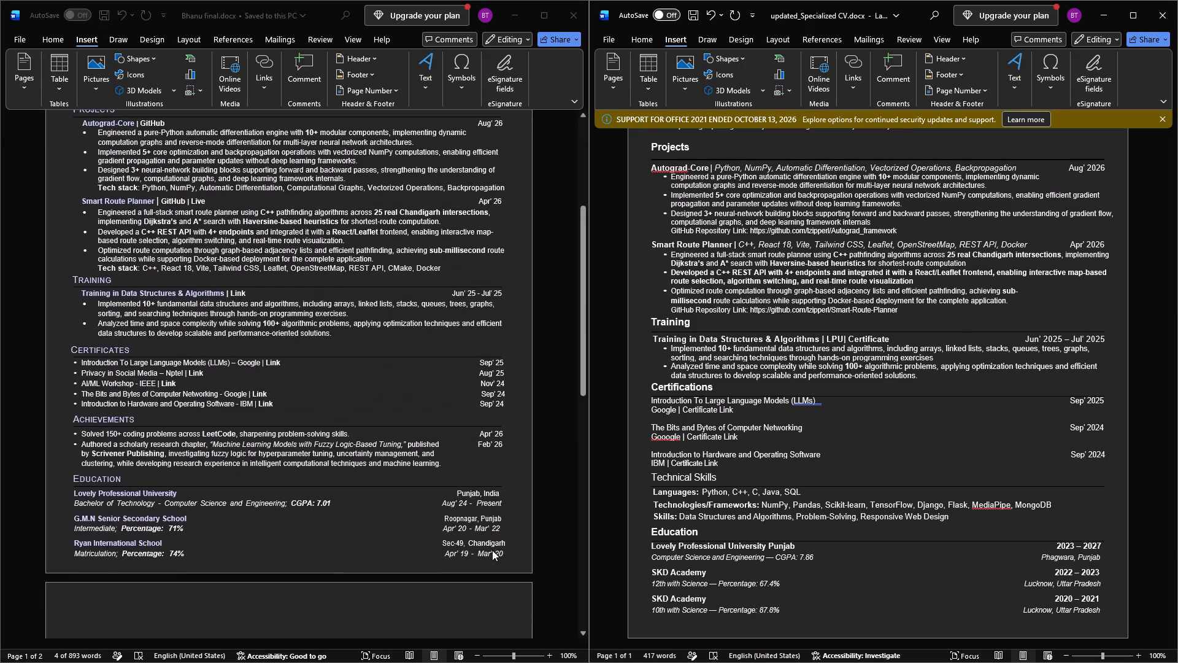
left_click(814, 557)
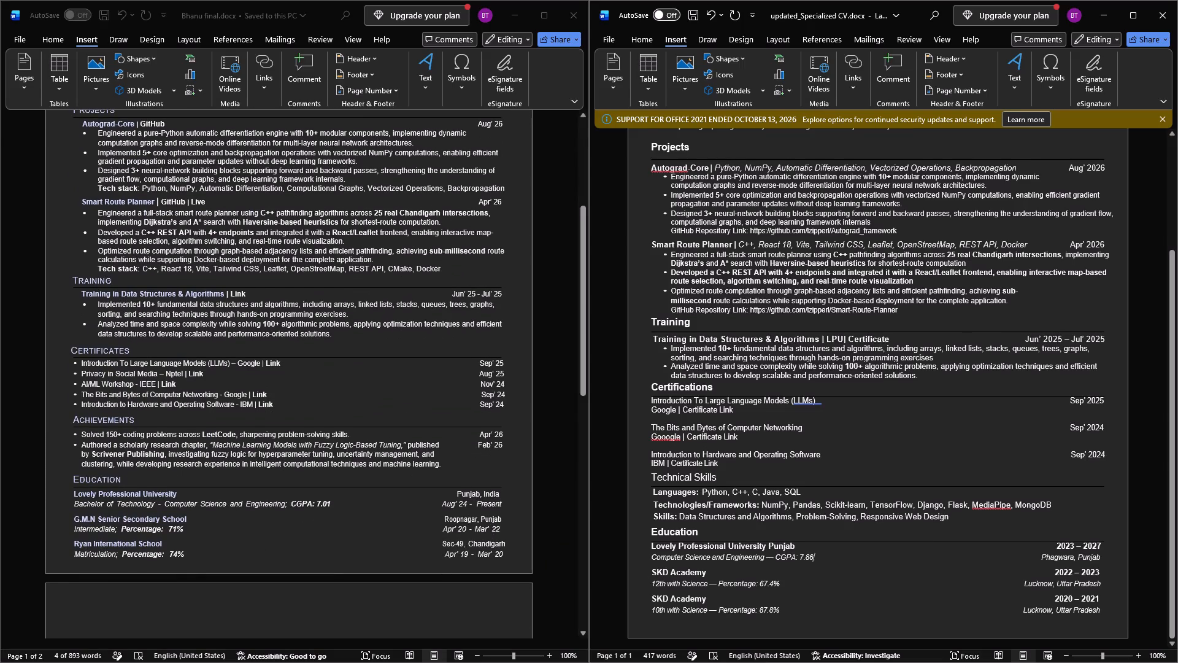
key("BackSpace")
key("BackSpace")
type("01")
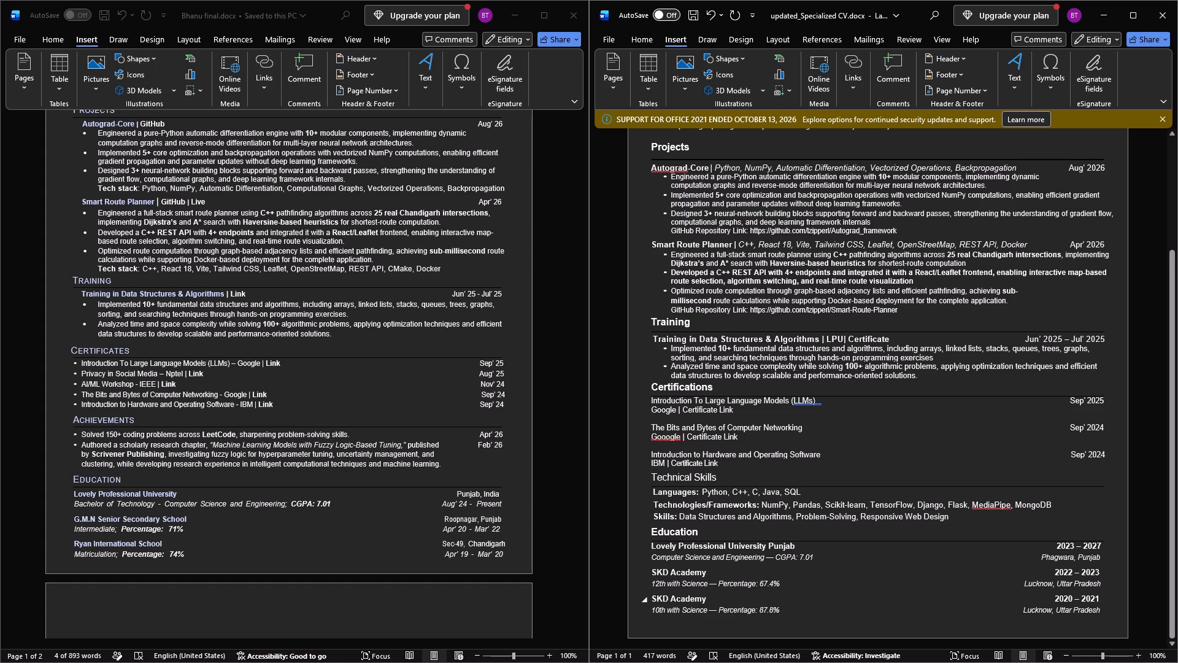
Set the 12th with Science percentage under Education to 71%.
left_click(774, 583)
key("BackSpace")
key("BackSpace")
key("BackSpace")
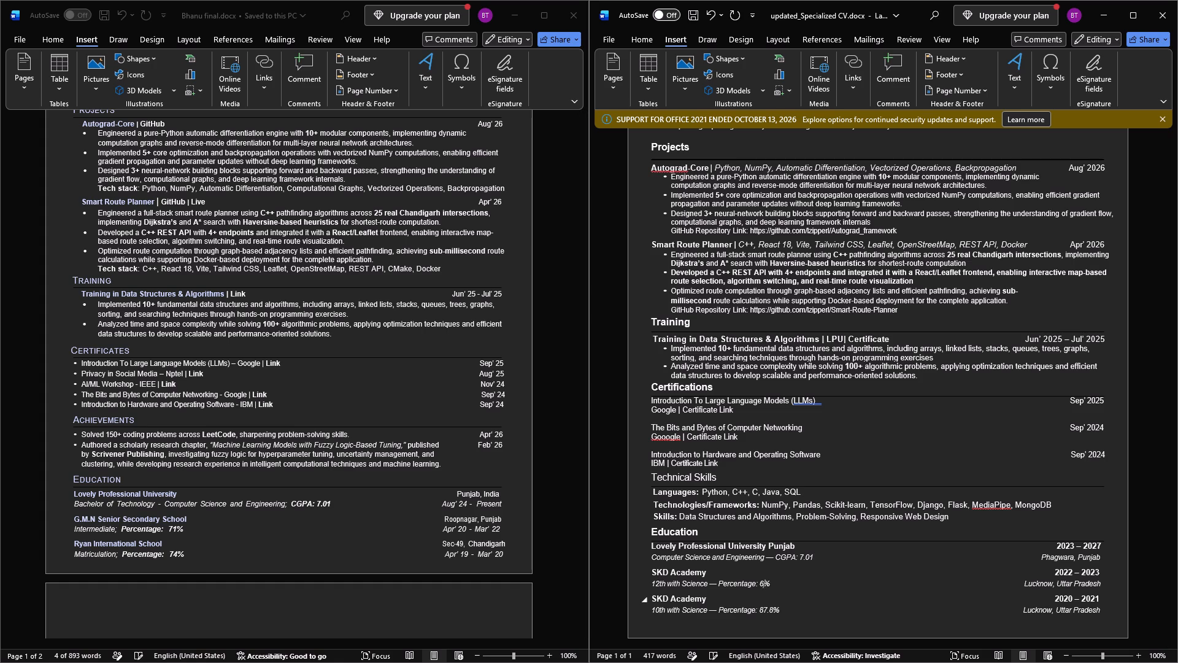
key("BackSpace")
type("71")
key("Down")
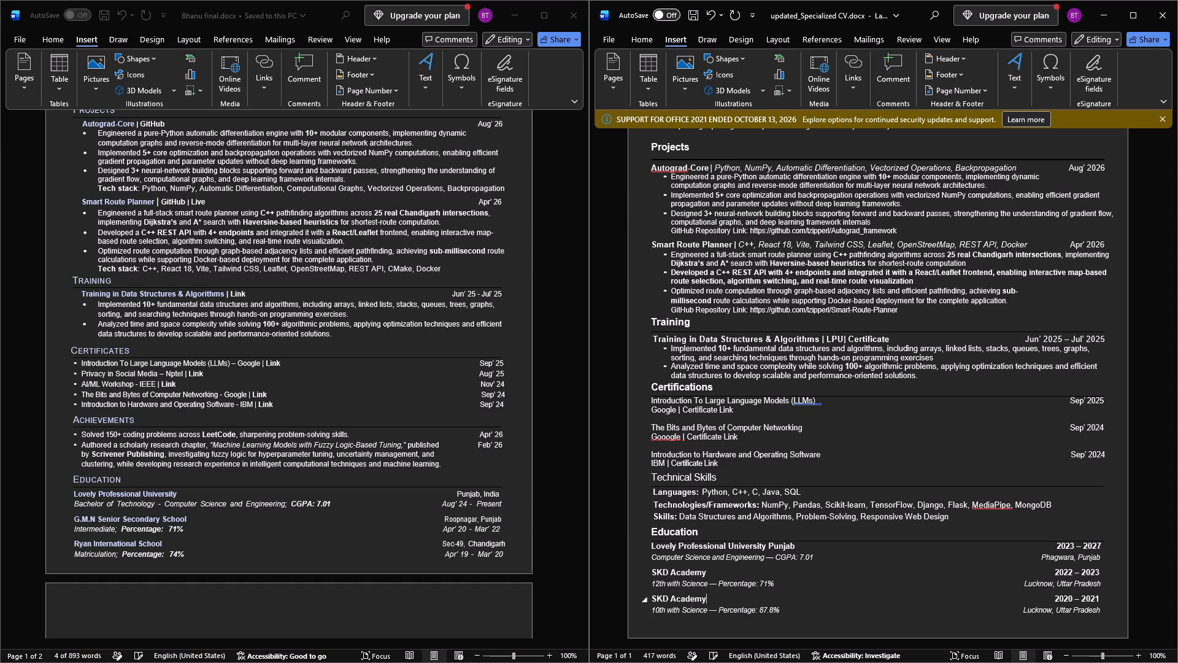
Set the 10th with Science percentage under Education to 74%, matching Bhanu final.docx.
key("Down")
key("Right")
key("Right")
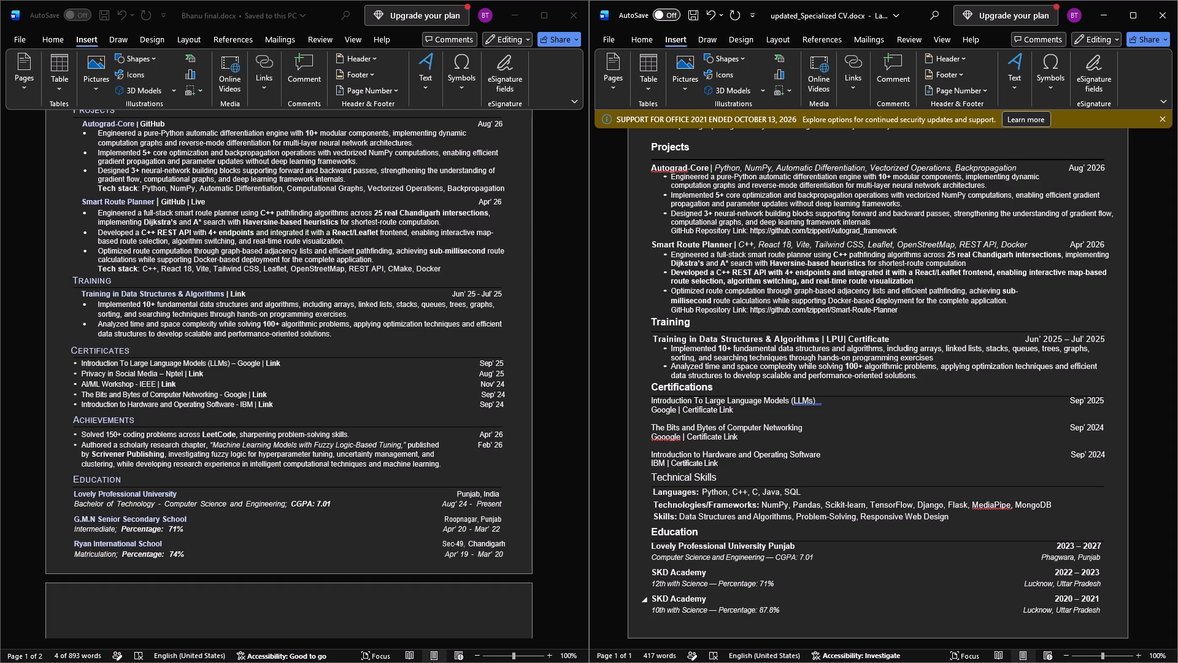
key("BackSpace")
key("BackSpace")
key("BackSpace")
key("BackSpace")
type("74")
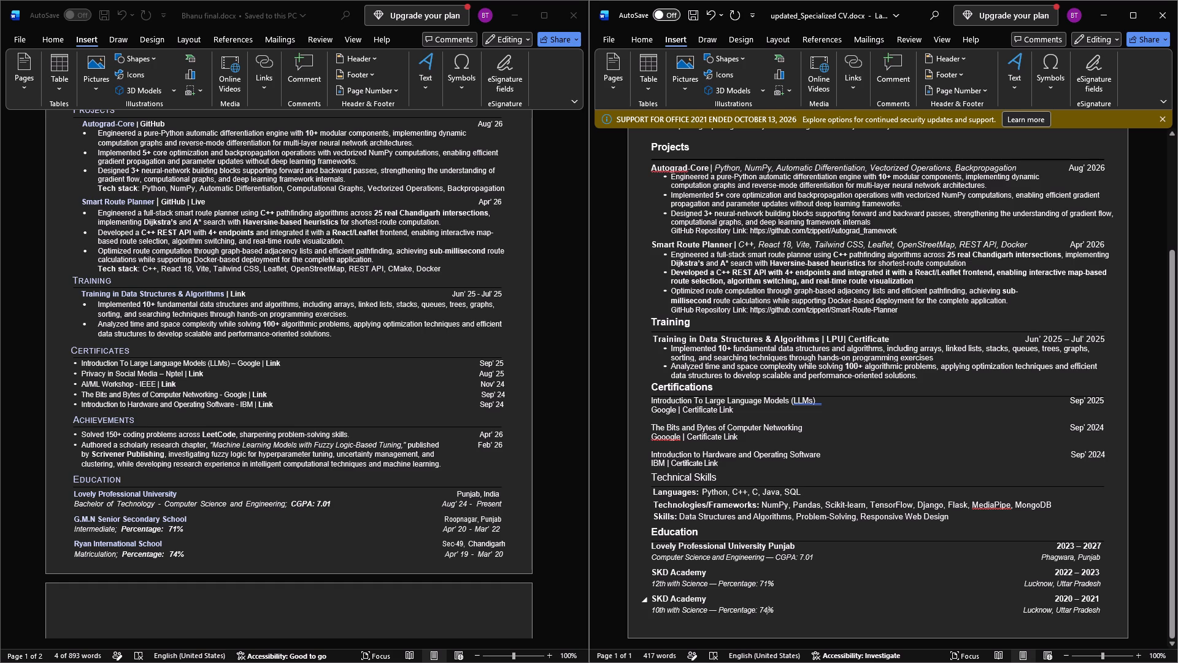
Copy "G.M.N Senior Secondary School" from Bhanu final.docx and paste it over "Academy" in the 12th with Science school name.
left_click(710, 578)
left_click(710, 575)
left_click(187, 516)
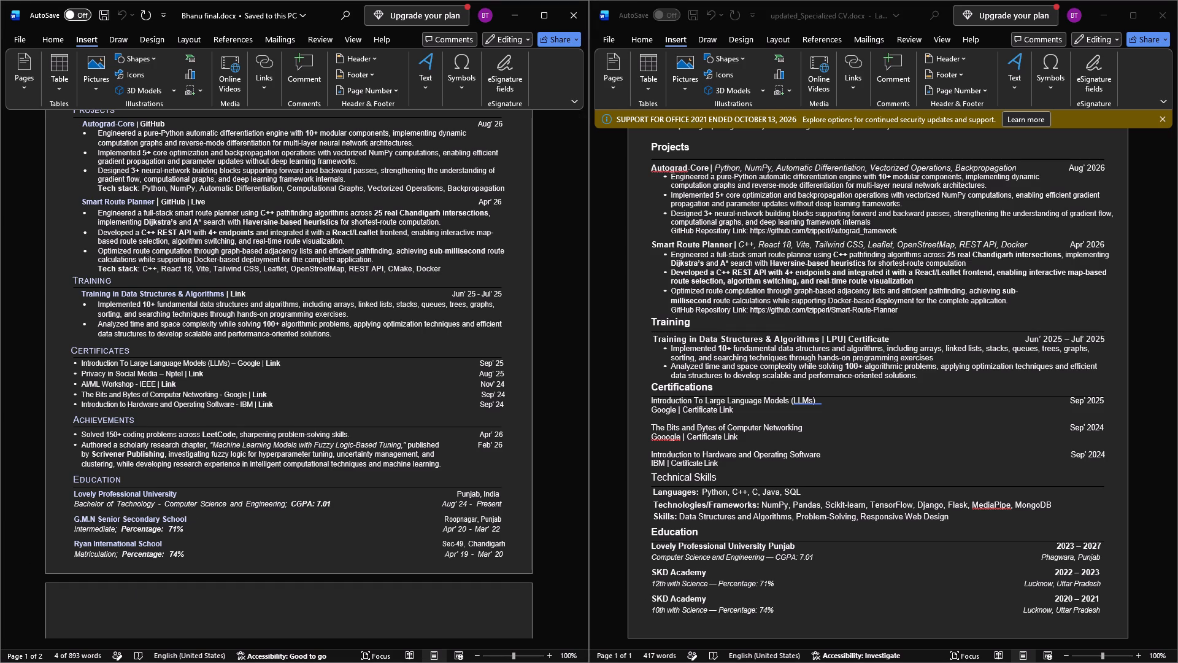
left_click_drag(187, 520, 73, 522)
right_click(99, 523)
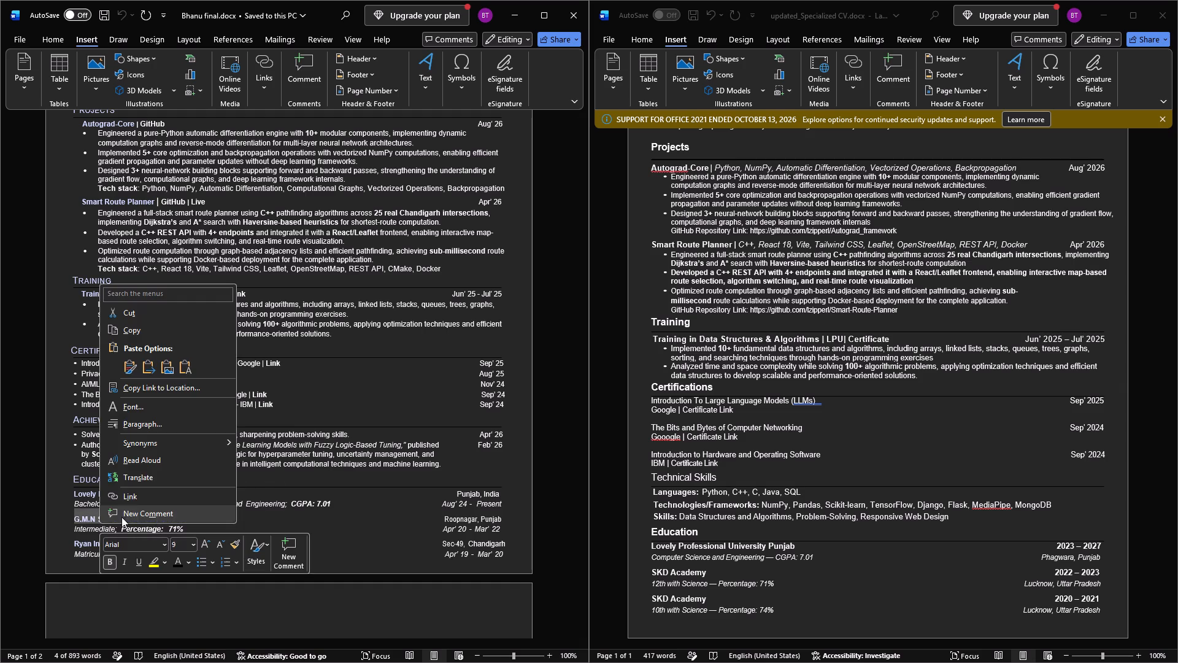
left_click(174, 332)
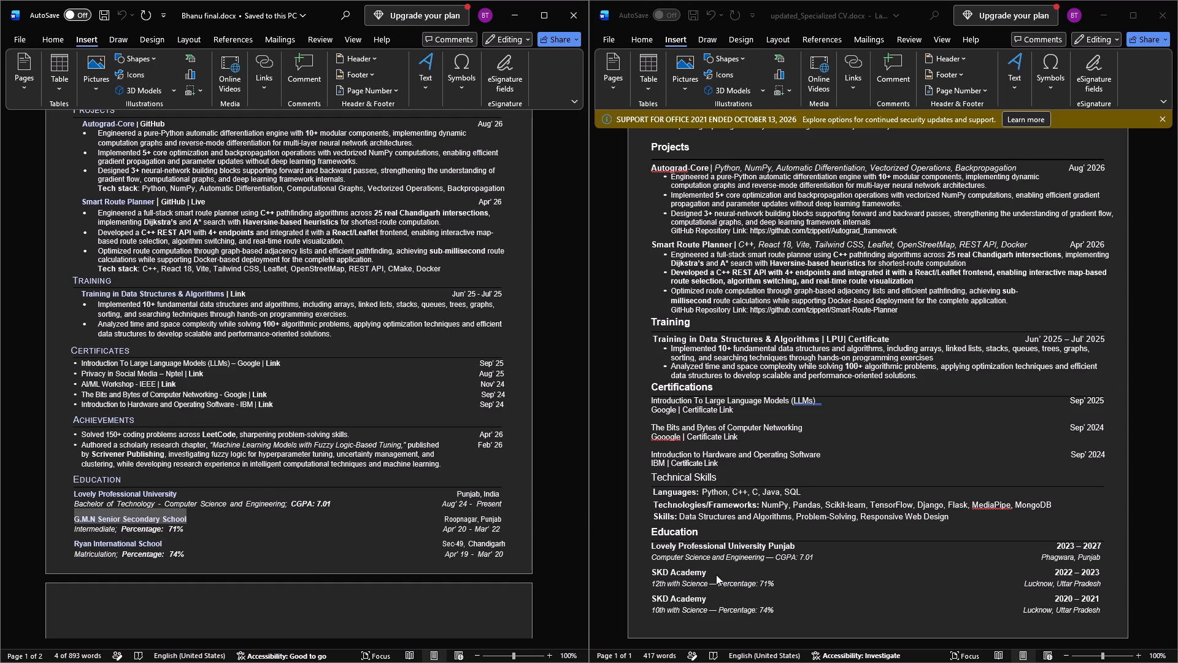
left_click(714, 572)
left_click_drag(712, 572, 661, 572)
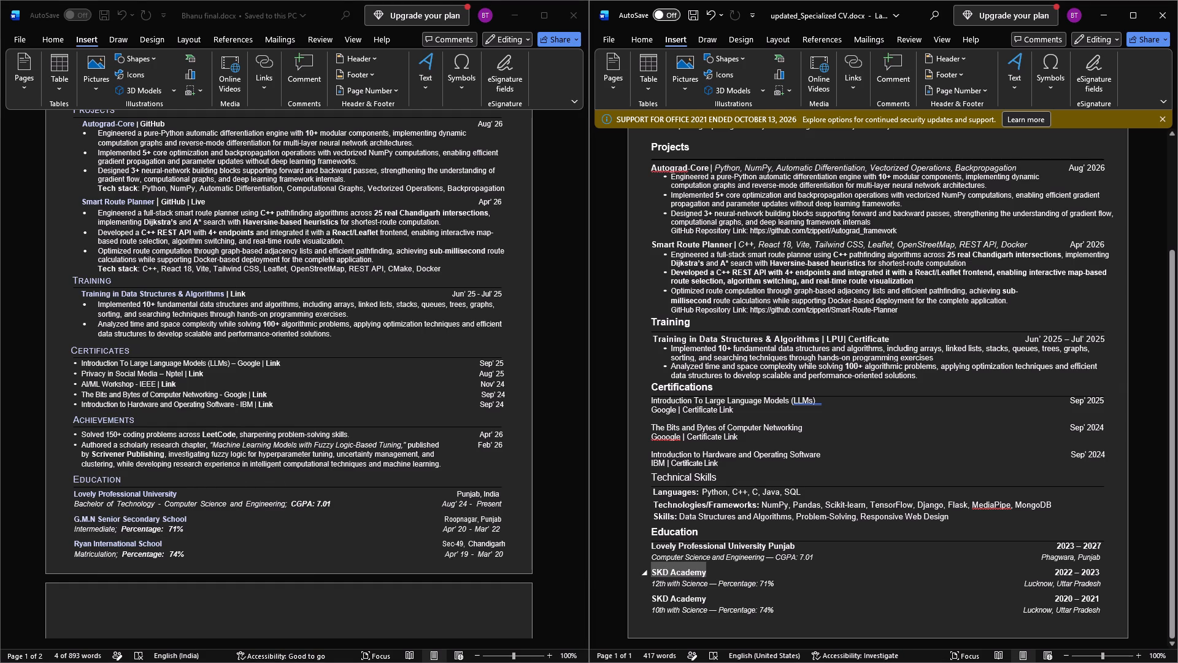
left_click_drag(661, 572, 667, 572)
key("BackSpace")
right_click(672, 572)
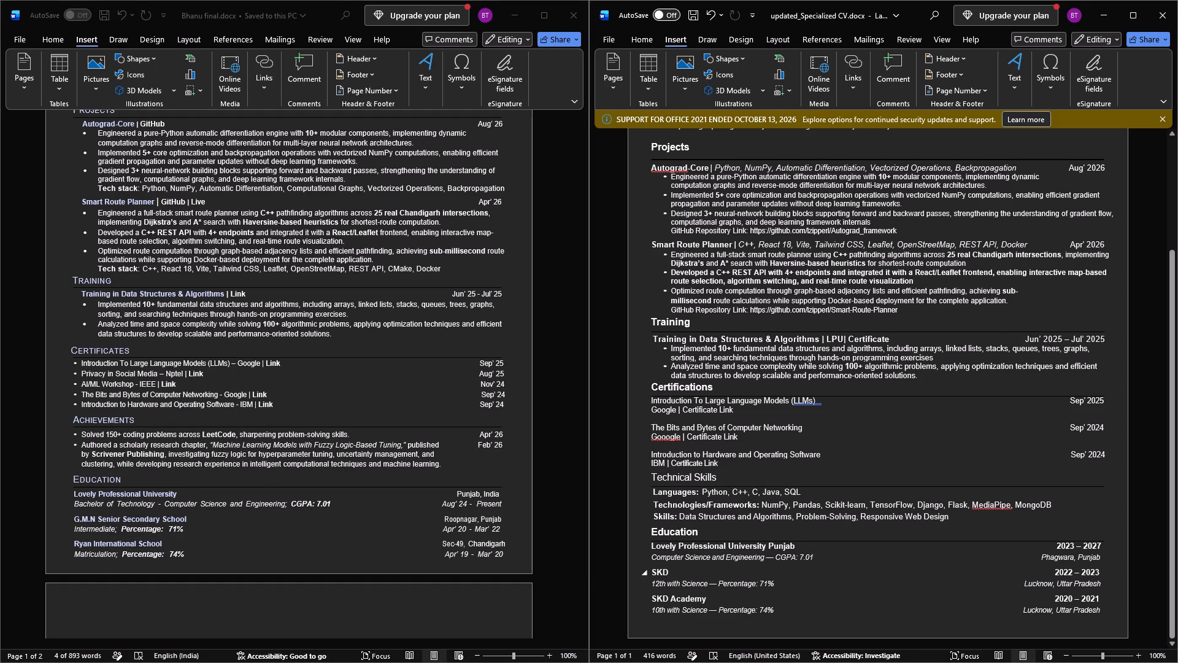
left_click(720, 402)
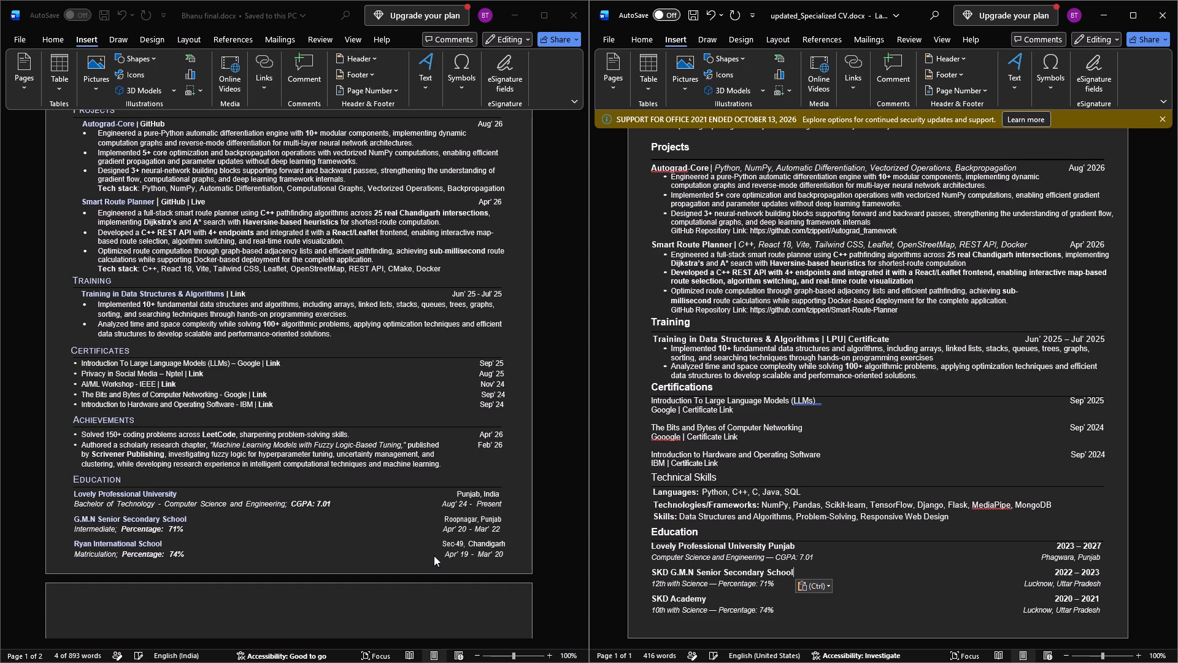
Copy "Ryan International School" from Bhanu final.docx and paste it after "SKD Academy" in the 10th with Science entry.
left_click(166, 544)
left_click(166, 544)
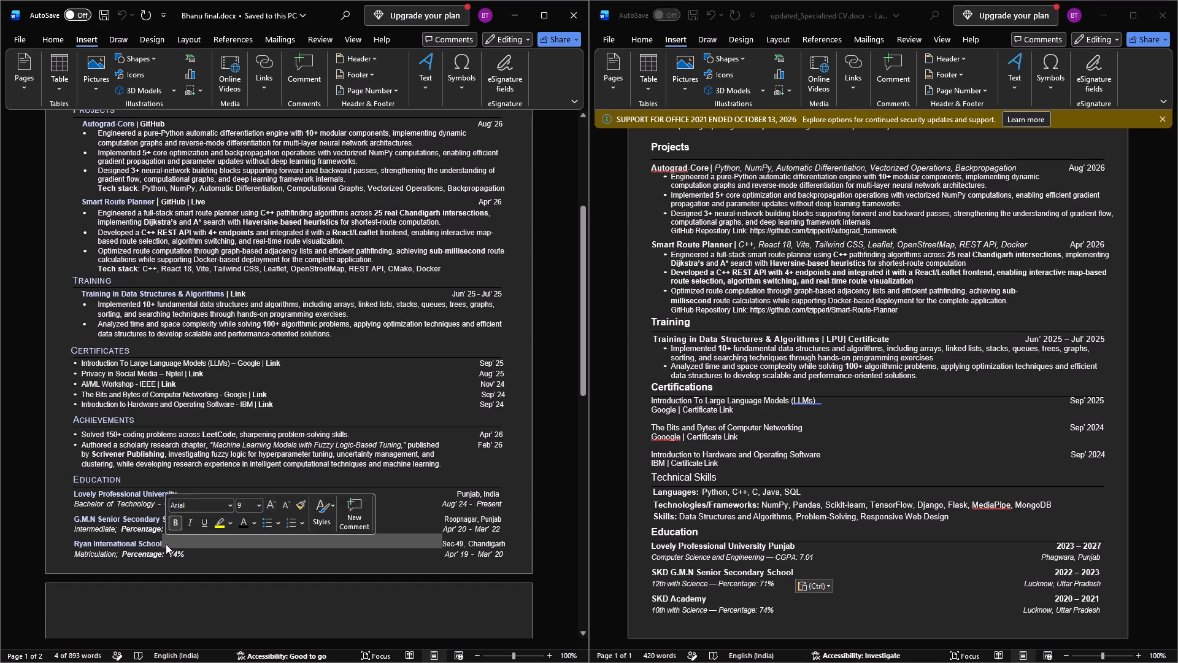
left_click_drag(166, 544, 159, 544)
left_click(159, 544)
left_click_drag(163, 545, 83, 545)
right_click(95, 545)
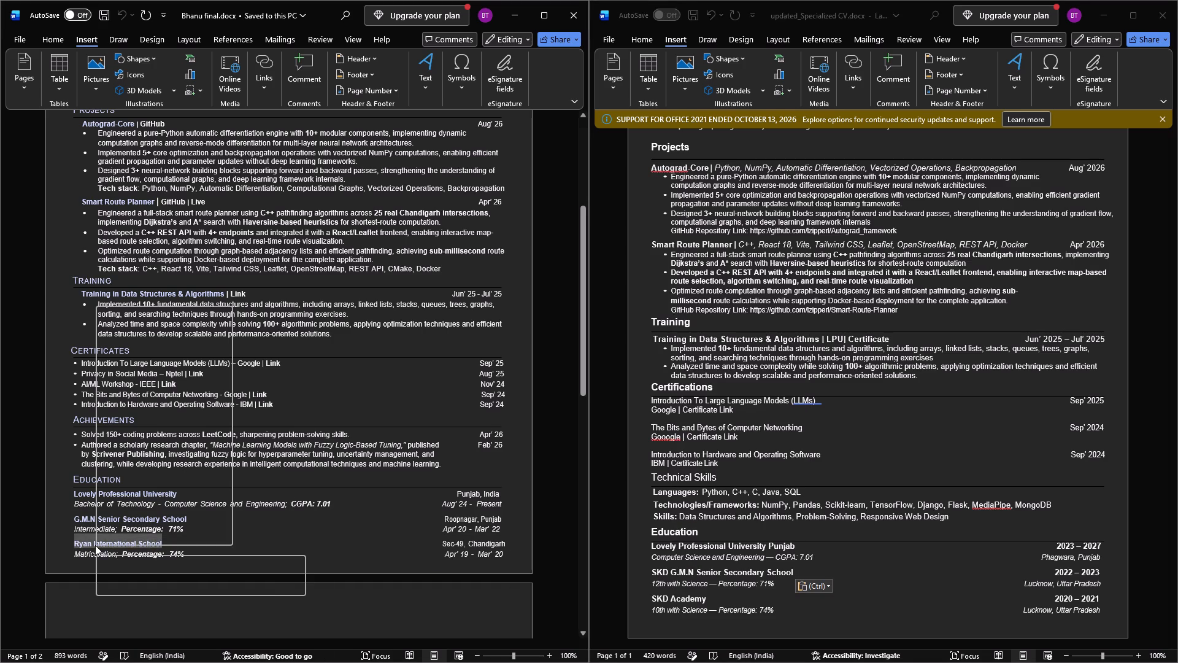
left_click(179, 354)
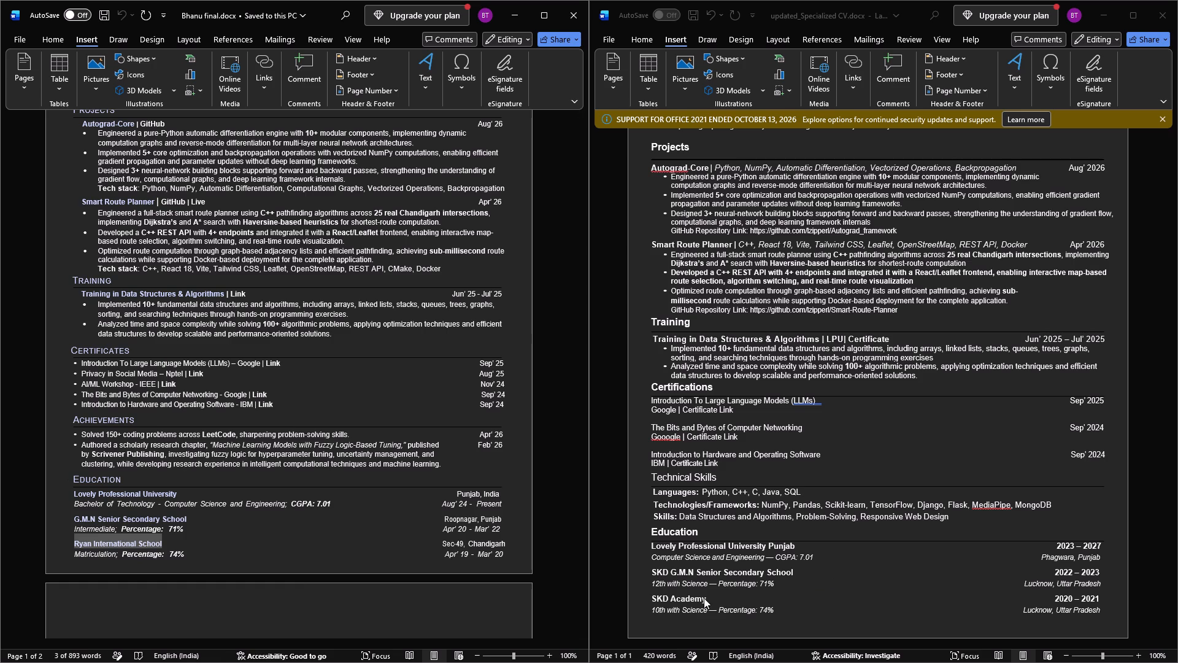
left_click(709, 597)
left_click(712, 599)
right_click(712, 599)
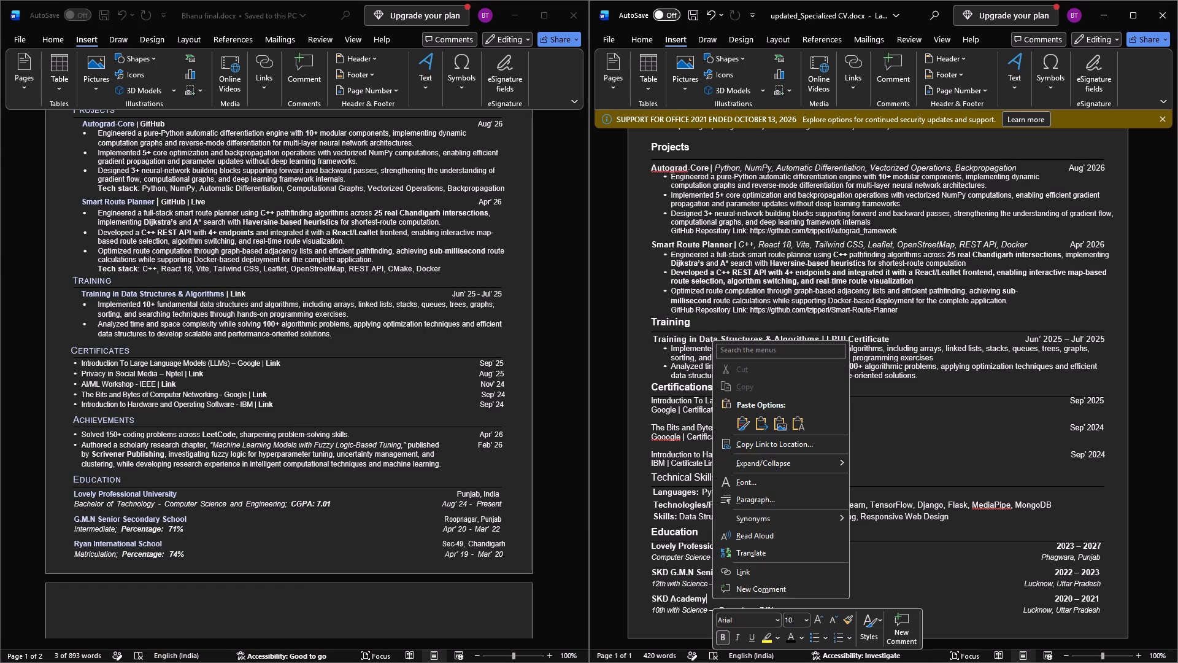
left_click(761, 417)
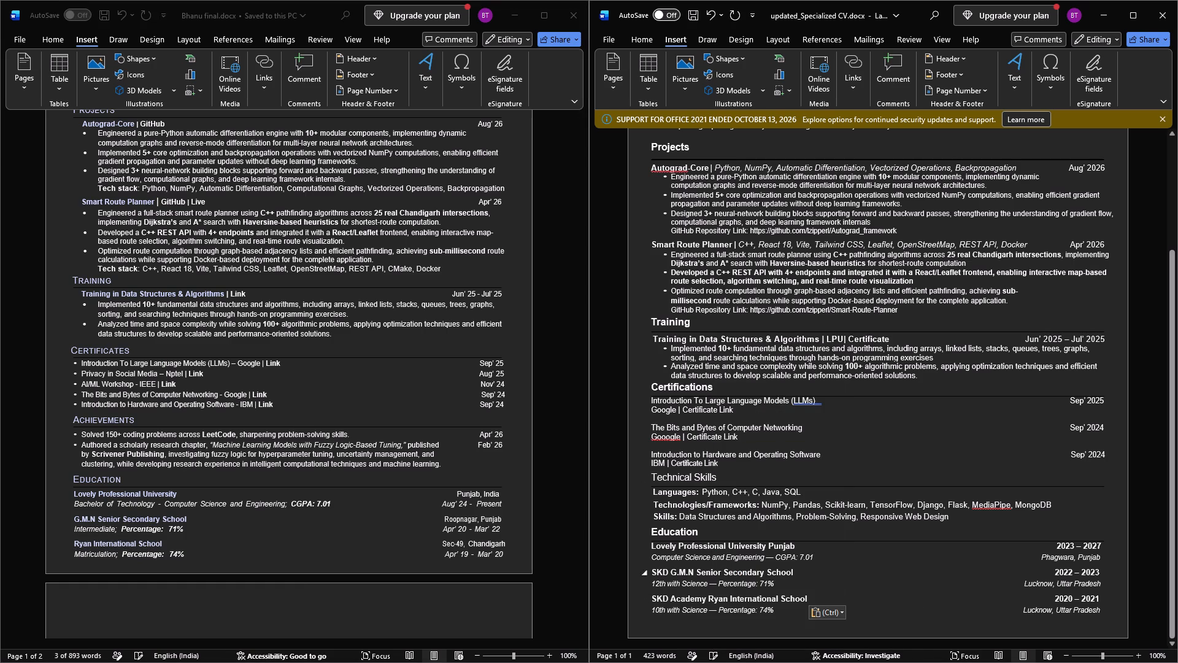
Delete "SKD Academy" in front of "Ryan International School" in the 10th with Science entry.
left_click(708, 596)
key("BackSpace")
key("BackSpace")
key("BackSpace")
key("BackSpace")
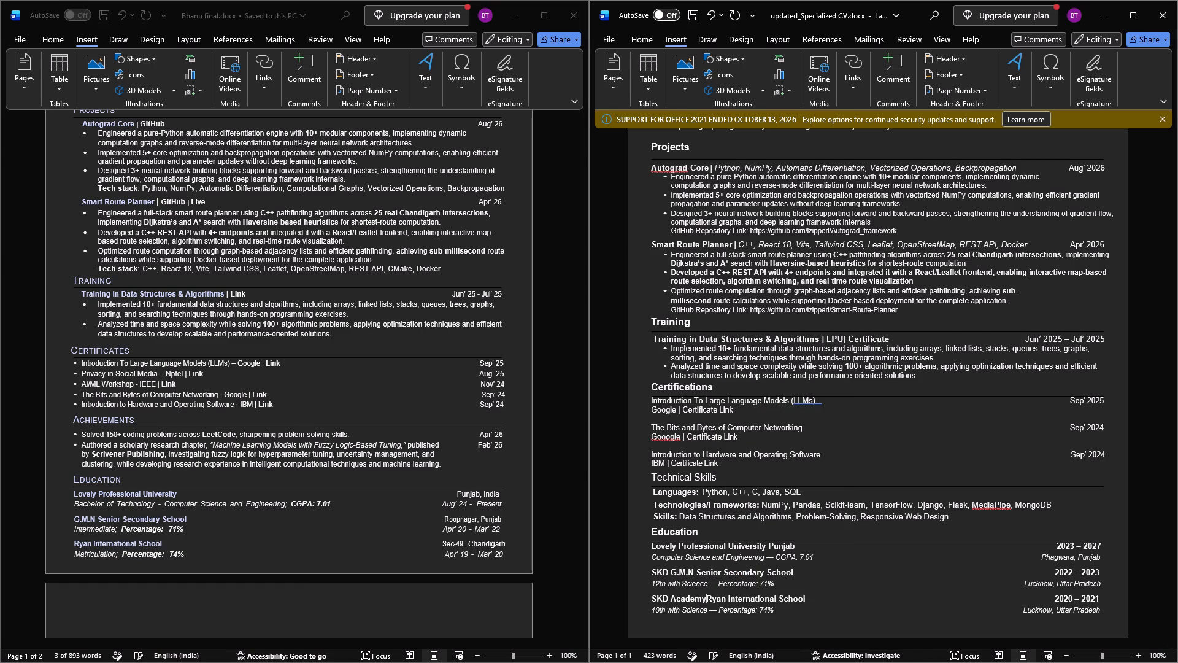
key("BackSpace")
key("BackSpace")
key("BackSpace")
key("BackSpace")
key("BackSpace")
key("BackSpace")
key("BackSpace")
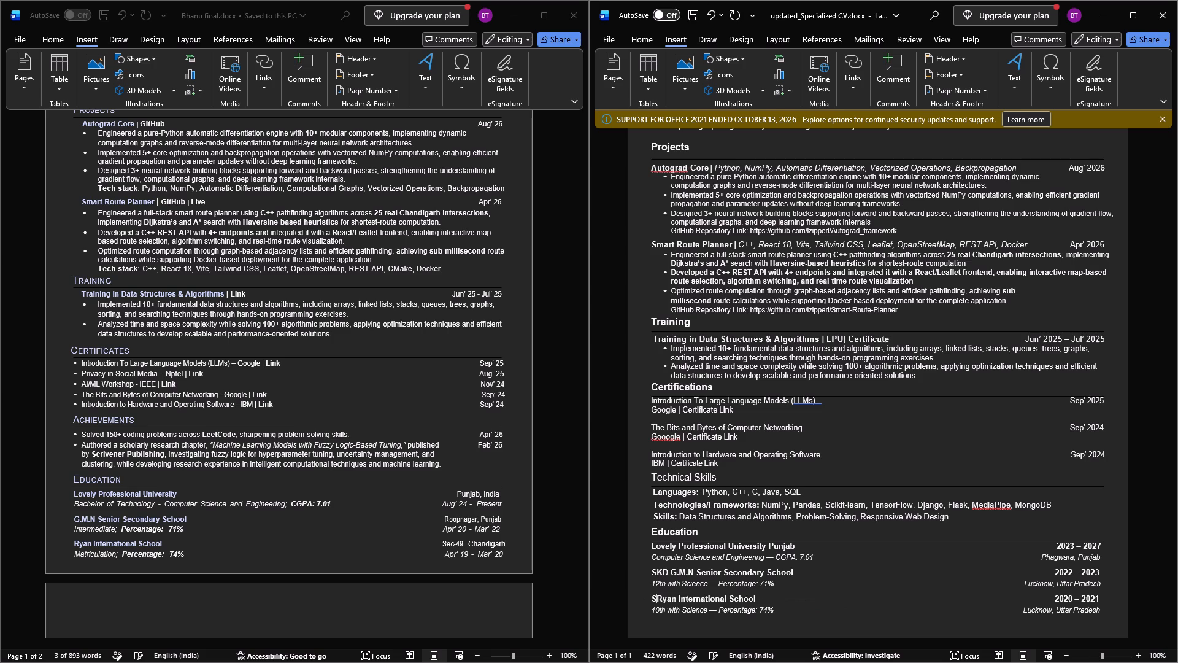
key("BackSpace")
Delete the leftover "SKD" and its space in front of "G.M.N Senior Secondary School" in the 12th with Science entry.
key("Up")
key("Up")
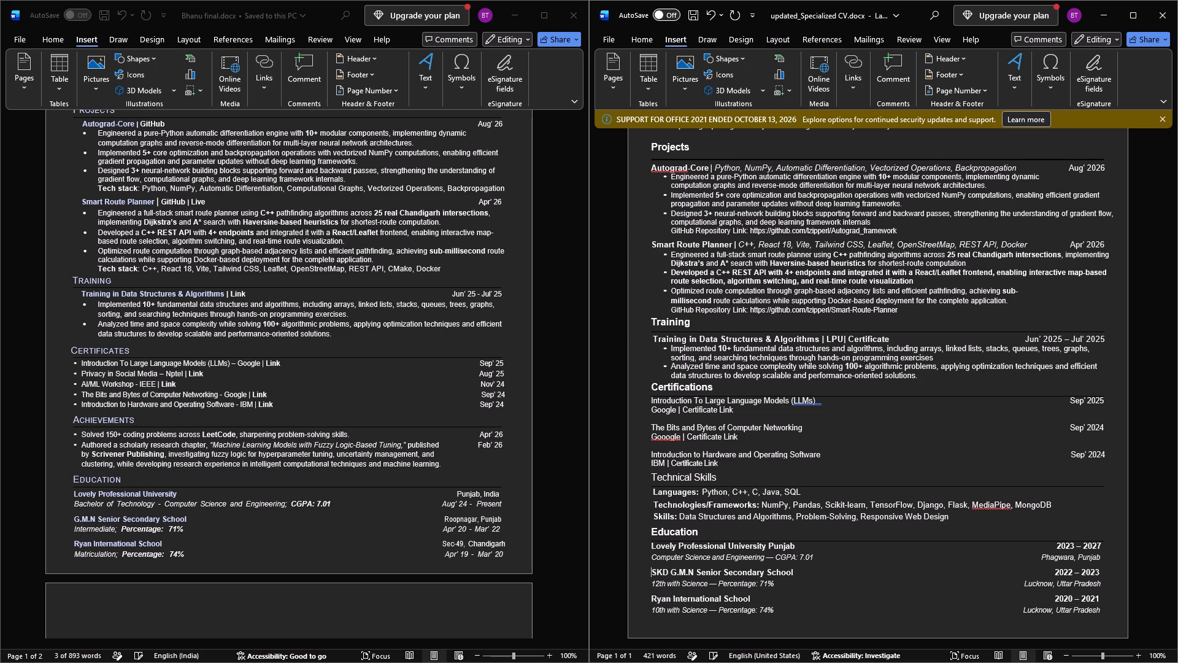
key("Right")
key("Right")
key("Right")
key("Right")
key("Right")
key("Right")
key("Right")
key("Right")
key("Right")
key("Right")
key("Left")
key("Left")
key("Left")
key("Left")
key("Left")
key("Left")
key("Left")
key("Right")
key("BackSpace")
key("BackSpace")
key("BackSpace")
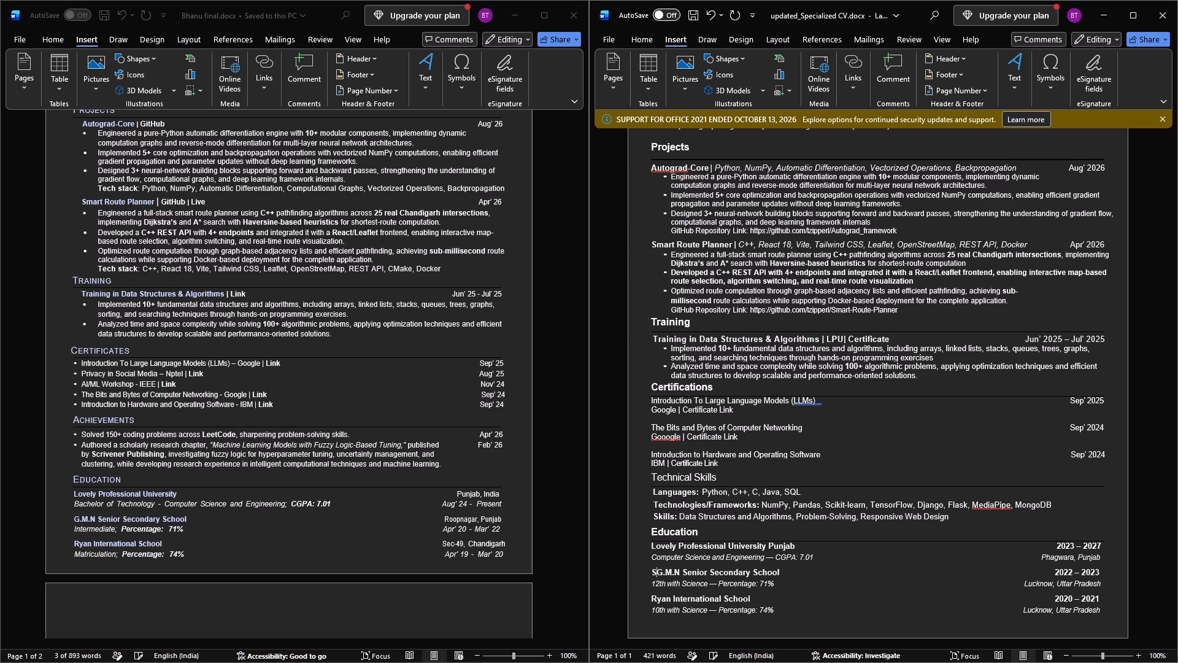
key("BackSpace")
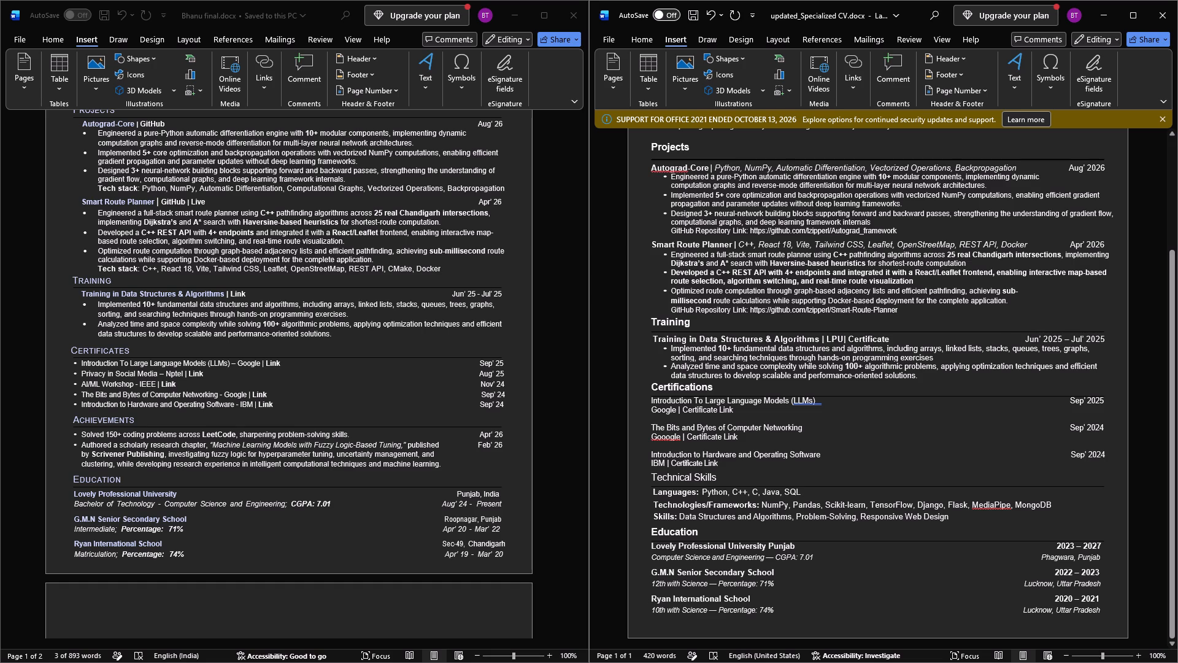
Set the city in the G.M.N Senior Secondary School location to "Roopnagar".
left_click(1053, 584)
key("Left")
key("Right")
key("BackSpace")
key("BackSpace")
key("BackSpace")
key("BackSpace")
key("BackSpace")
key("BackSpace")
key("BackSpace")
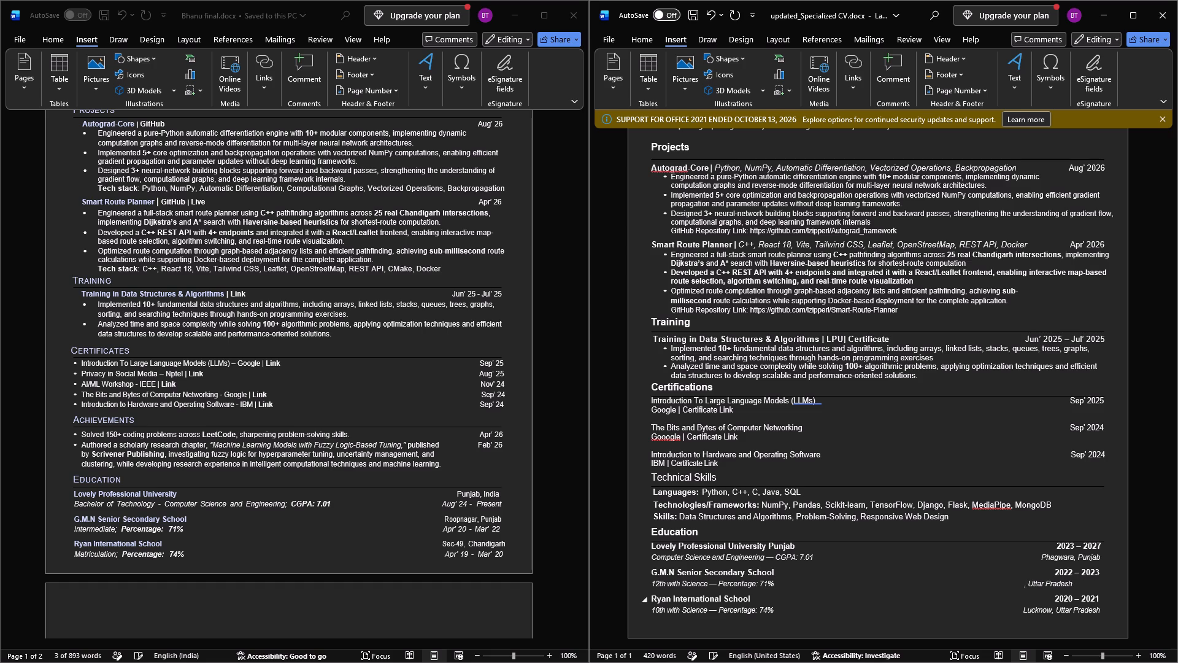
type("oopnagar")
Set the state in the G.M.N Senior Secondary School location to "Punjab", after "Roopnagar,".
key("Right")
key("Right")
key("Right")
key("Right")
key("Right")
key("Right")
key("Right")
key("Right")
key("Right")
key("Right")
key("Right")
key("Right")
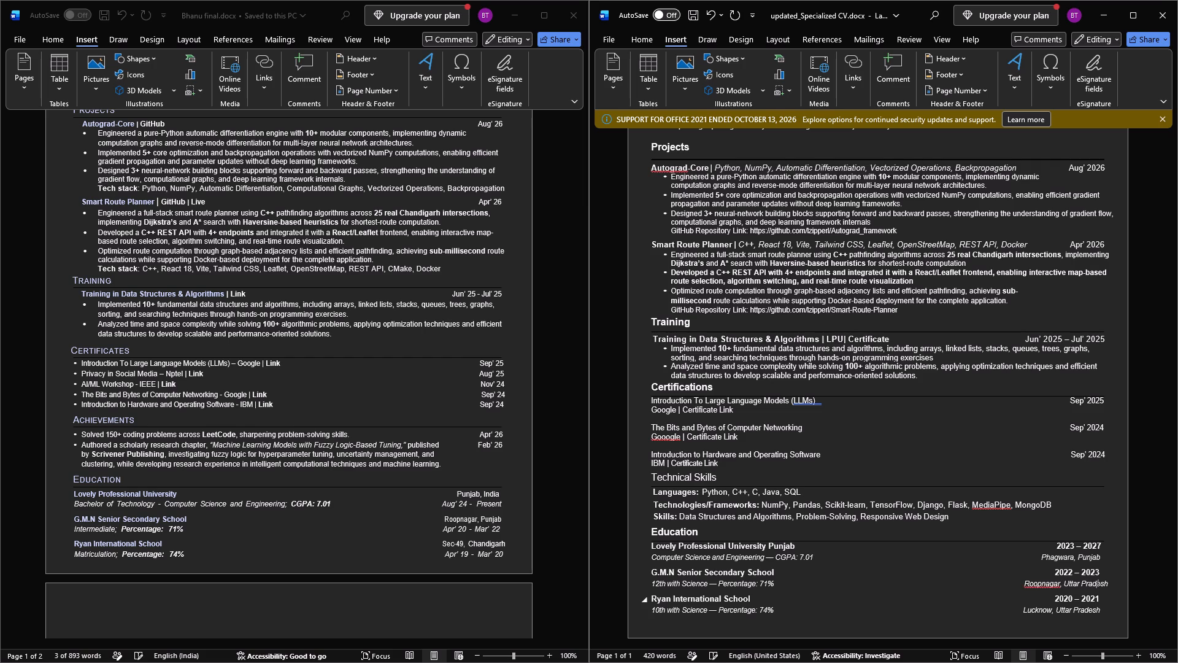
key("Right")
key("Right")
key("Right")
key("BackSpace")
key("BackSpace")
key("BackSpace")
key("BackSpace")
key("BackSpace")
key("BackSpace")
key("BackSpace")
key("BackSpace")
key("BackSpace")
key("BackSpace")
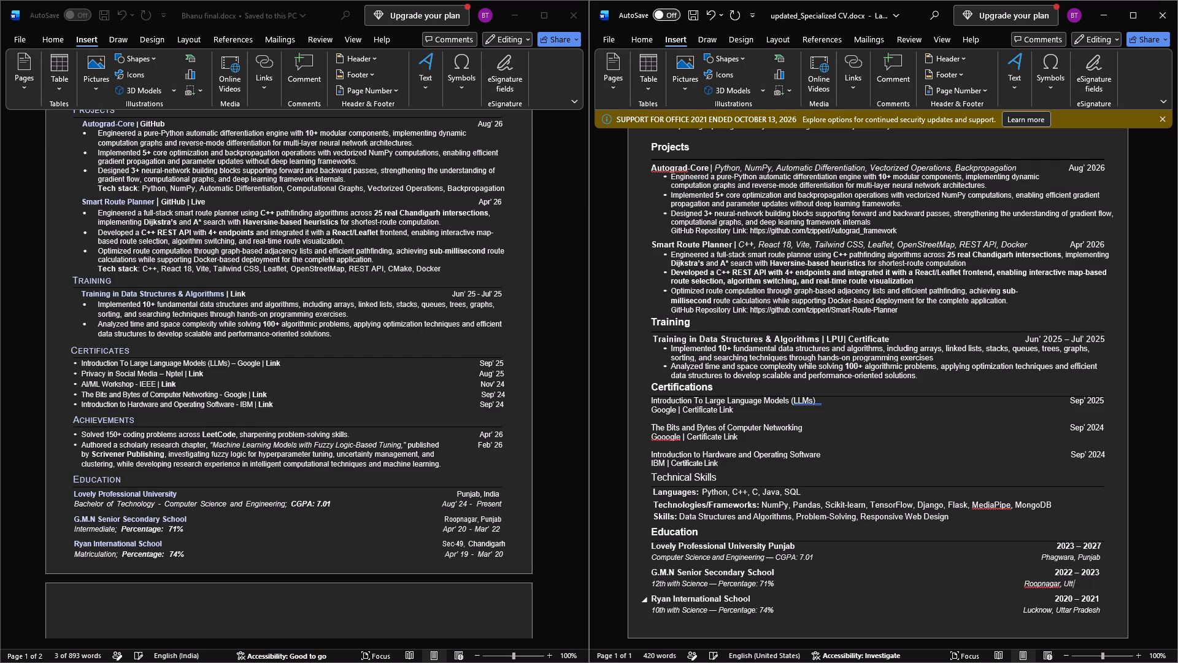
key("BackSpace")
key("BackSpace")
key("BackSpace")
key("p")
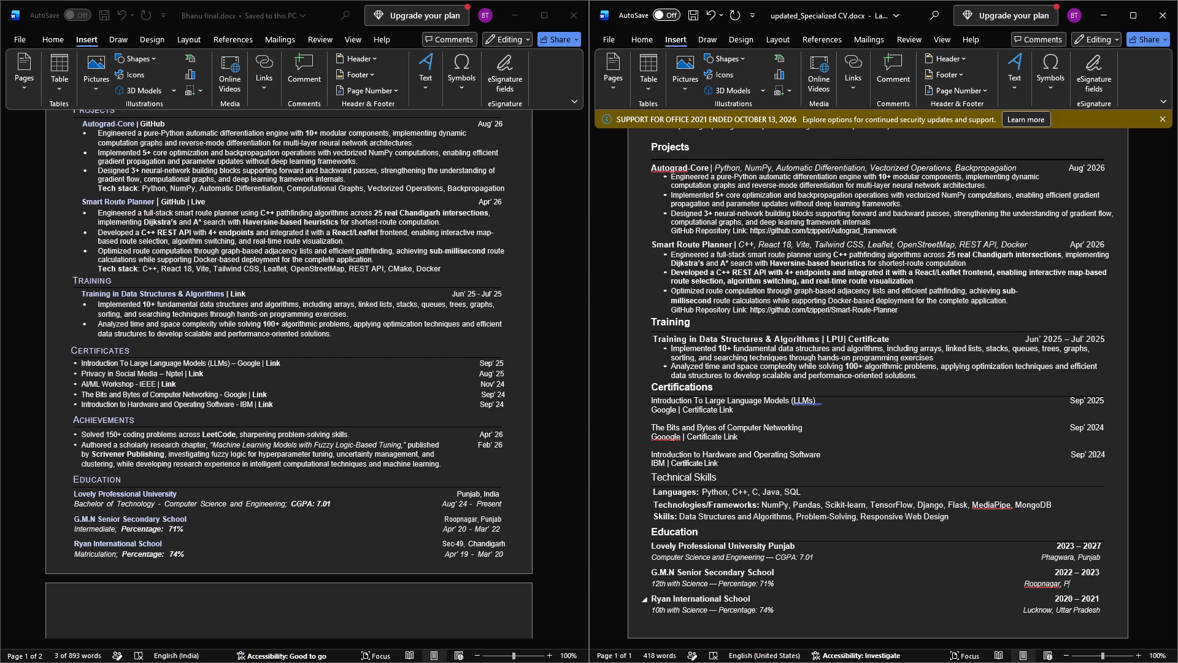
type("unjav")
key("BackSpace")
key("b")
Insert spaces before "Roopnagar, Punjab" so the location's end lines up with the other Education locations.
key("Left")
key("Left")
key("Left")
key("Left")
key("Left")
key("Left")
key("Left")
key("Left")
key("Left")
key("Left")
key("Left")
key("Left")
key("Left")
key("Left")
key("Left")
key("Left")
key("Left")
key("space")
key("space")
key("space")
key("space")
key("space")
key("space")
key("space")
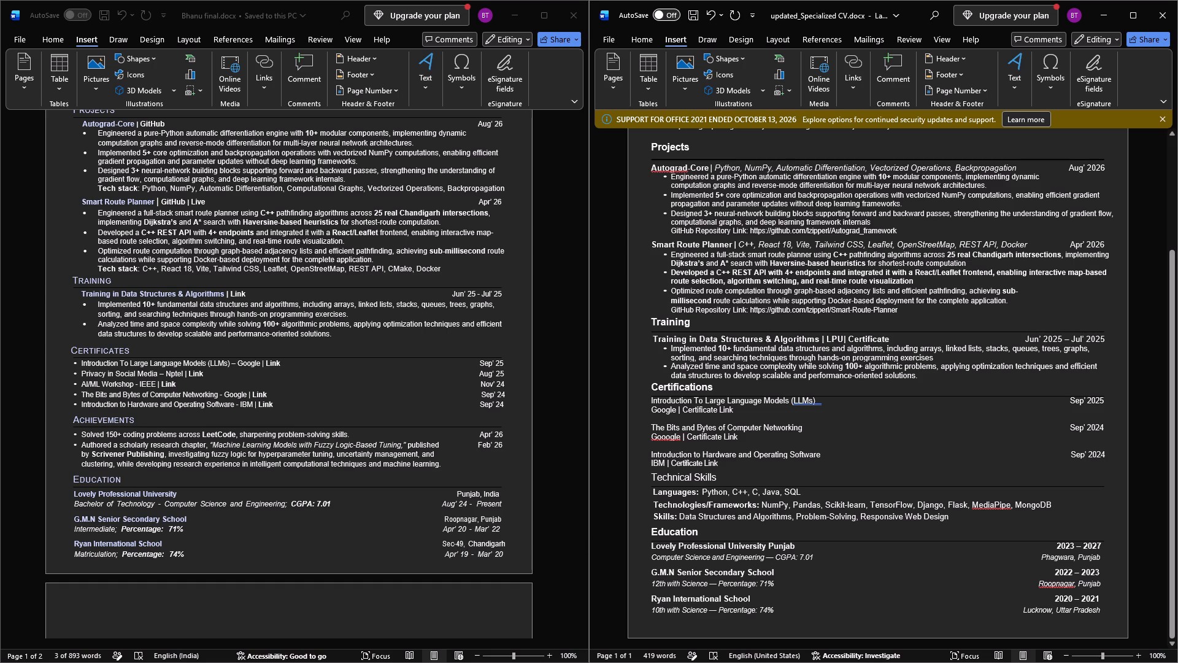
Replace the city in the Ryan International School location with "Sec-49", keeping the comma after it.
left_click(1101, 612)
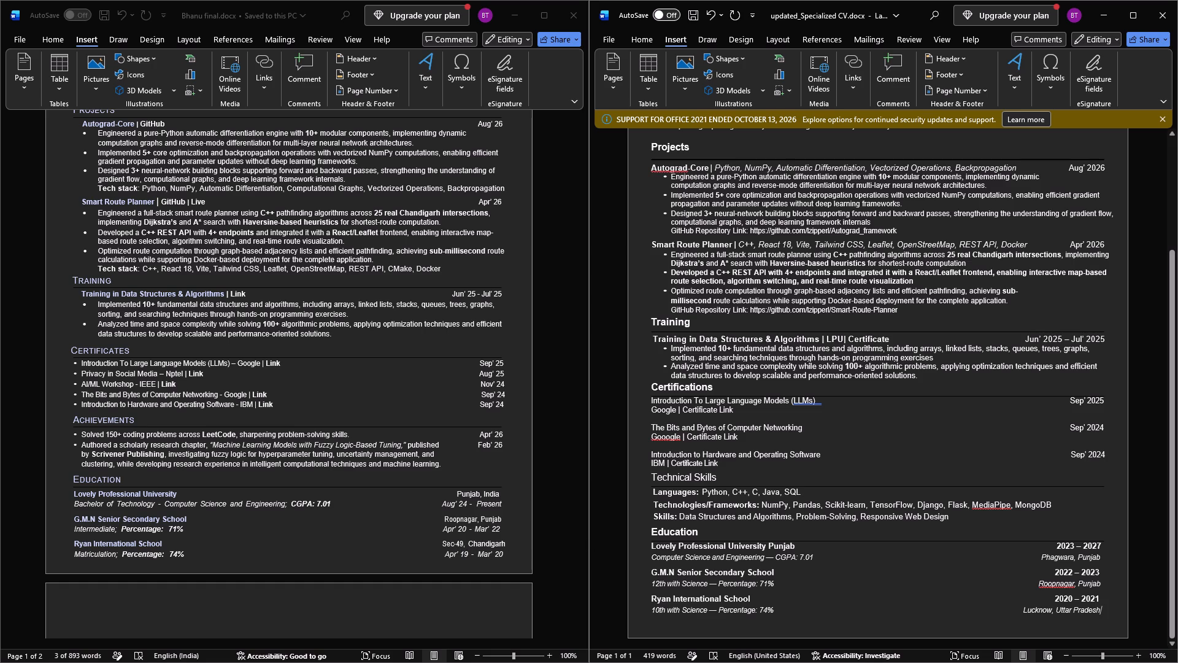
left_click(1051, 611)
key("BackSpace")
key("BackSpace")
key("BackSpace")
key("BackSpace")
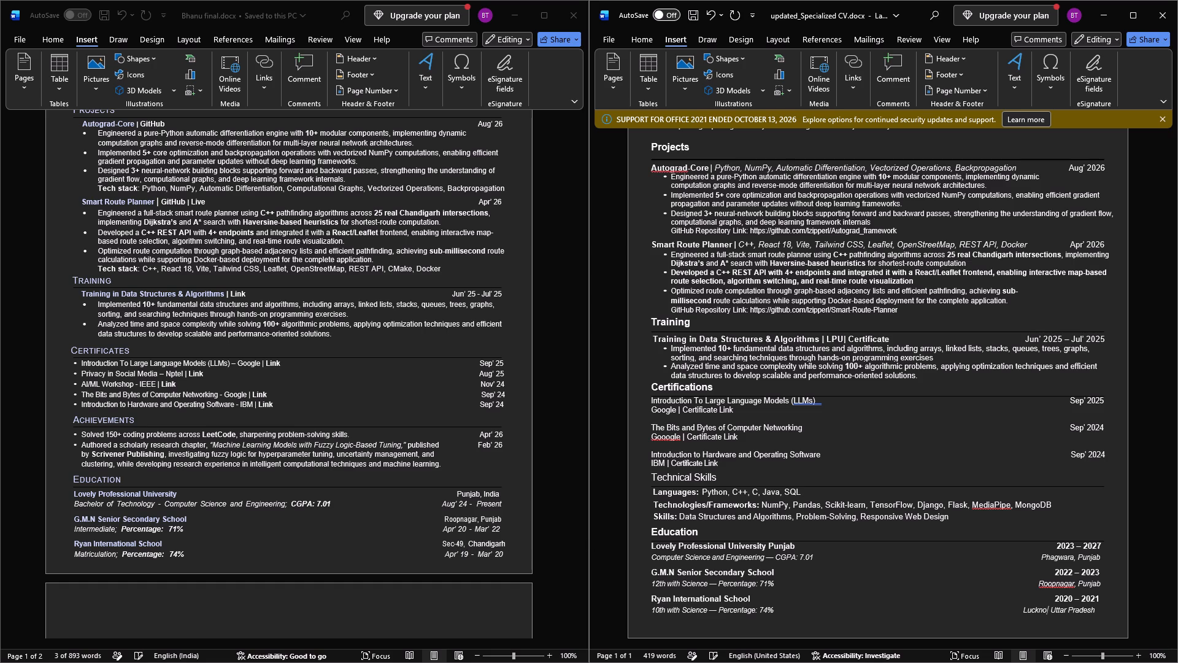
key("BackSpace")
key("BackSpace")
key("BackSpace")
key("minus")
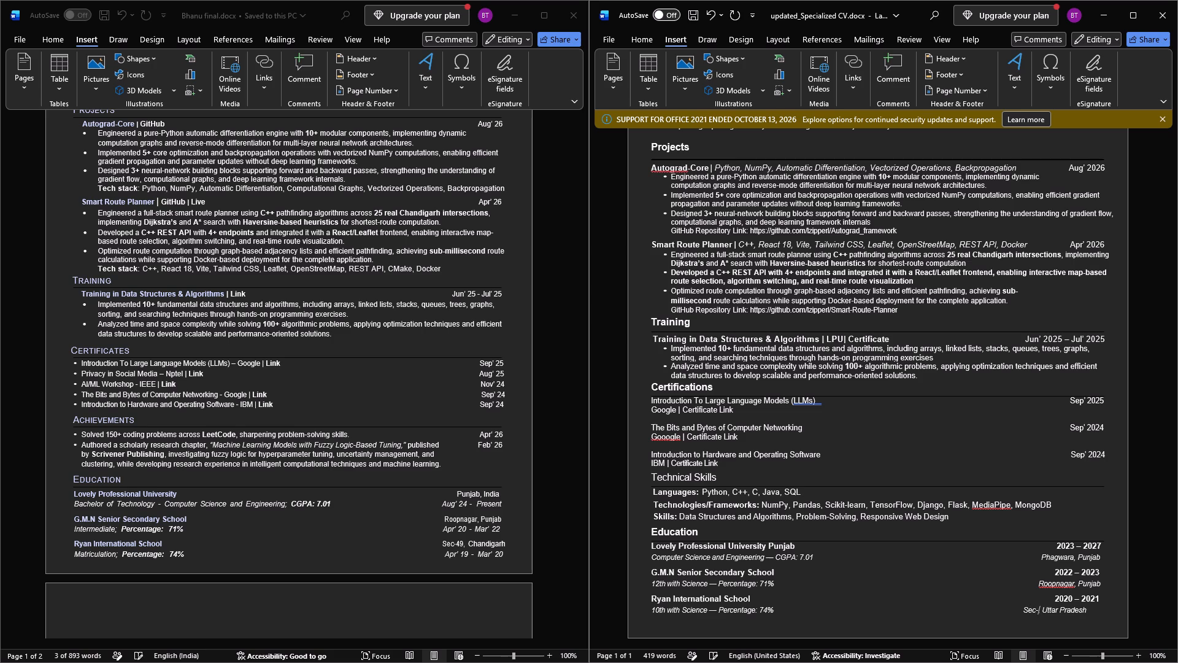
key("4")
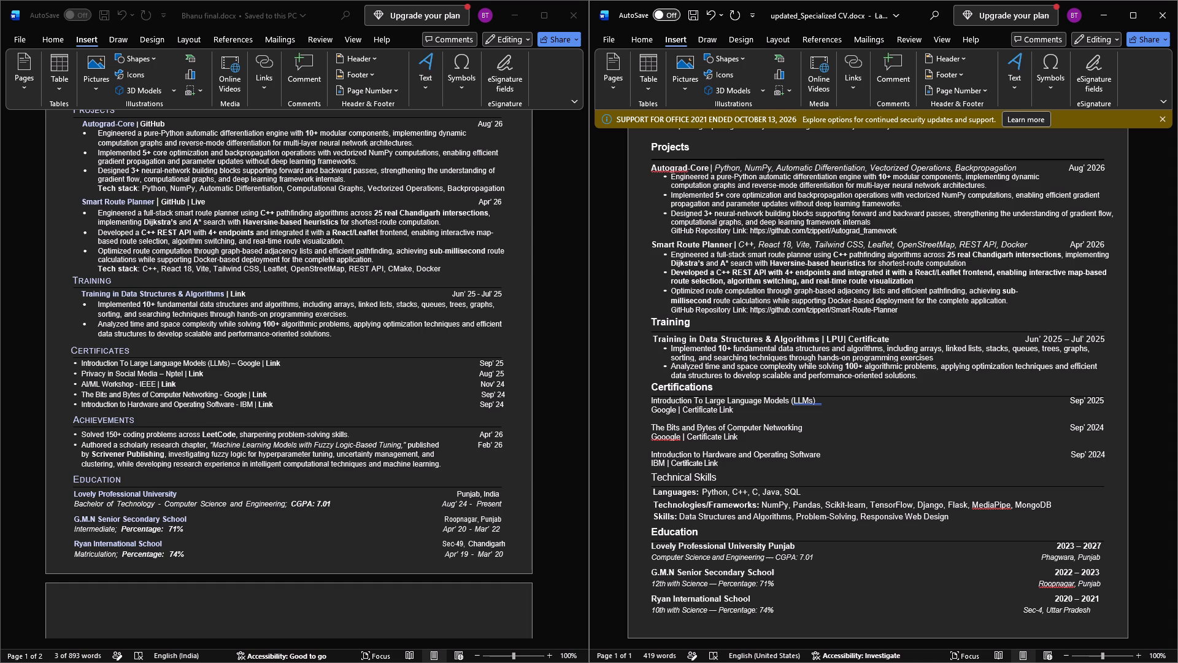
key("9")
Replace the state in the Ryan International School location with "Chandigarh", after "Sec-49,".
key("Right")
key("Right")
key("Right")
key("Right")
key("Right")
key("Right")
key("Right")
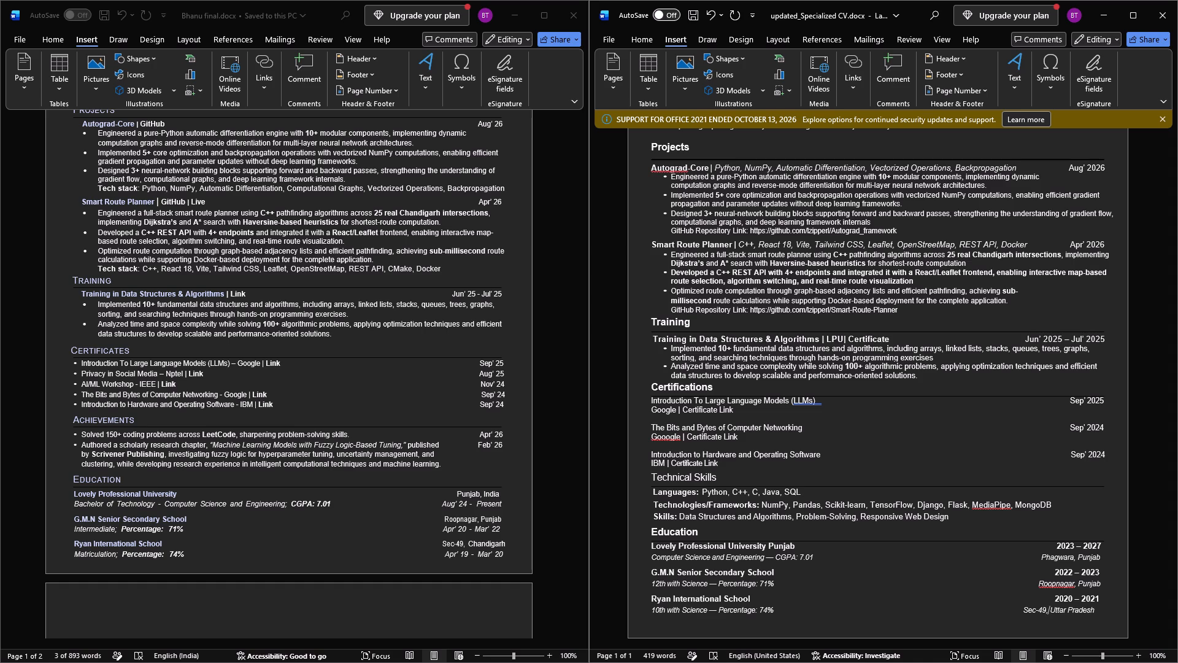
key("Right")
key("Right")
key("Right")
key("Right")
key("Right")
key("Right")
key("Right")
key("Right")
key("BackSpace")
key("BackSpace")
key("BackSpace")
key("BackSpace")
key("BackSpace")
key("BackSpace")
key("BackSpace")
key("BackSpace")
key("BackSpace")
key("BackSpace")
key("BackSpace")
key("BackSpace")
key("BackSpace")
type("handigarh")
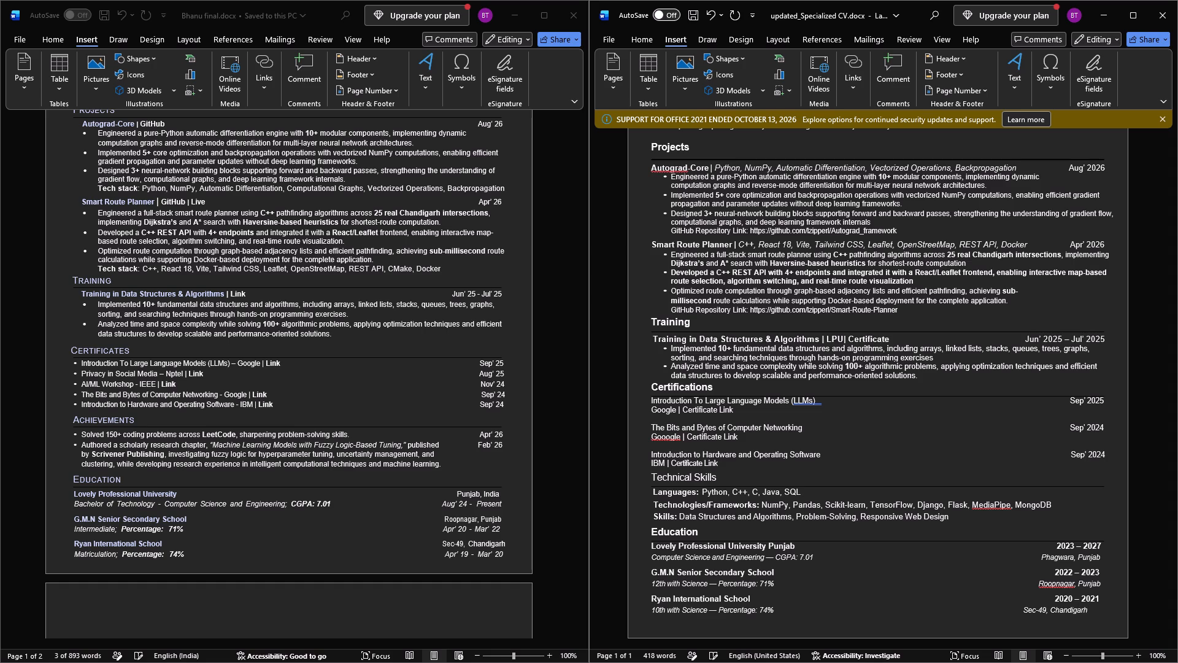
Insert spaces before "Sec-49, Chandigarh" so the location's end lines up with the other Education locations.
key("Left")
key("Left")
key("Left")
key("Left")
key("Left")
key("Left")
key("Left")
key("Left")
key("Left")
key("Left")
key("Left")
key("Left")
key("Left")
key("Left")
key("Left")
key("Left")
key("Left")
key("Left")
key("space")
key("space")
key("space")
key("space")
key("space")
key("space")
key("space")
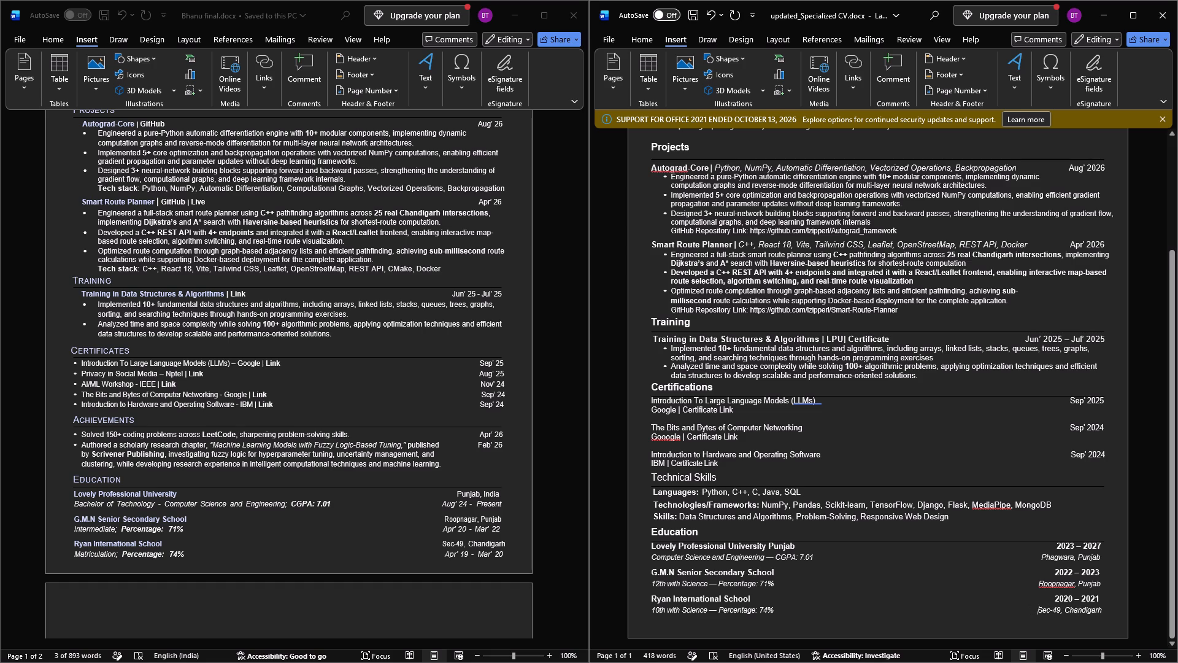
Set the Ryan International School date range to "2019 – 2020" in the Education section.
left_click(1104, 603)
left_click(1072, 599)
key("BackSpace")
key("BackSpace")
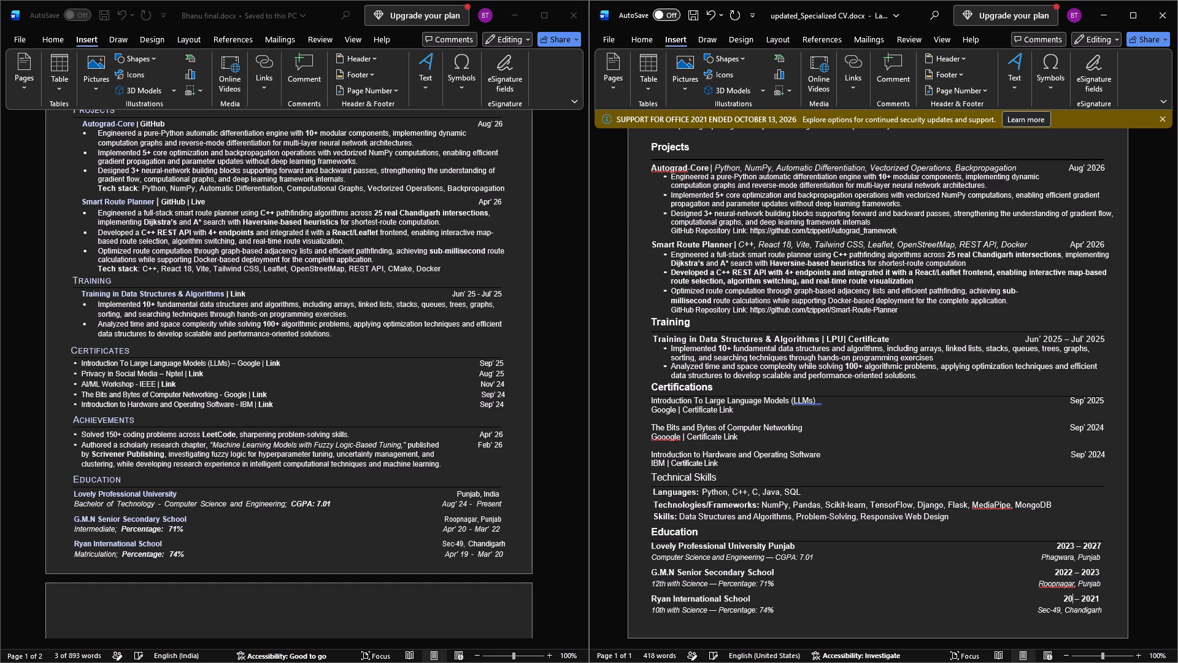
key("1")
key("9")
key("Right")
key("Right")
key("Right")
key("Right")
key("Right")
key("Right")
key("Right")
key("BackSpace")
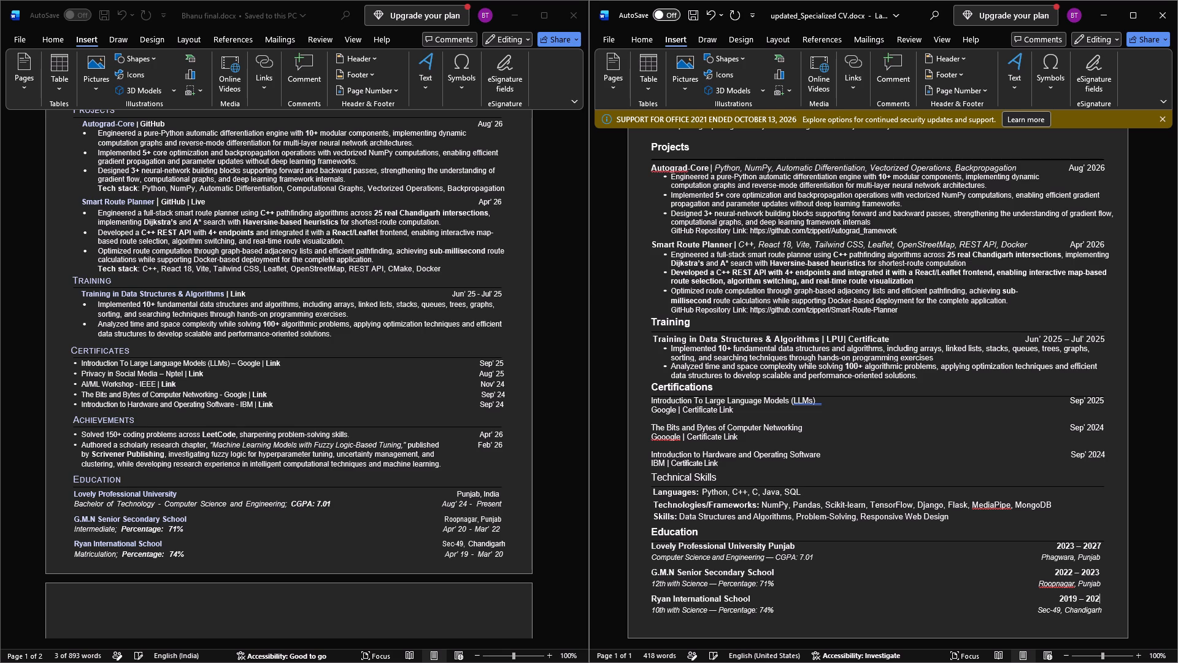
key("0")
Set the G.M.N Senior Secondary School date range to "2020 – 2022" in the Education section.
key("Up")
key("Up")
key("BackSpace")
key("2")
key("Left")
key("Left")
key("Left")
key("Left")
key("Left")
key("Left")
key("Left")
key("BackSpace")
key("0")
Set the Lovely Professional University date range to "2024 – Present" in the Education section.
left_click(1073, 548)
key("BackSpace")
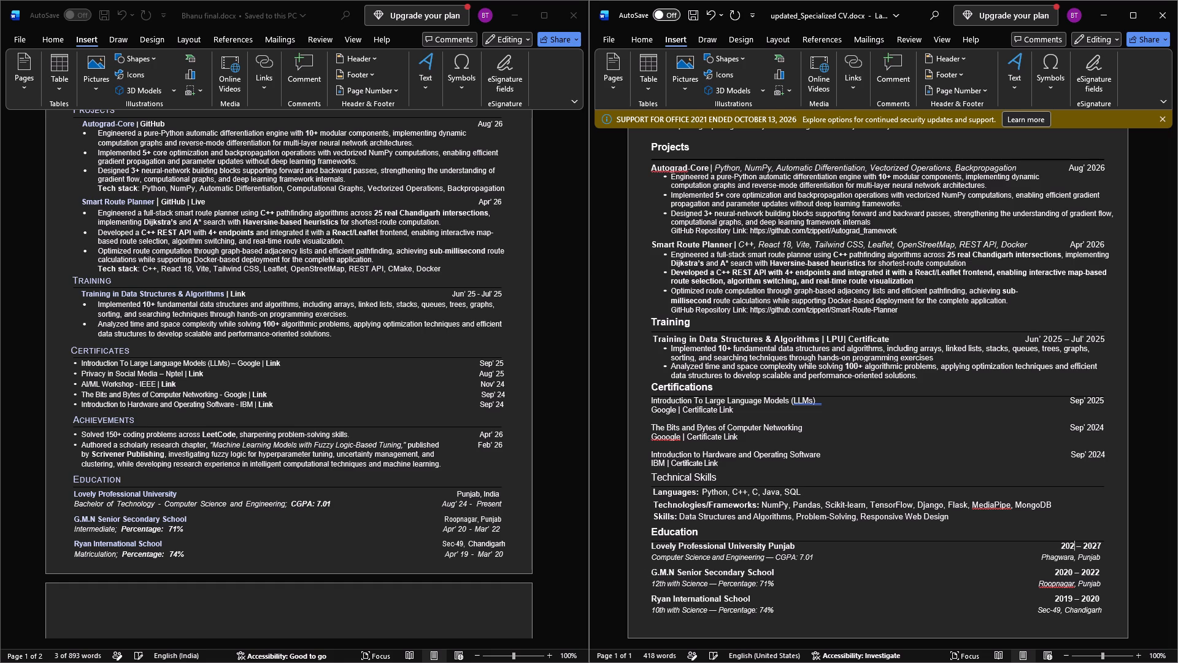
key("4")
key("Right")
key("Right")
key("Right")
key("Right")
key("Right")
key("Right")
key("Right")
key("BackSpace")
key("BackSpace")
key("BackSpace")
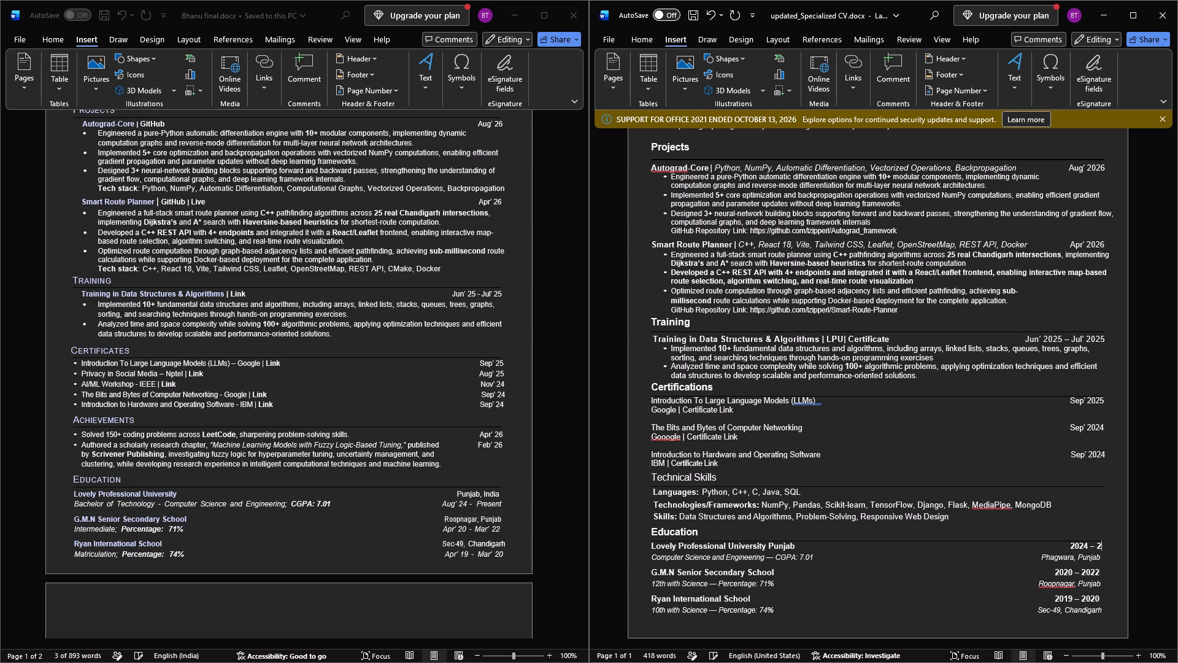
key("BackSpace")
key("p")
type("resent")
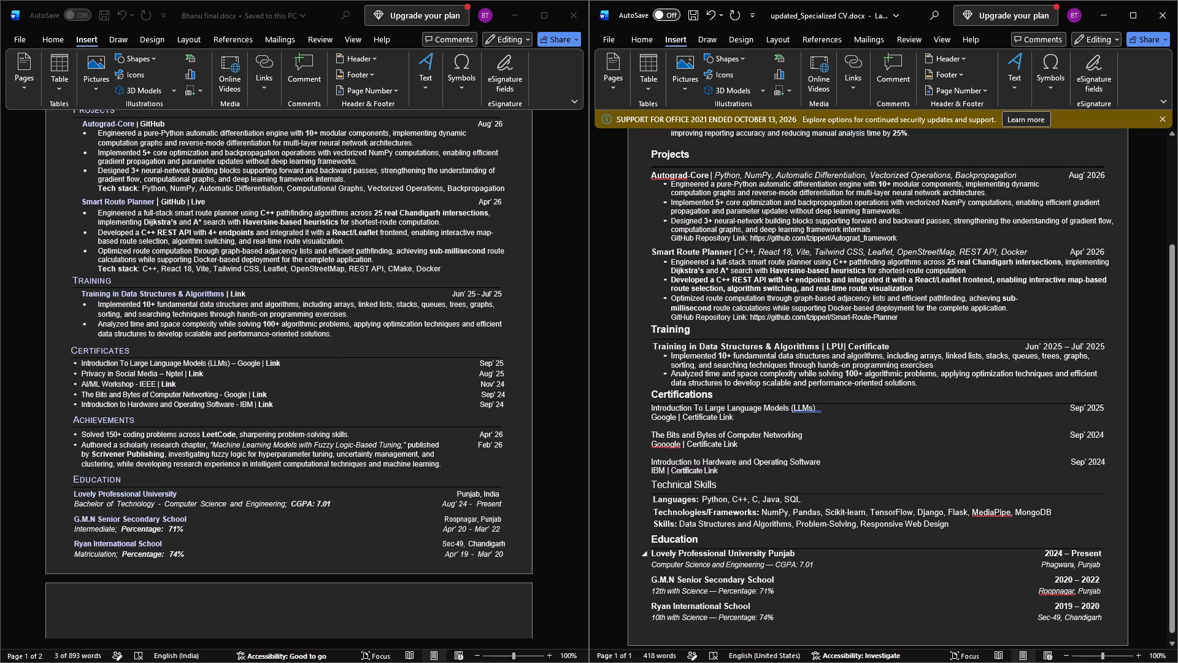
Copy the hyperlink address of "Certificate" on the Data Analyst Intern line in Bhanu final.docx.
scroll(979, 549, "up", 1)
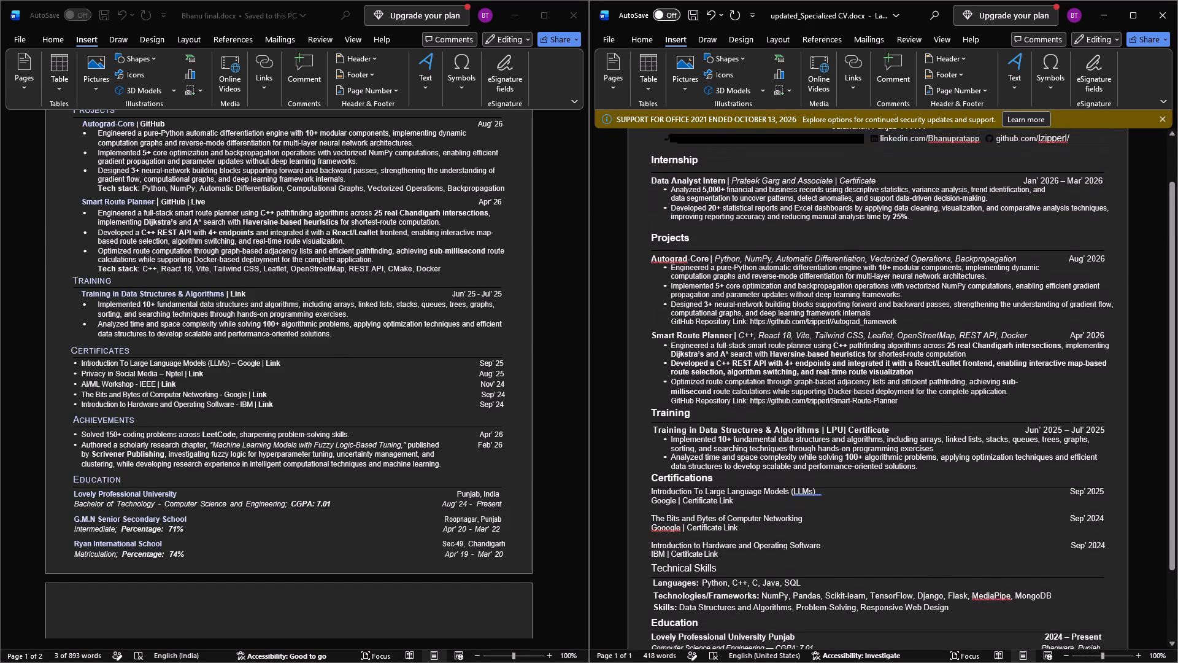
scroll(979, 549, "up", 2)
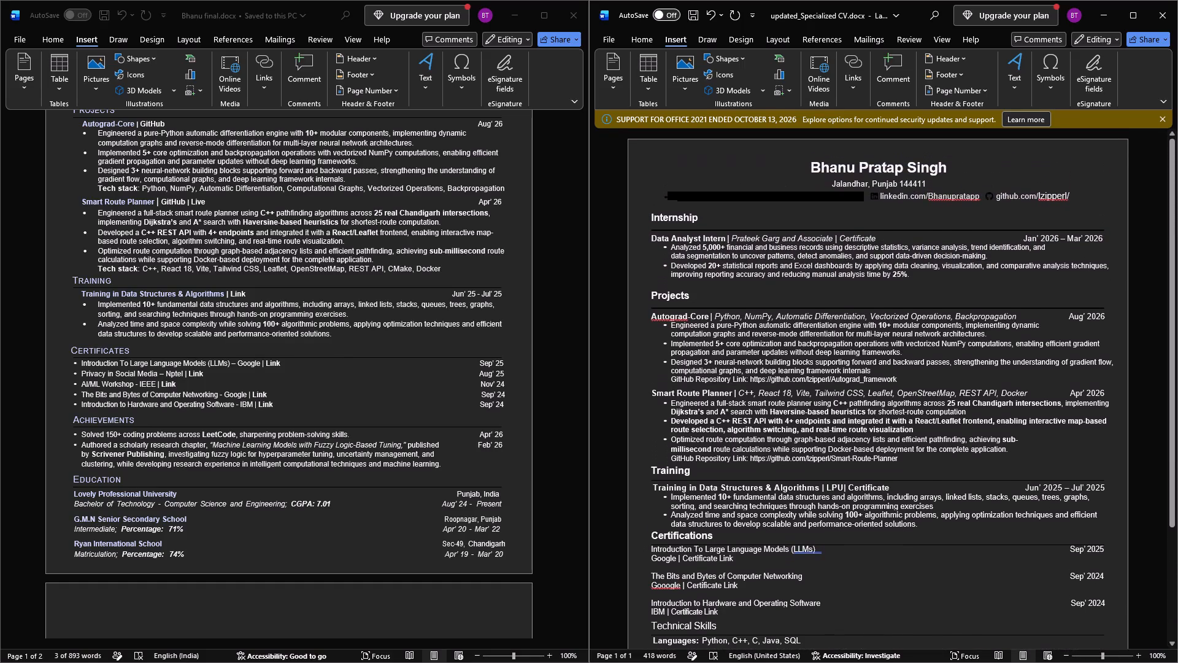
scroll(979, 549, "up", 1)
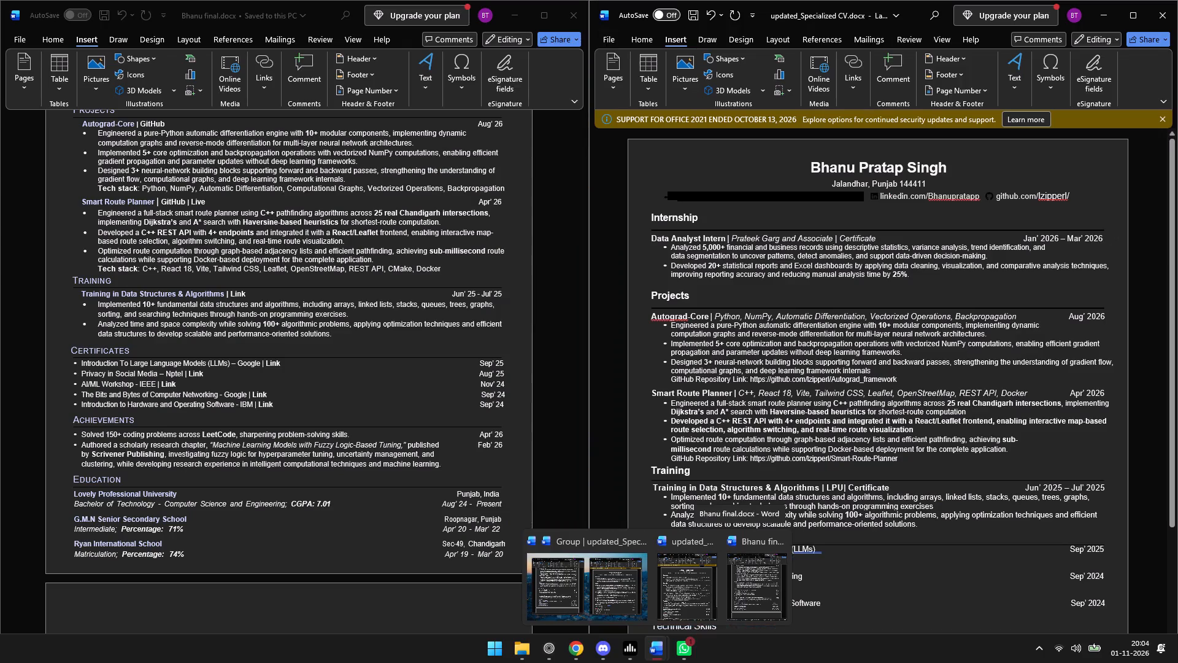
scroll(393, 373, "up", 1)
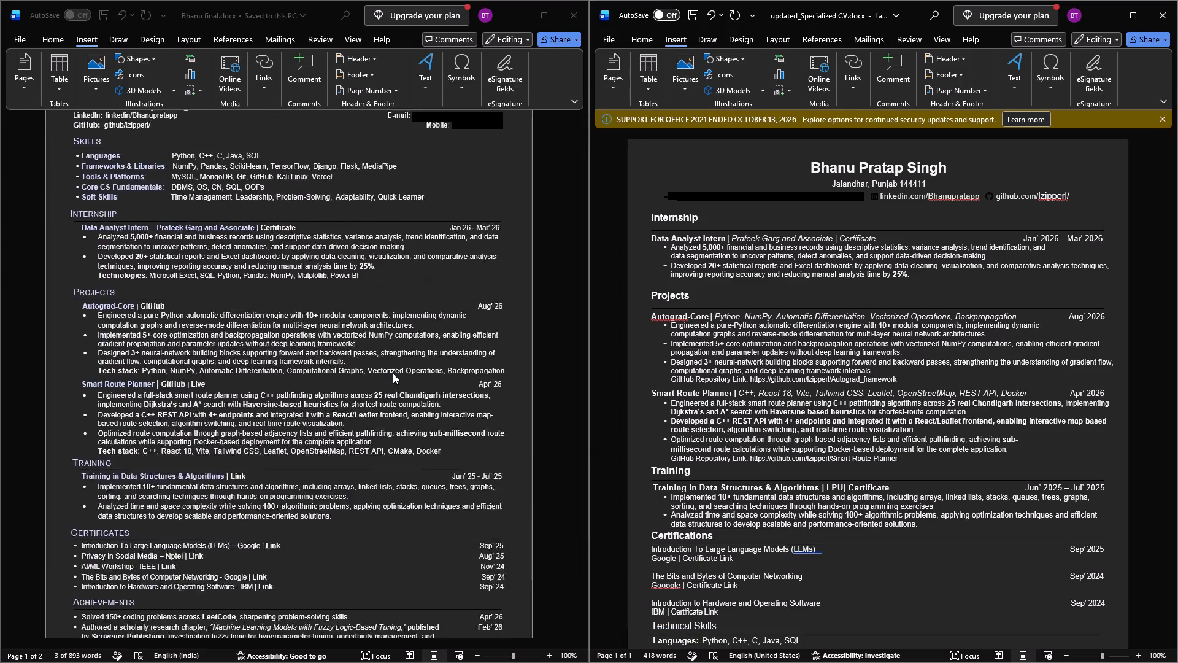
scroll(393, 373, "up", 1)
left_click(289, 282)
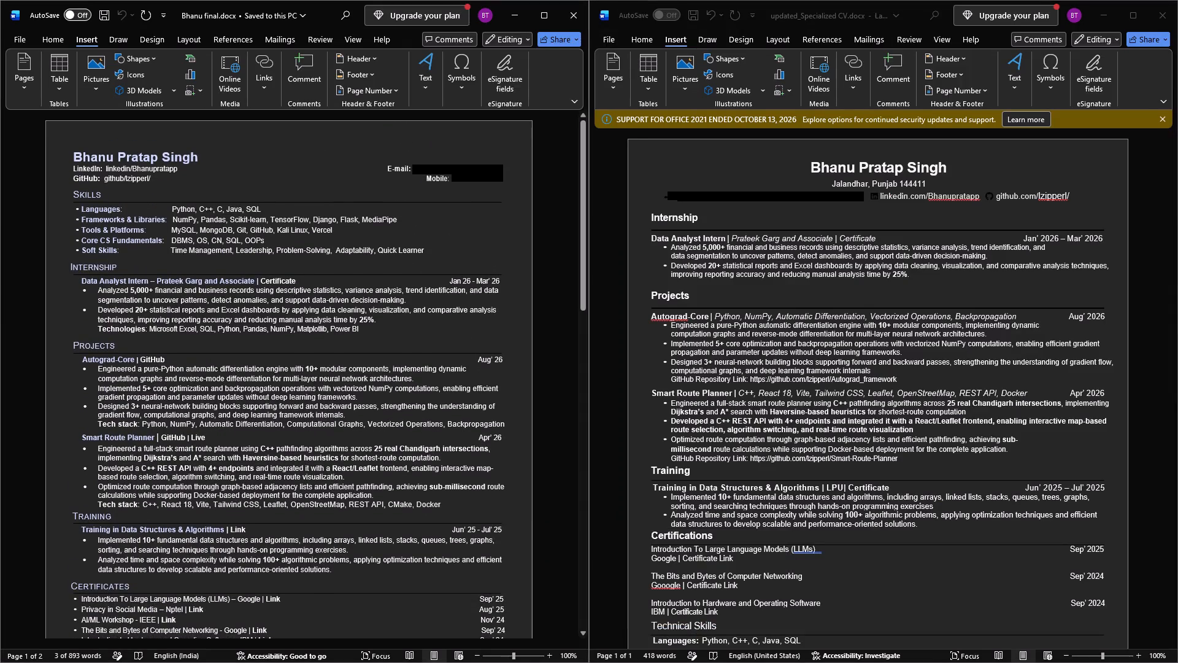
left_click(281, 281)
left_click(250, 58)
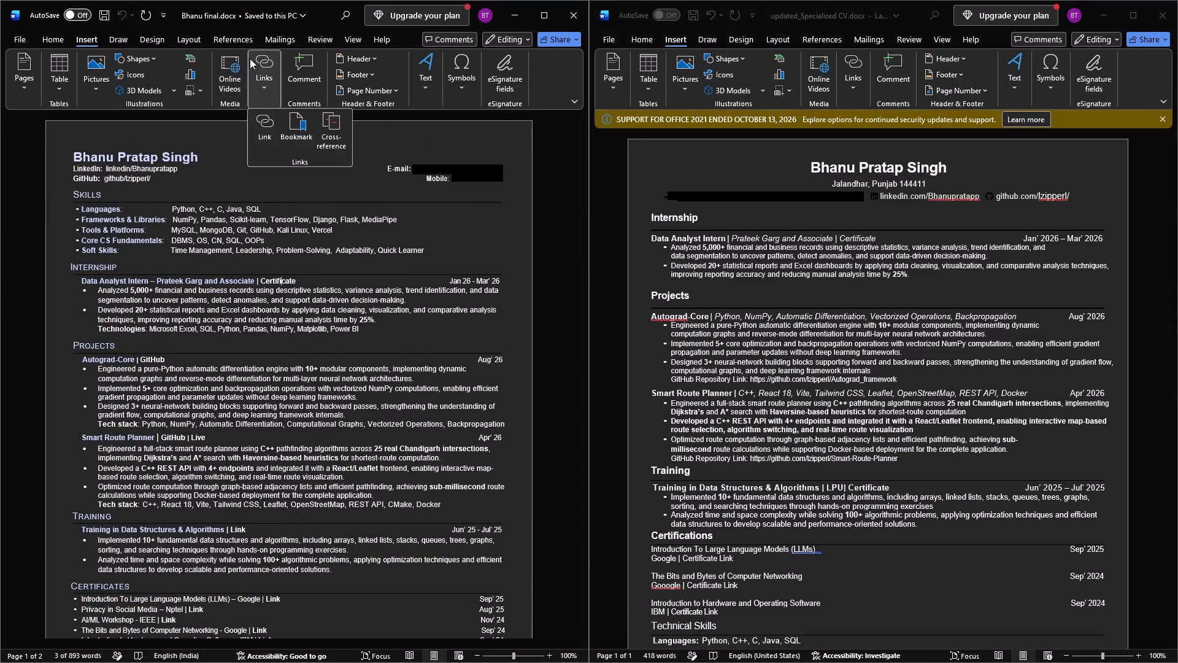
left_click(268, 122)
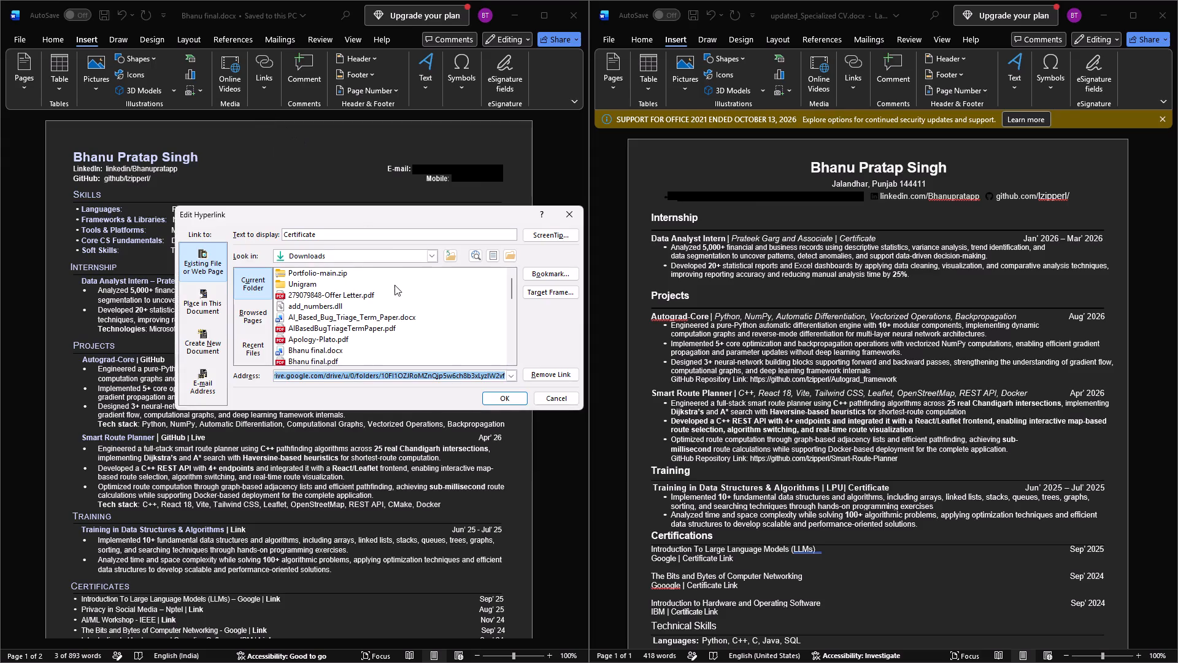
right_click(404, 376)
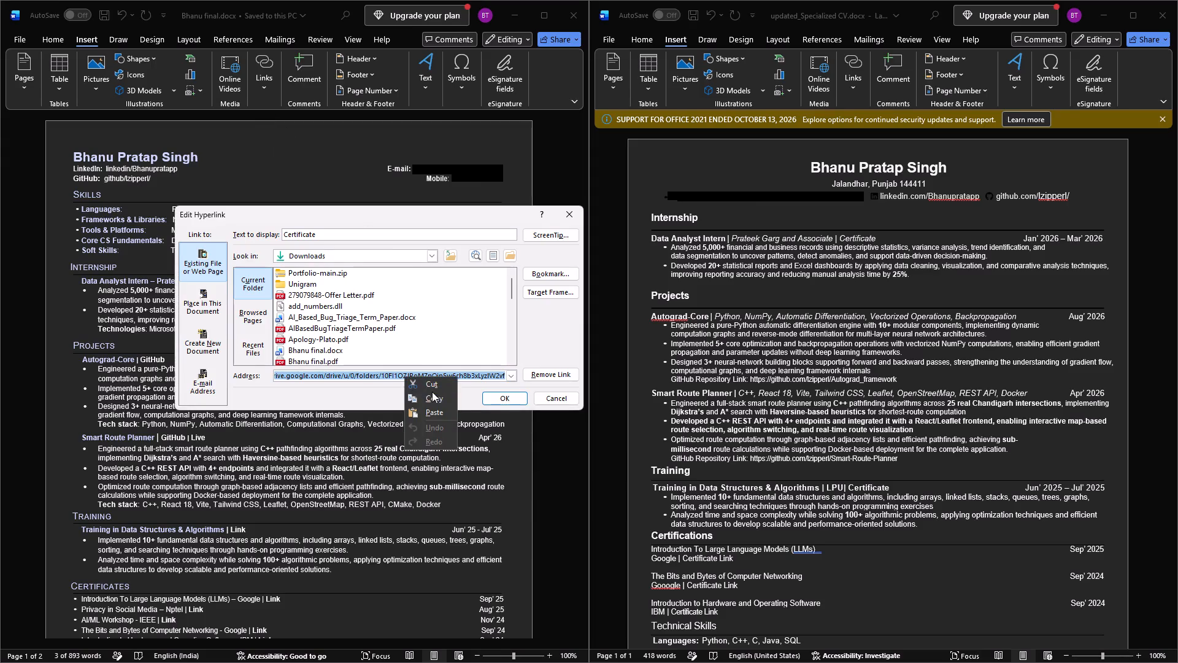
left_click(436, 396)
left_click(873, 234)
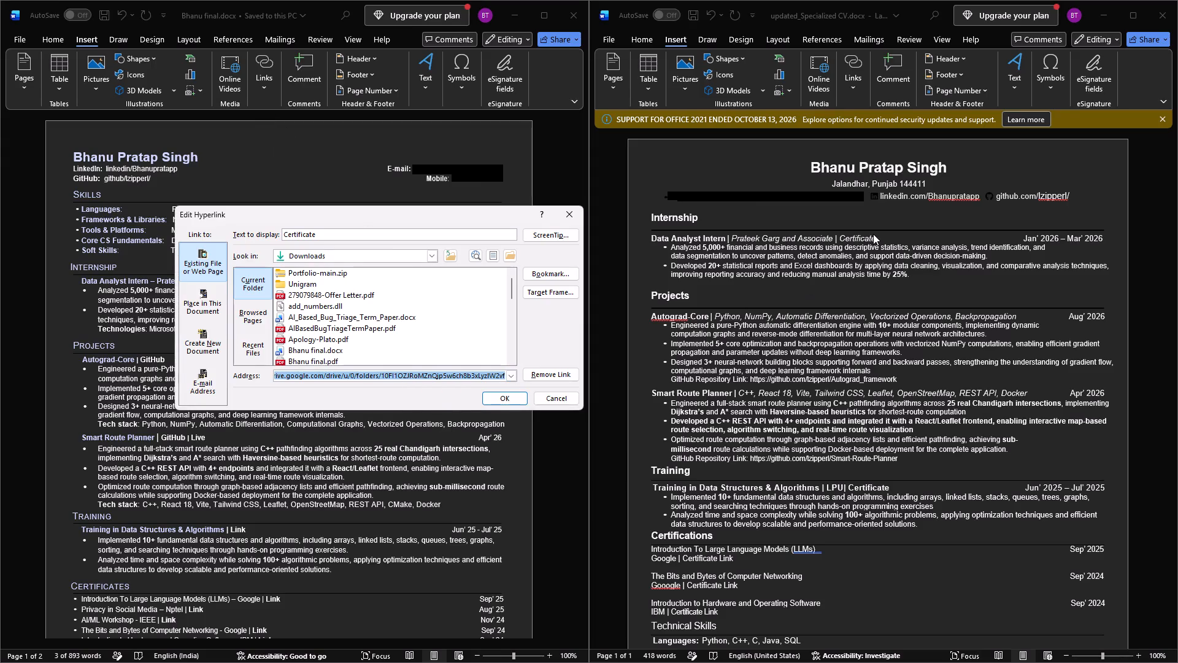
left_click(877, 237)
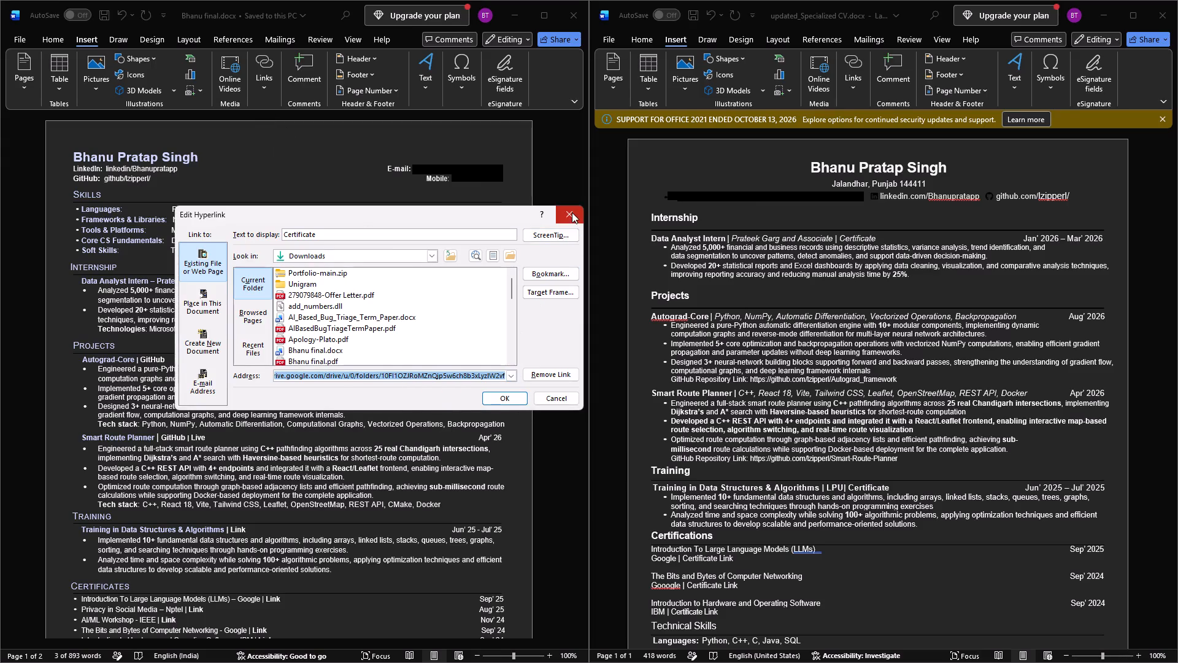
left_click(572, 212)
Link the word "Certificate" on the Data Analyst Intern line of updated_Specialized CV.docx to the copied address.
left_click(876, 236)
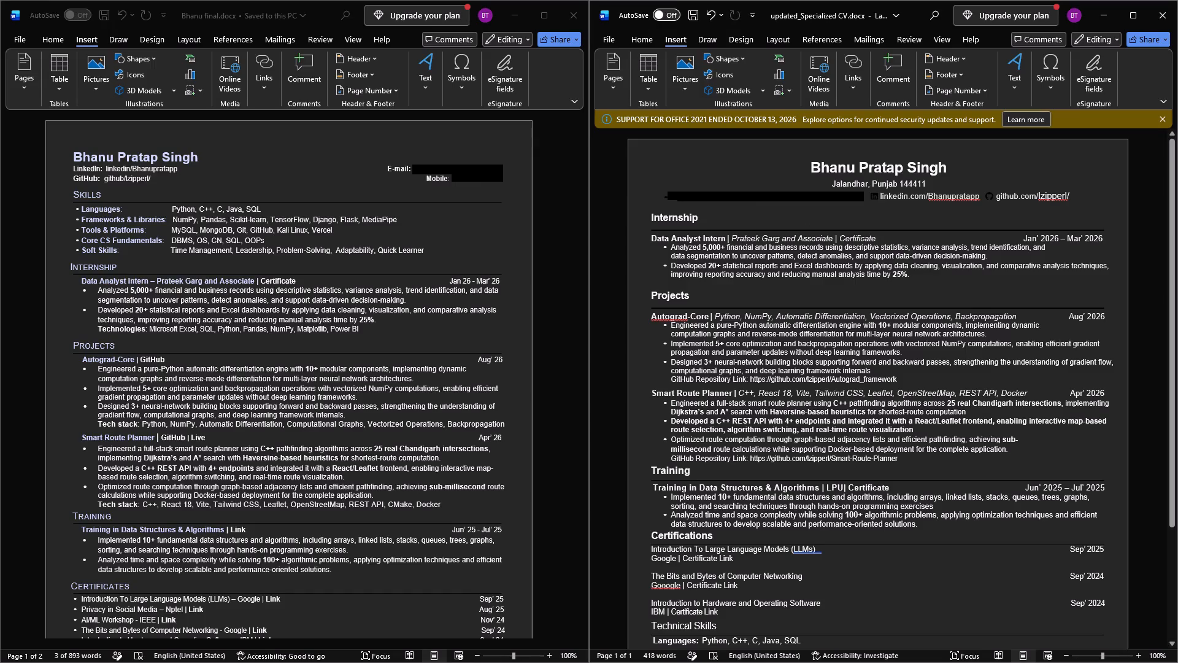
left_click_drag(877, 239, 841, 237)
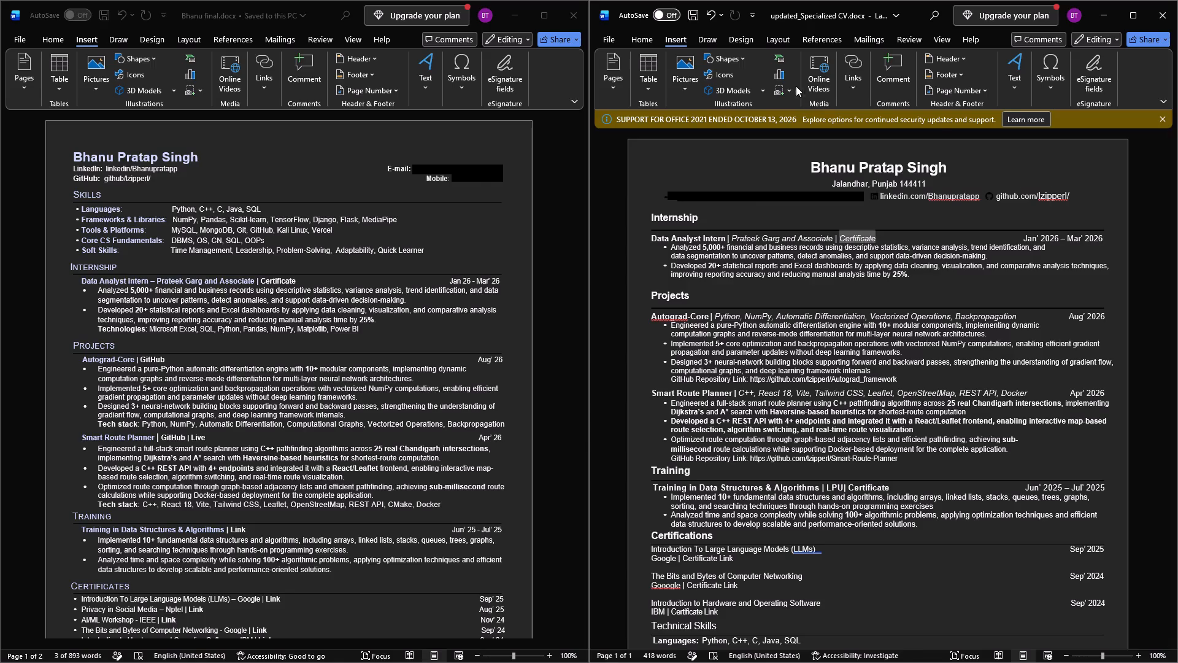
left_click(854, 66)
left_click(852, 122)
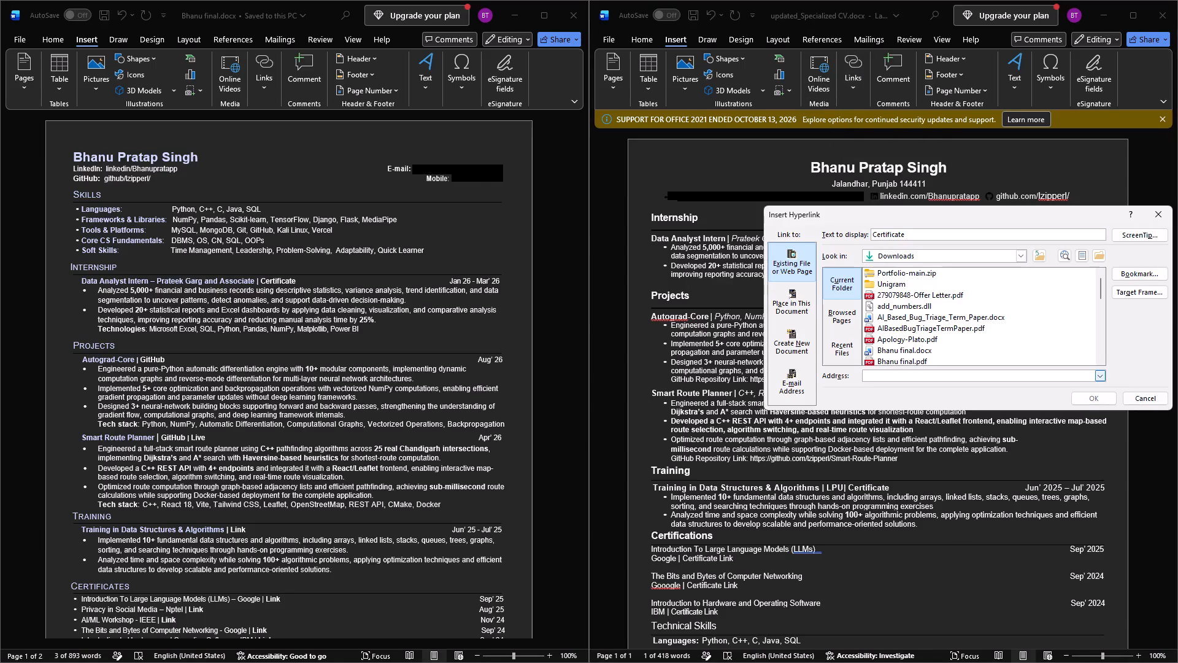
key("ctrl+v")
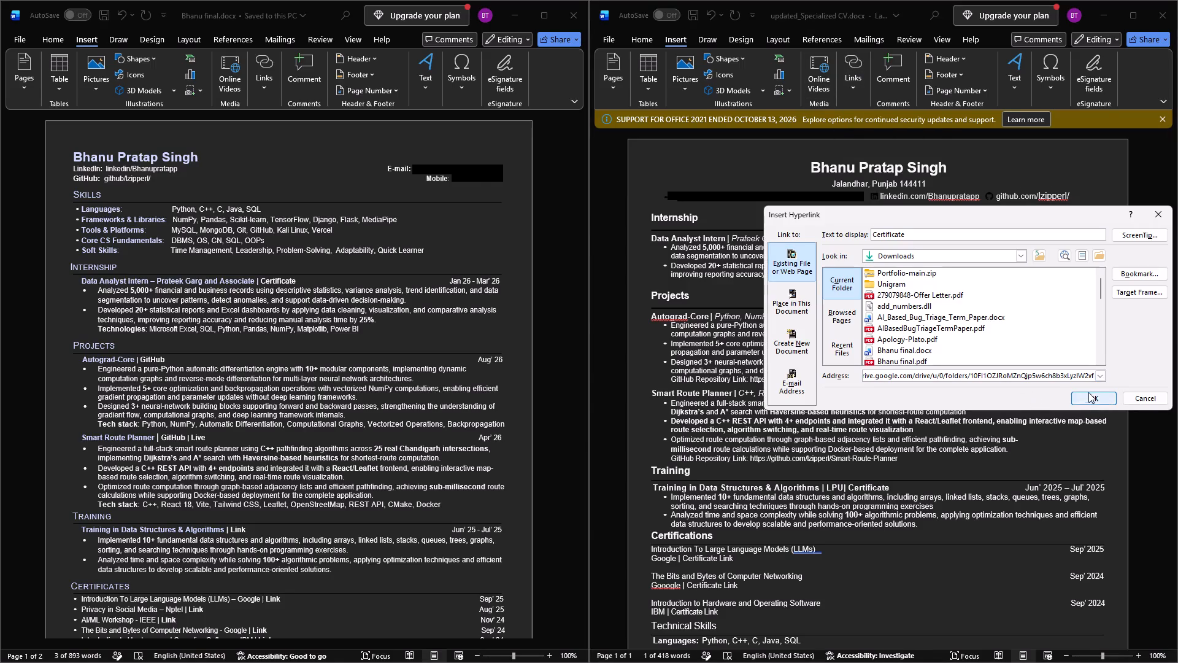
left_click(1087, 394)
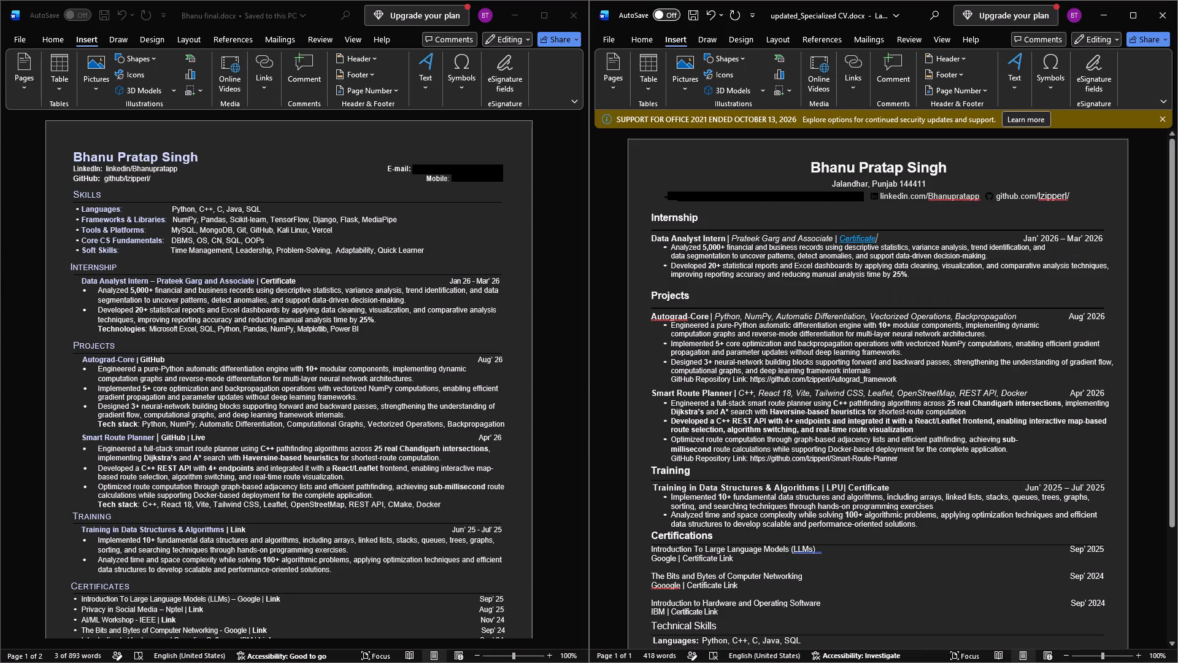
Remove the underline from the linked "Certificate" on the Data Analyst Intern line and set its font color to black.
key("shift+Left")
key("shift+Left")
key("shift+Left")
key("shift+Left")
key("shift+Left")
key("shift+Left")
key("shift+Left")
key("shift+Left")
key("shift+Left")
key("shift+Left")
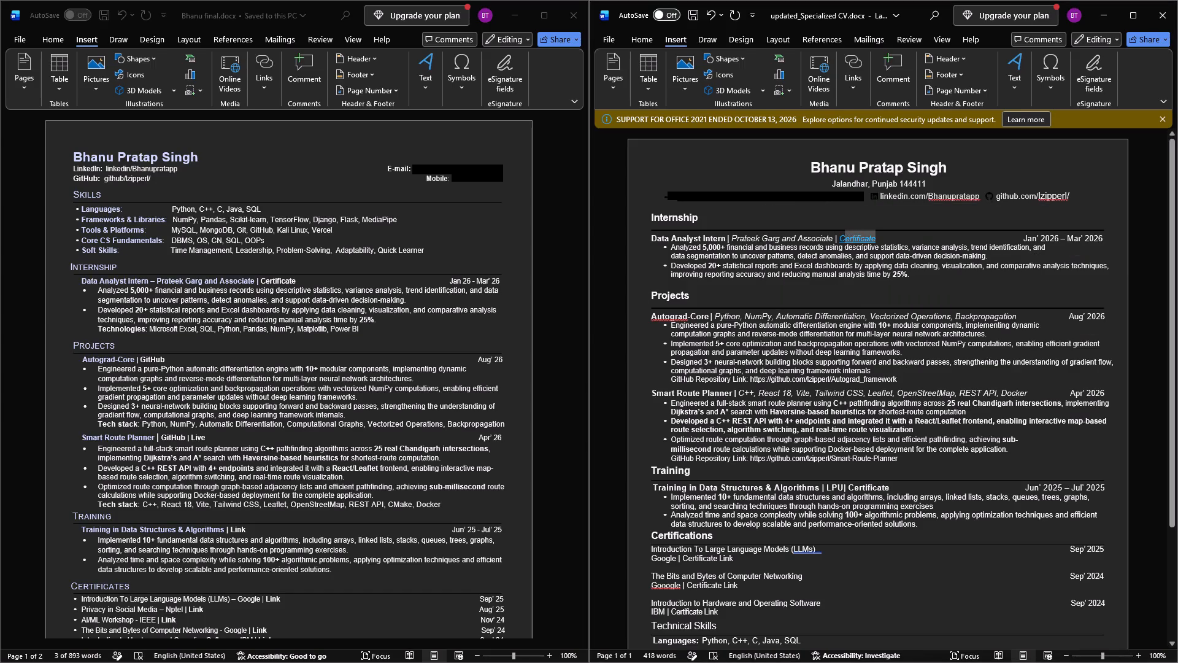
key("shift+Left")
right_click(868, 236)
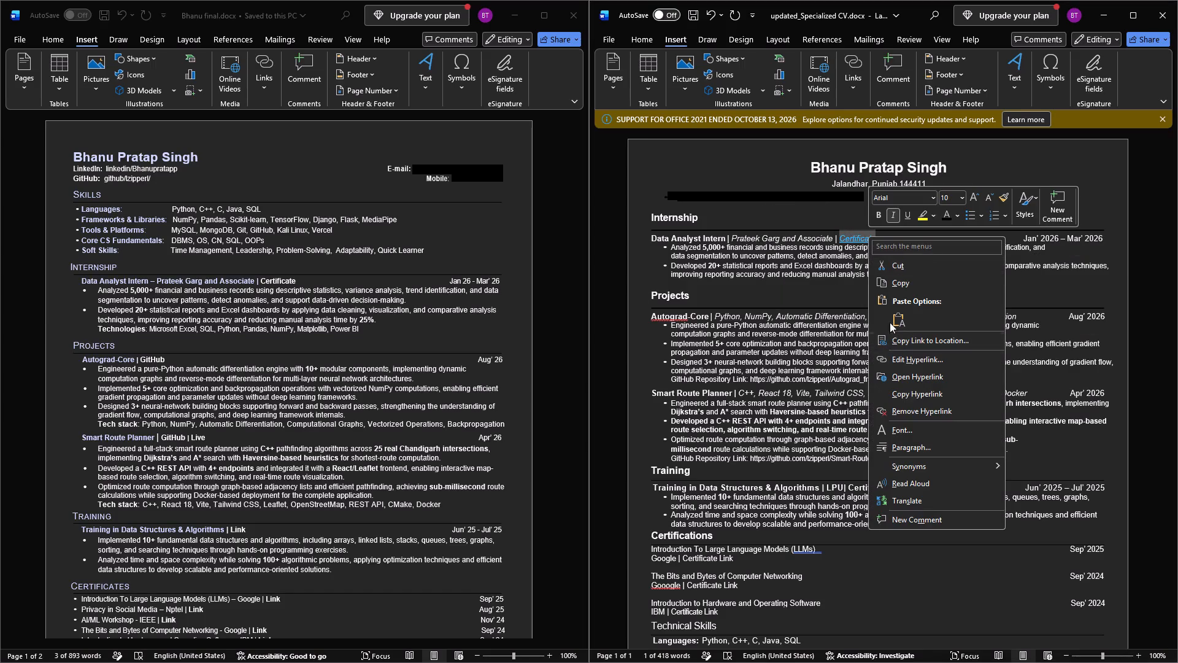
left_click_drag(896, 212, 909, 215)
left_click(909, 215)
left_click(909, 215)
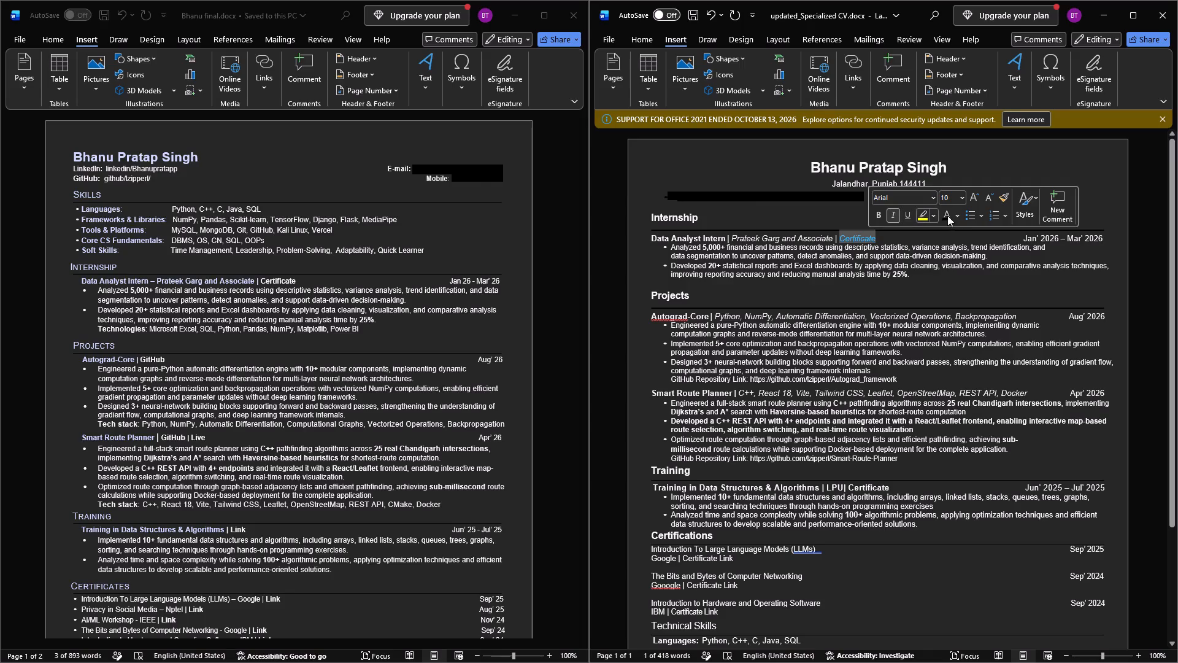
left_click(960, 216)
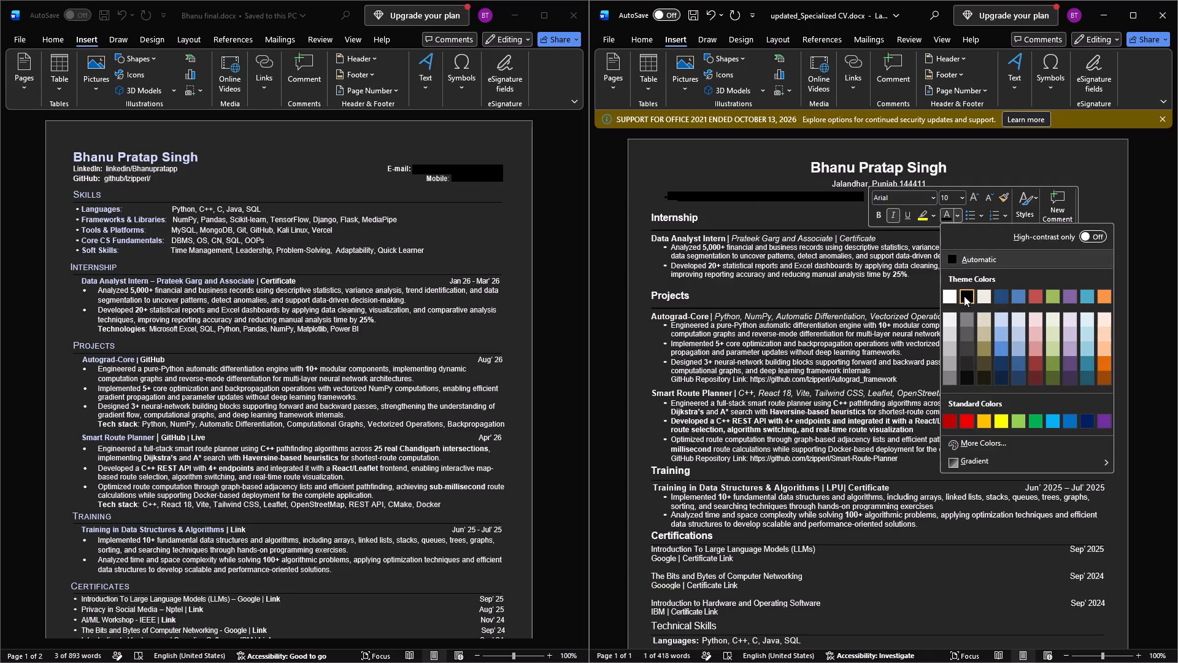
left_click(964, 296)
left_click(892, 271)
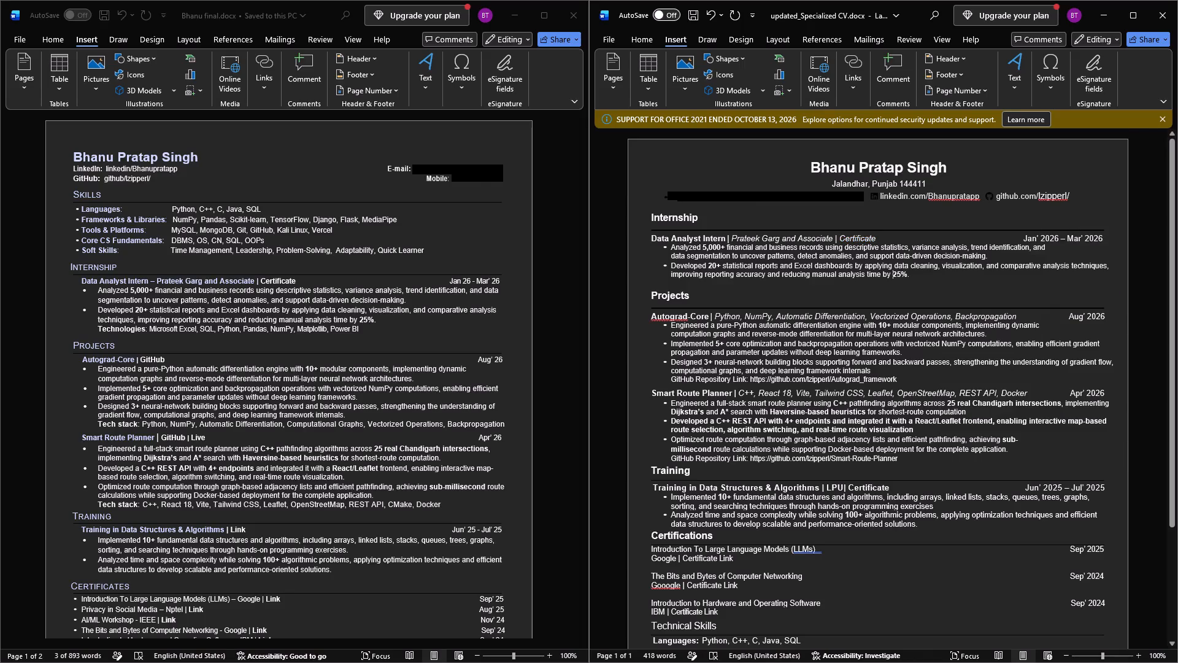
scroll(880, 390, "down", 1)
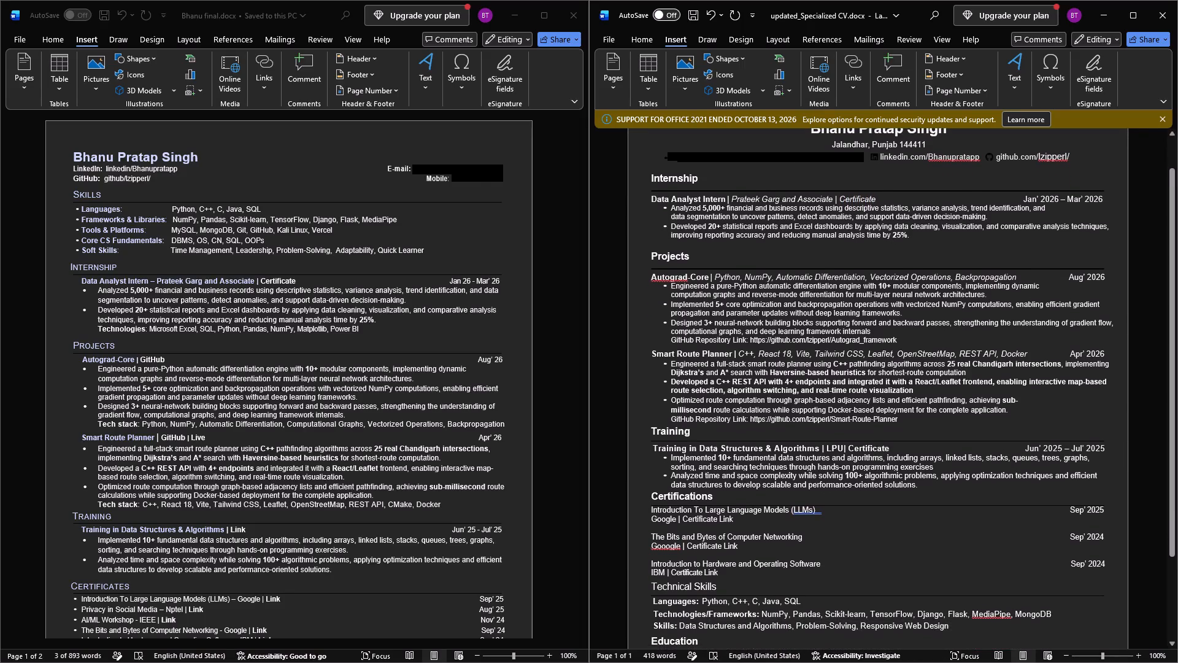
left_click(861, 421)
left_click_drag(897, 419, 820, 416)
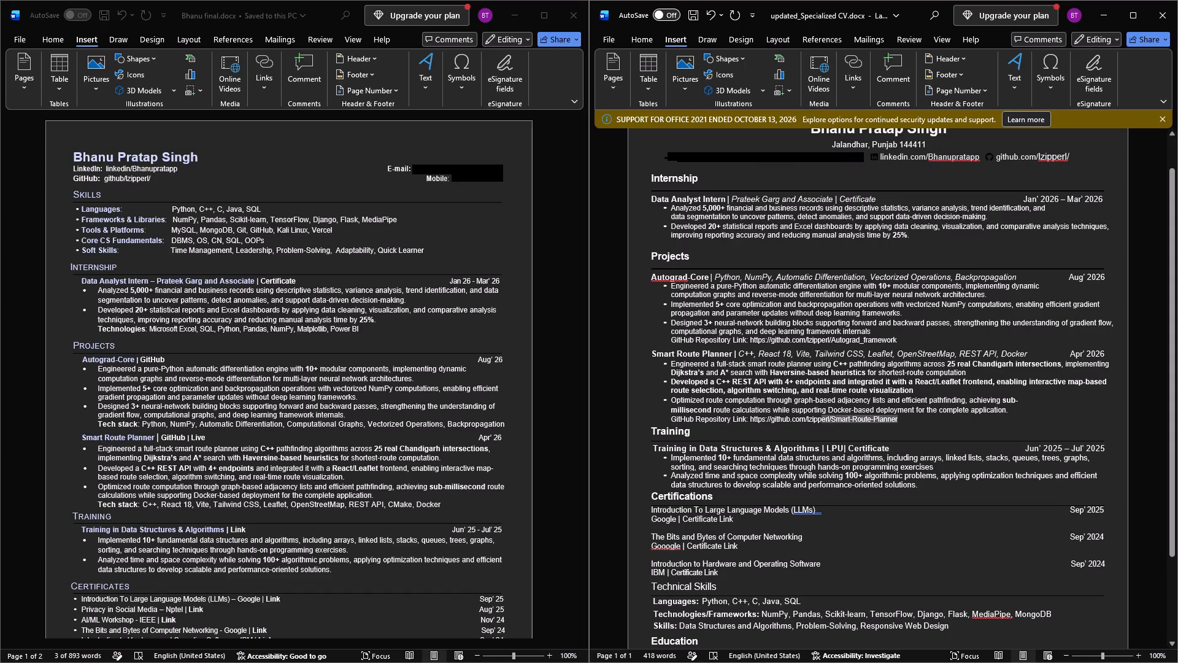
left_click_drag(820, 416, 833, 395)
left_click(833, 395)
Copy the hyperlink address of "Link" on the Training in Data Structures & Algorithms line in Bhanu final.docx.
scroll(858, 457, "down", 1)
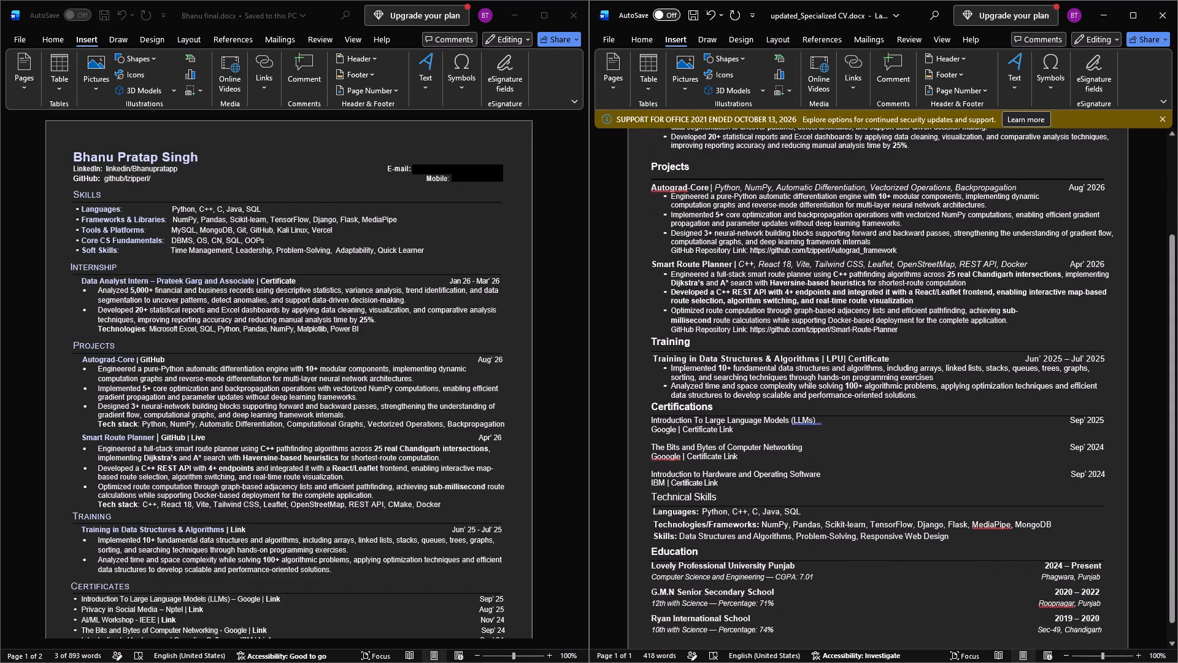
scroll(858, 457, "down", 2)
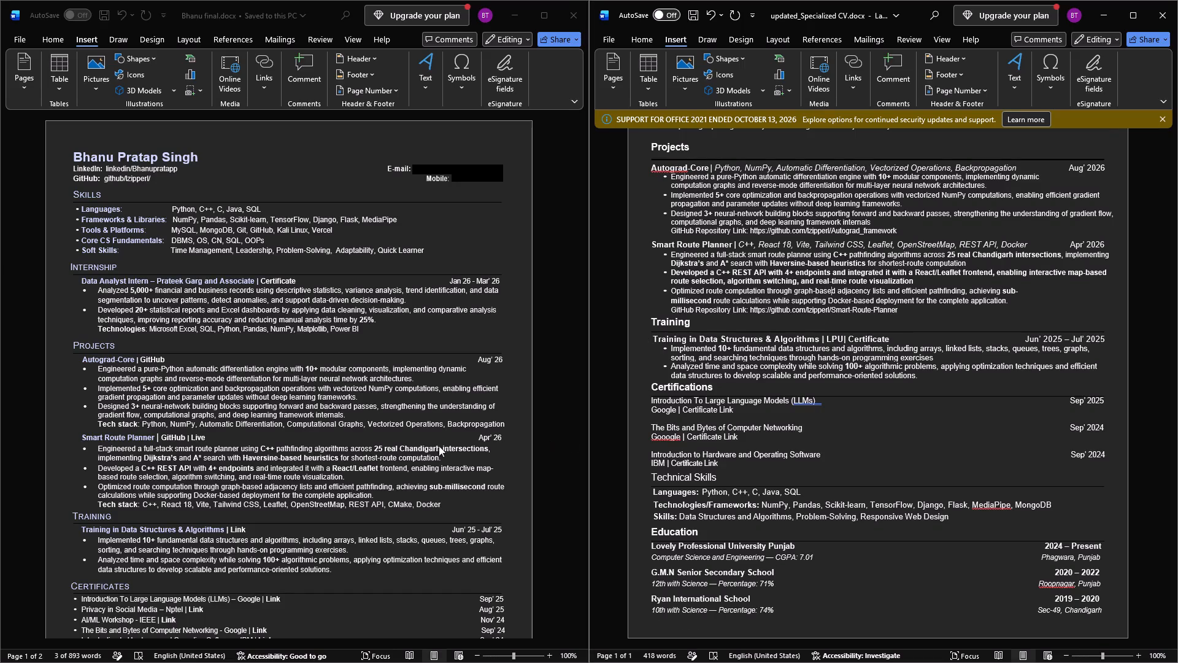
scroll(396, 452, "down", 1)
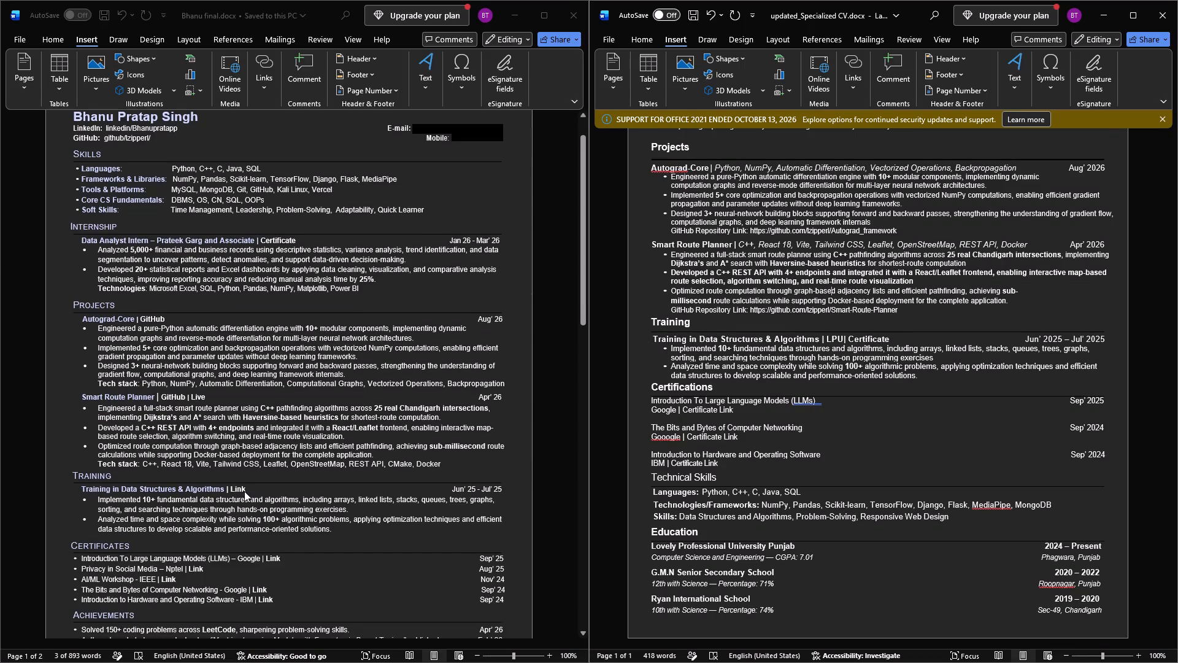
left_click(239, 491)
left_click(239, 491)
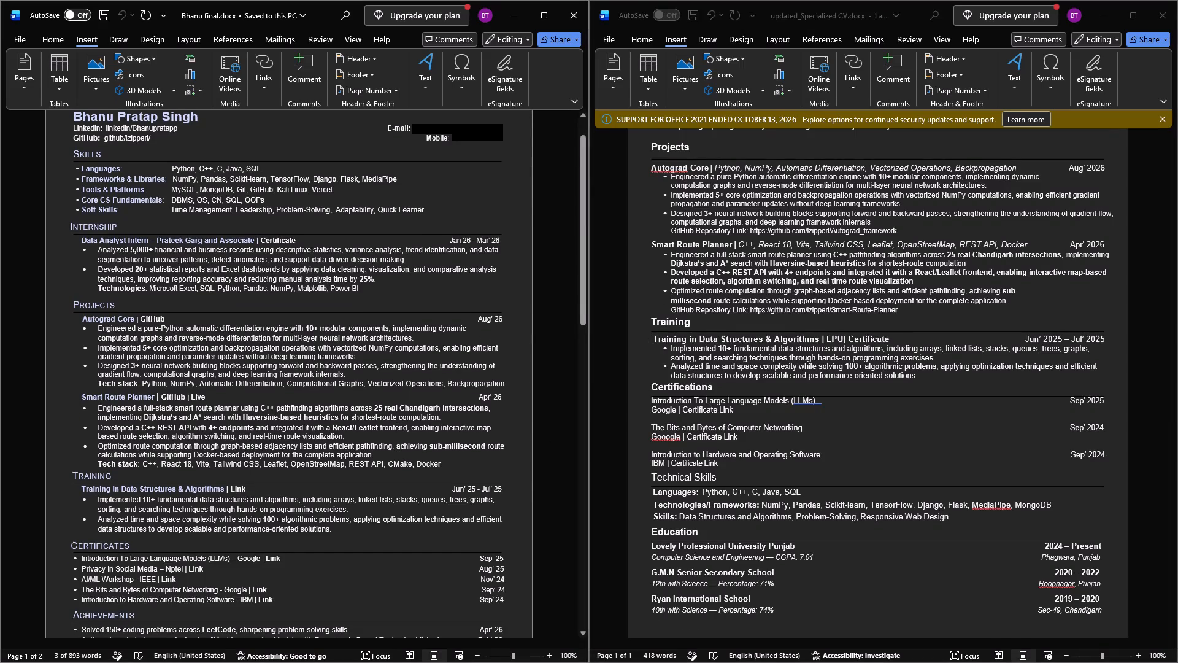
left_click(266, 51)
left_click(274, 122)
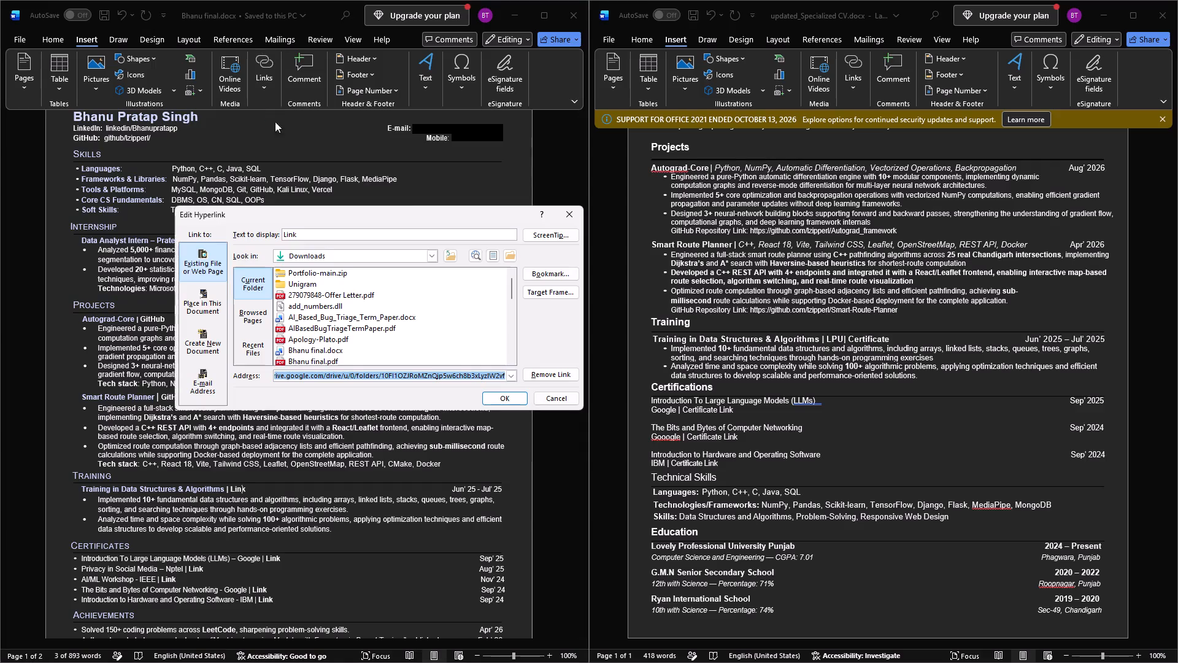
right_click(401, 373)
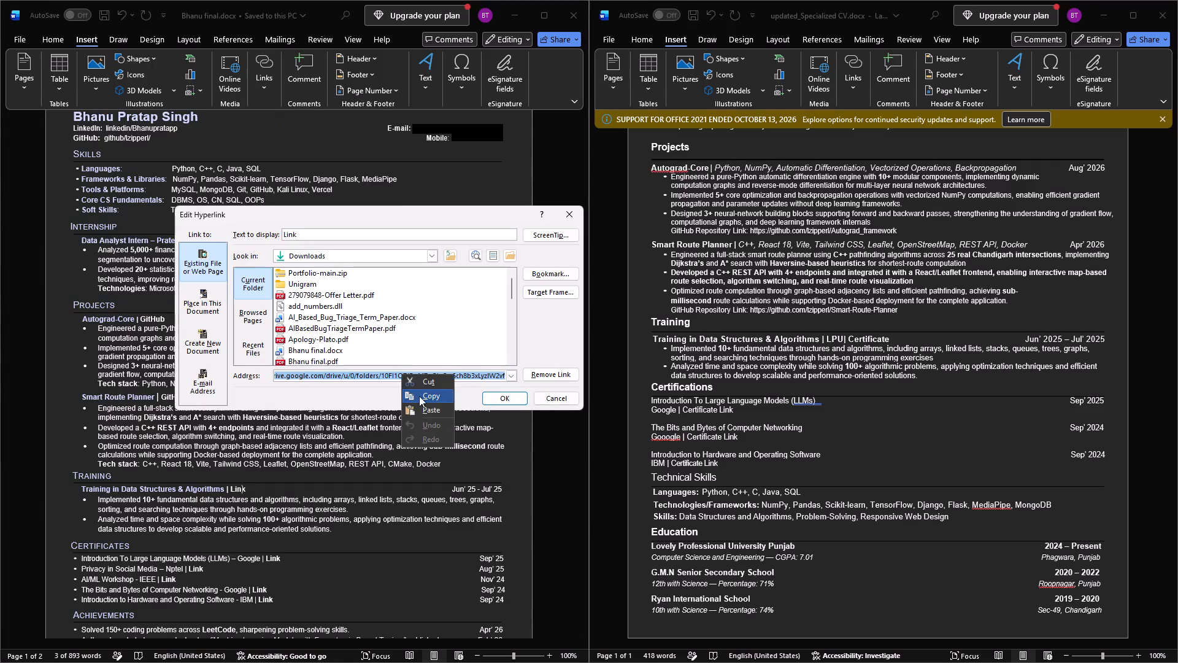
left_click(419, 396)
left_click(570, 215)
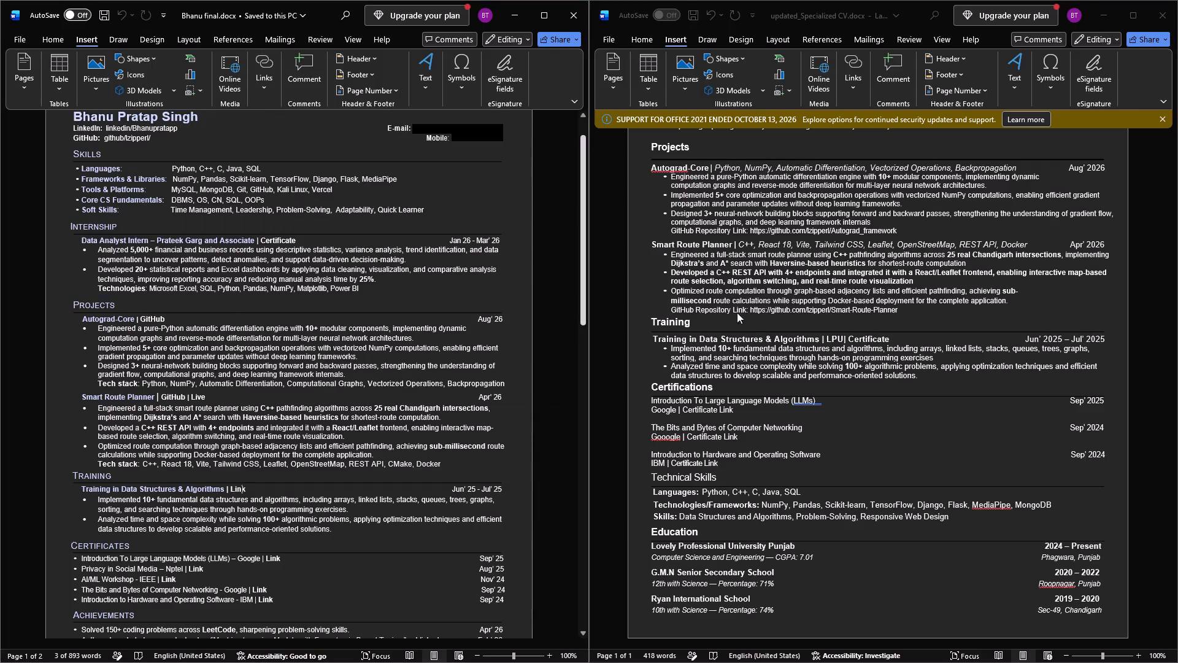
Link the word "Certificate" on the Training in Data Structures & Algorithms line of updated_Specialized CV.docx to the copied address.
left_click(888, 339)
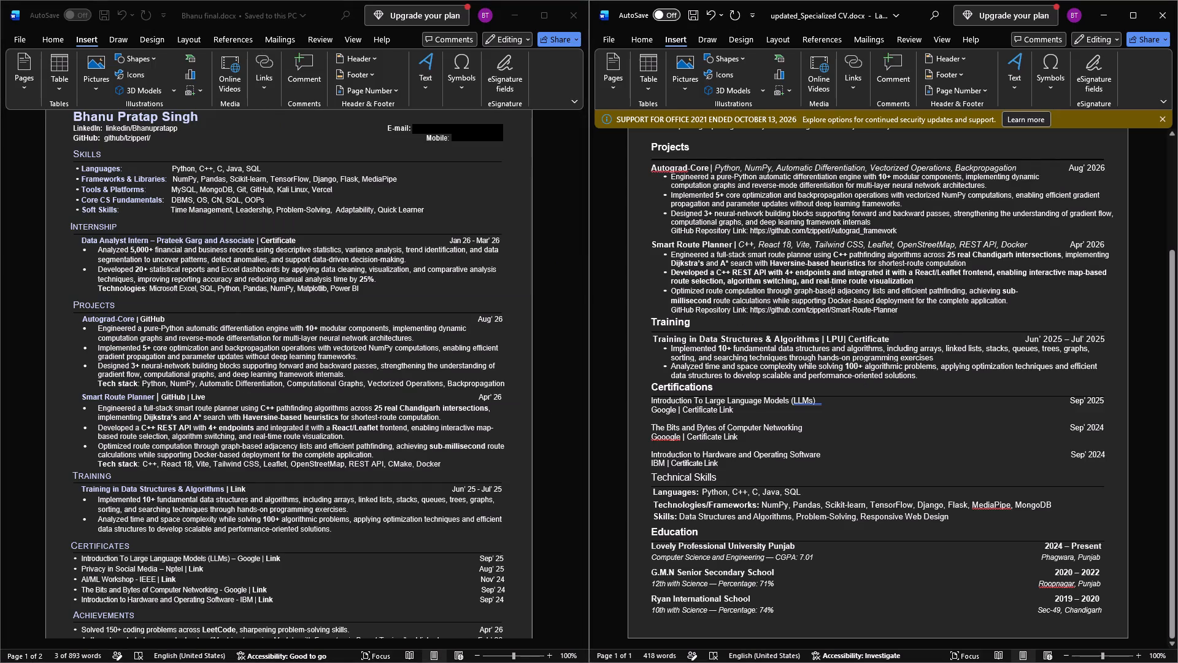
left_click_drag(890, 338, 851, 339)
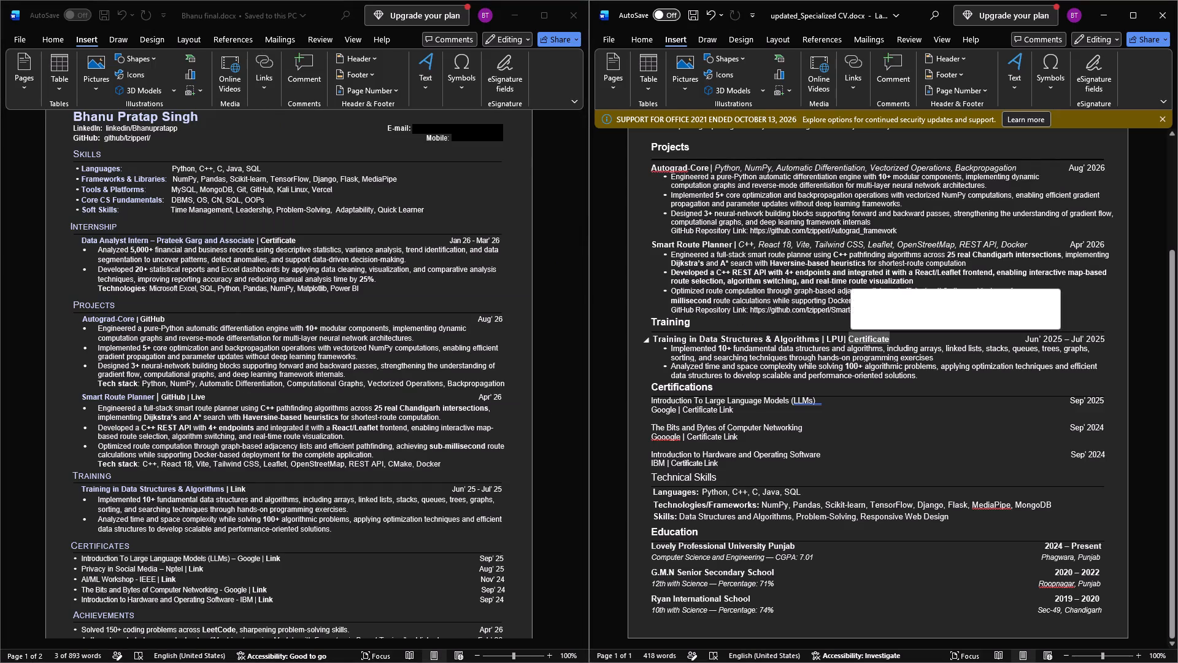
right_click(872, 339)
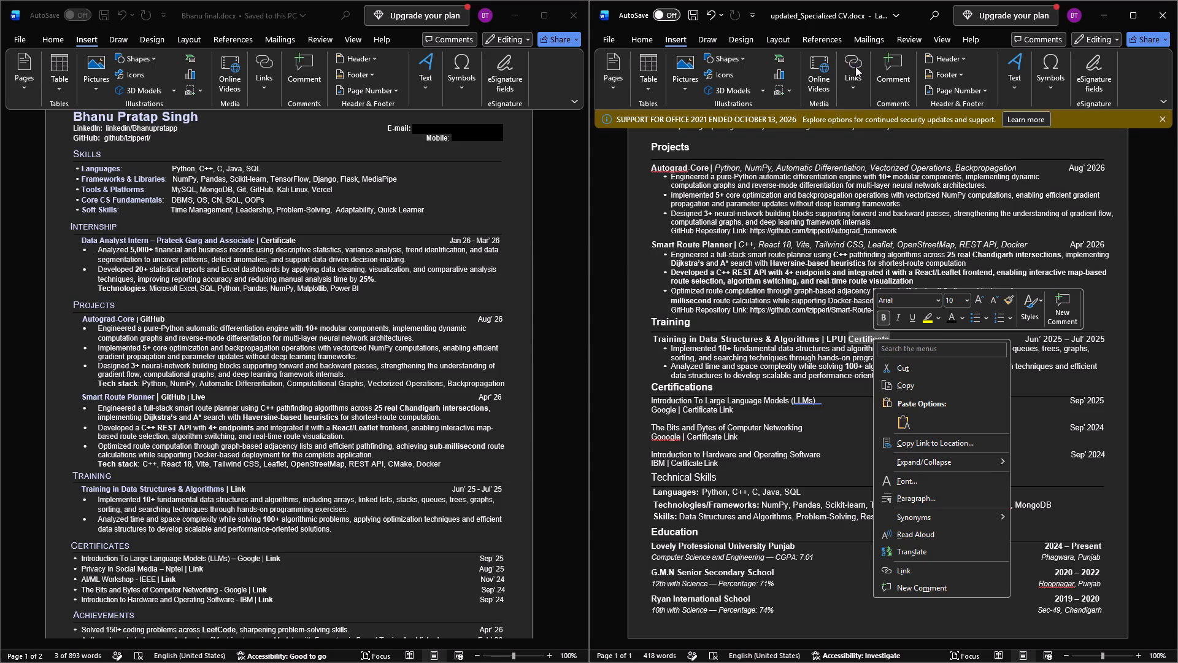
left_click(855, 66)
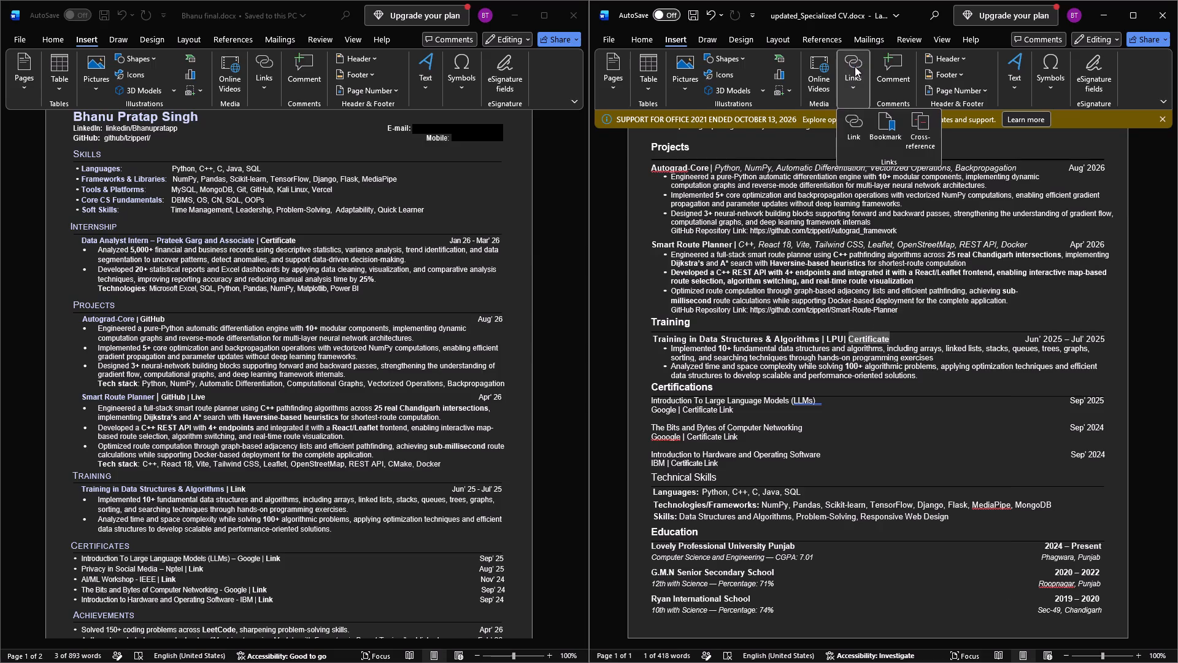
left_click(845, 131)
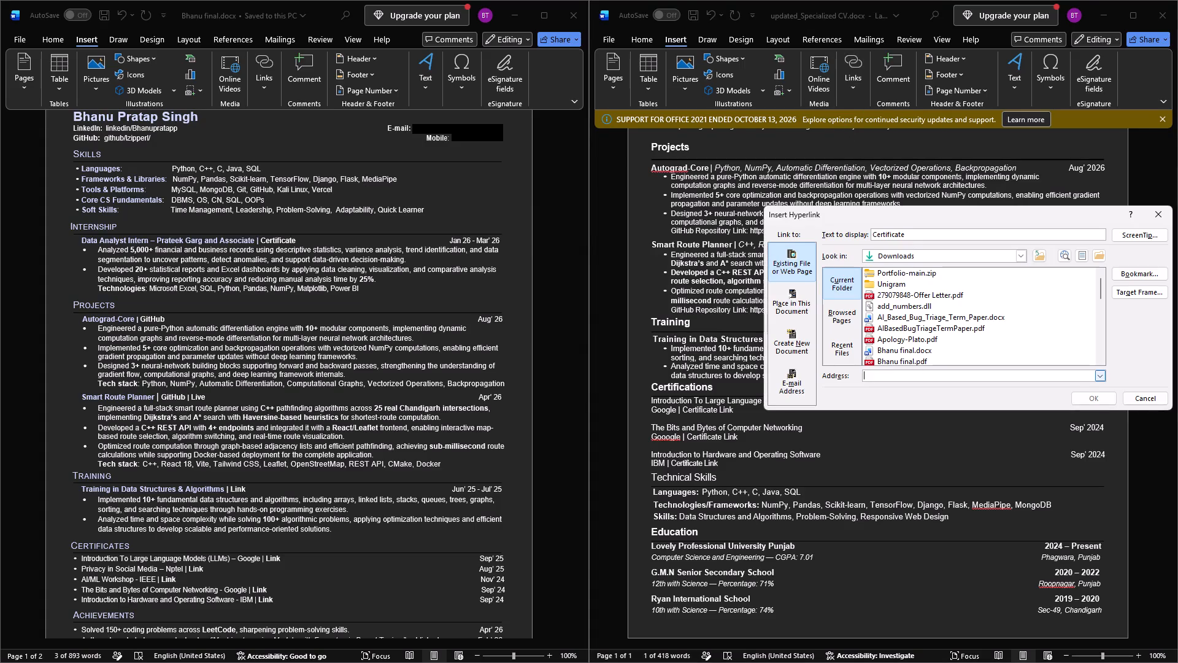
left_click(914, 378)
key("ctrl+v")
scroll(914, 378, "right", 1)
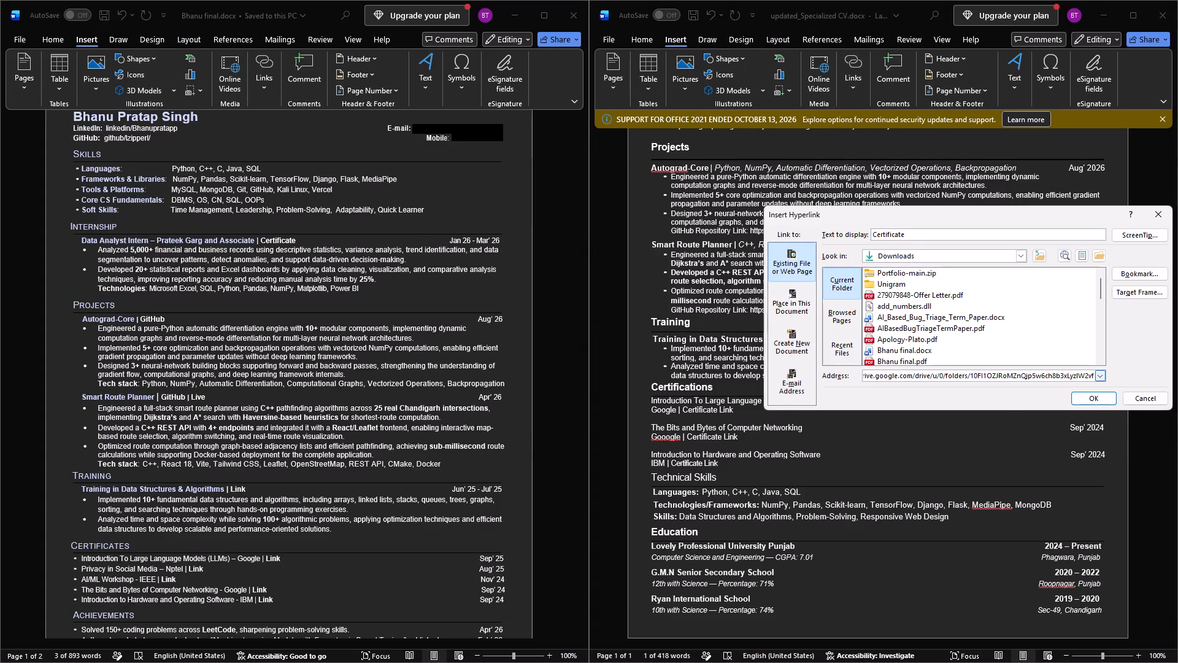
left_click(1103, 401)
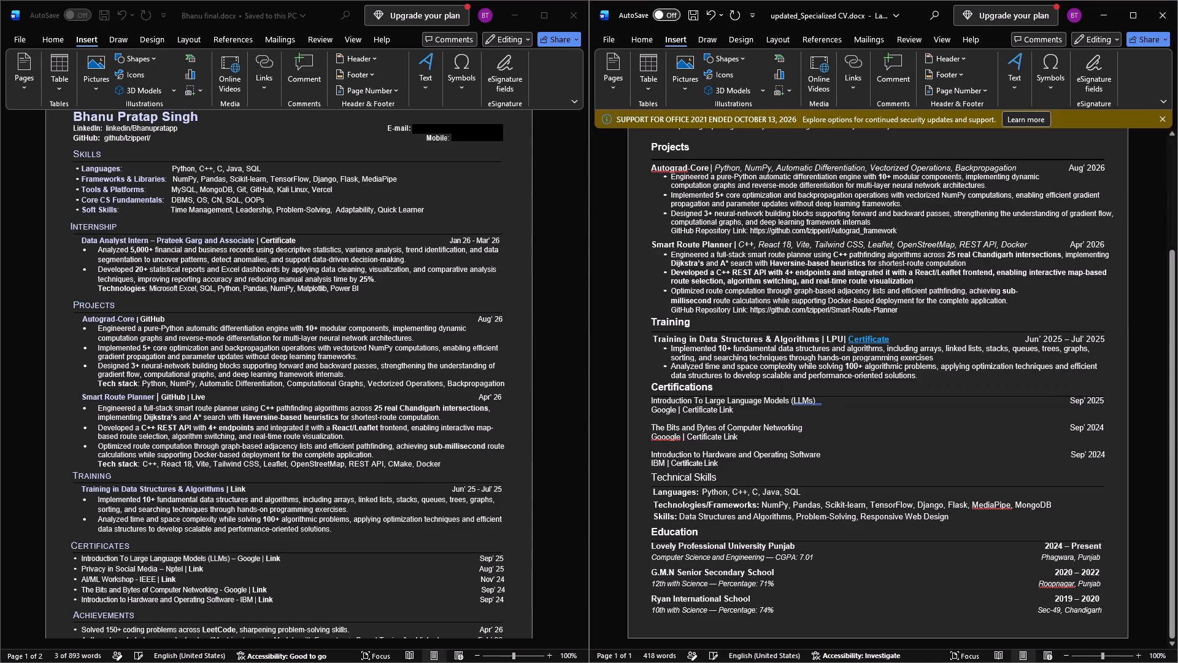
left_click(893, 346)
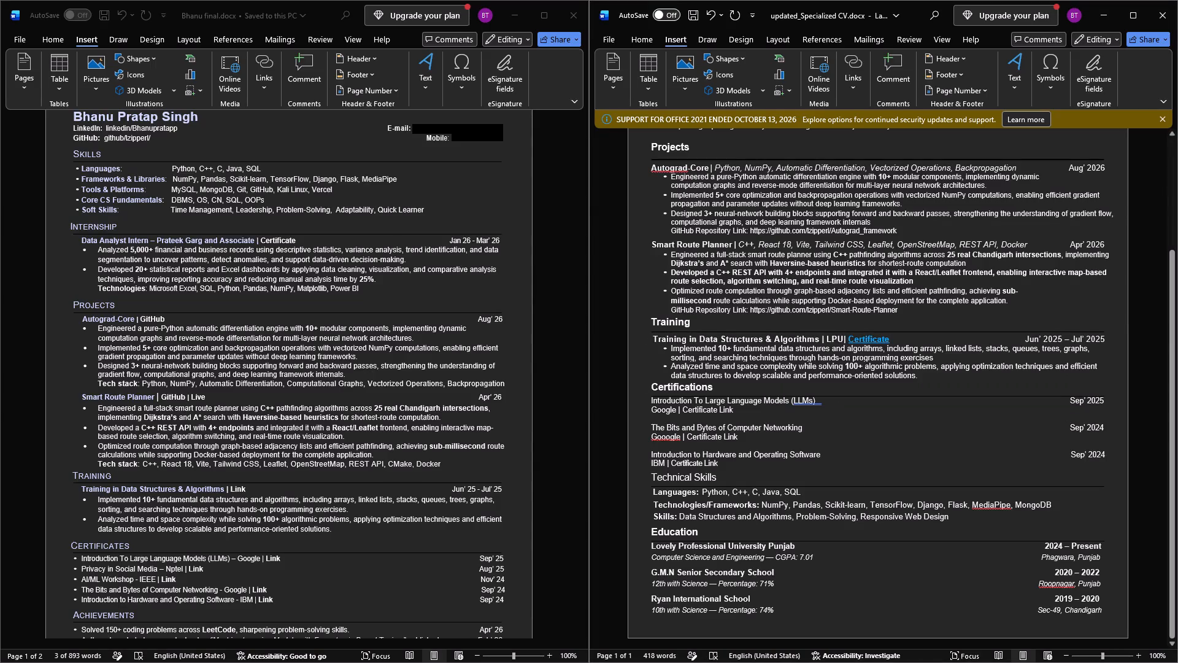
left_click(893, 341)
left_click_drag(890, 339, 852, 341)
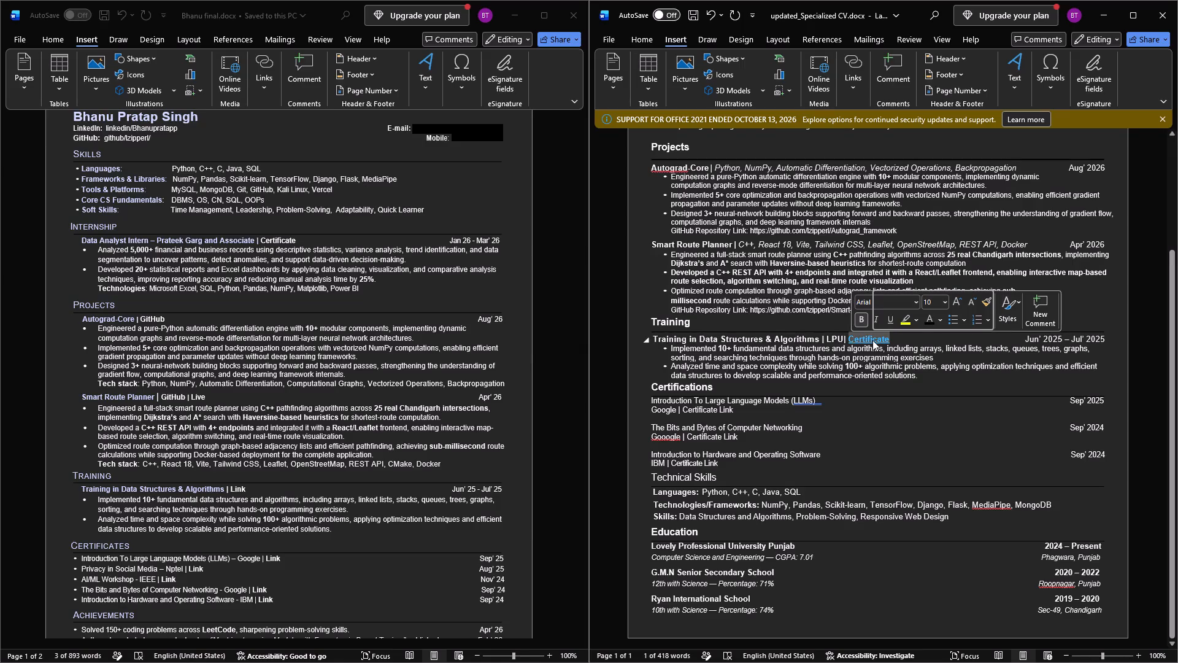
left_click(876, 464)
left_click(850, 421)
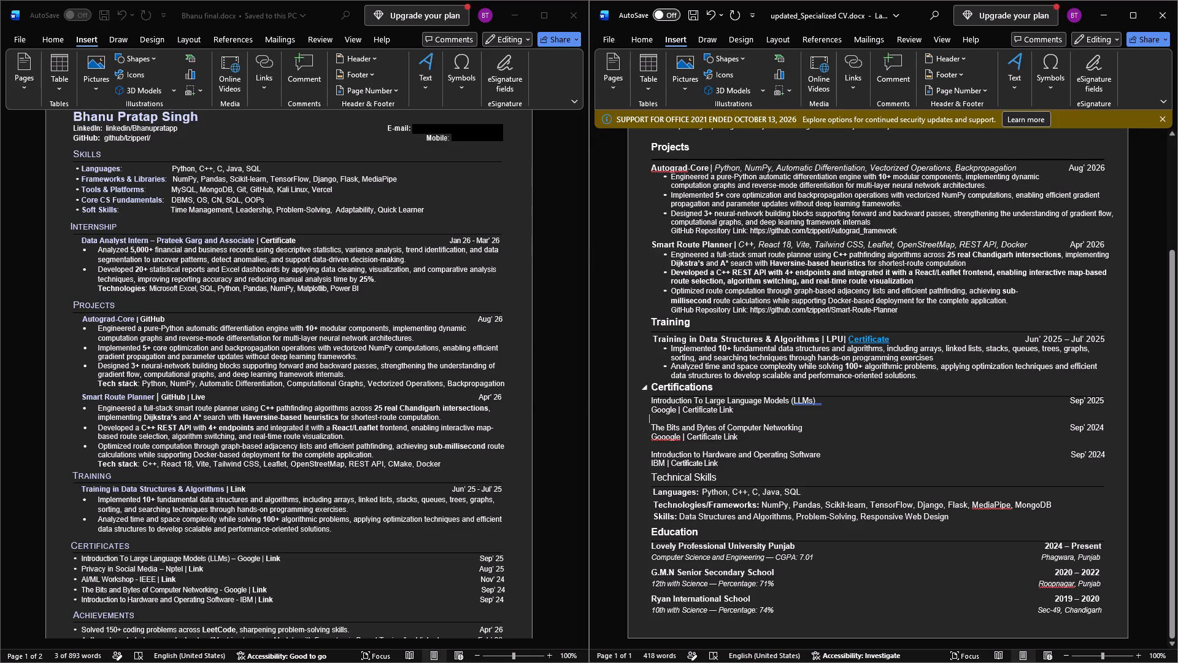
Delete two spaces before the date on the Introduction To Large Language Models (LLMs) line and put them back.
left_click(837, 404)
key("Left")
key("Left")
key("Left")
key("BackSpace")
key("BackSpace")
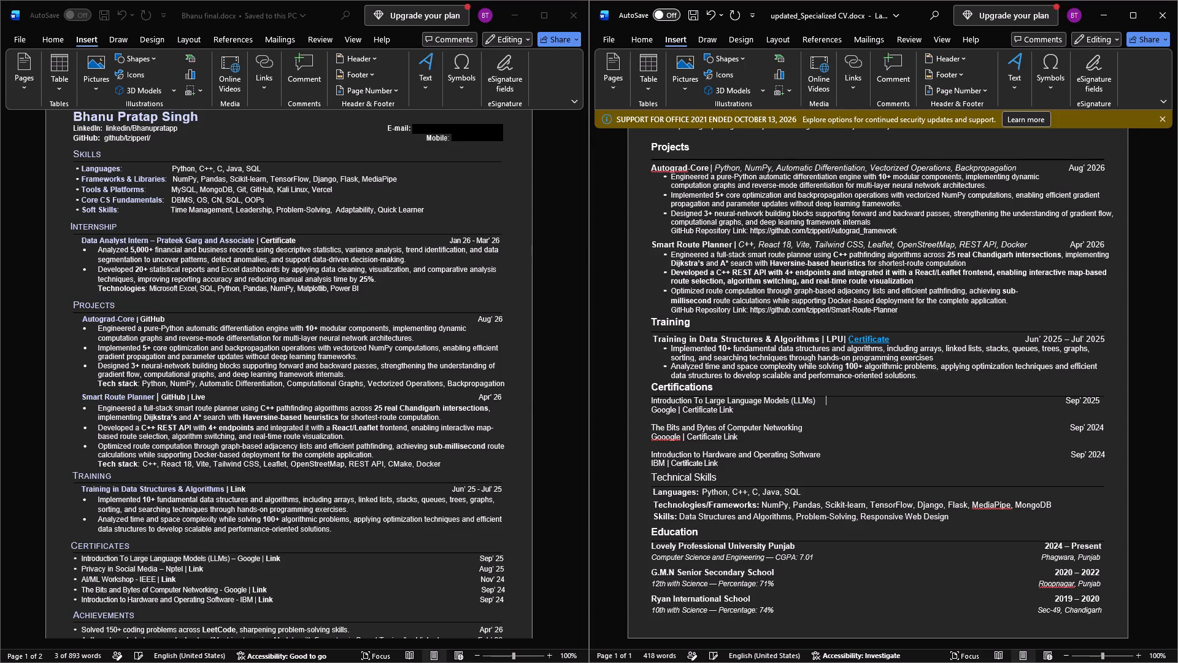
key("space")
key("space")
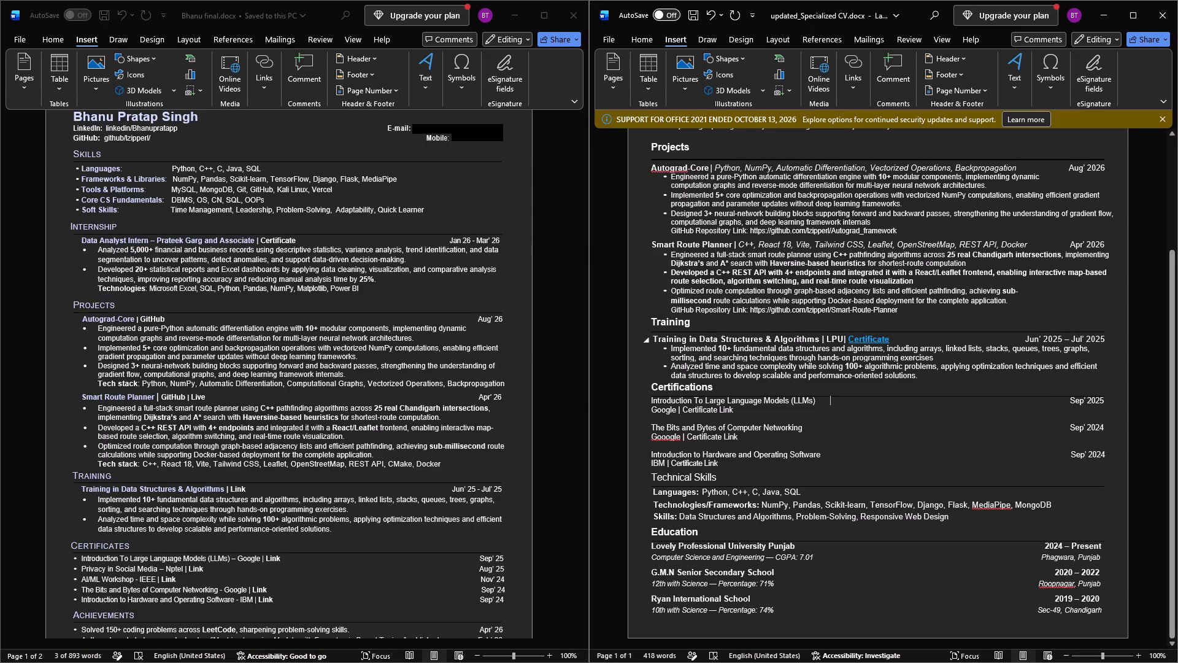
Remove the underline from the linked "Certificate" on the Training in Data Structures & Algorithms line and set its font color to black.
left_click_drag(891, 338, 863, 338)
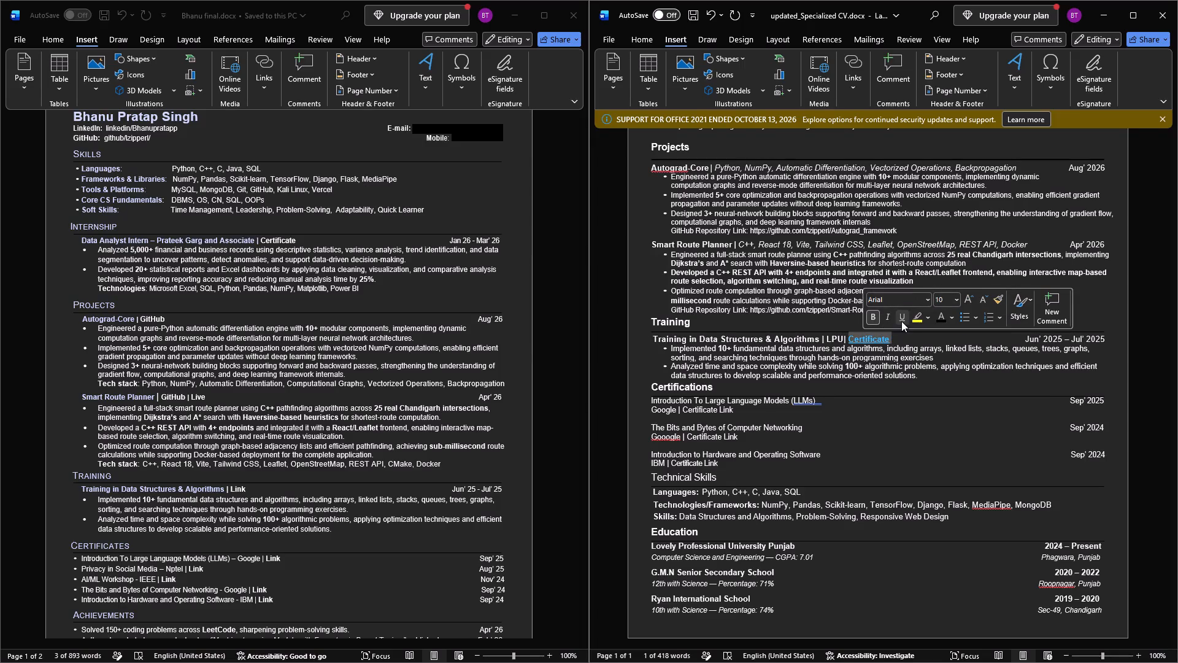
right_click(874, 338)
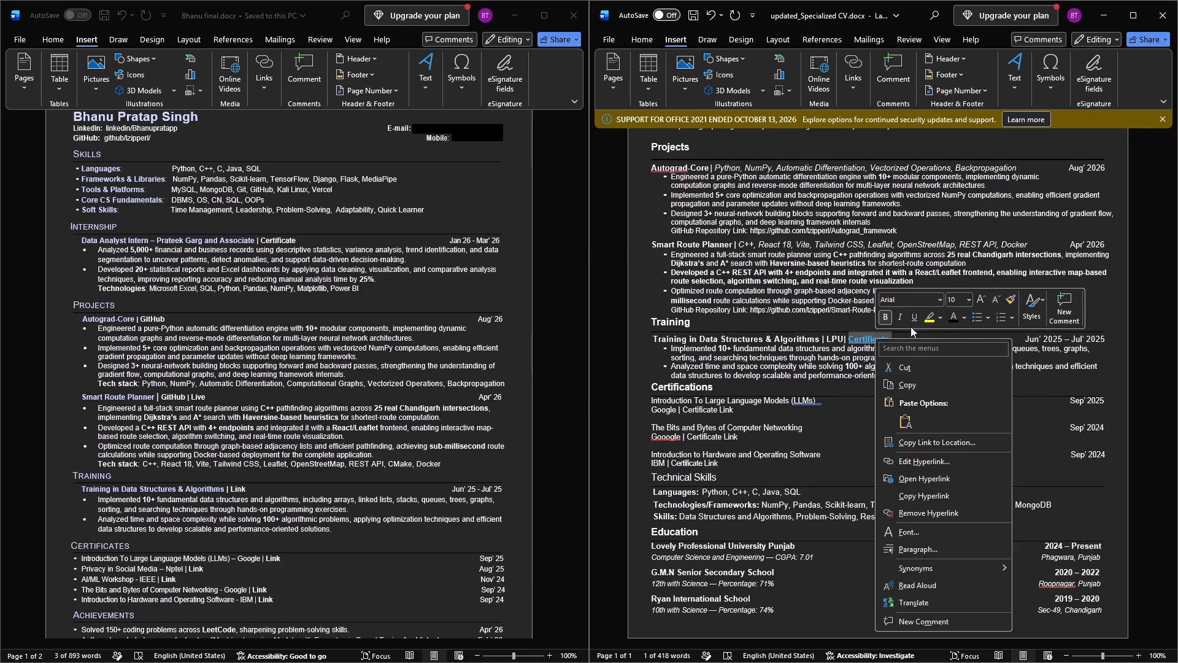
left_click(915, 317)
left_click(915, 317)
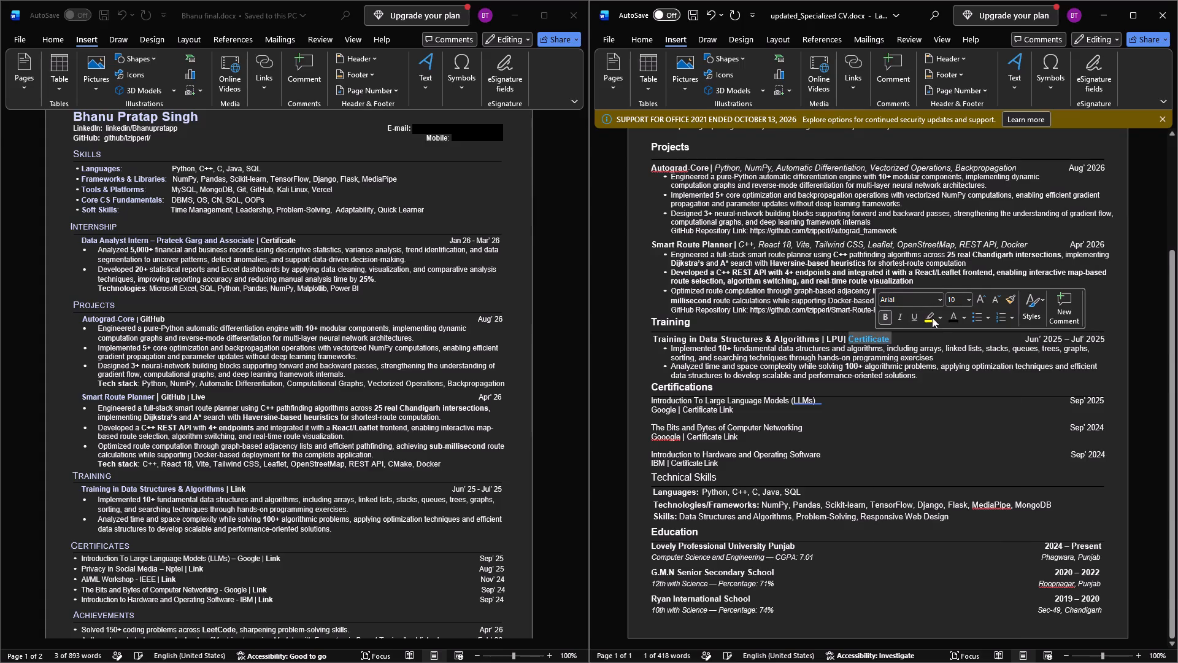
left_click(960, 318)
left_click(919, 369)
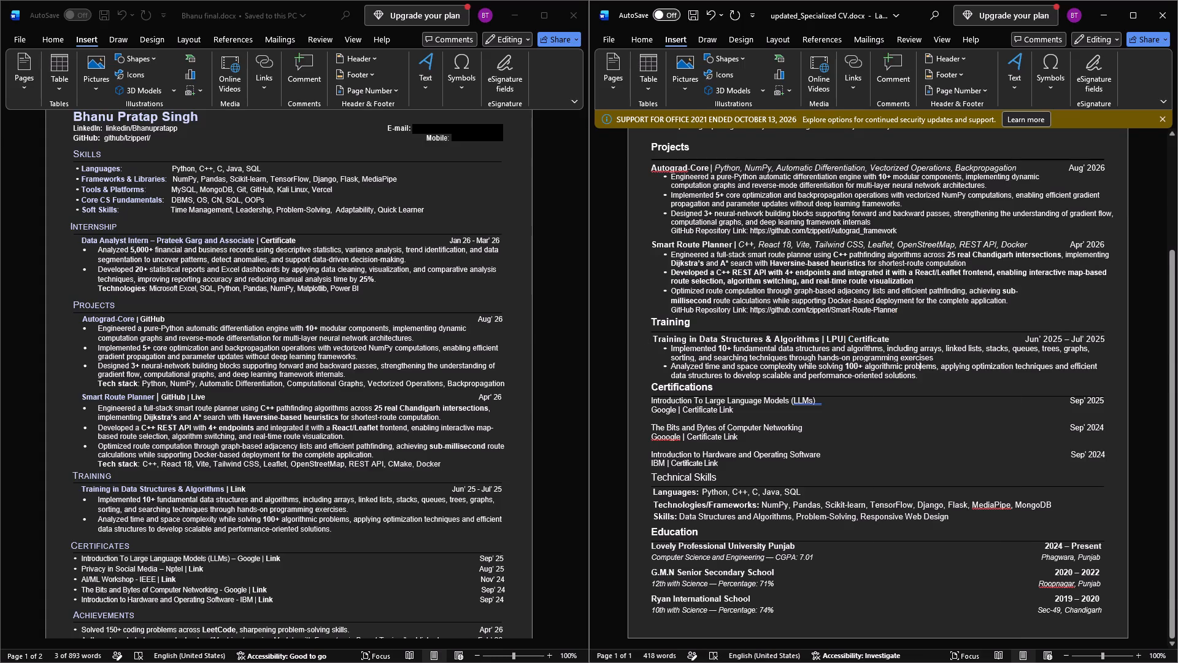
Adjust the gap before the date on the Introduction To Large Language Models (LLMs) line by deleting three spaces and adding two.
left_click(822, 403)
key("BackSpace")
key("BackSpace")
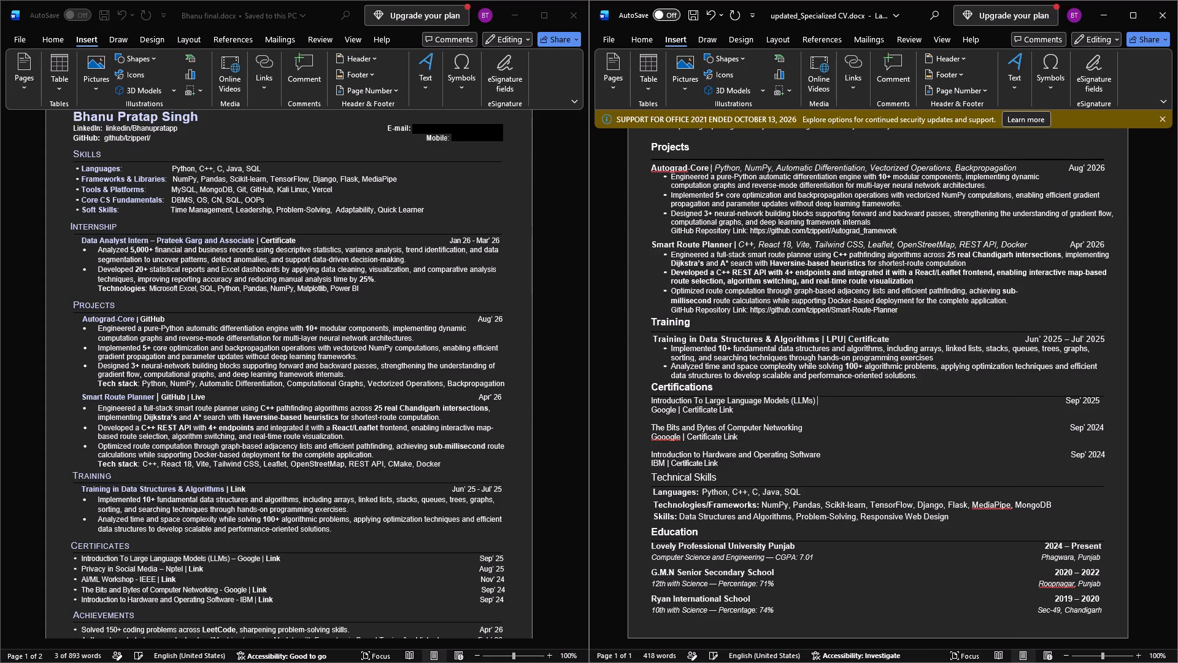
key("BackSpace")
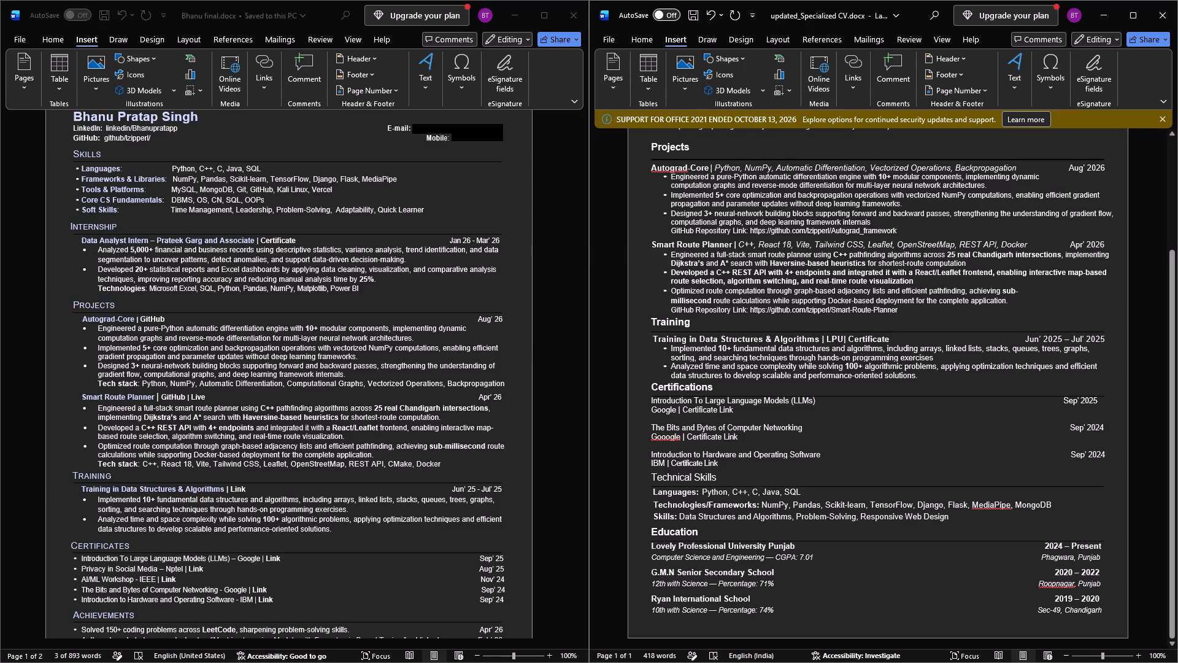
left_click(895, 402)
key("space")
key("space")
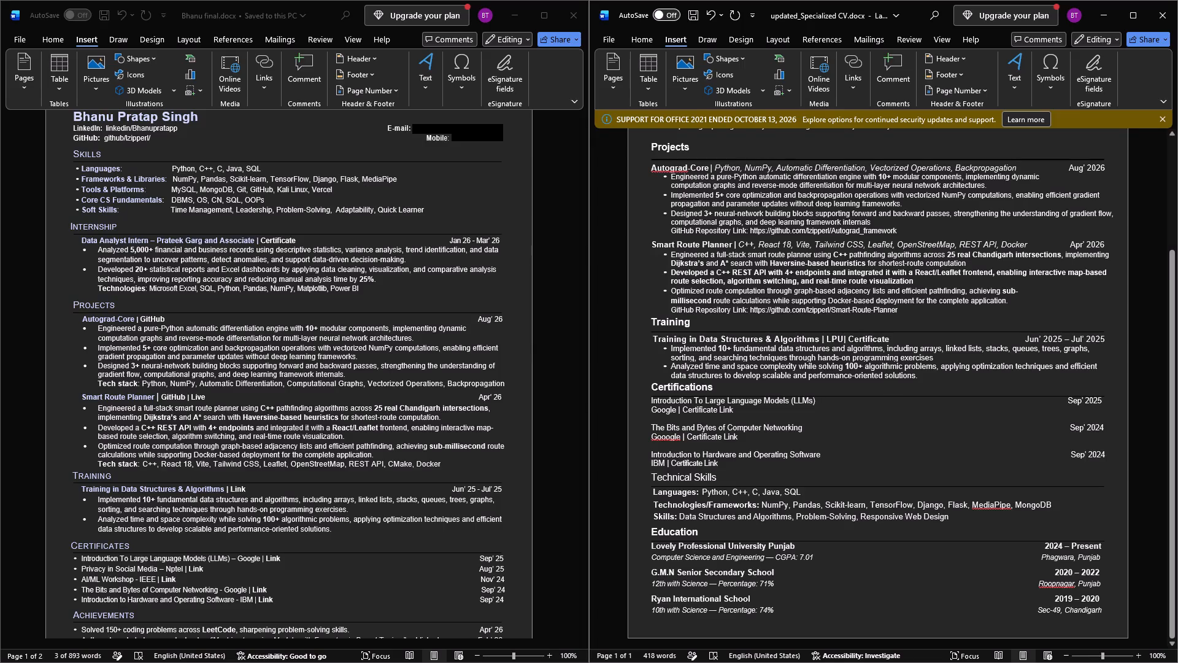
left_click(897, 368)
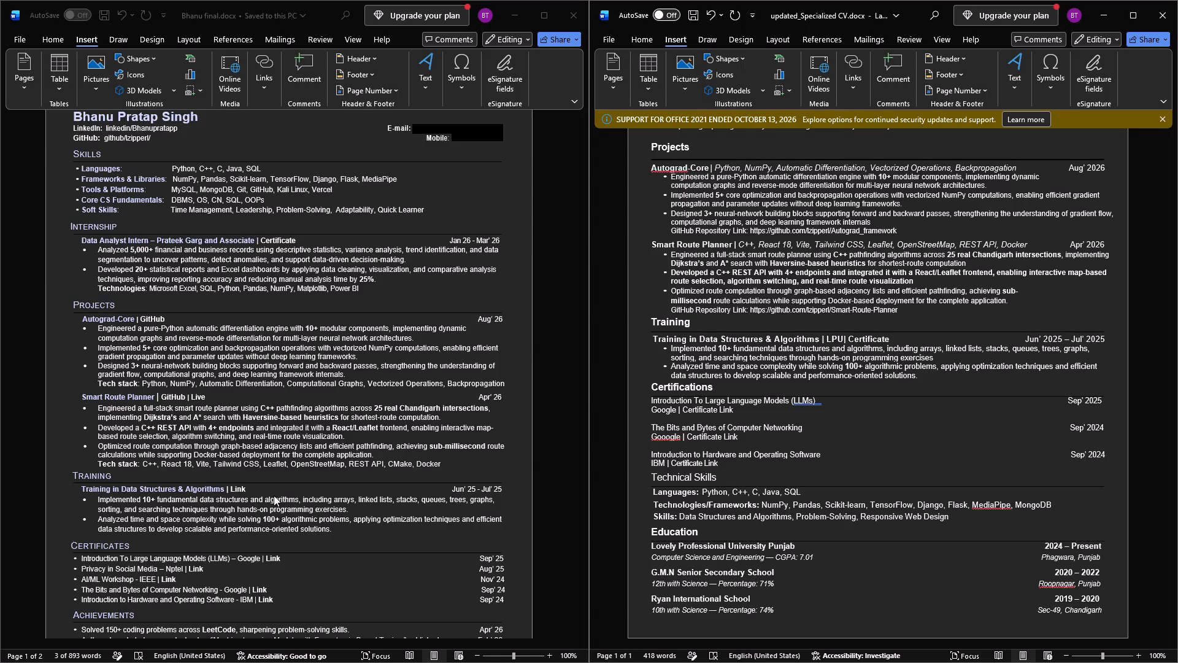
Copy the hyperlink address of "Link" on the Introduction To Large Language Models (LLMs) line in Bhanu final.docx.
scroll(244, 522, "down", 1)
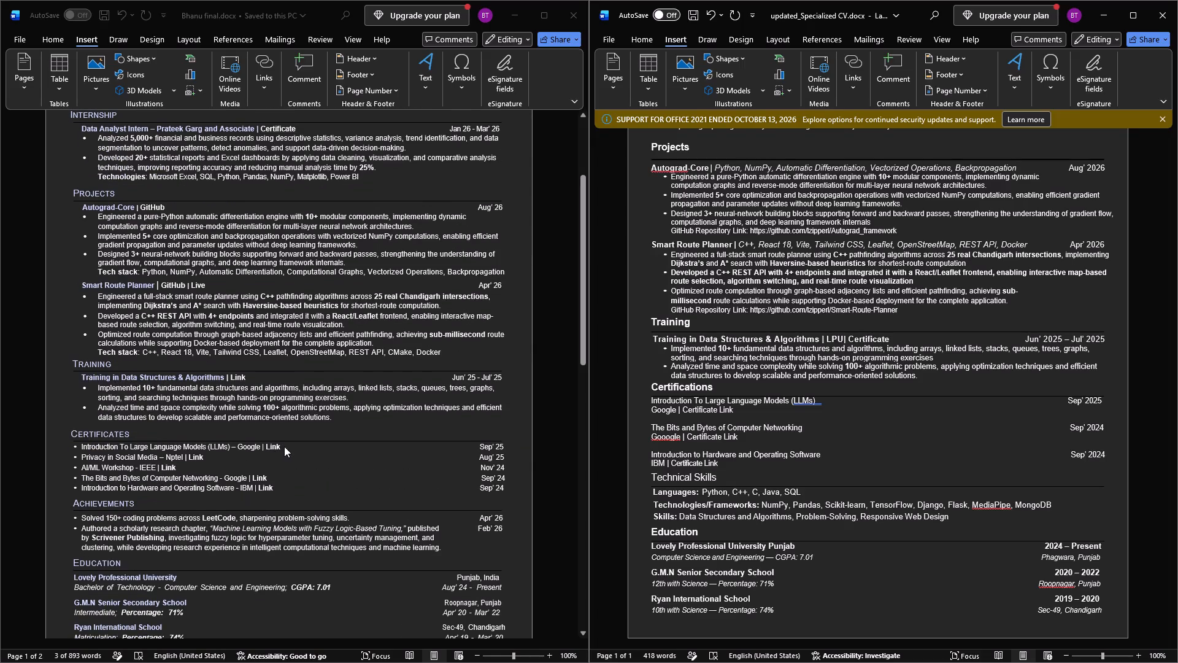
left_click(284, 446)
left_click_drag(280, 446, 274, 446)
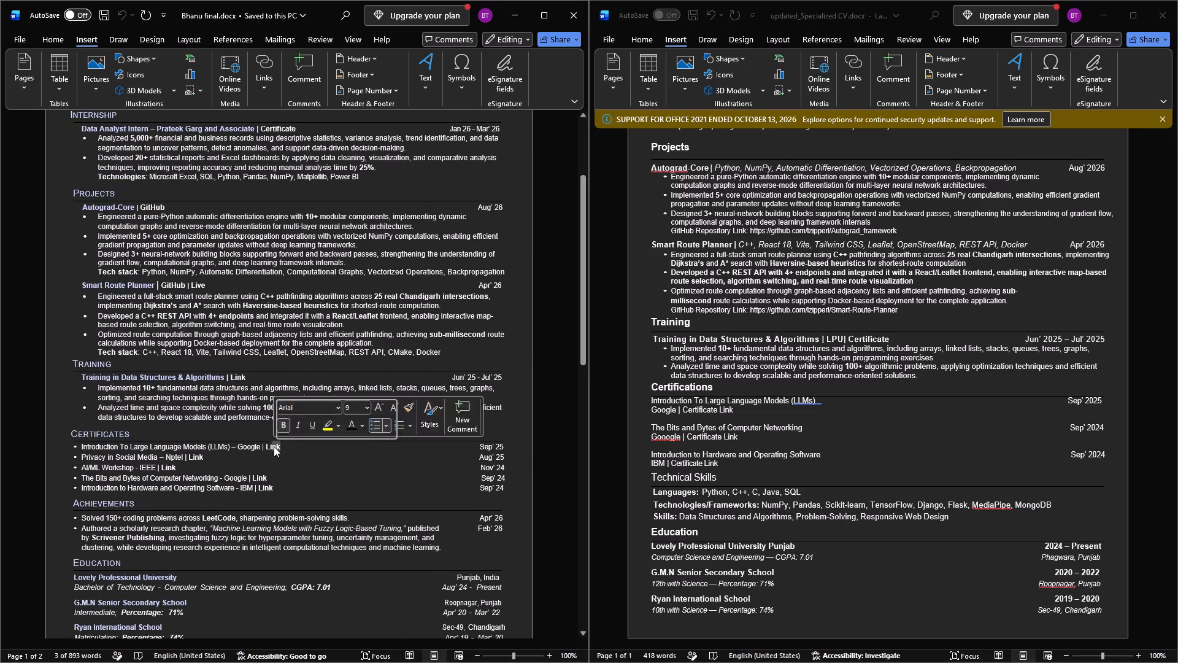
left_click(274, 446)
left_click(262, 76)
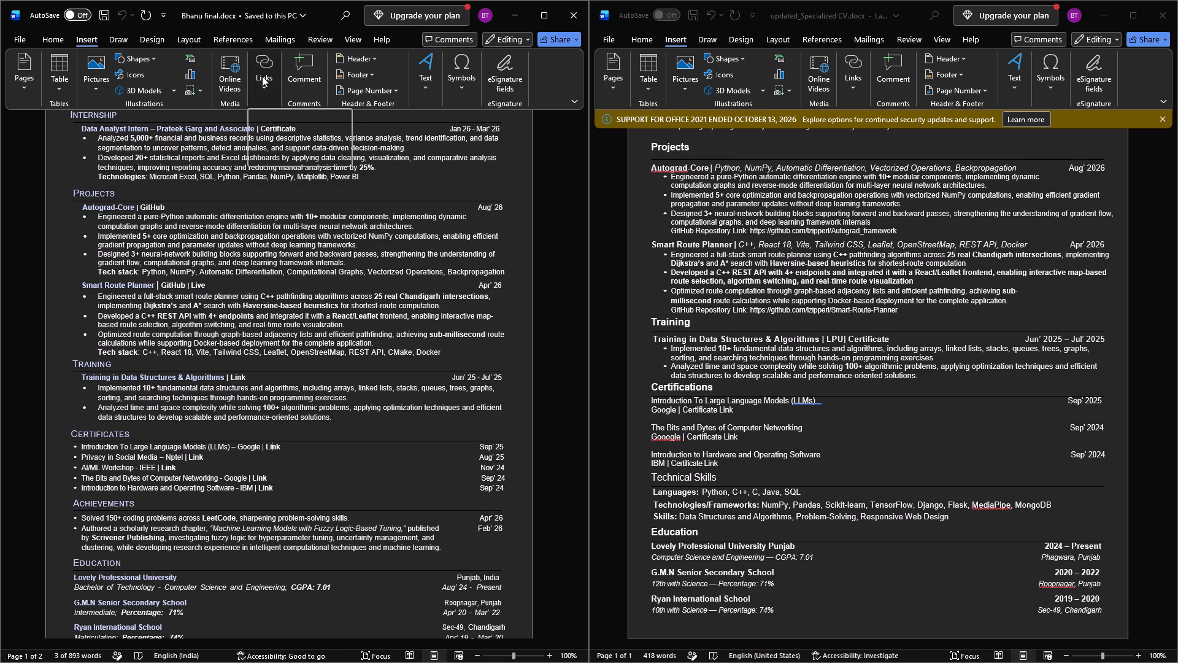
left_click(267, 121)
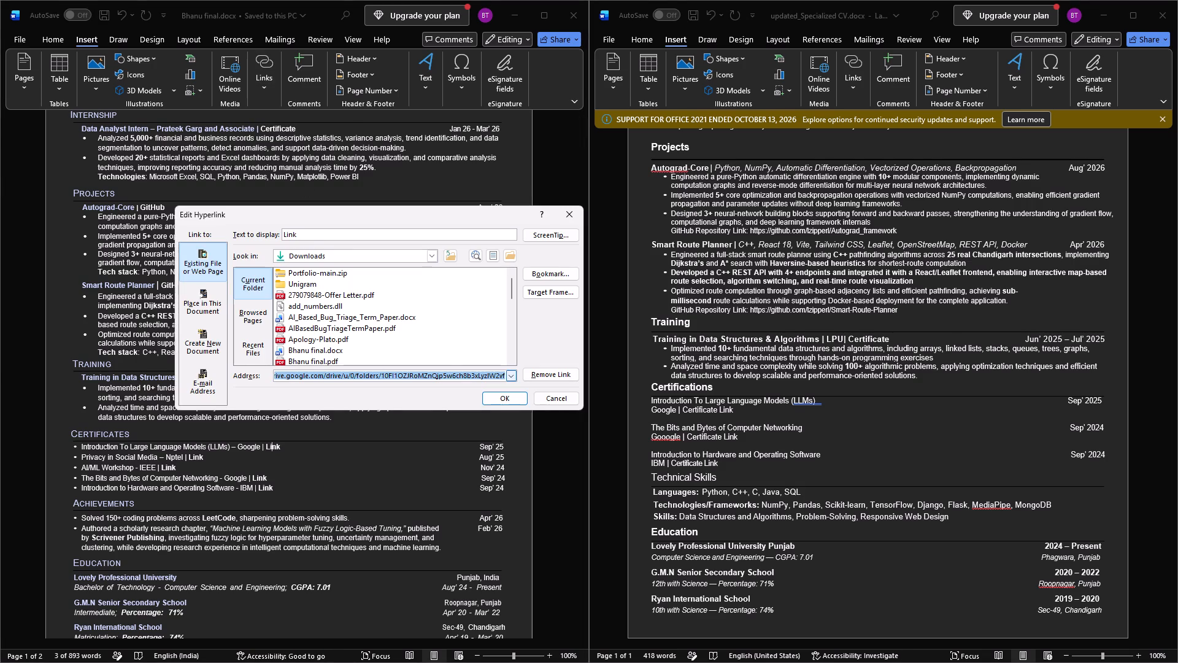
right_click(378, 376)
left_click(406, 398)
left_click(733, 412)
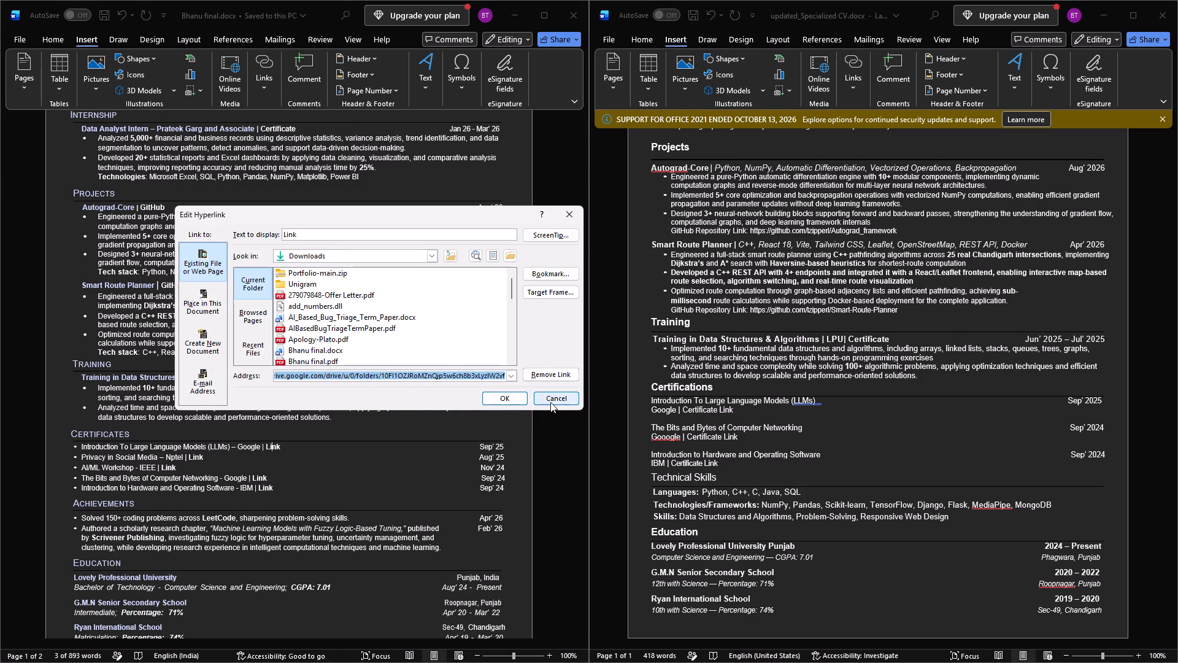
left_click(550, 402)
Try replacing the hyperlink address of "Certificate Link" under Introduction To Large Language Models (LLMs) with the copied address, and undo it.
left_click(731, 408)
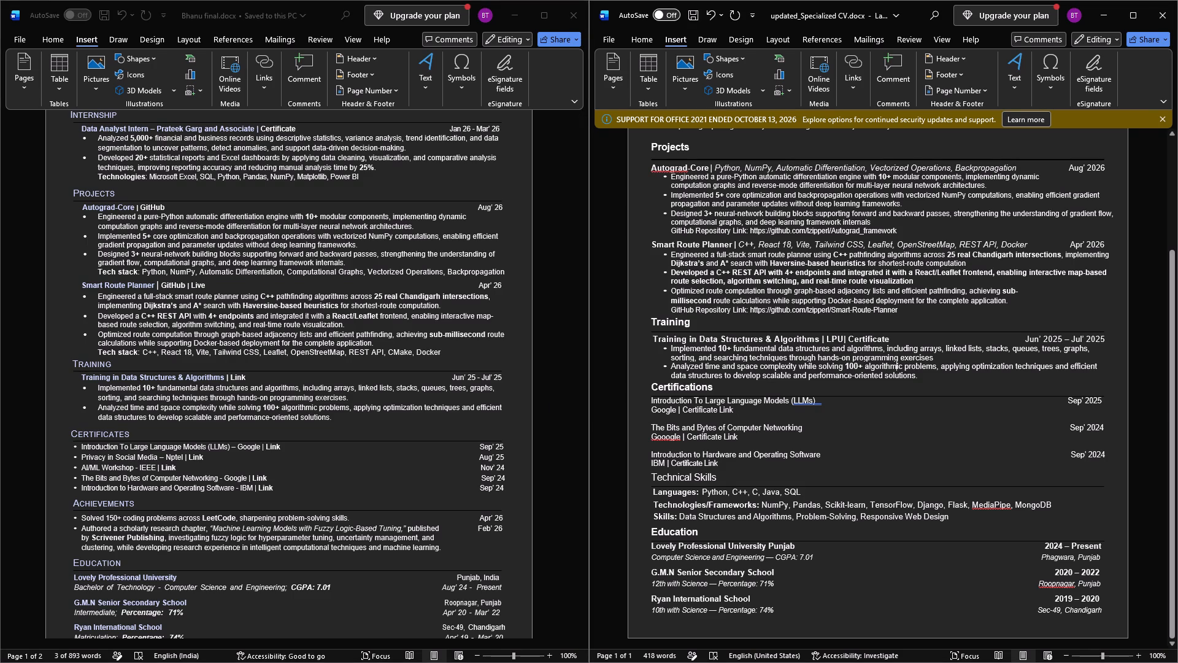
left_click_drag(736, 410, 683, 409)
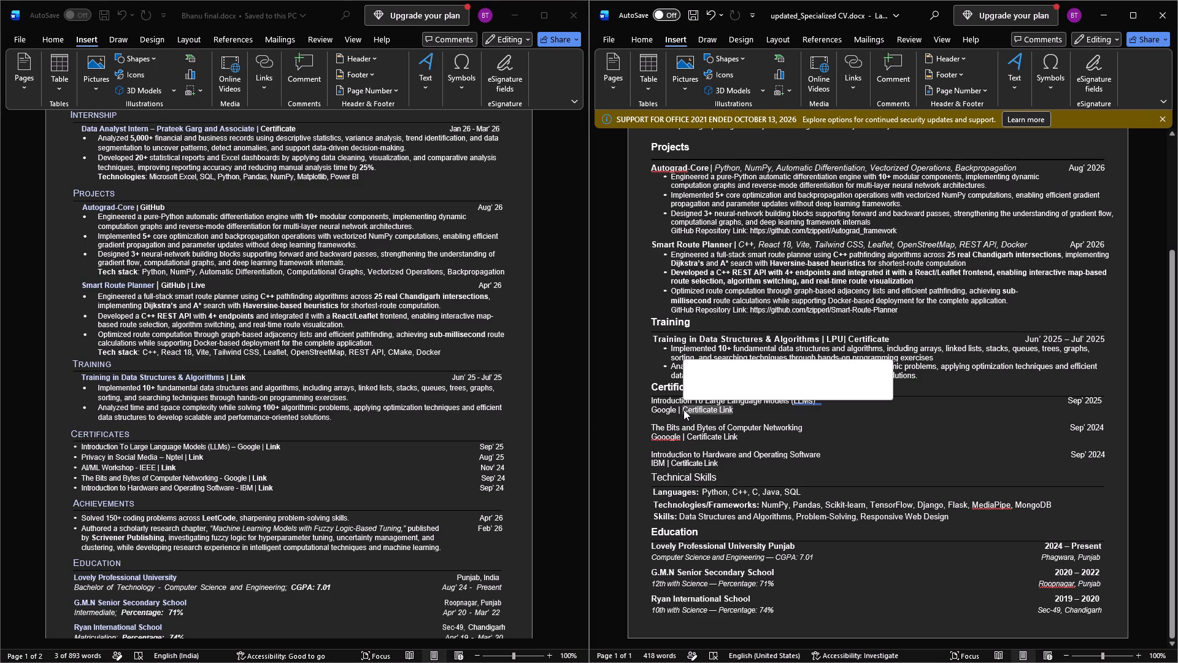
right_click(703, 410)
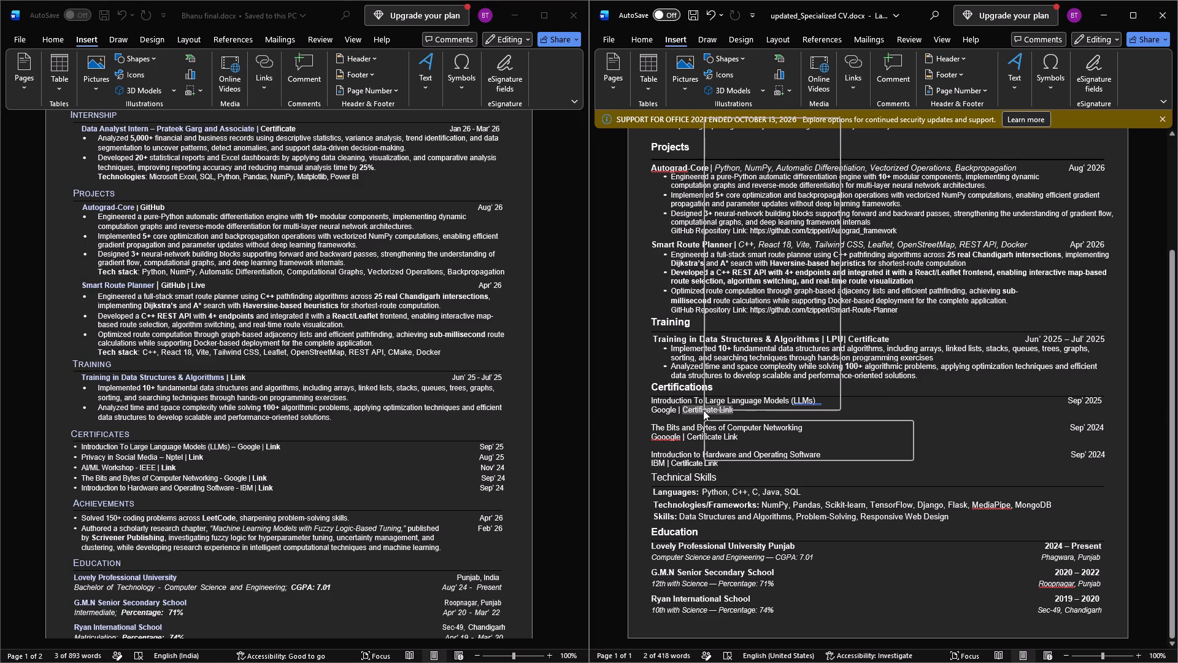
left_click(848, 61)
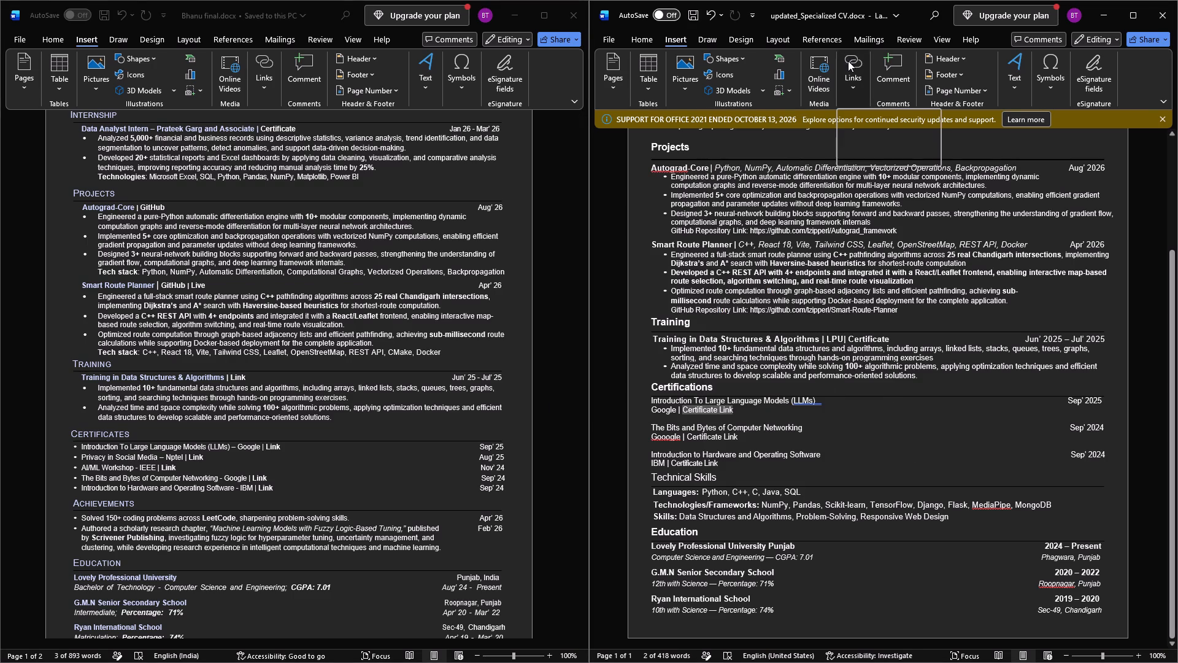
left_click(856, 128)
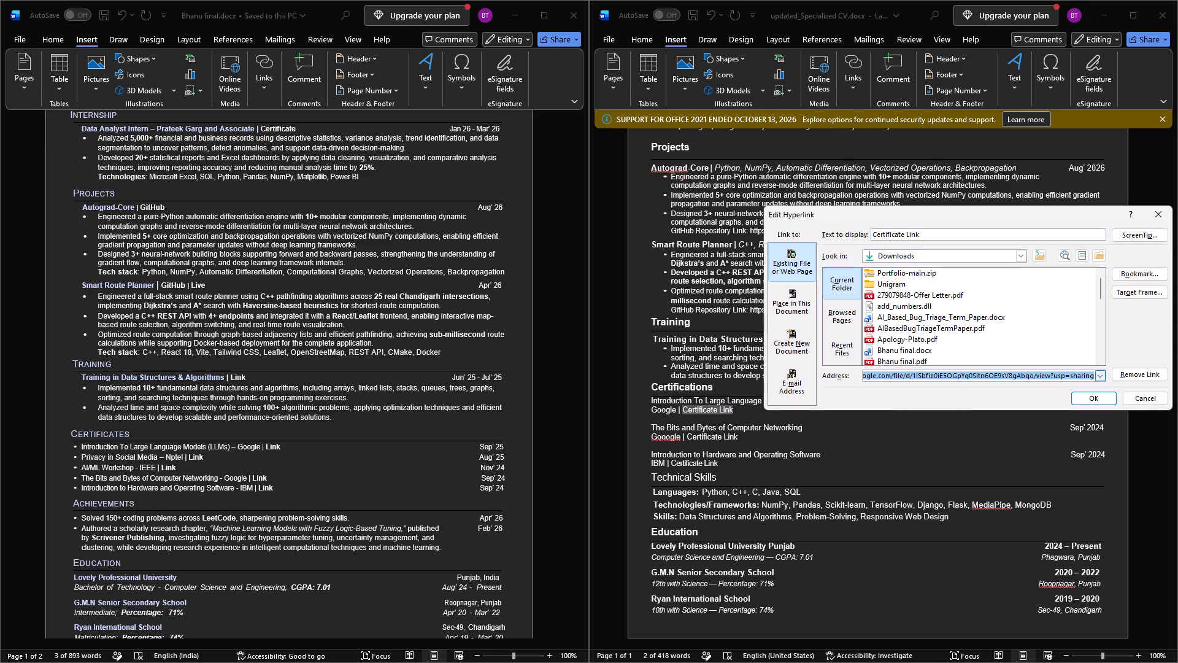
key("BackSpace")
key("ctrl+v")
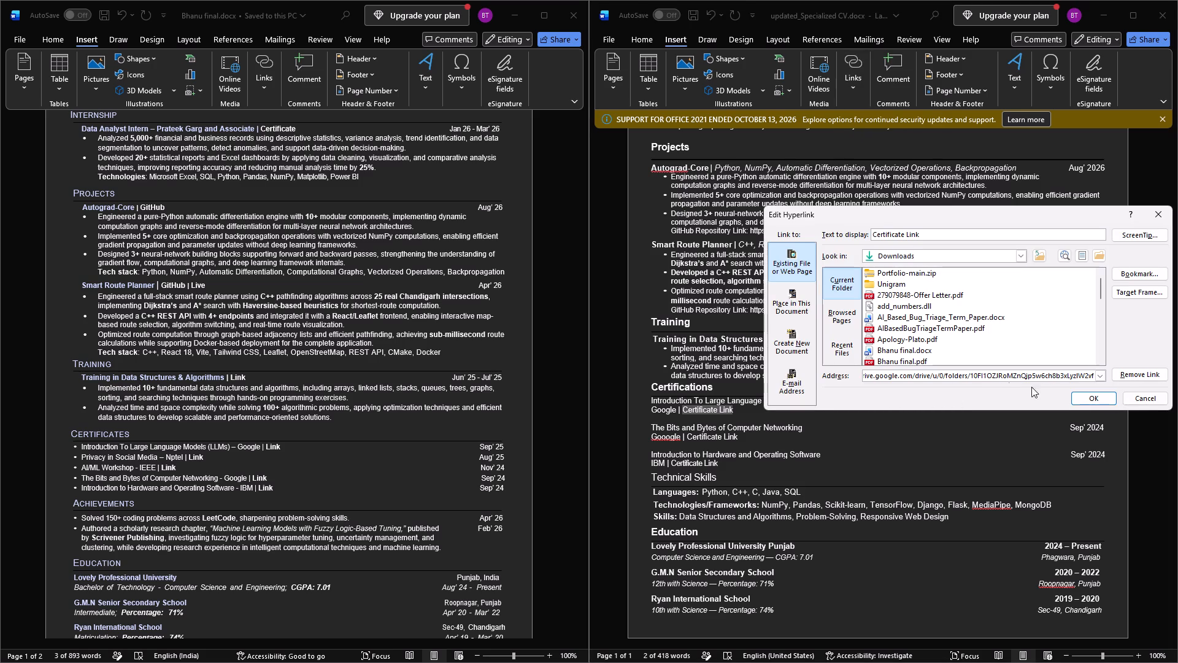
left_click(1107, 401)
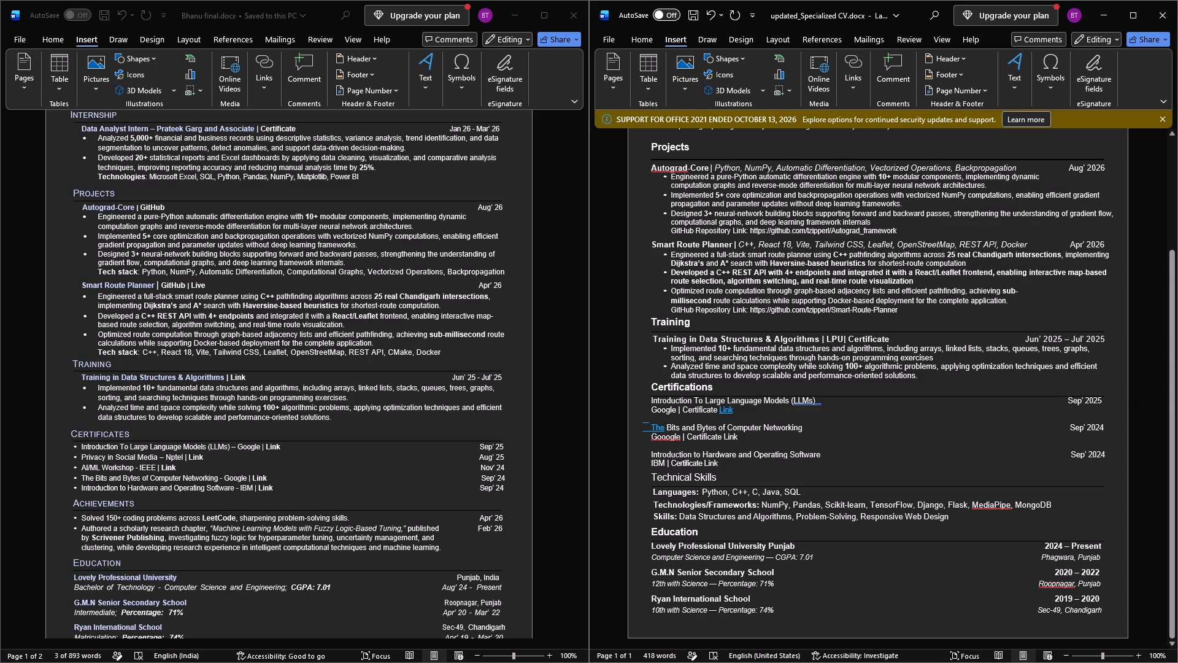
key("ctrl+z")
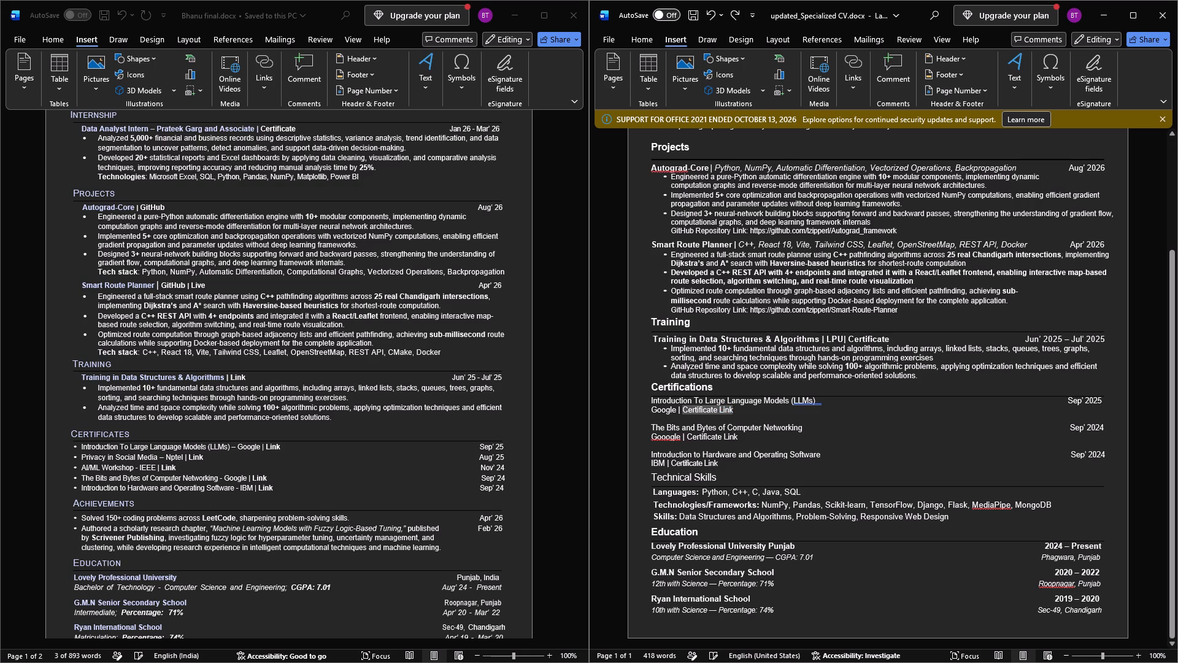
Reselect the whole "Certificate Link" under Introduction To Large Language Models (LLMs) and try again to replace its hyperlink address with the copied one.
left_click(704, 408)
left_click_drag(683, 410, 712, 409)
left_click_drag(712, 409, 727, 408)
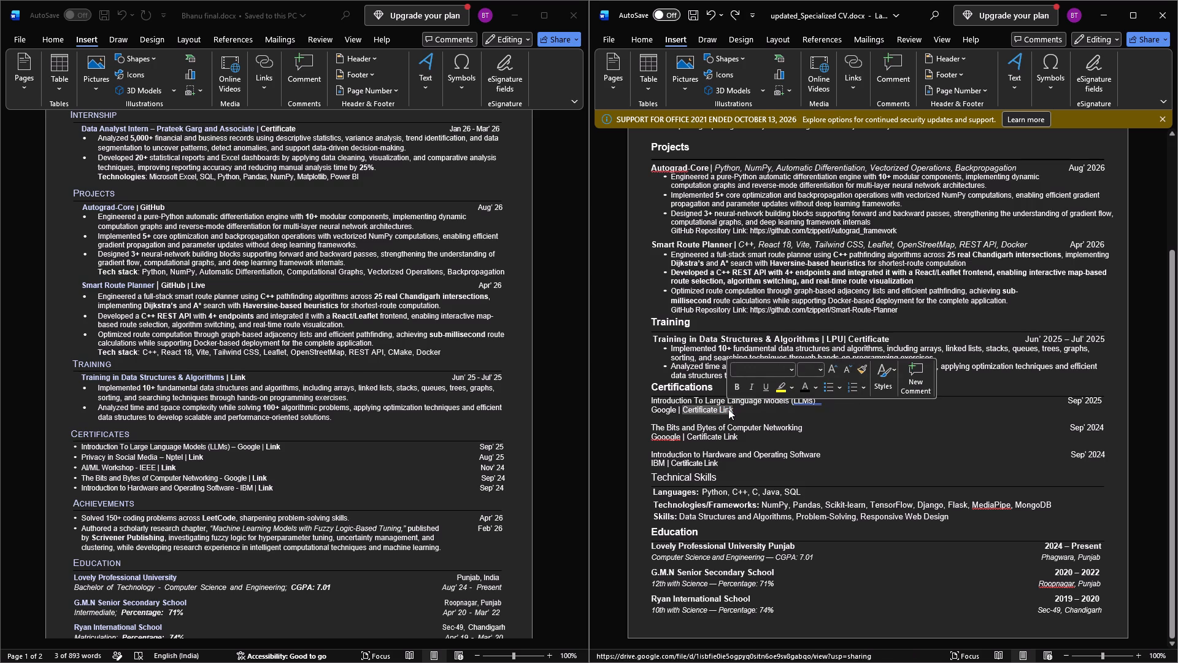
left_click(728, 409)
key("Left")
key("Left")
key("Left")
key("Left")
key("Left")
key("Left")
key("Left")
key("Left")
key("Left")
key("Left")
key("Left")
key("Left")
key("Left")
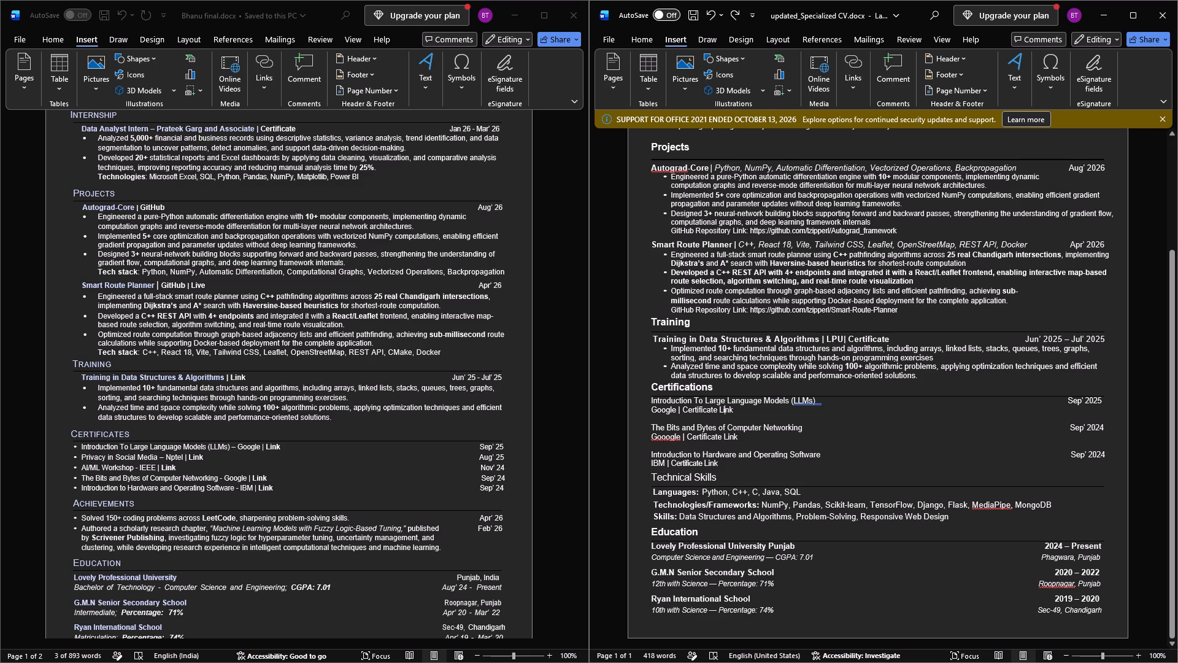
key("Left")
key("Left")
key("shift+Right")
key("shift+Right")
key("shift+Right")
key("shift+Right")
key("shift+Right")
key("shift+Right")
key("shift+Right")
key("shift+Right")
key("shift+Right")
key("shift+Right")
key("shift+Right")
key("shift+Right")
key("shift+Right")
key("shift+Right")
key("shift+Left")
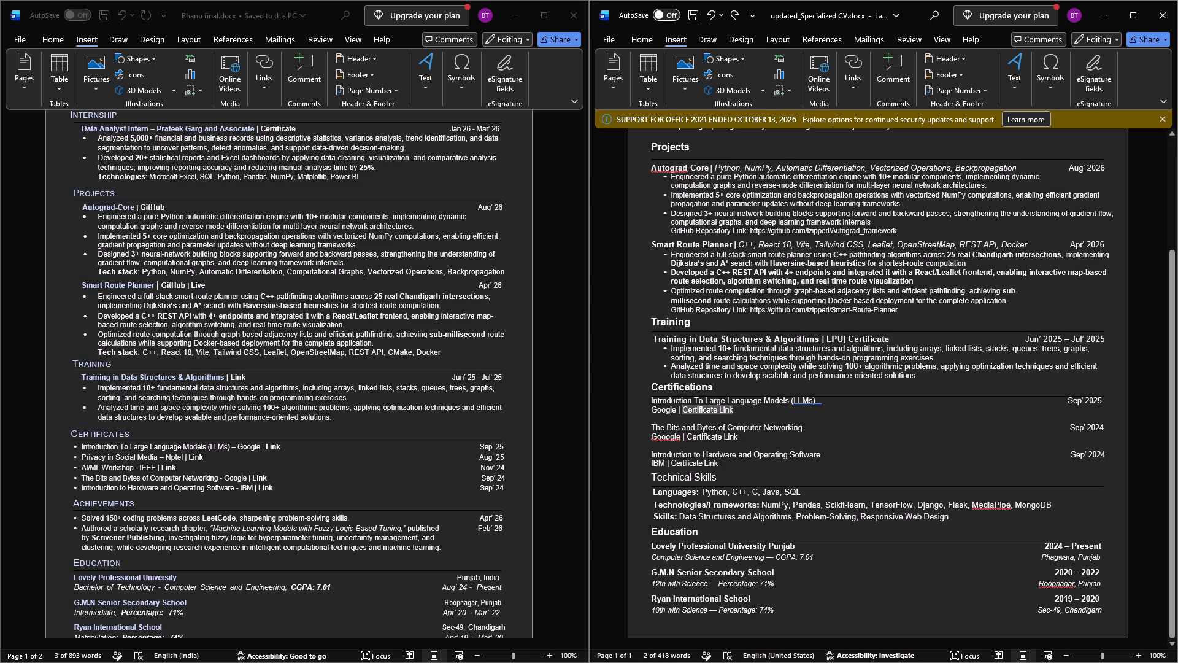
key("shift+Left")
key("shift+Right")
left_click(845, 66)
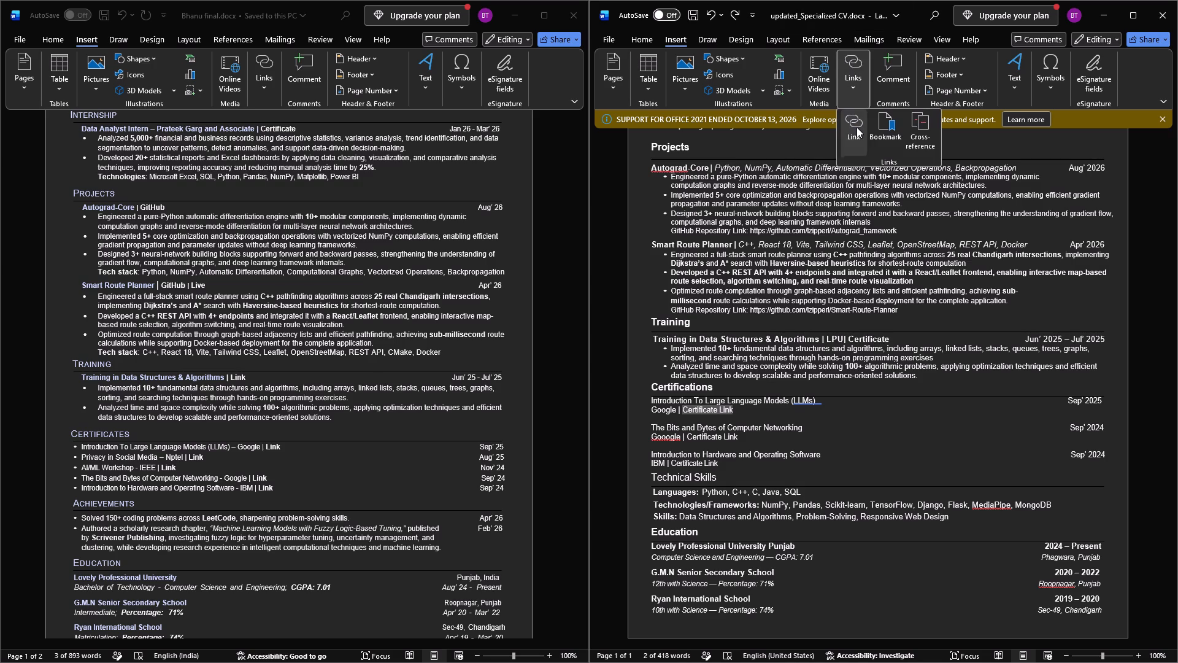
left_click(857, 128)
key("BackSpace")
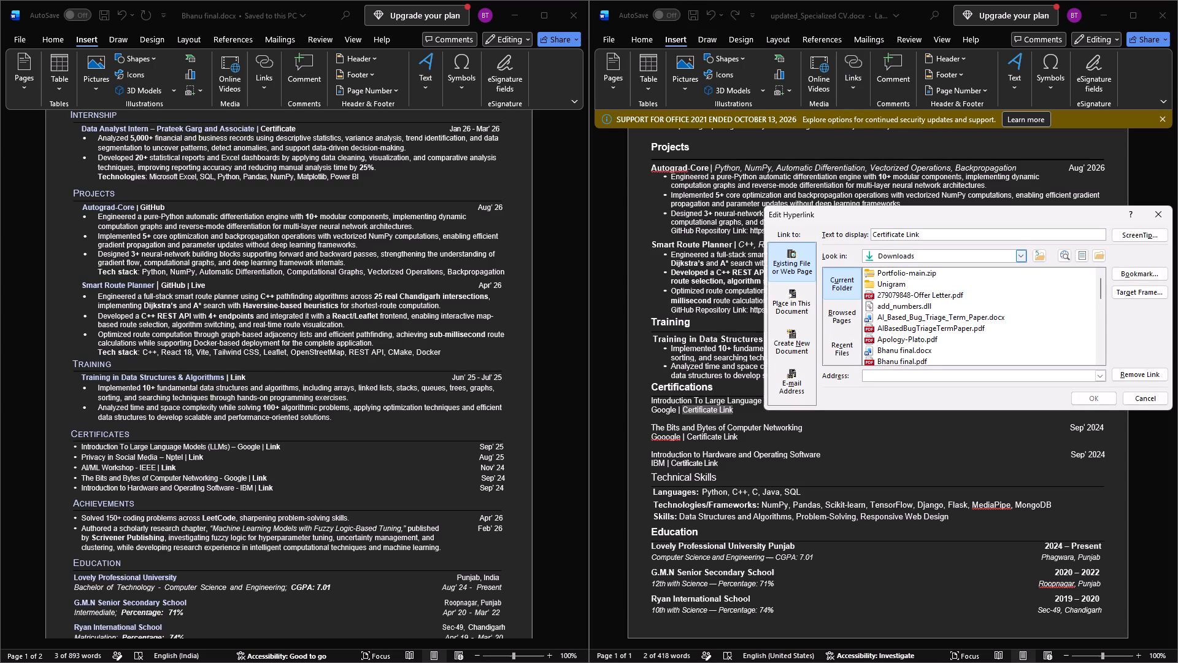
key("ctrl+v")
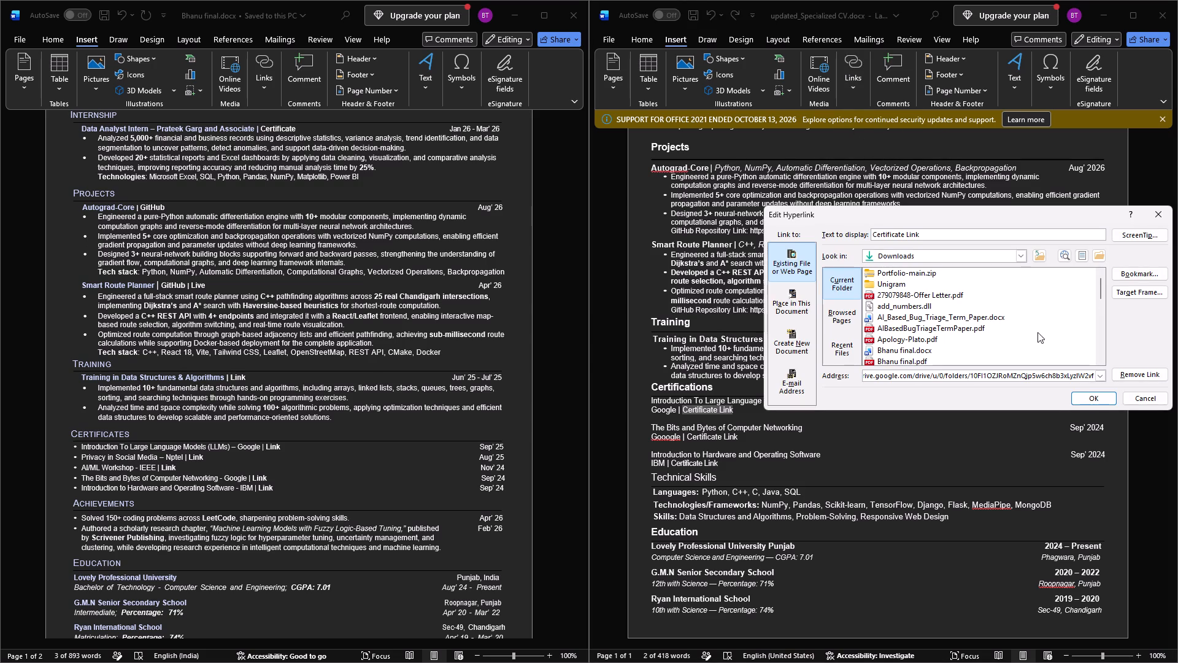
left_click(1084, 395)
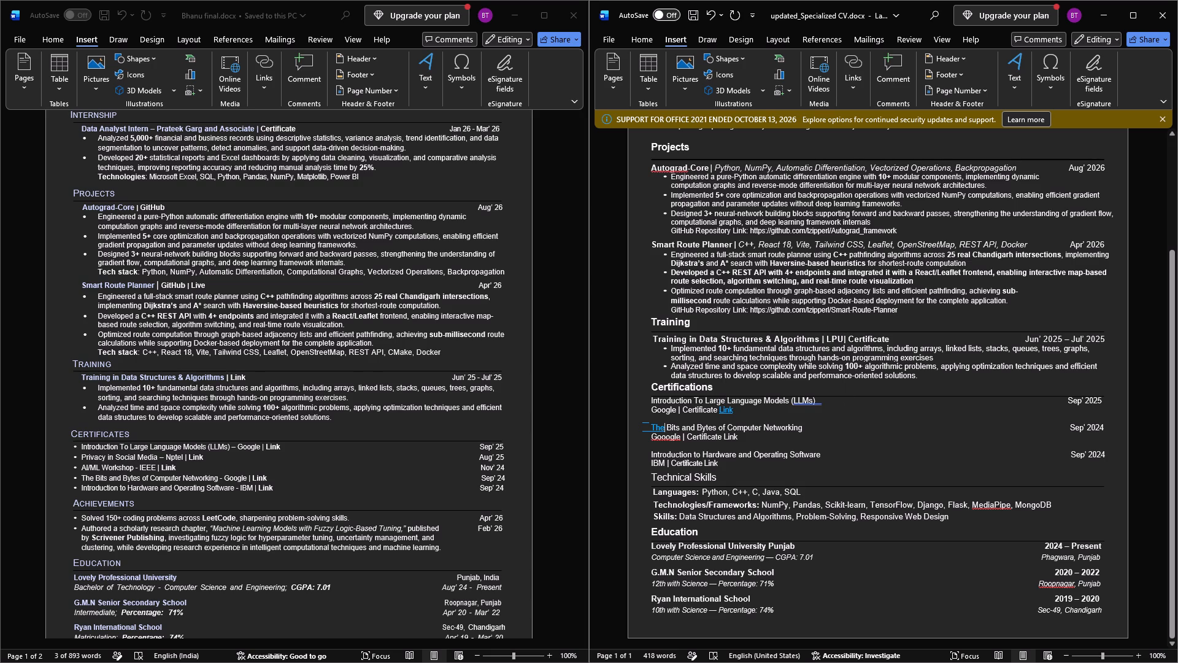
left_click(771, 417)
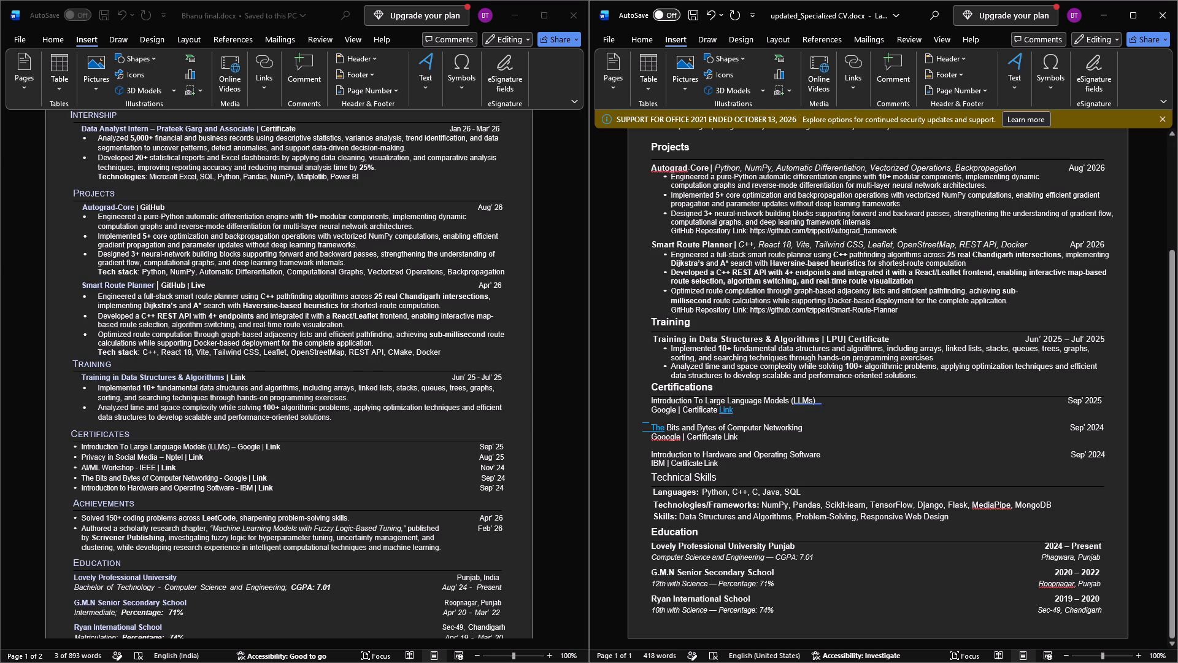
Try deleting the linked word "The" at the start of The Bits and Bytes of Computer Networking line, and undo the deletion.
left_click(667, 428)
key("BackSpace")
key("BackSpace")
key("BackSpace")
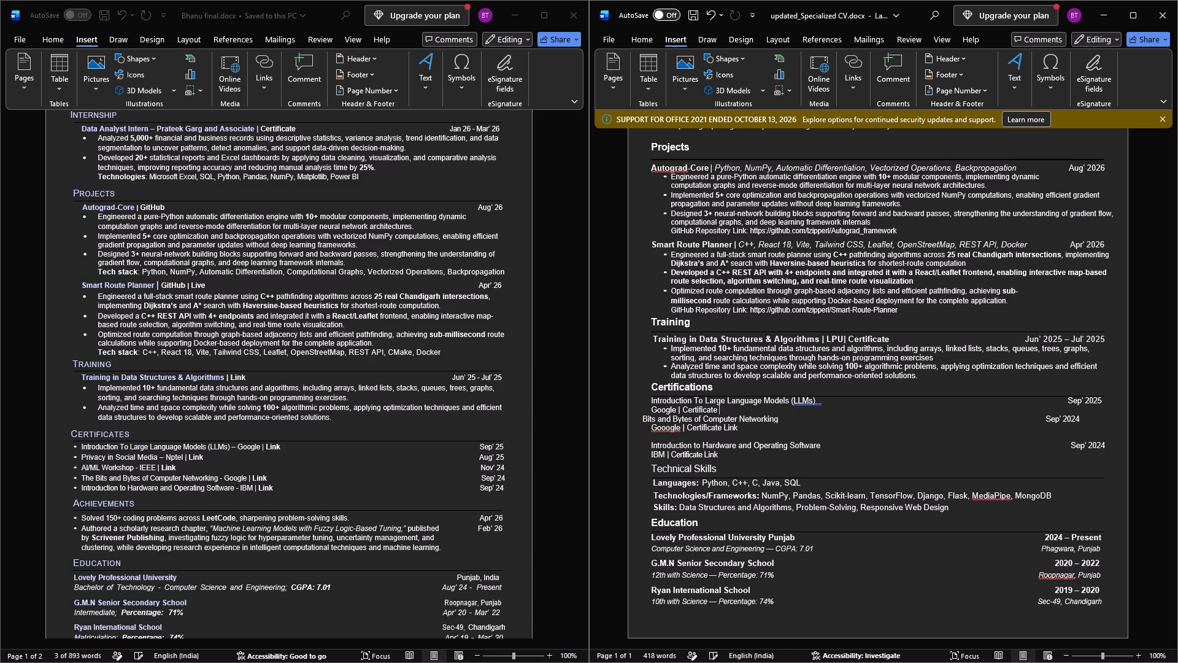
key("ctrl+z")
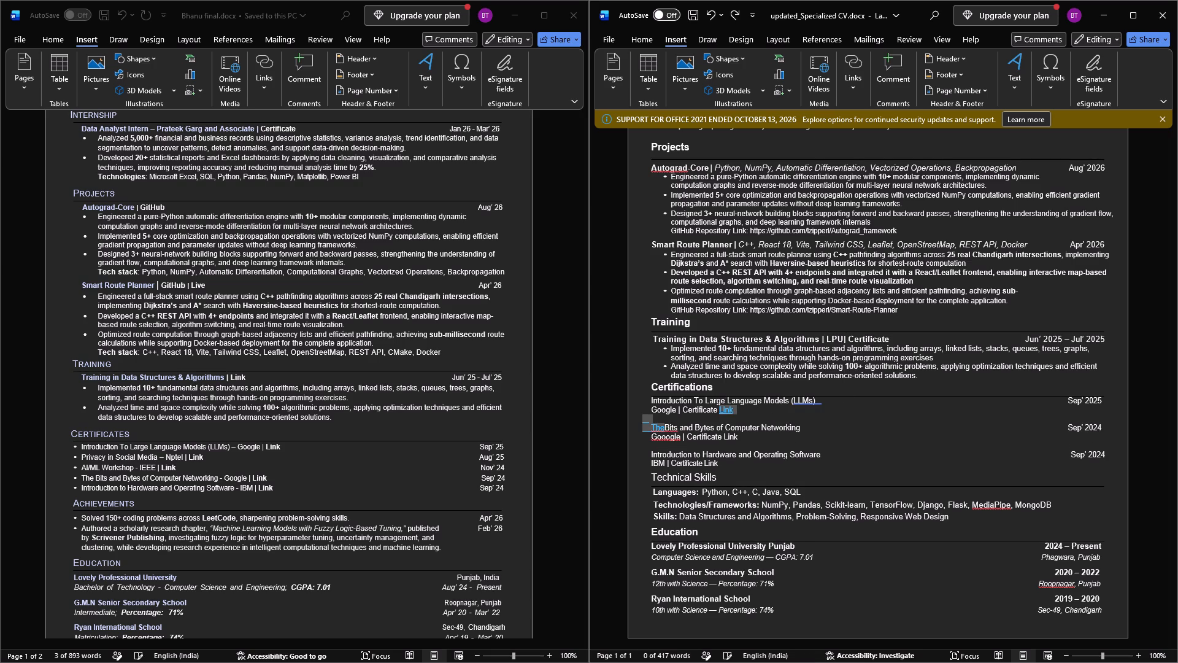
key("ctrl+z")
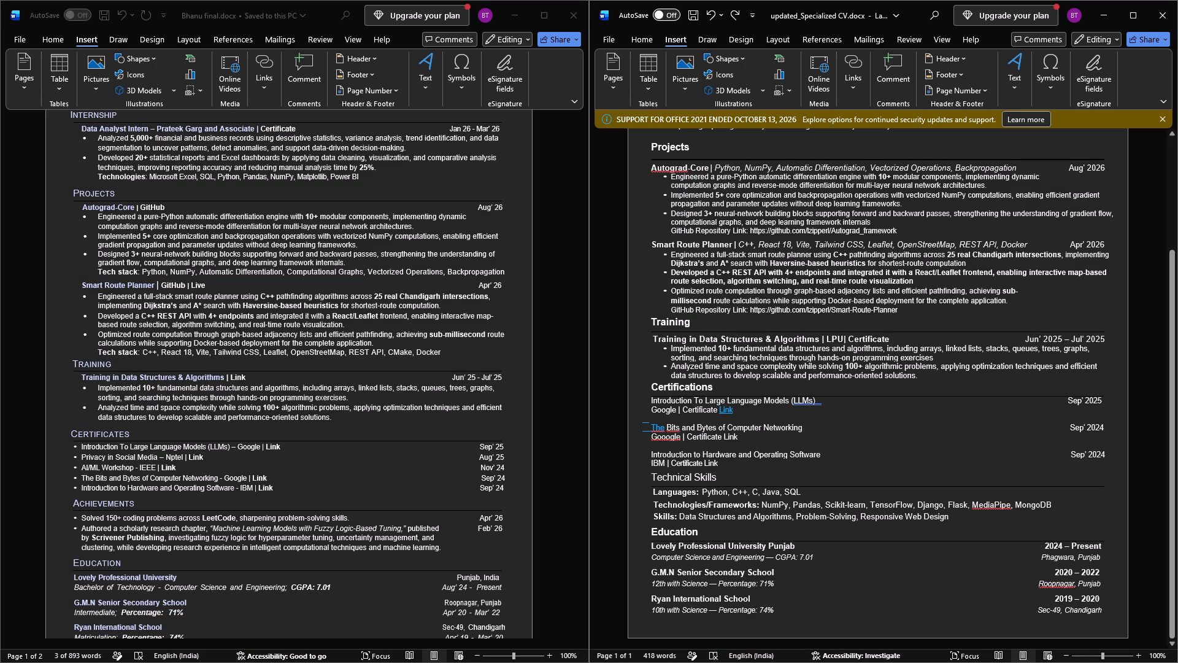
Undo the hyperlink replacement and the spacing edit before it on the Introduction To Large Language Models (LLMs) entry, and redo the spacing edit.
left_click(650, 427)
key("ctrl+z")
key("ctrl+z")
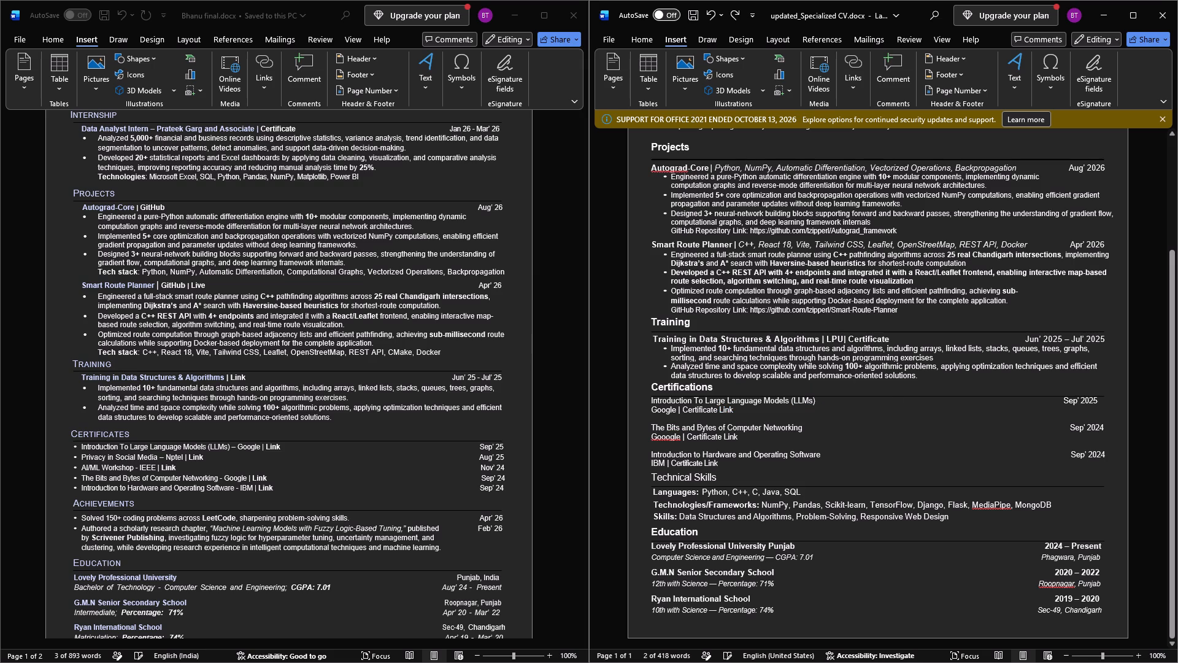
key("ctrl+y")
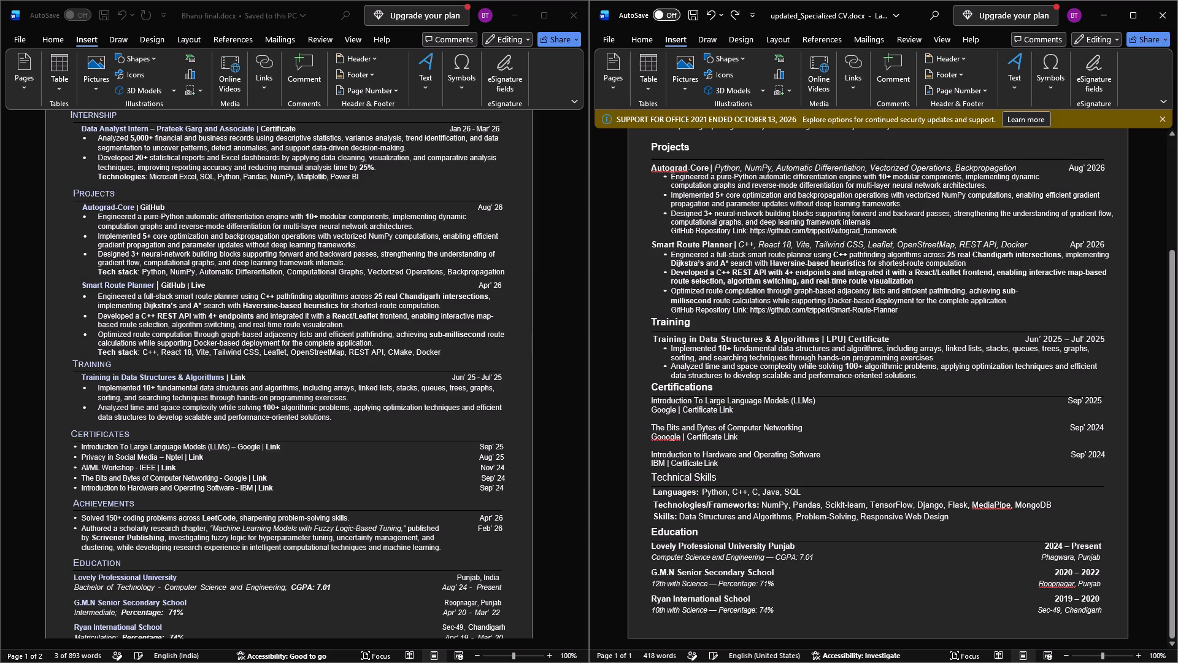
Delete the linked word "Link" after "Certificate" on the Google line under Introduction To Large Language Models (LLMs).
left_click(739, 413)
key("BackSpace")
key("BackSpace")
Insert a hyperlink with the copied Google Drive folder address on "Certificate" under Introduction To Large Language Models (LLMs).
key("Left")
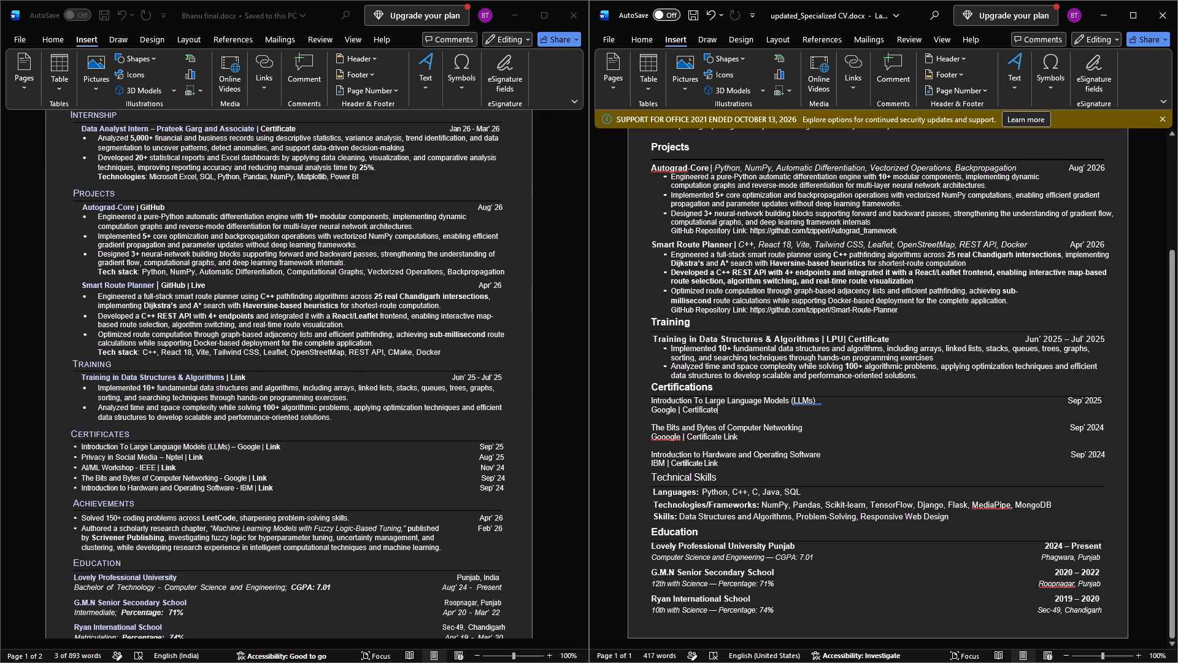
key("shift+Left")
key("shift+Left")
key("shift+Left")
key("shift+Left")
key("shift+Left")
key("shift+Left")
key("shift+Left")
key("shift+Left")
key("shift+Left")
key("shift+Left")
key("shift+Left")
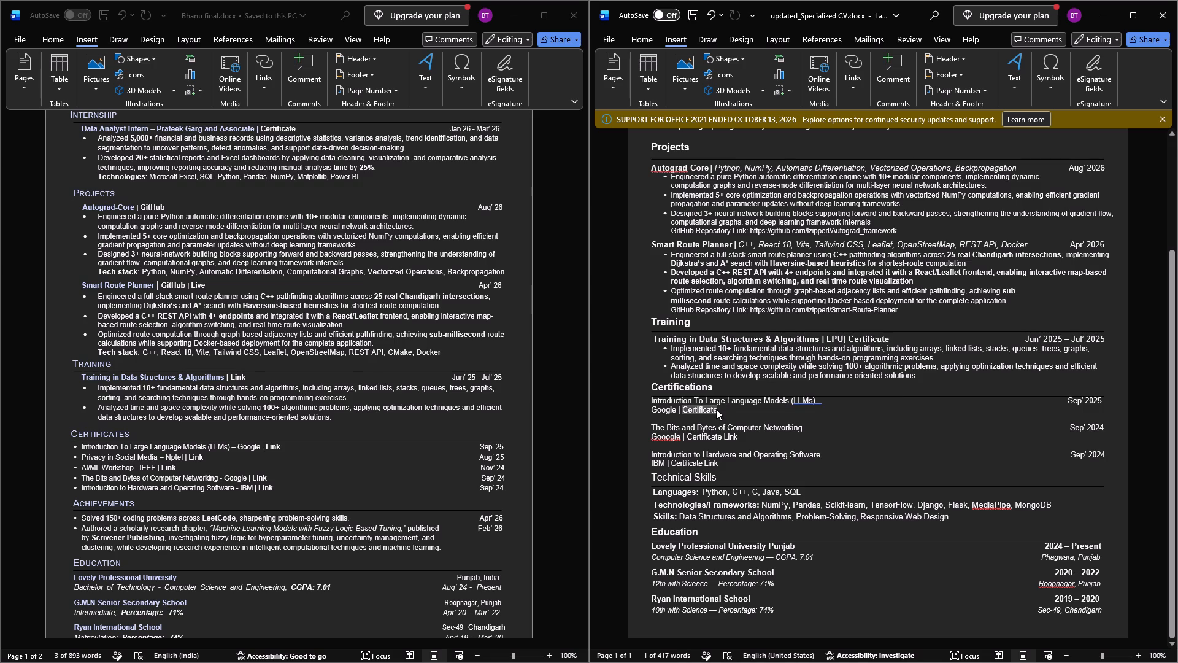
left_click(868, 62)
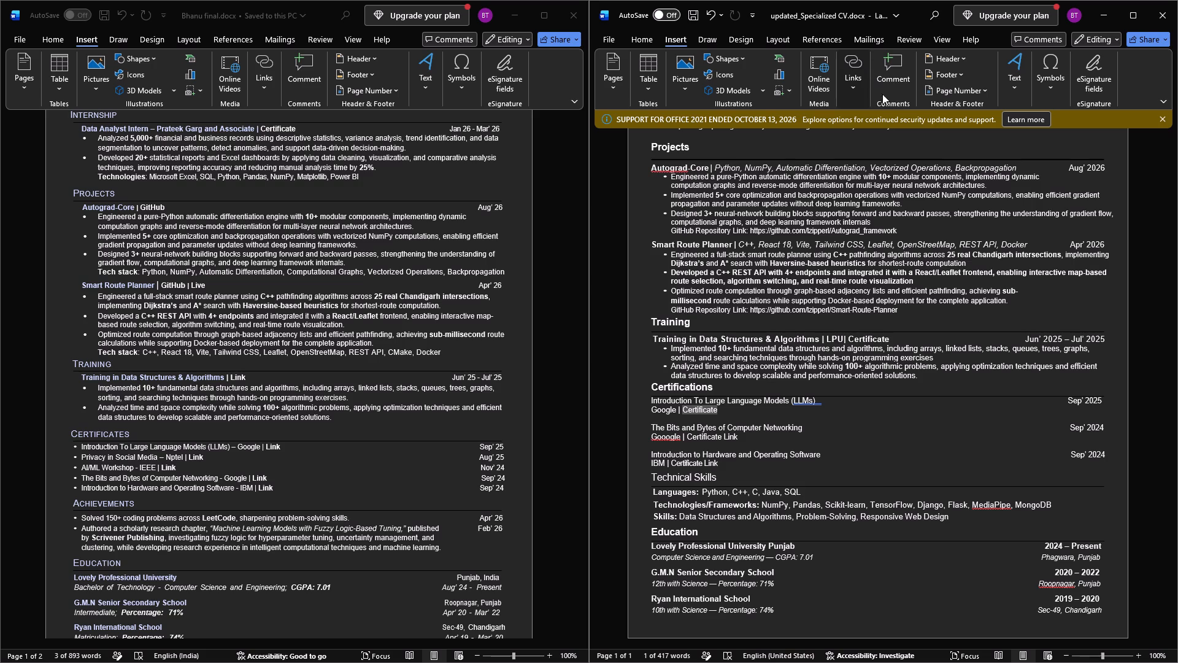
left_click(858, 125)
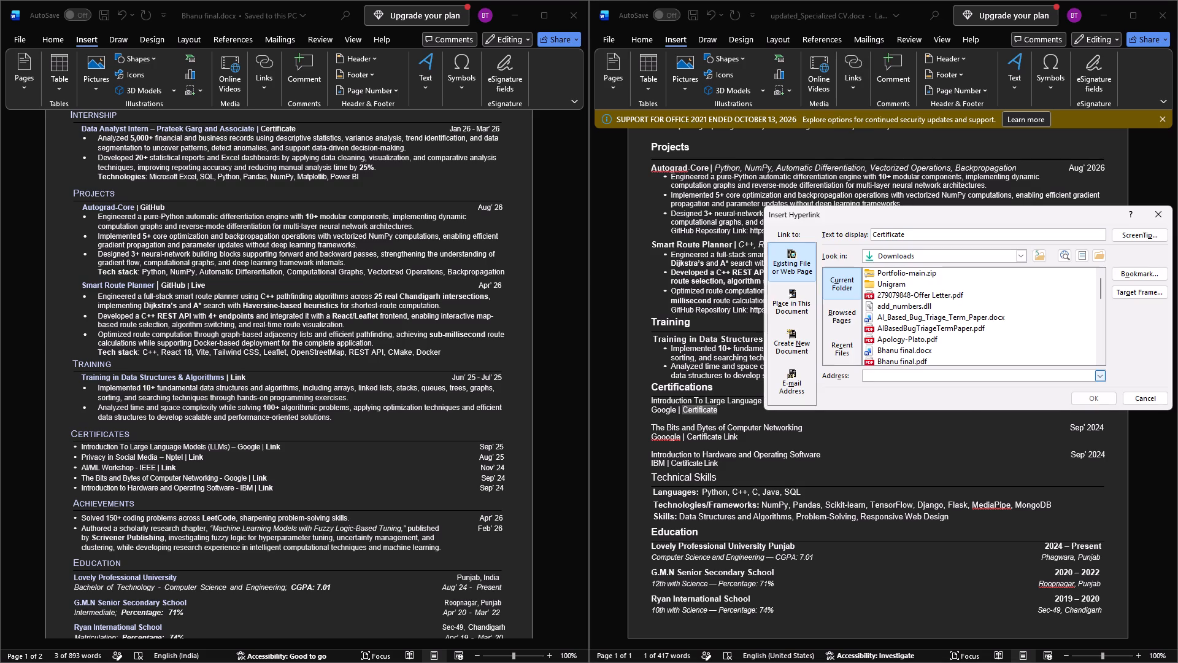
right_click(914, 373)
left_click(936, 409)
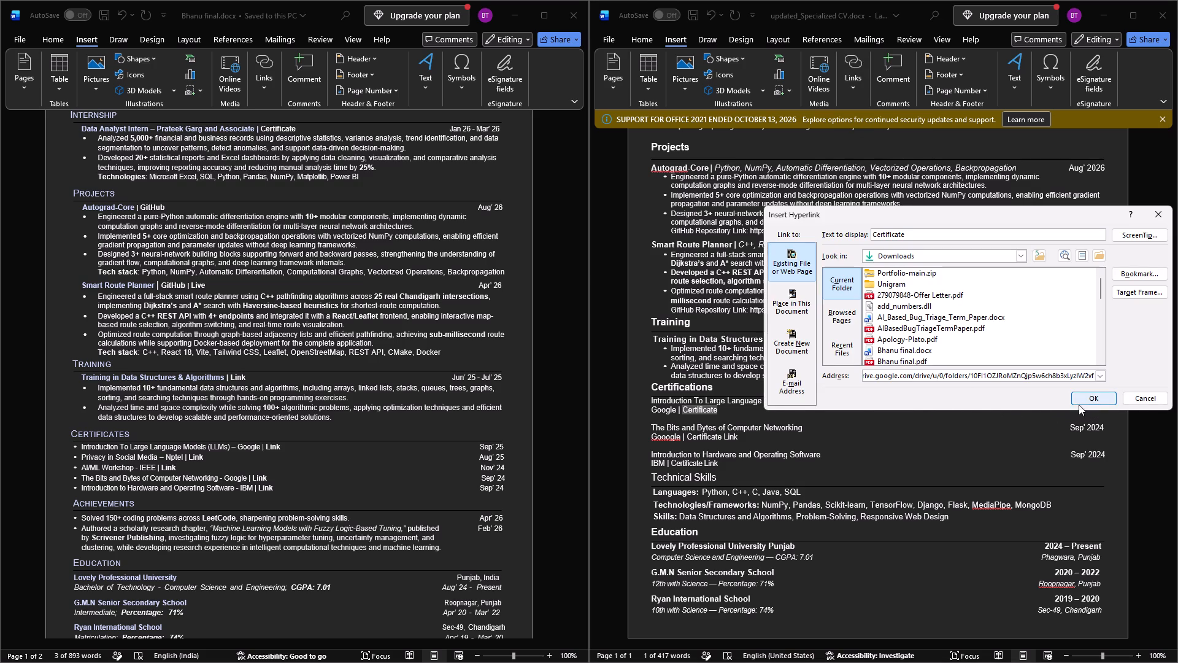
left_click(1079, 405)
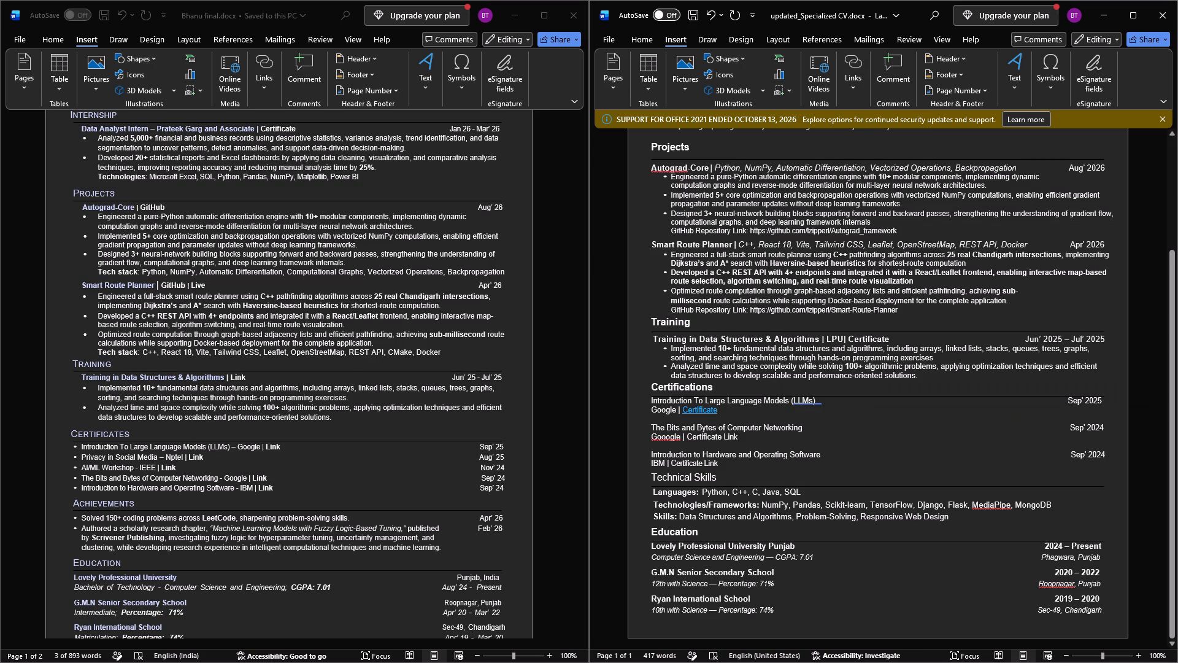
Delete the linked word "Link" after "Certificate" under The Bits and Bytes of Computer Networking.
left_click(739, 439)
key("BackSpace")
key("BackSpace")
In Bhanu final.docx, copy the hyperlink address of "Link" on The Bits and Bytes of Computer Networking certificate line.
left_click(264, 478)
left_click(259, 478)
left_click(249, 61)
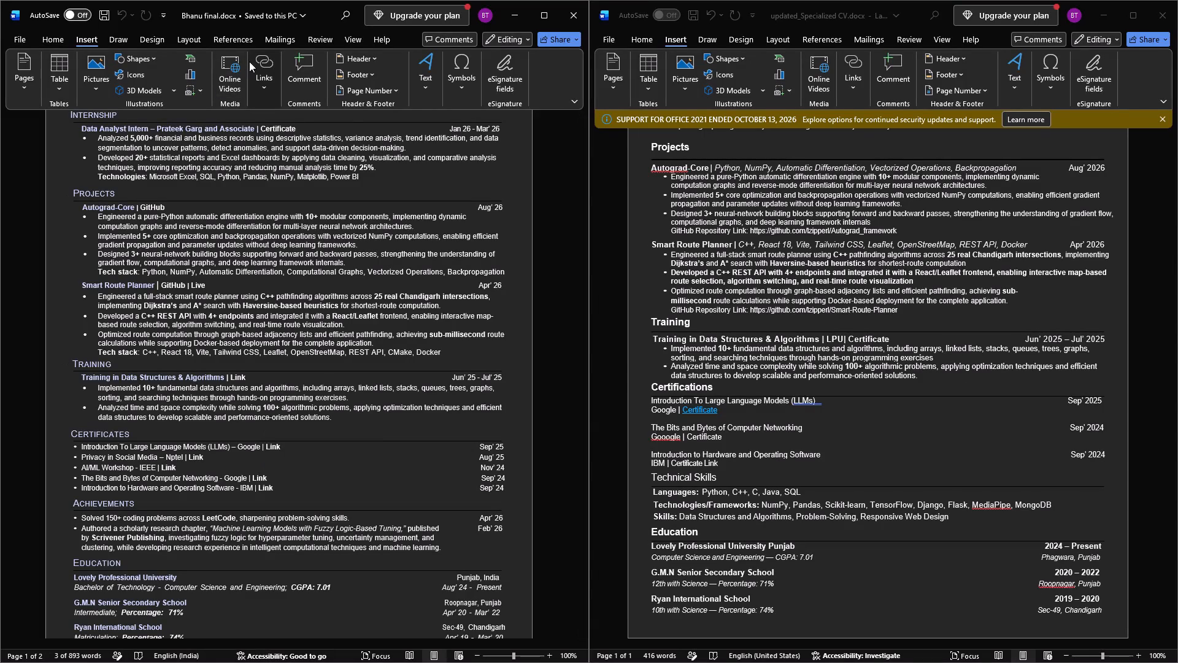
left_click(259, 124)
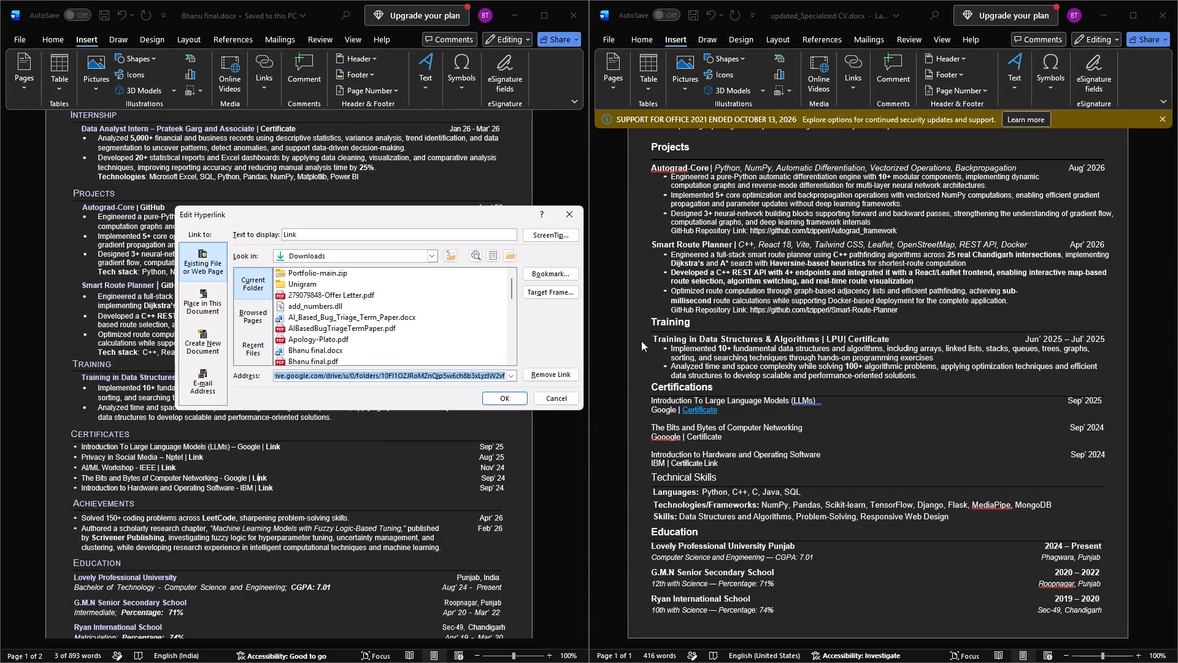
right_click(442, 374)
left_click(465, 395)
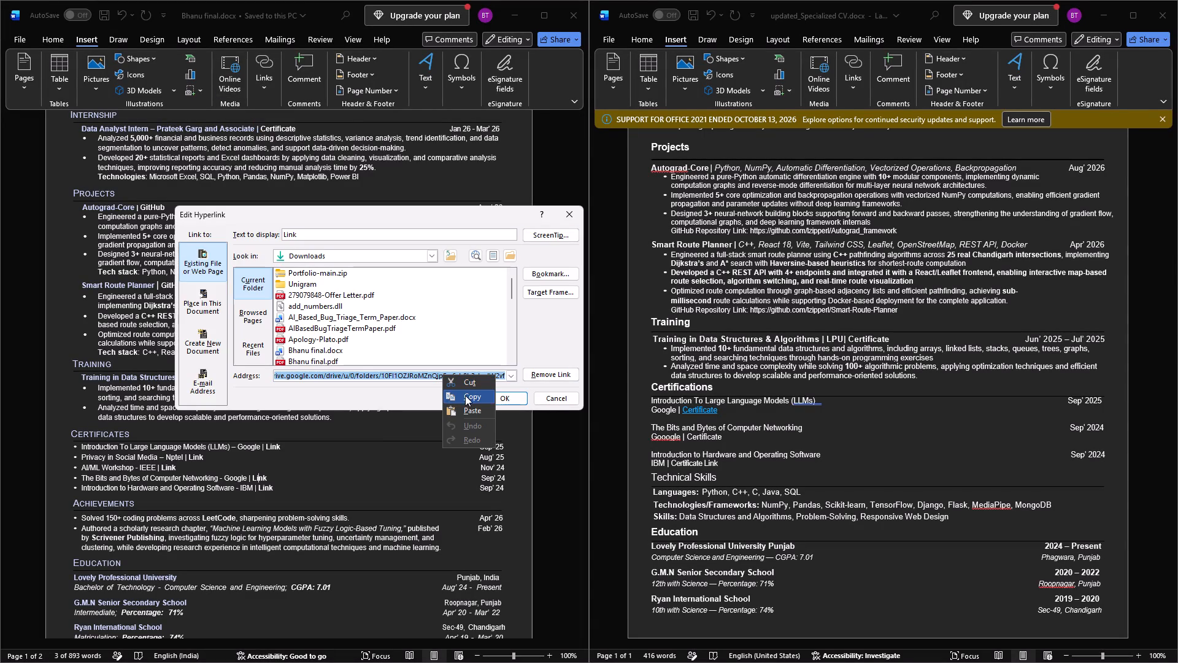
left_click(554, 390)
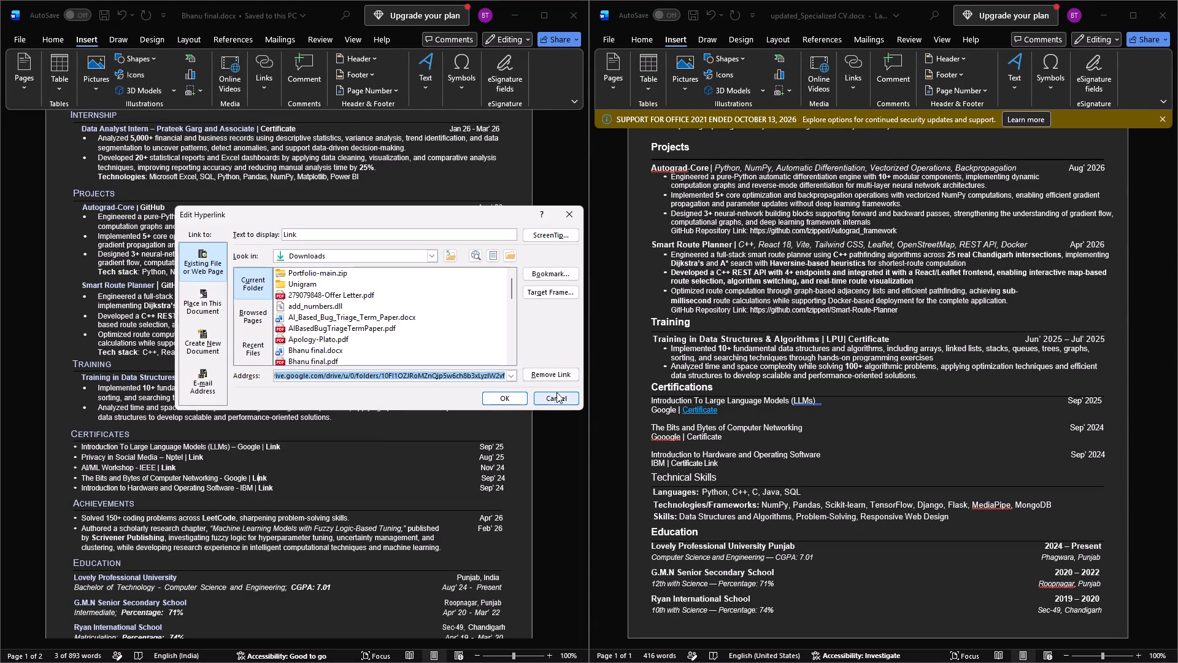
left_click(558, 397)
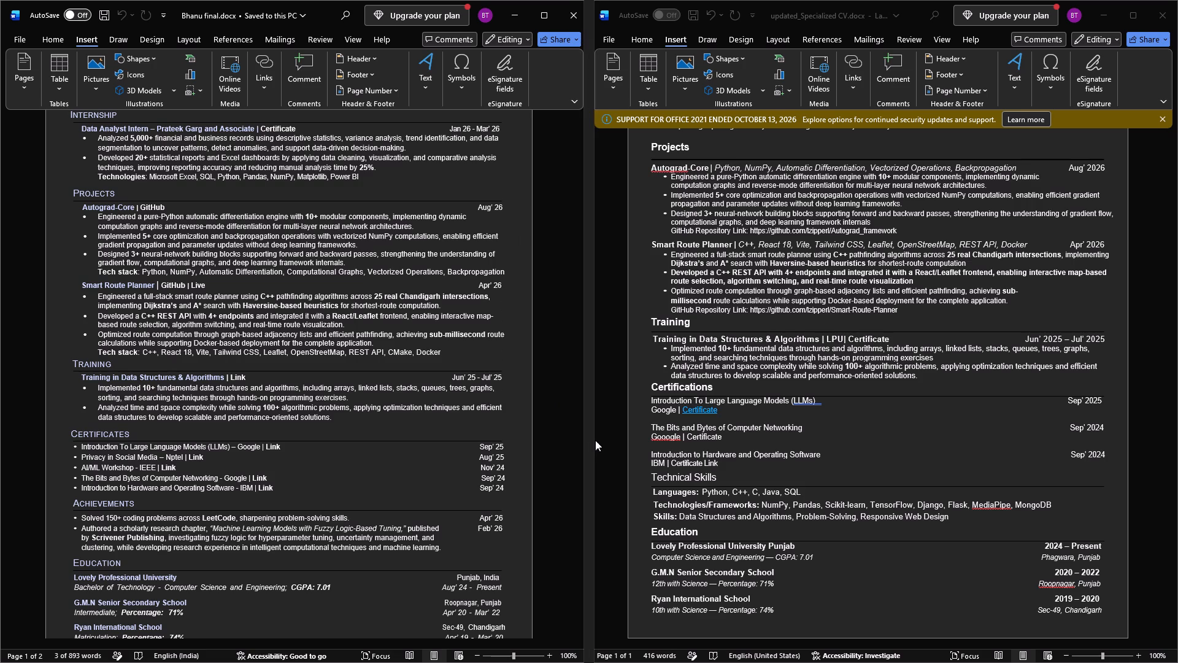
In updated_Specialized CV.docx, insert a hyperlink with the copied Google Drive folder address on "Certificate" under The Bits and Bytes of Computer Networking.
left_click(718, 435)
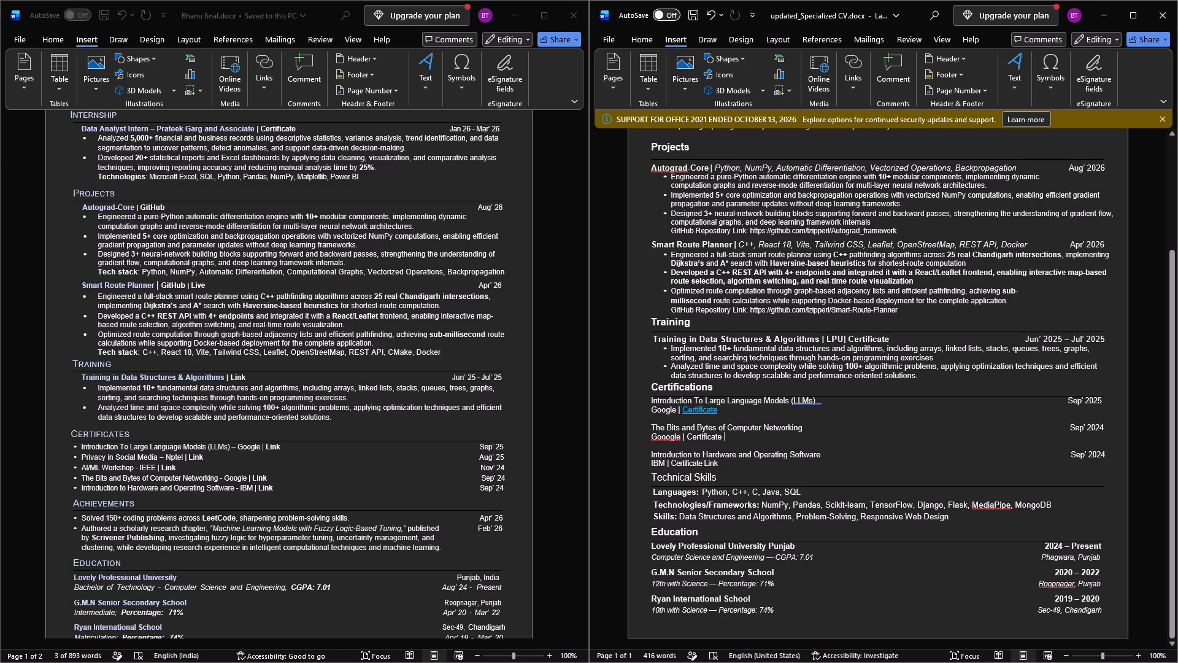
left_click_drag(722, 438, 689, 436)
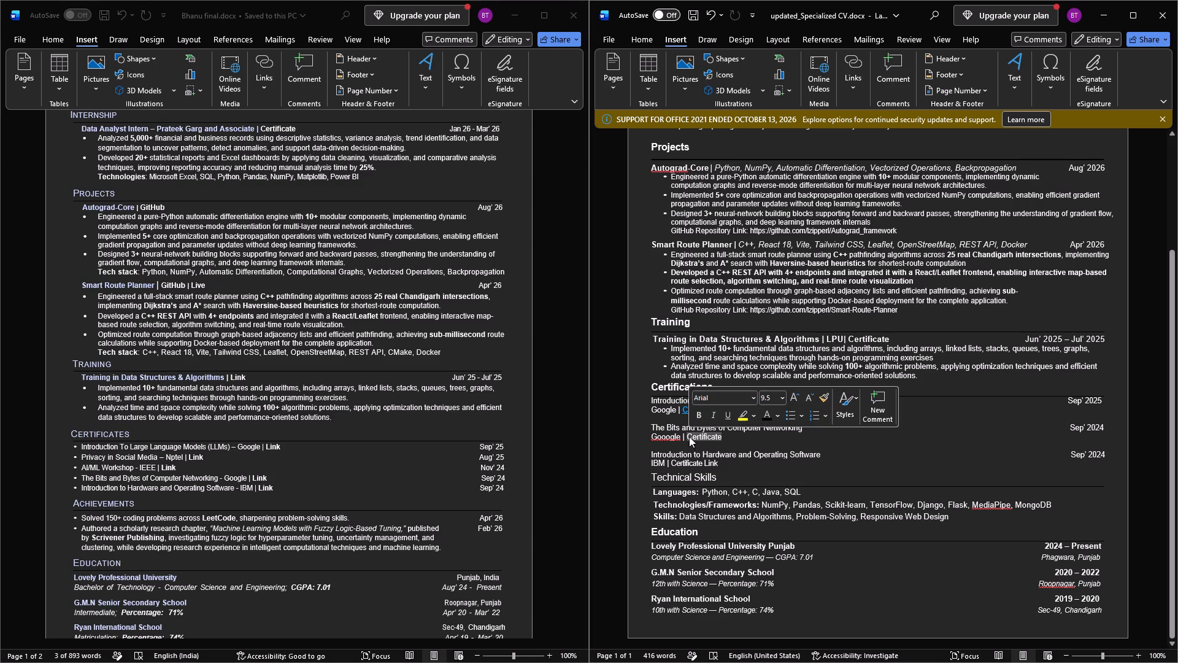
left_click(852, 64)
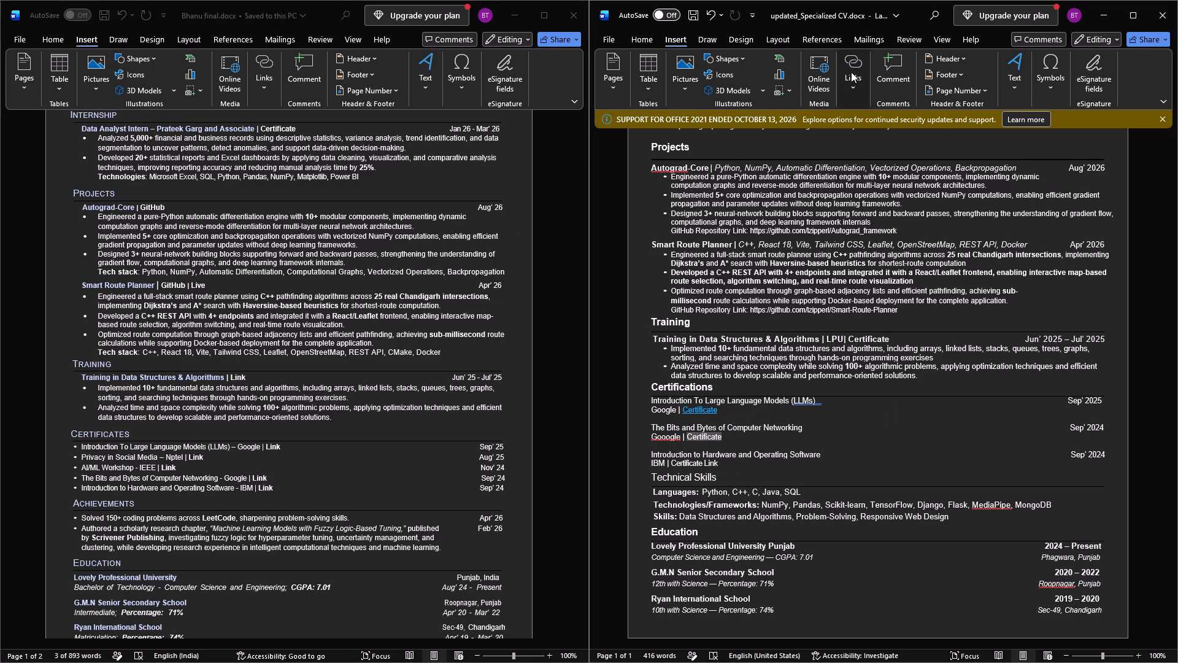
left_click(849, 125)
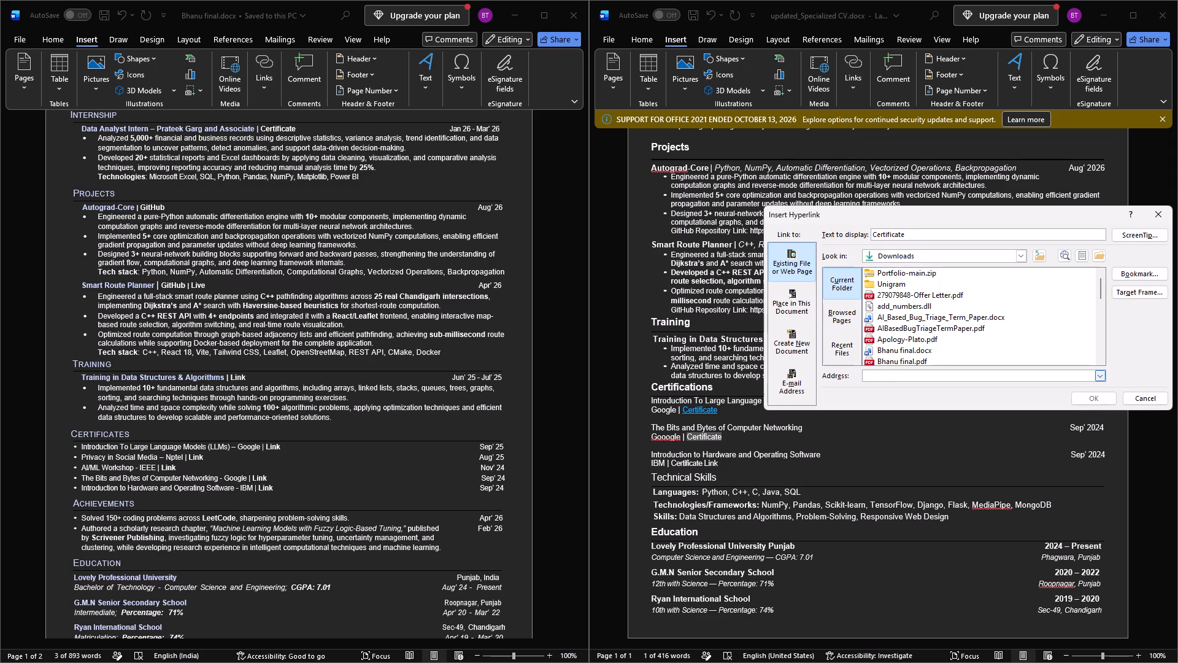
key("ctrl+v")
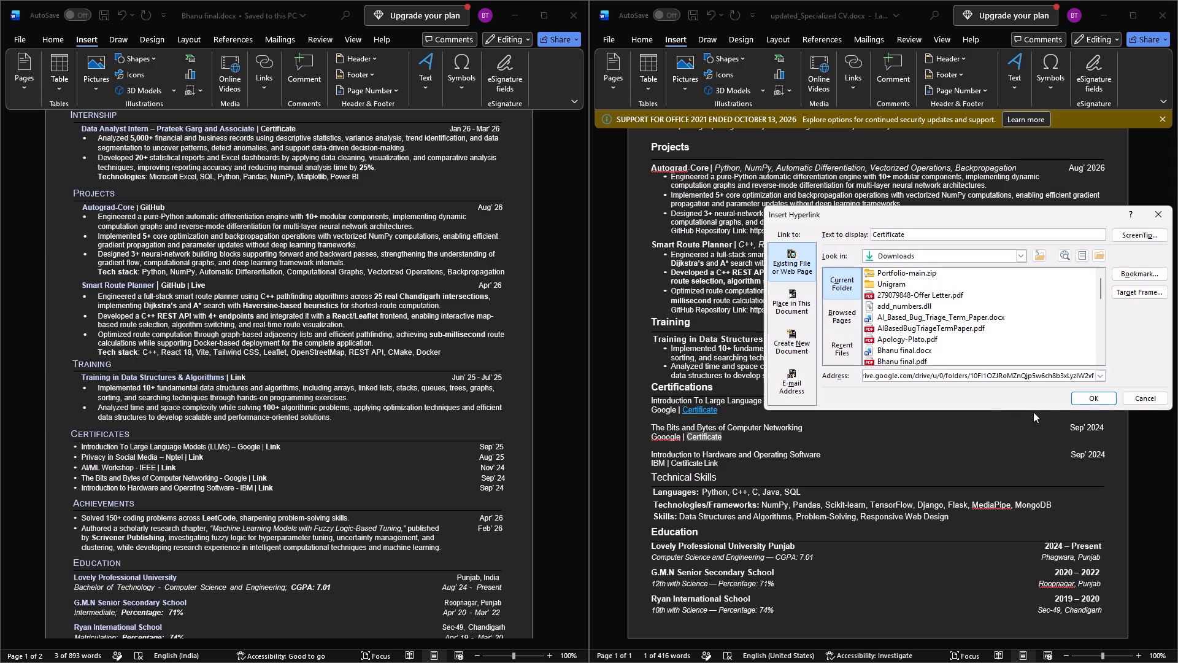
left_click(1085, 398)
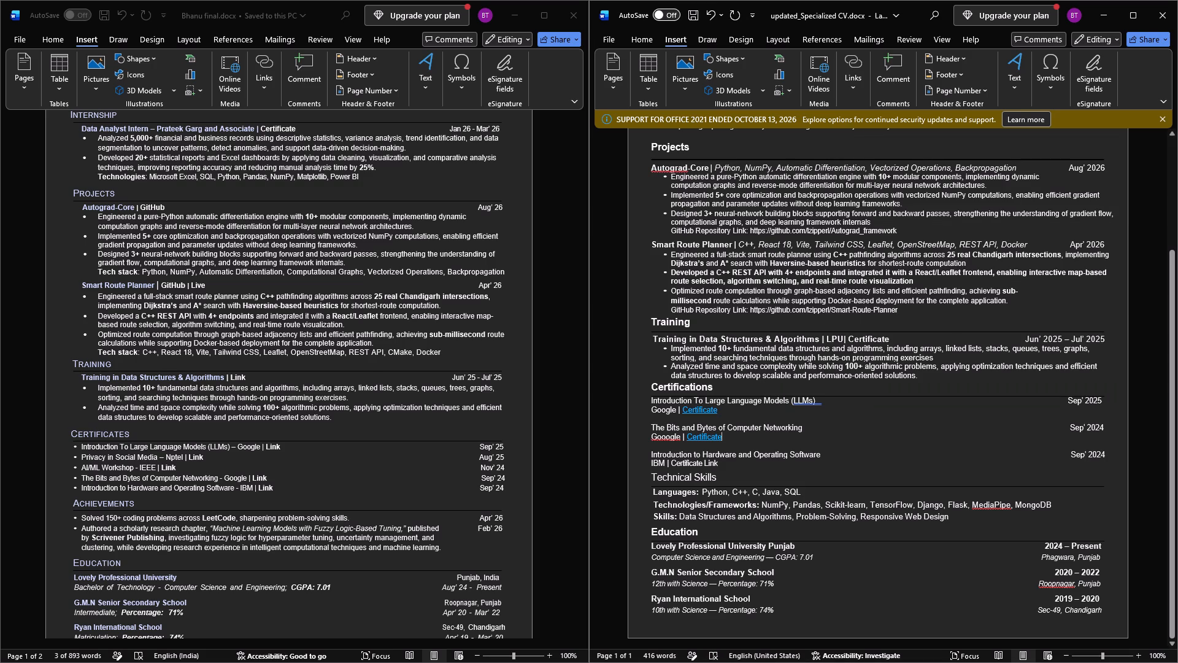
Delete the word "Link" after "Certificate" on the IBM line under Introduction to Hardware and Operating Software.
left_click(723, 463)
key("BackSpace")
key("BackSpace")
key("BackSpace")
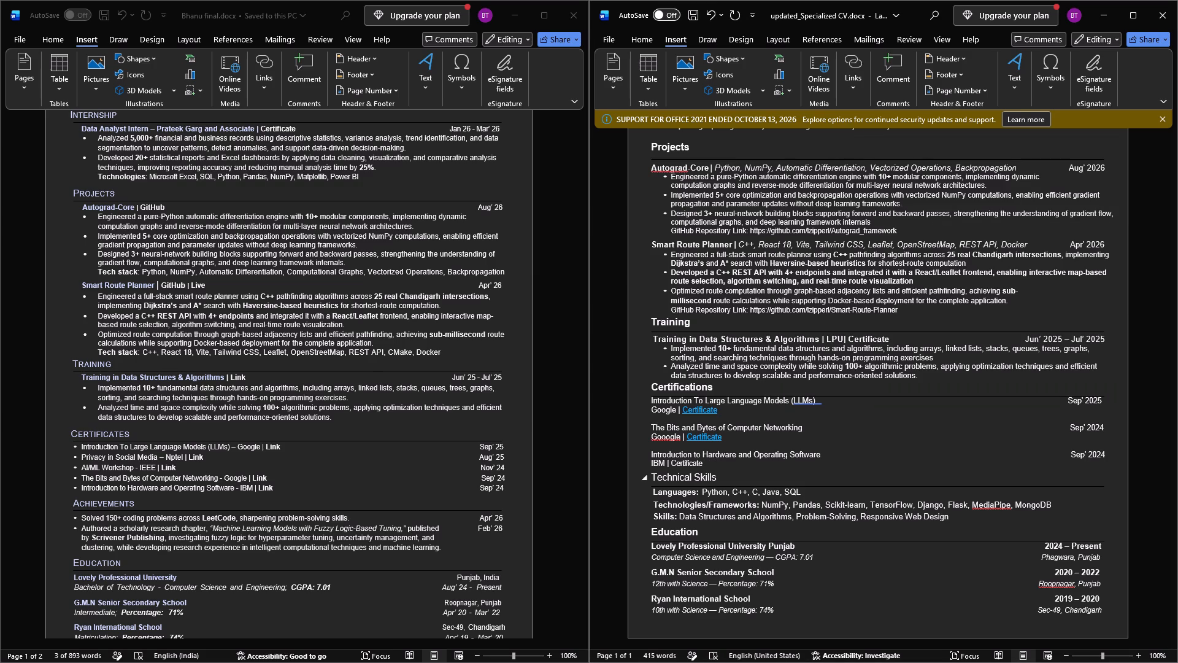
In Bhanu final.docx, copy the hyperlink address of "Link" on the Introduction to Hardware and Operating Software certificate line.
left_click(266, 487)
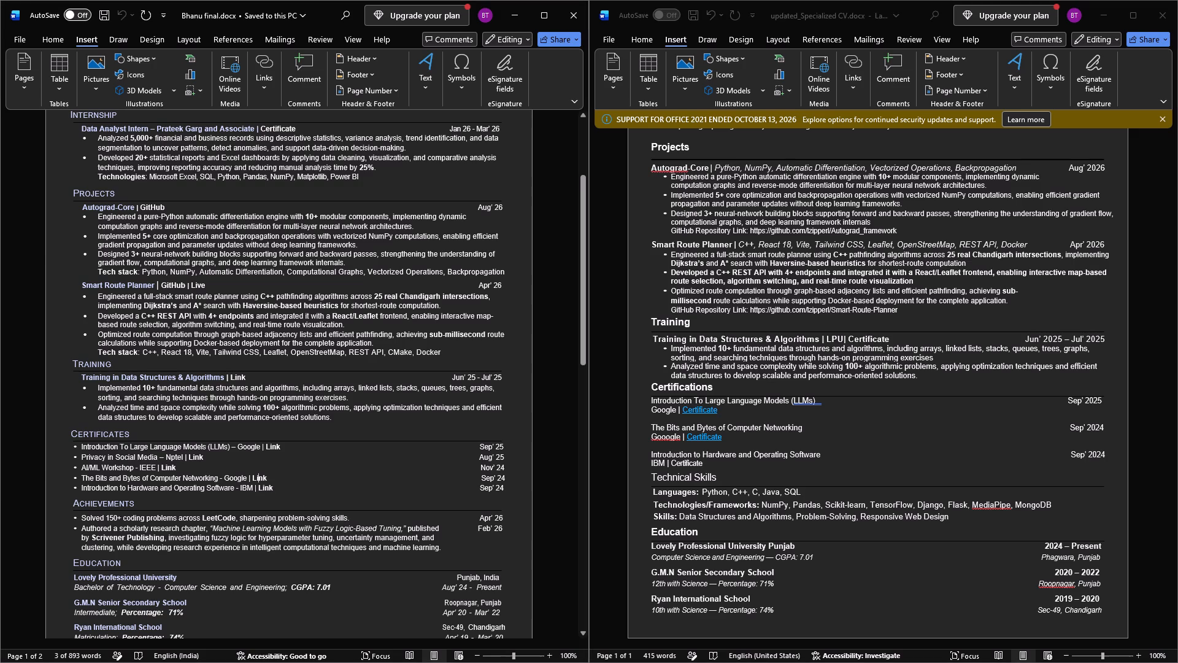
left_click(266, 487)
left_click(275, 85)
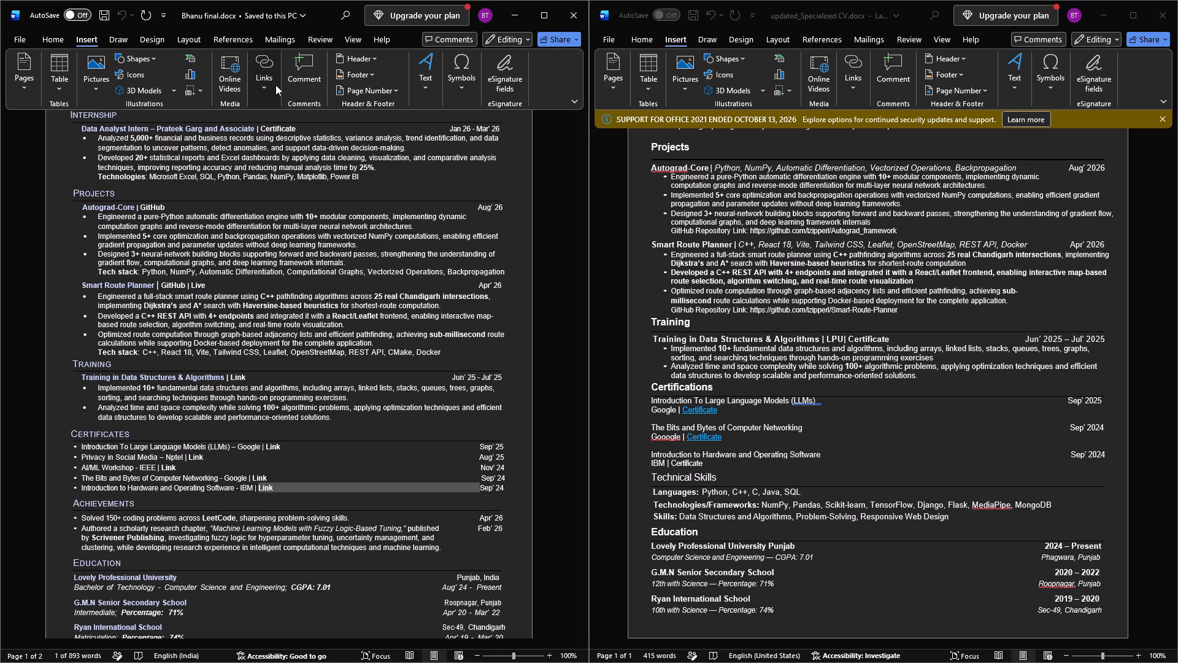
left_click(259, 143)
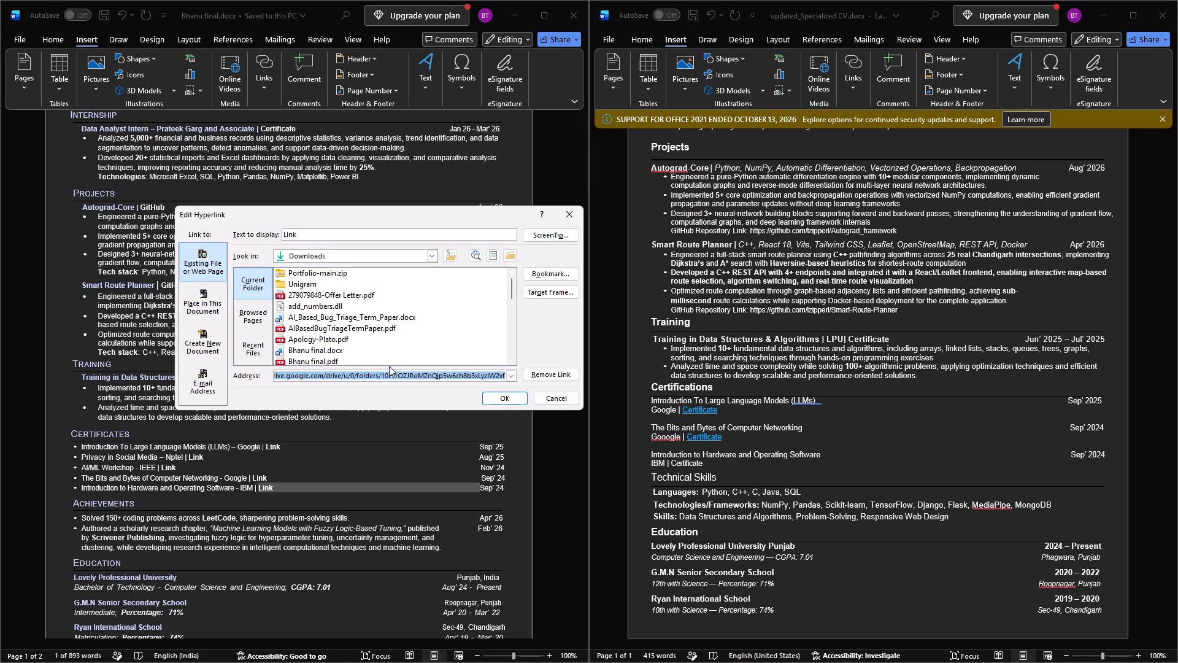
right_click(388, 375)
left_click(417, 403)
left_click(579, 394)
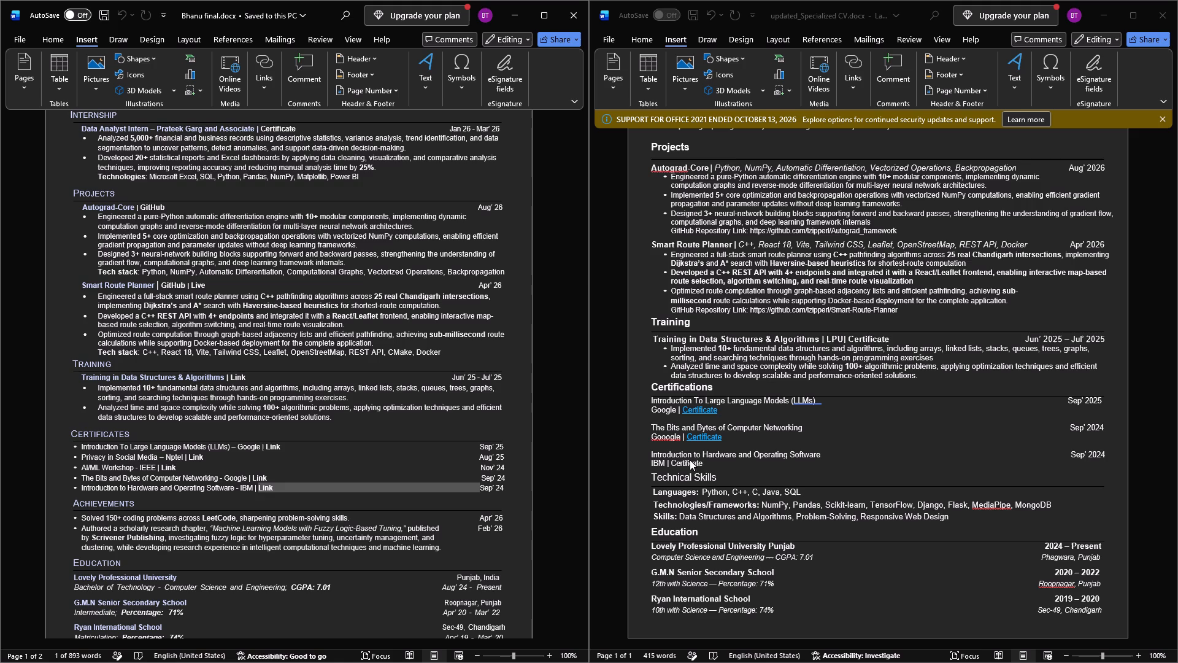
In updated_Specialized CV.docx, insert a hyperlink with the copied Google Drive folder address on "Certificate" in the IBM line.
left_click(701, 461)
left_click_drag(704, 463, 686, 463)
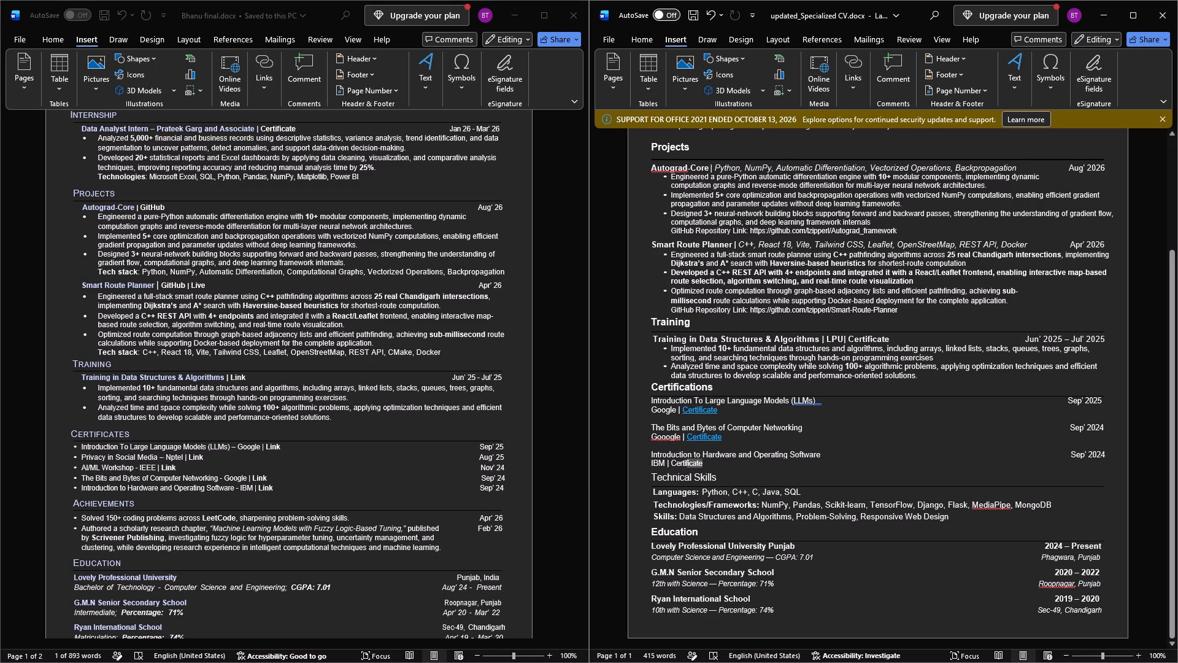
left_click_drag(686, 463, 674, 463)
right_click(690, 464)
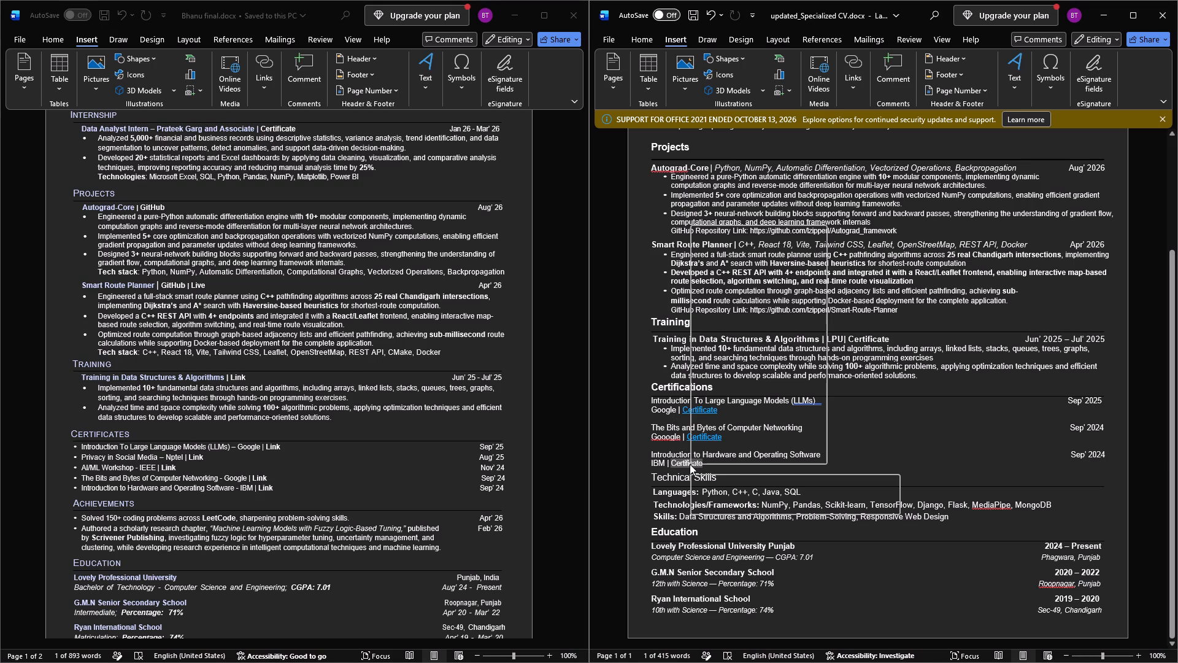
left_click(739, 441)
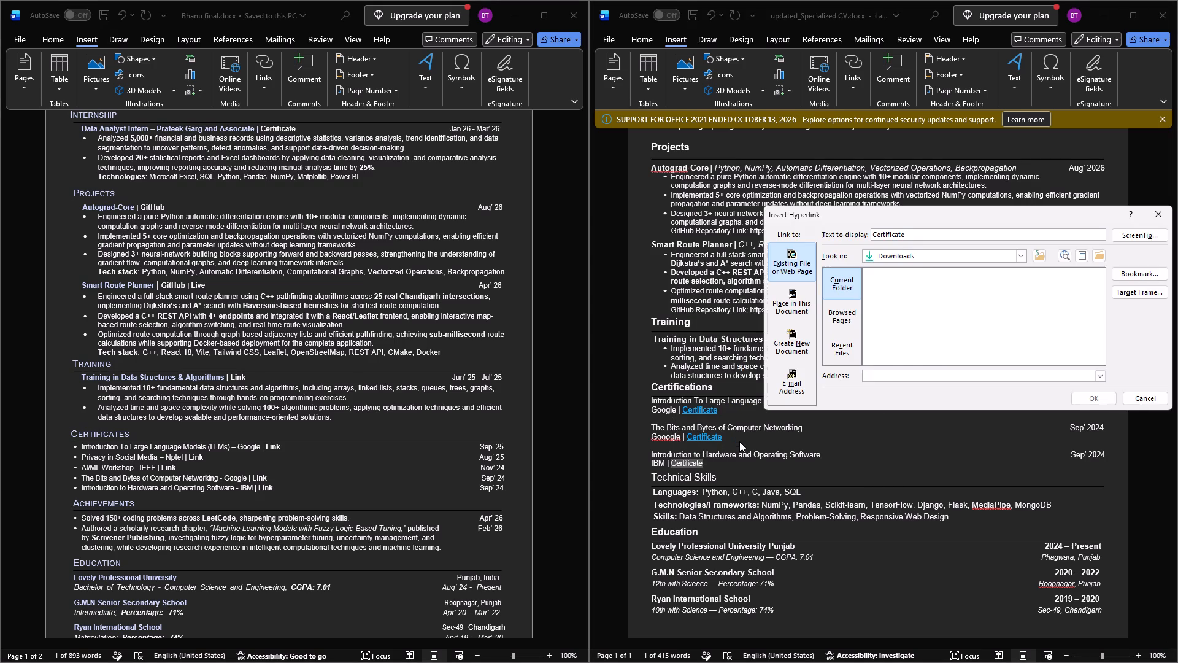
left_click(889, 376)
key("ctrl+v")
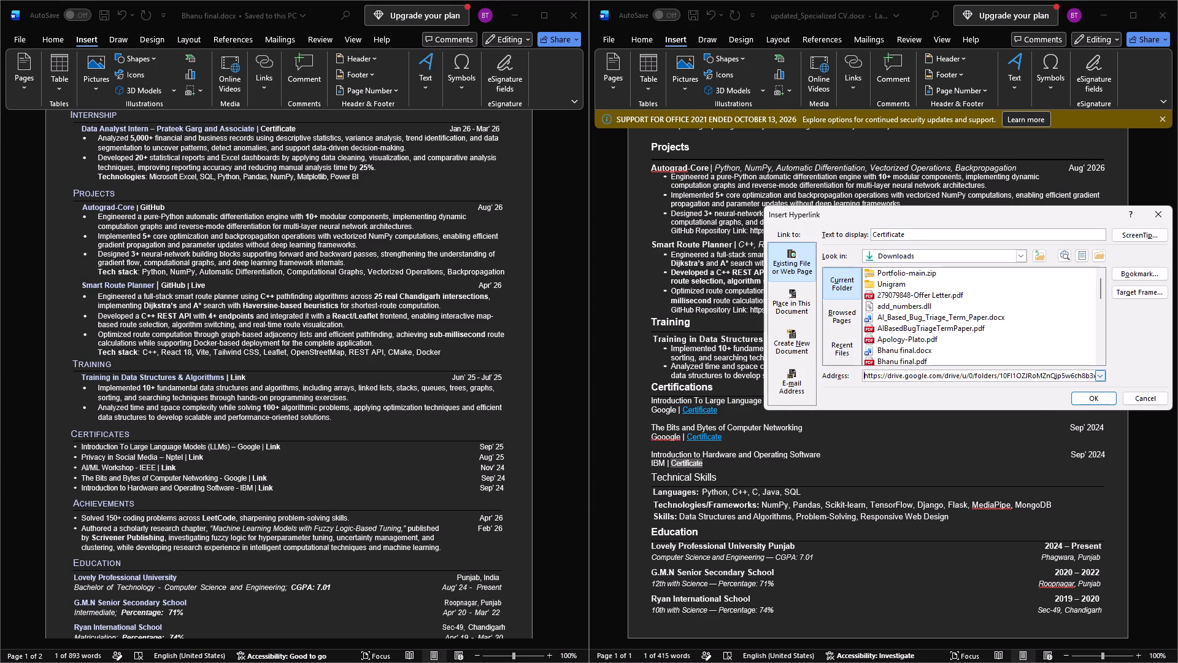
left_click(1087, 400)
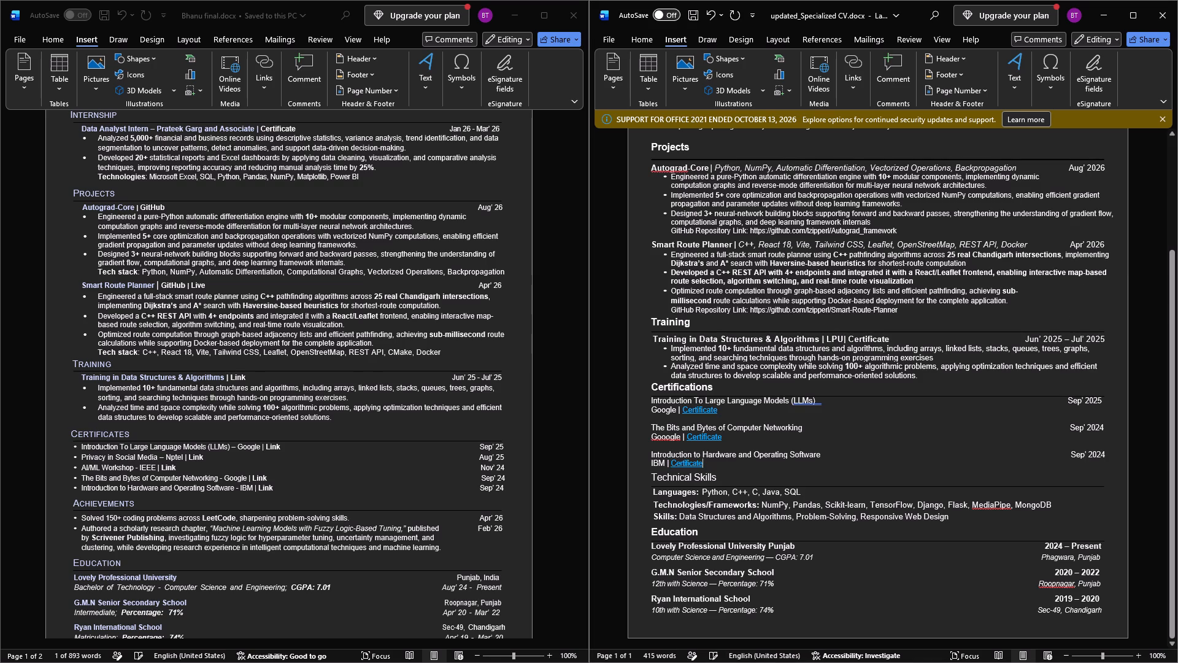
Remove the underline and blue colour from the linked "Certificate" under Introduction To Large Language Models (LLMs).
left_click_drag(718, 413, 690, 410)
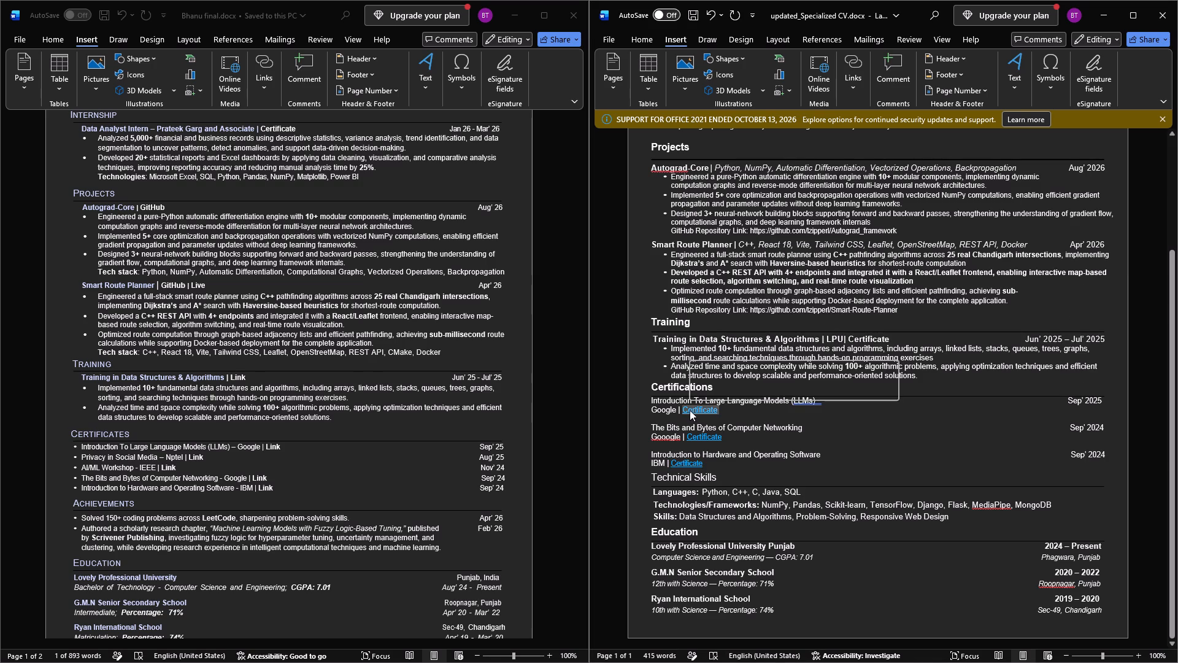
left_click(731, 390)
left_click(731, 390)
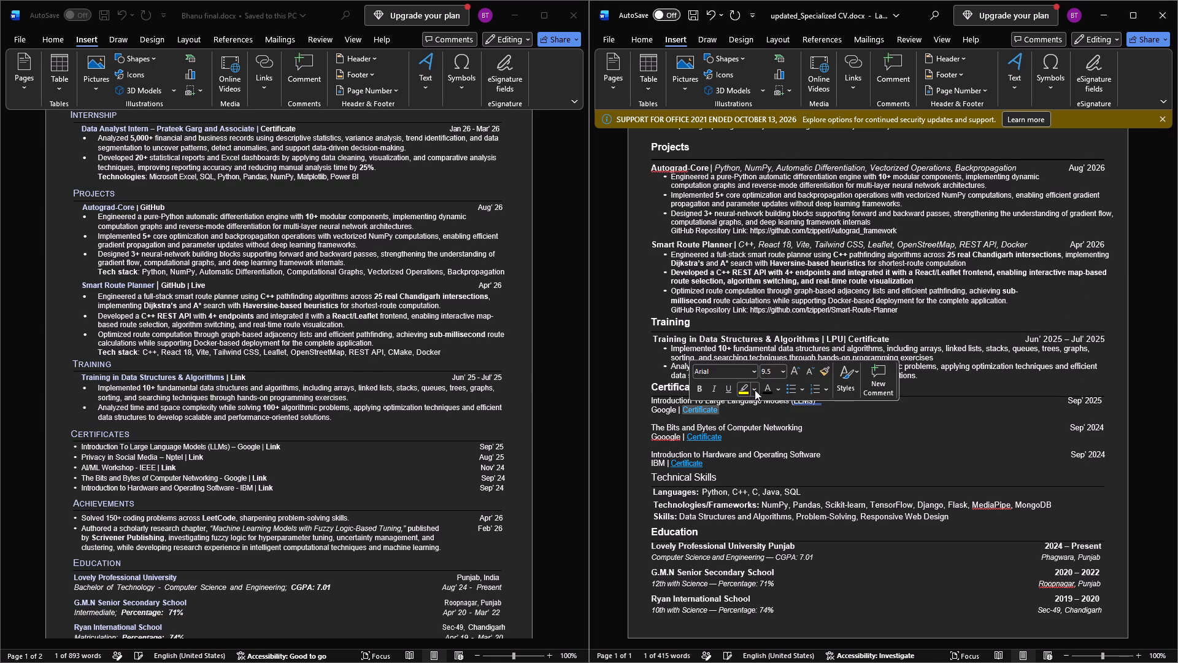
left_click(767, 388)
Remove the underline and blue colour from the linked "Certificate" under The Bits and Bytes of Computer Networking.
left_click_drag(726, 439, 709, 439)
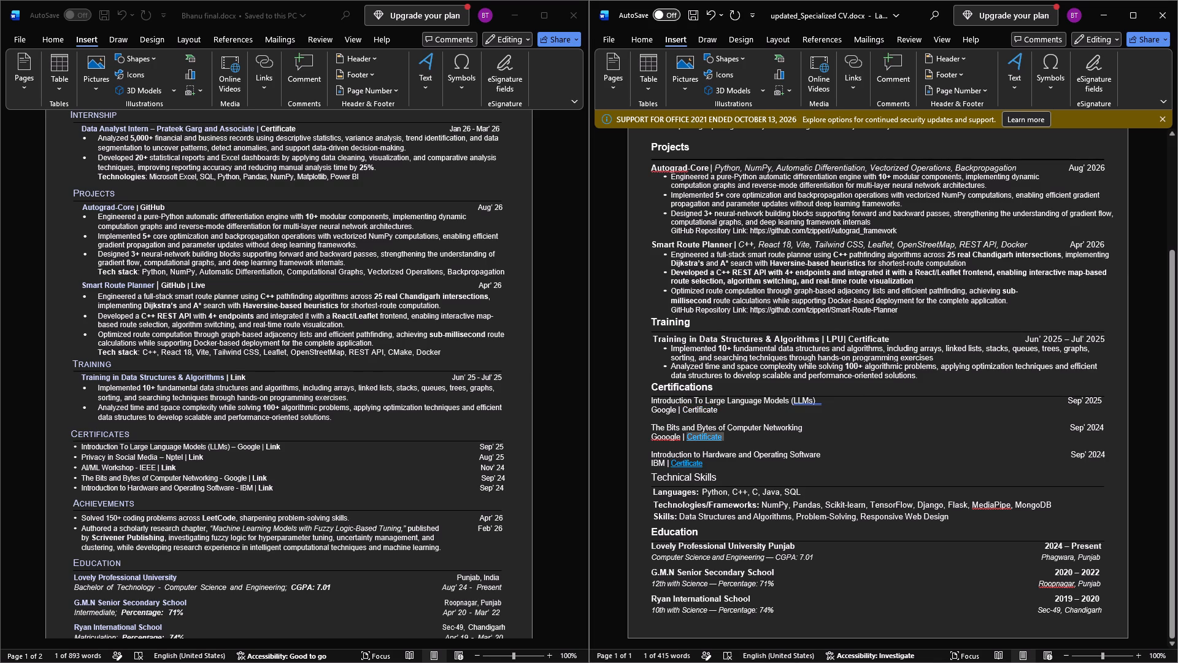
left_click_drag(709, 439, 695, 439)
double_click(735, 420)
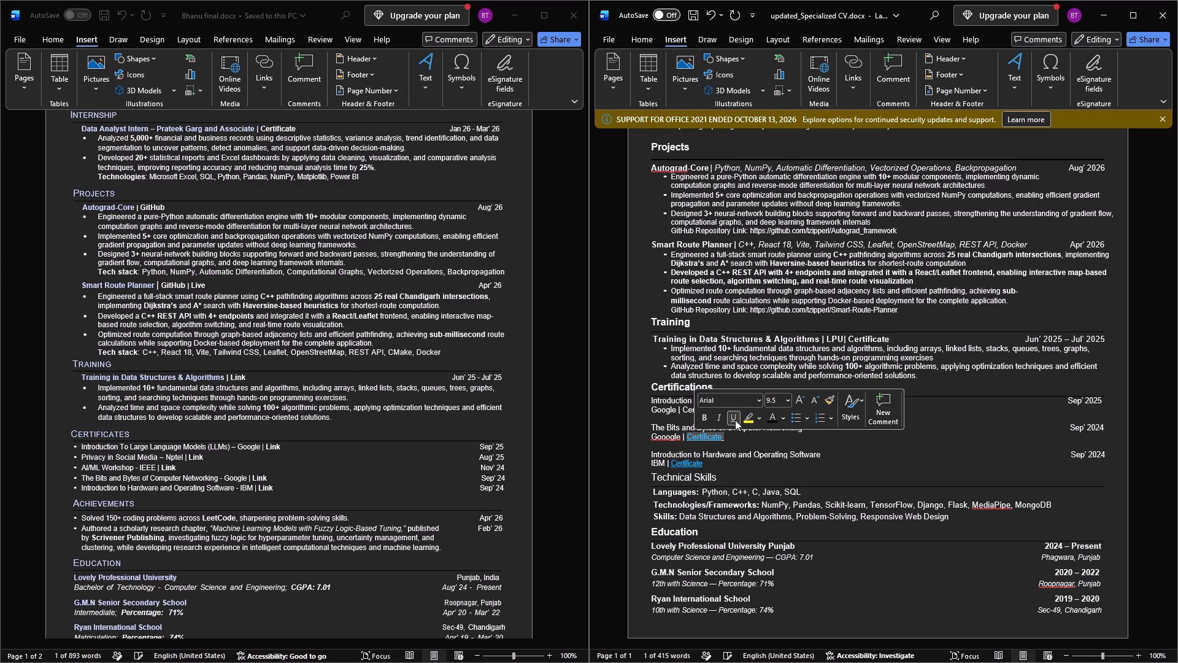
left_click(775, 420)
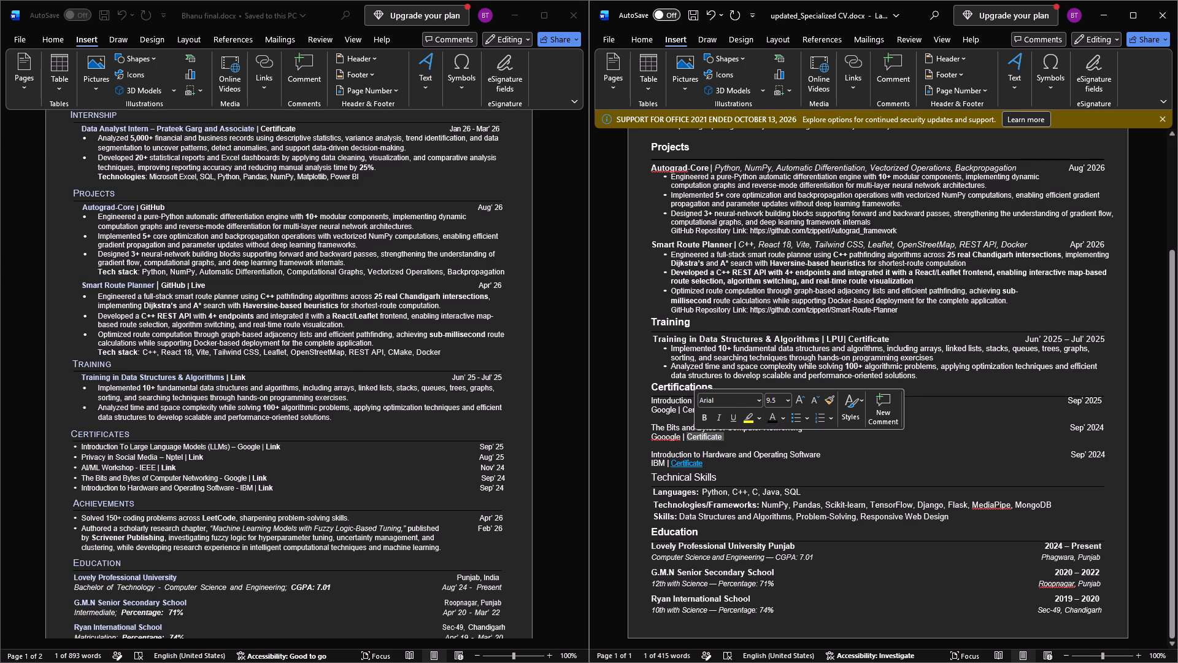
Remove the underline and blue colour from the linked "Certificate" on the IBM line under Introduction to Hardware and Operating Software.
left_click(703, 464)
left_click_drag(703, 464, 676, 465)
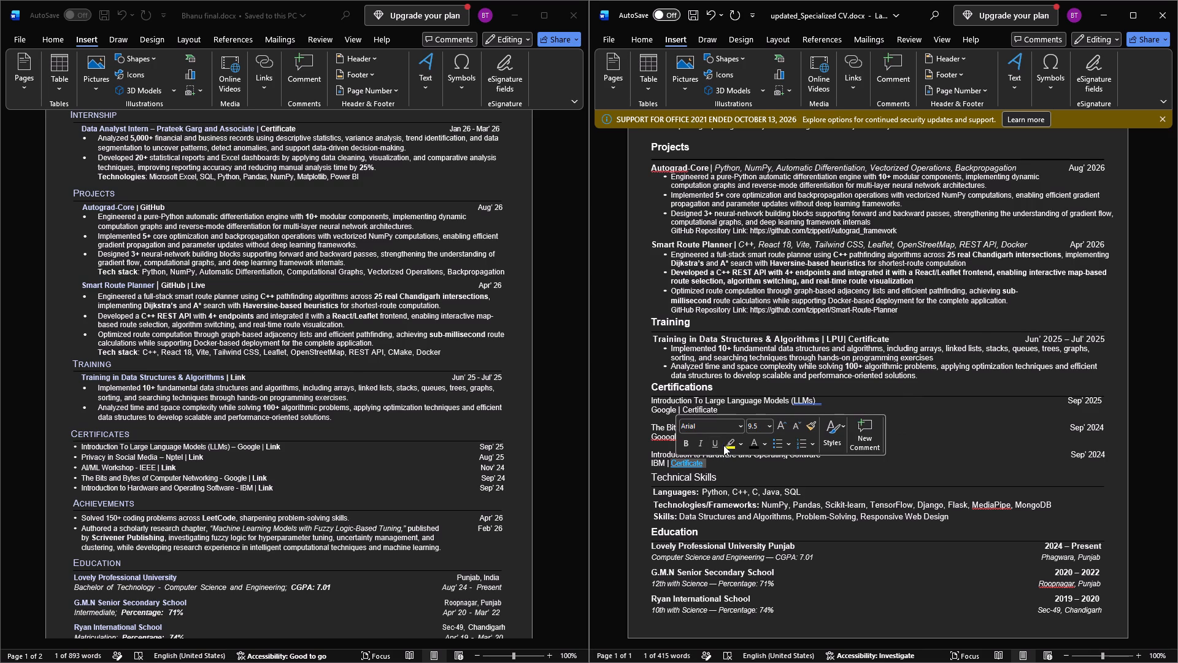
double_click(753, 444)
left_click(718, 444)
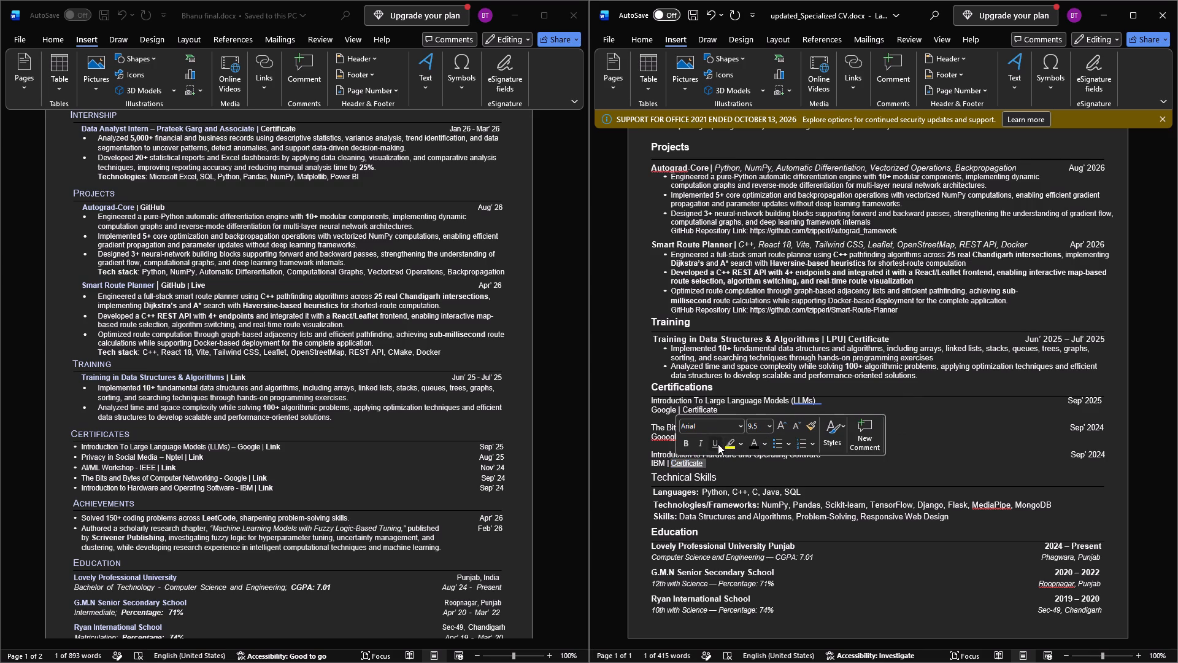
left_click(718, 444)
left_click(723, 479)
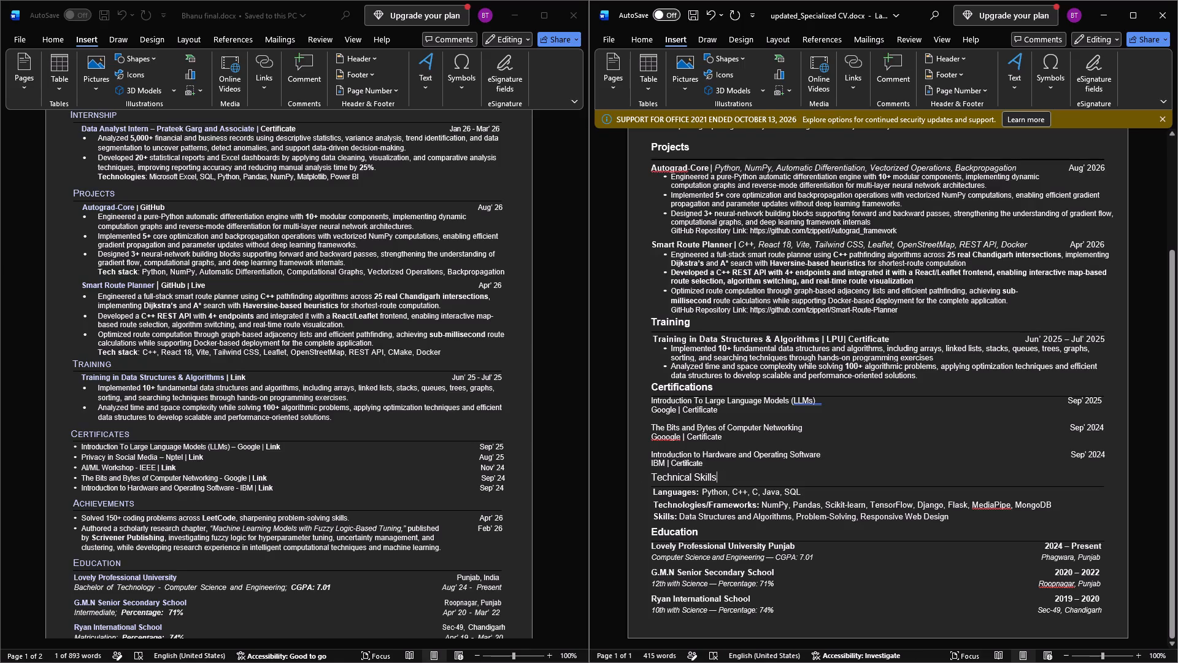
Remove the hyphen from "sub-millisecond" in the last Smart Route Planner bullet so the word reads "submillisecond".
scroll(752, 519, "up", 1)
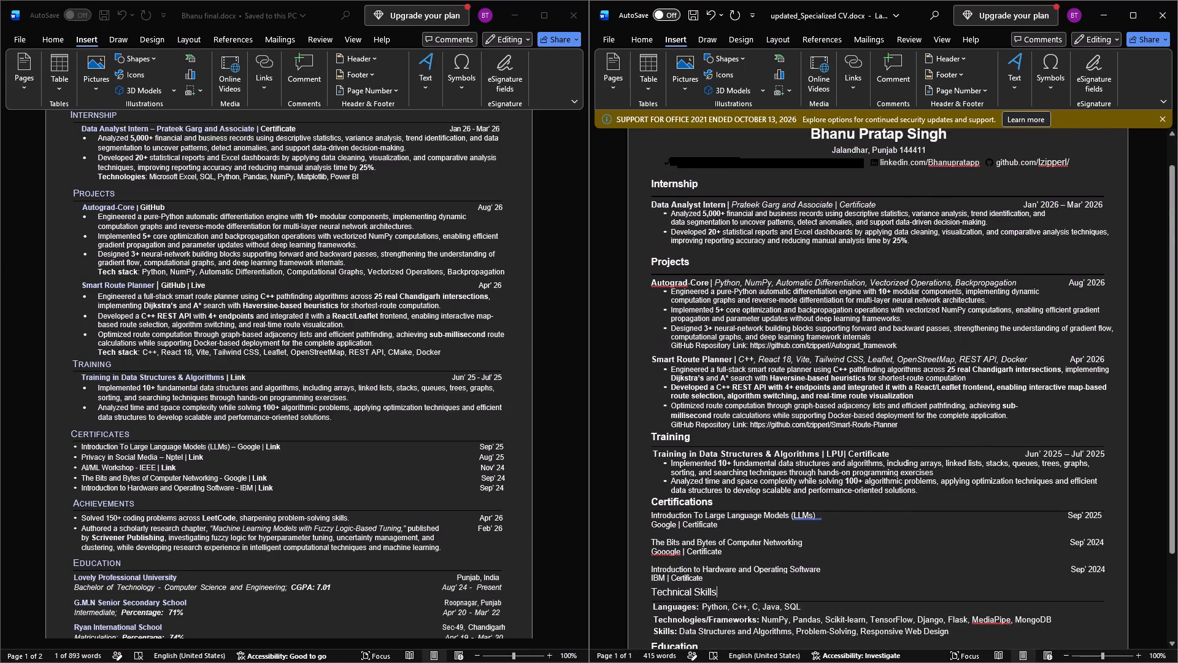
scroll(752, 519, "up", 2)
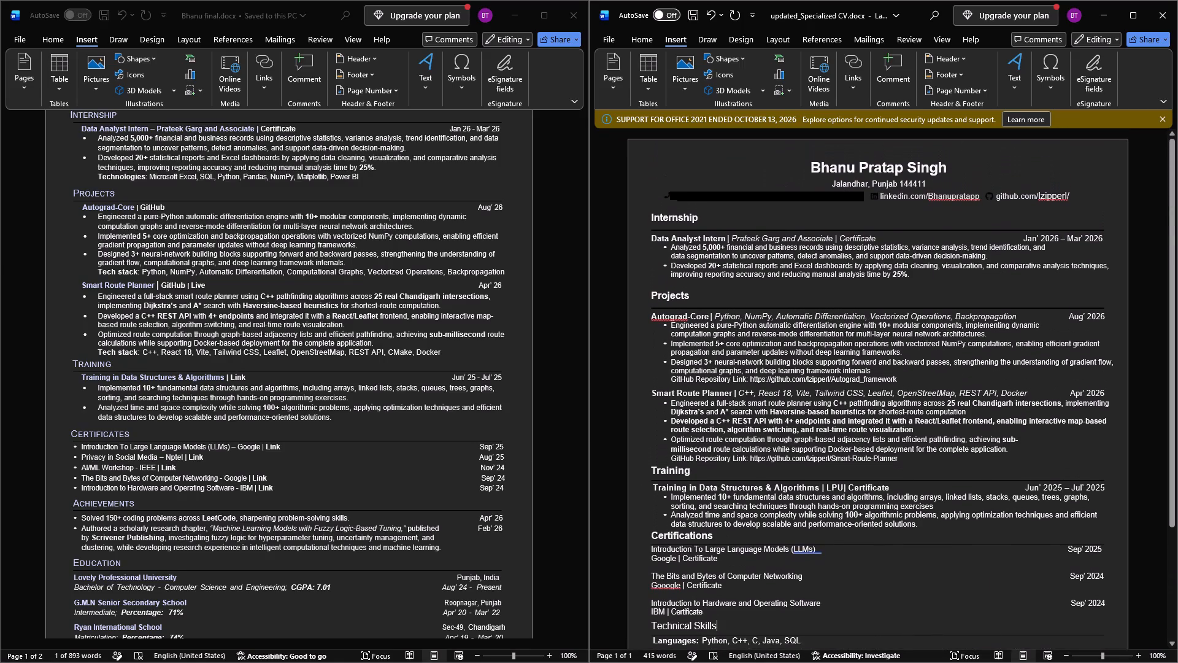
scroll(752, 519, "up", 3)
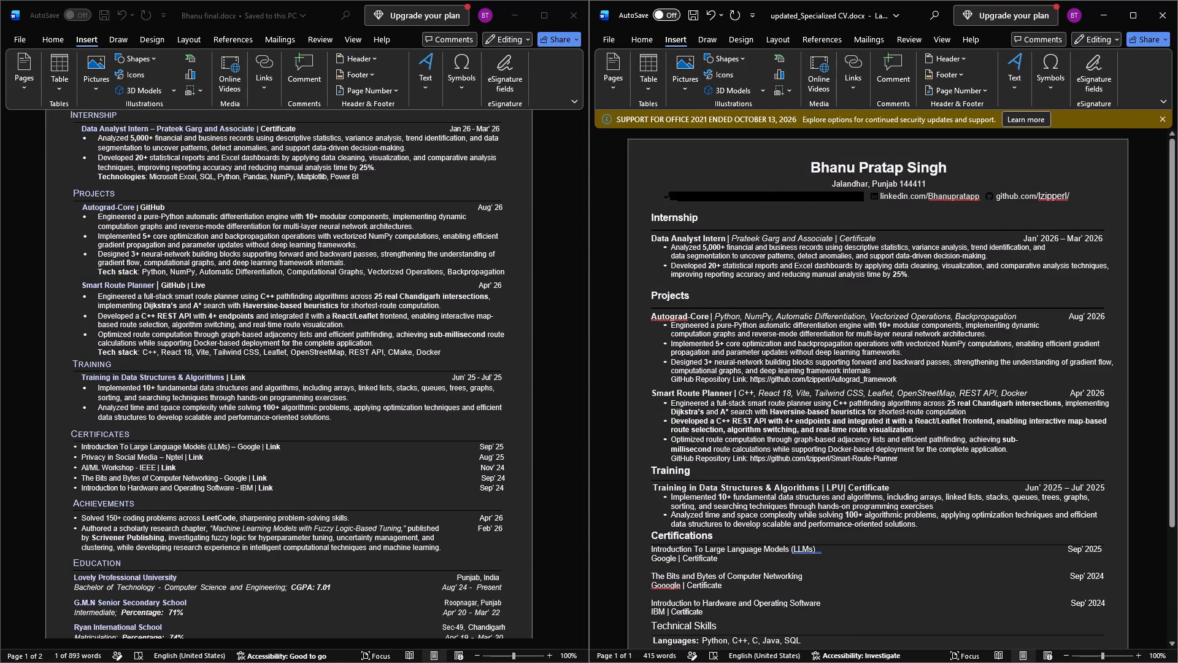
left_click(672, 451)
key("BackSpace")
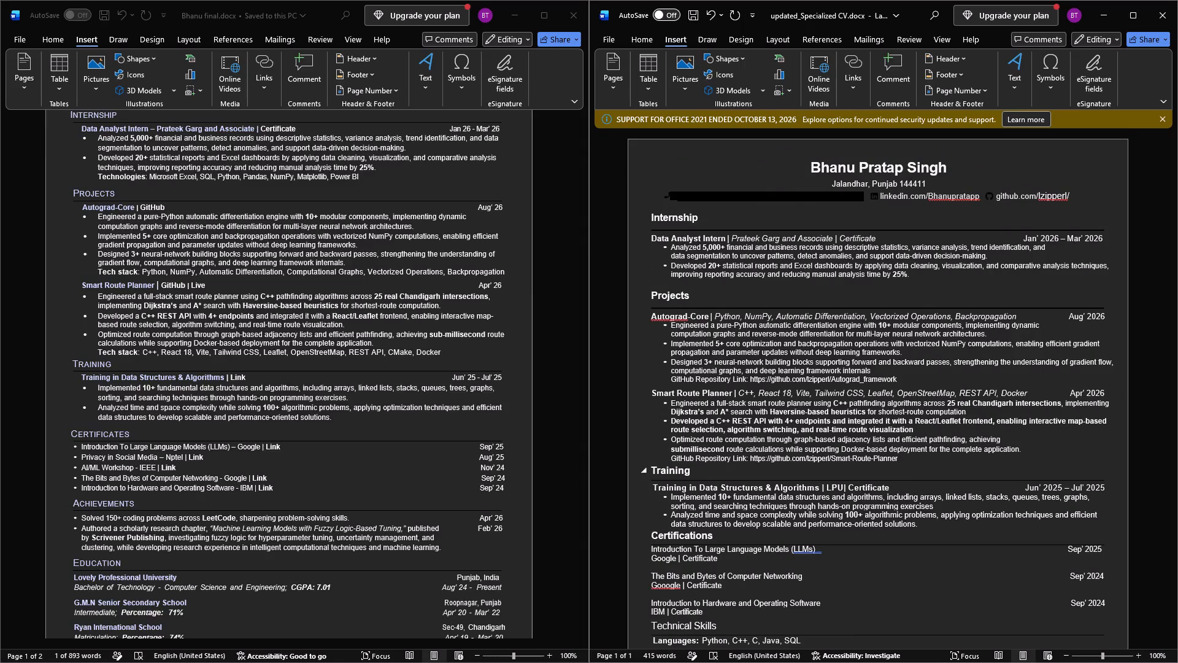
key("space")
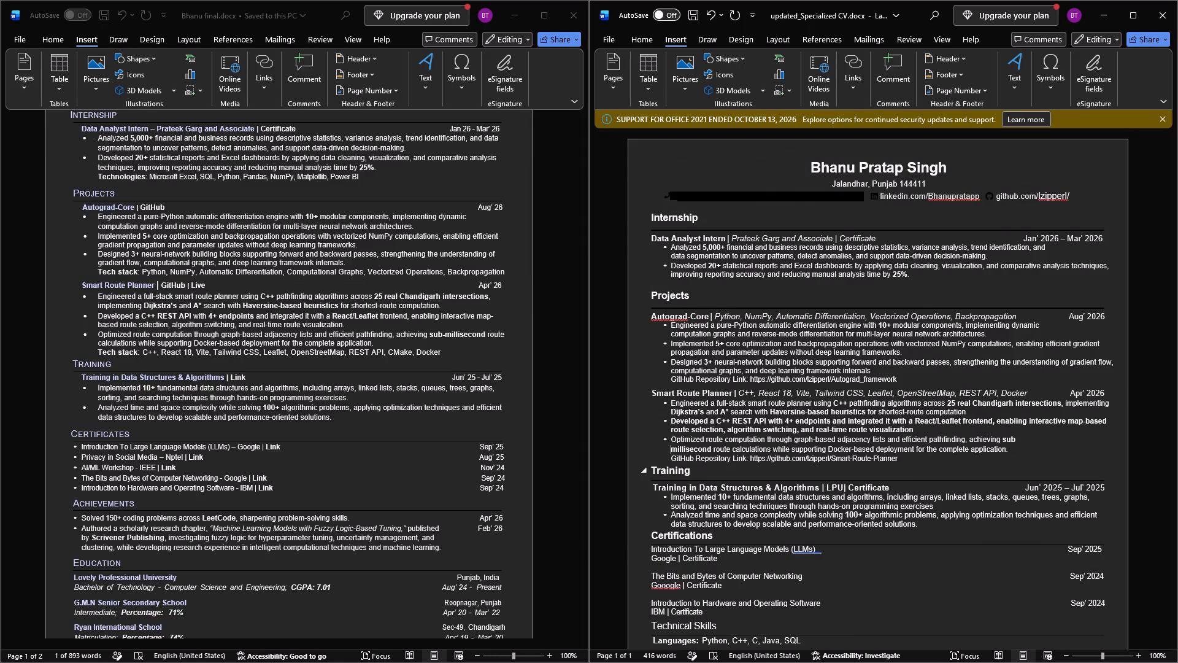
left_click(1020, 436)
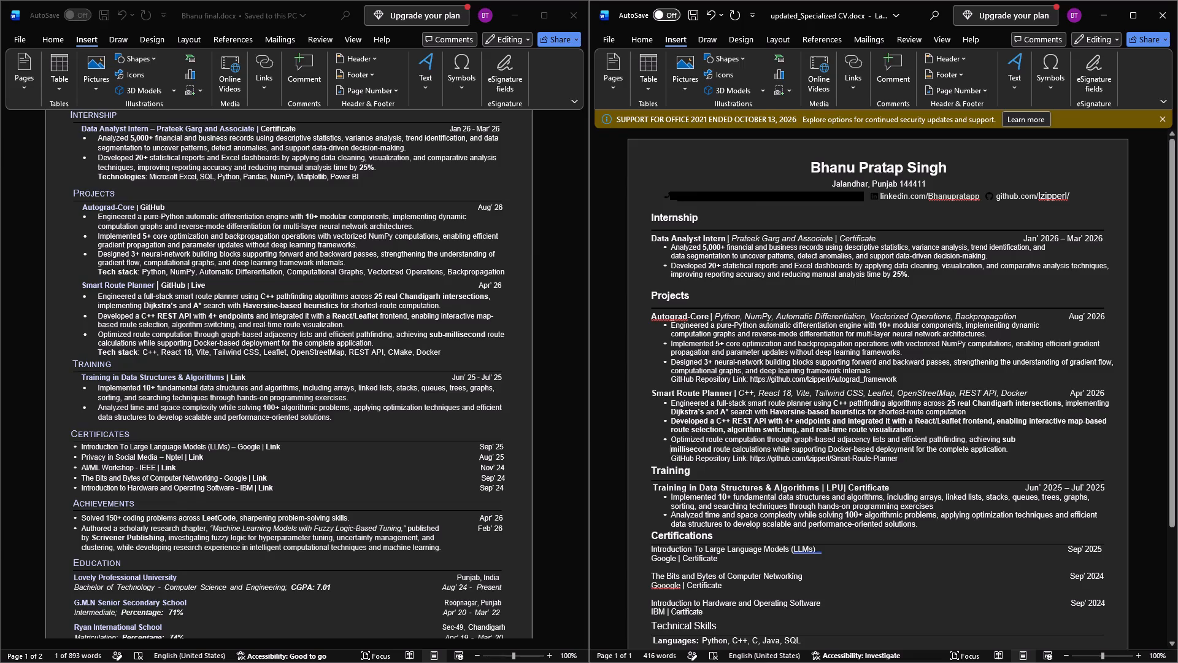
key("space")
key("BackSpace")
key("BackSpace")
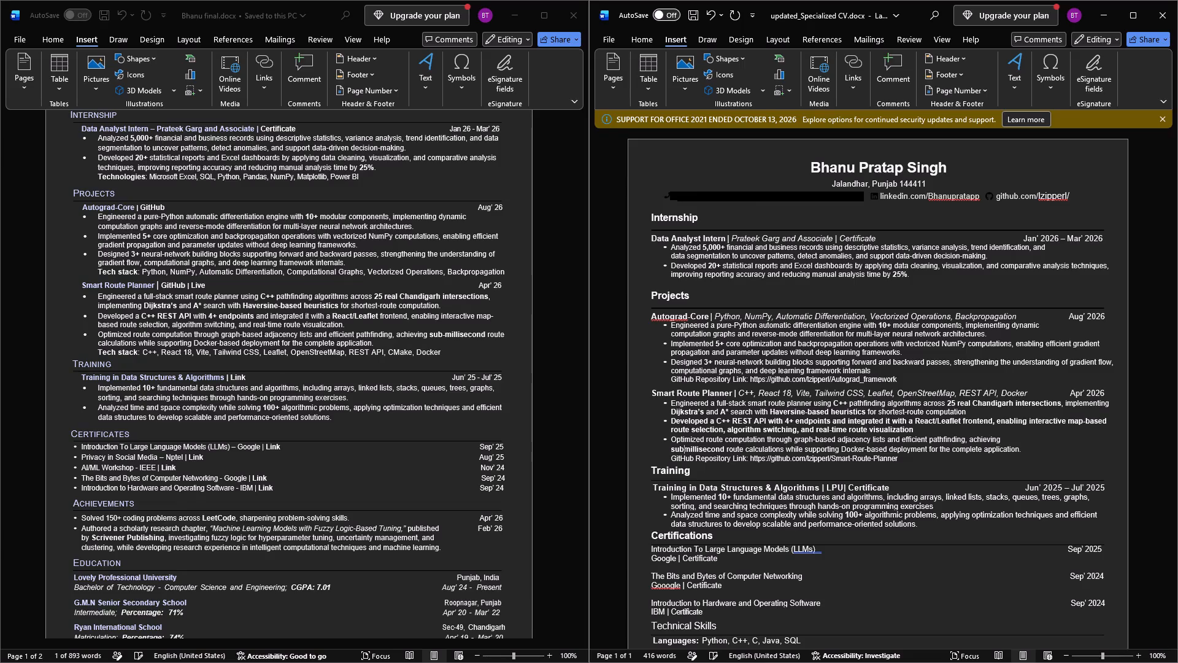
Insert a space in "submillisecond" in the last Smart Route Planner bullet so it reads "sub millisecond".
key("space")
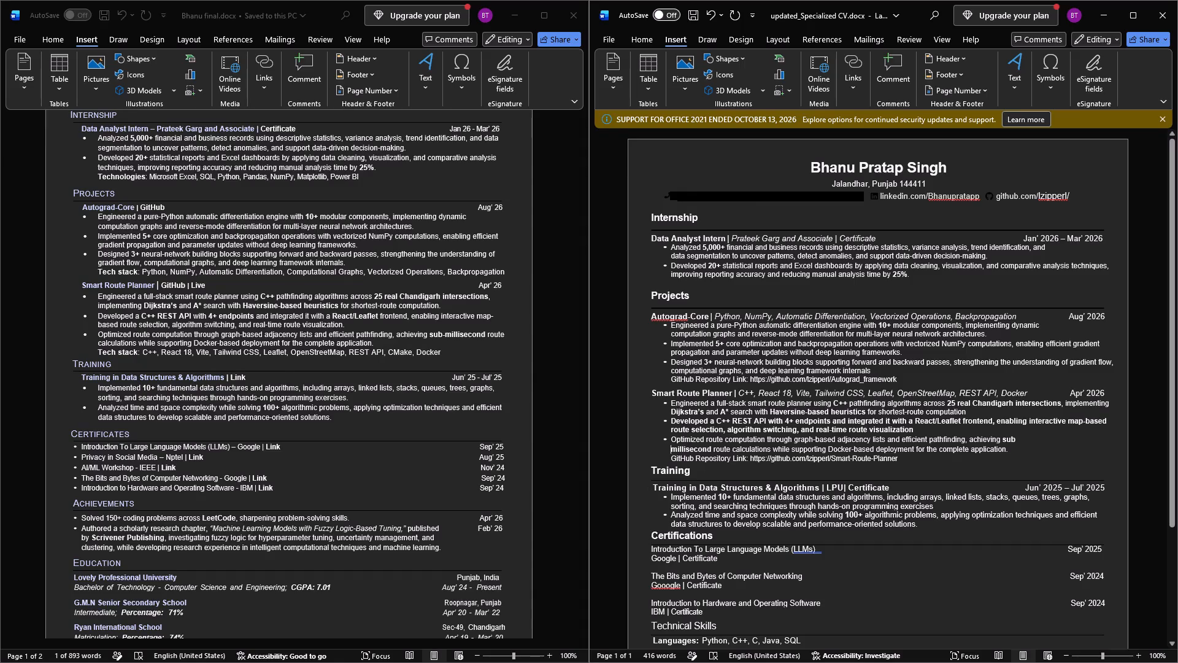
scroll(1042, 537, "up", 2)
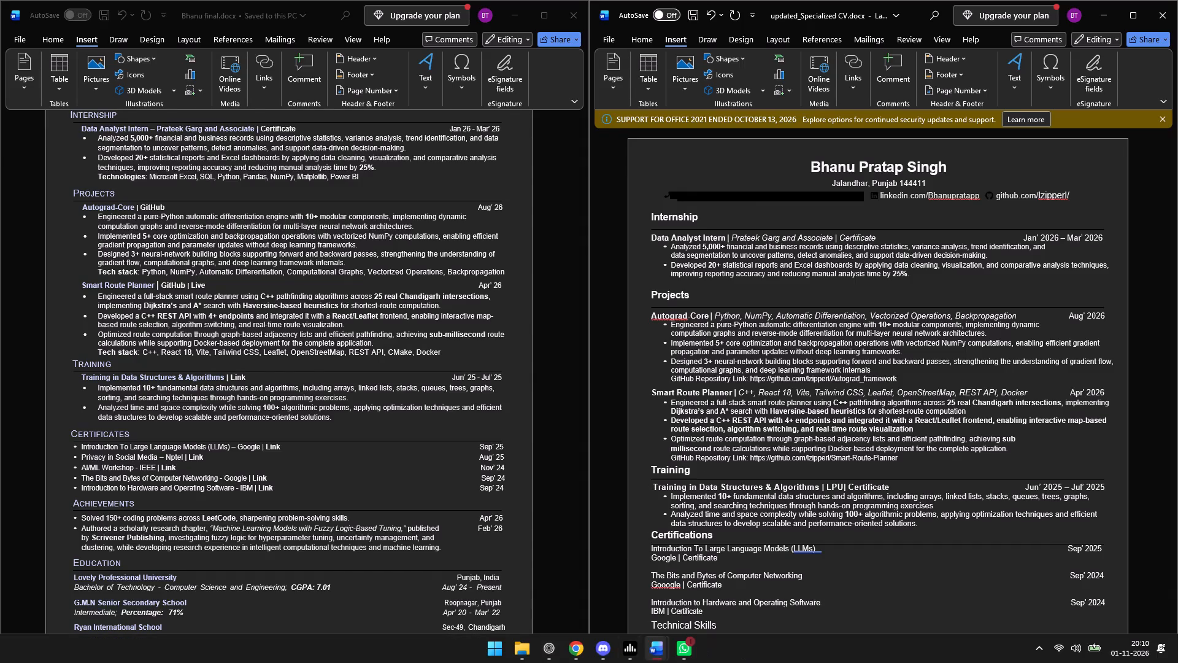
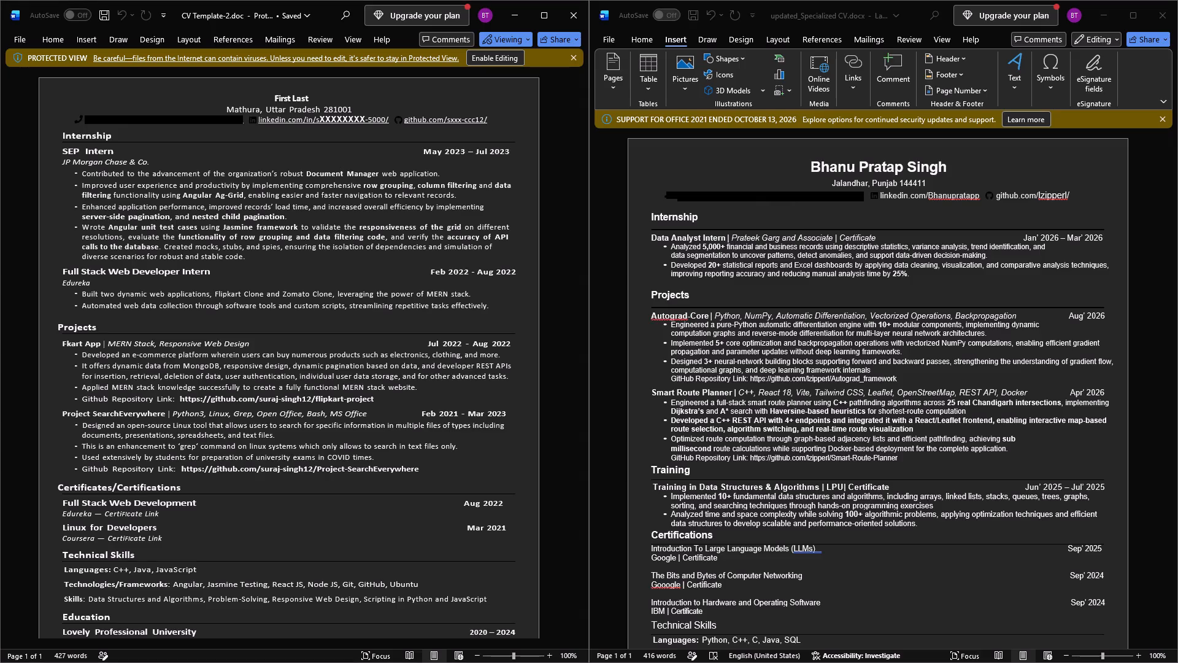
left_click(730, 238)
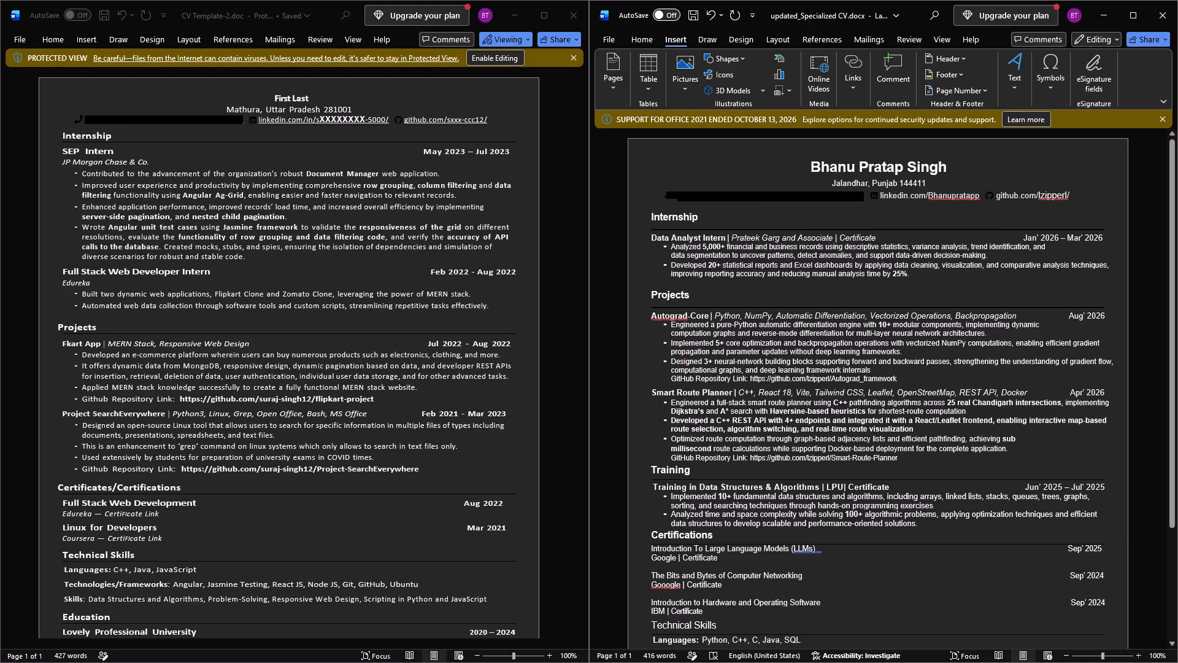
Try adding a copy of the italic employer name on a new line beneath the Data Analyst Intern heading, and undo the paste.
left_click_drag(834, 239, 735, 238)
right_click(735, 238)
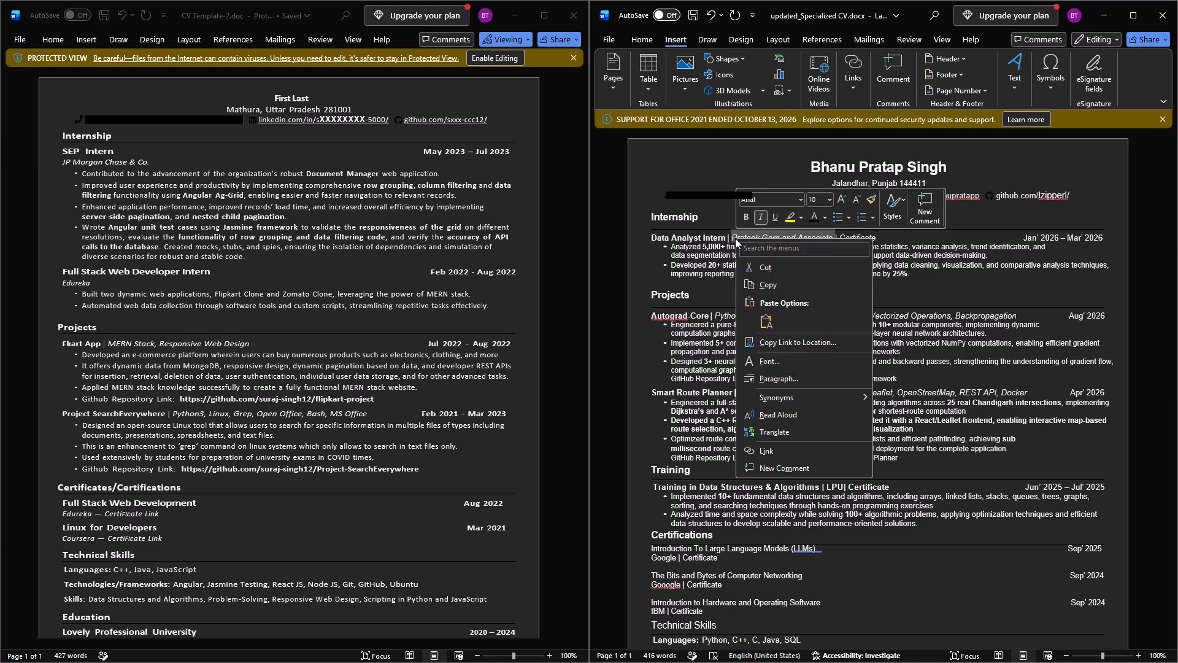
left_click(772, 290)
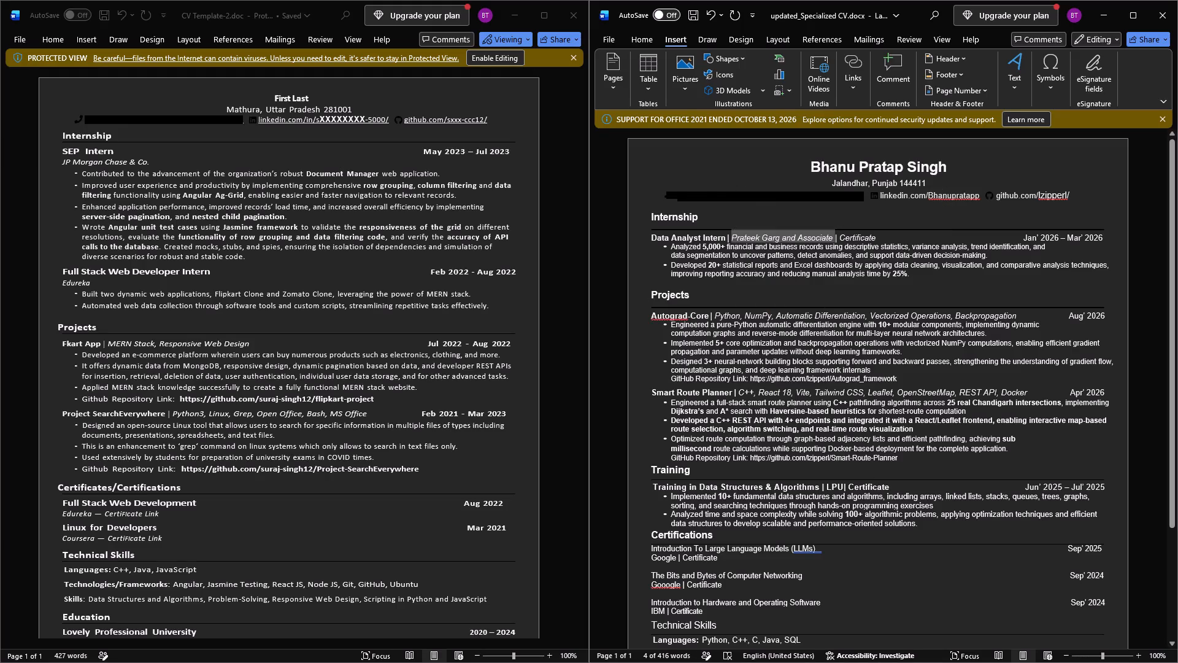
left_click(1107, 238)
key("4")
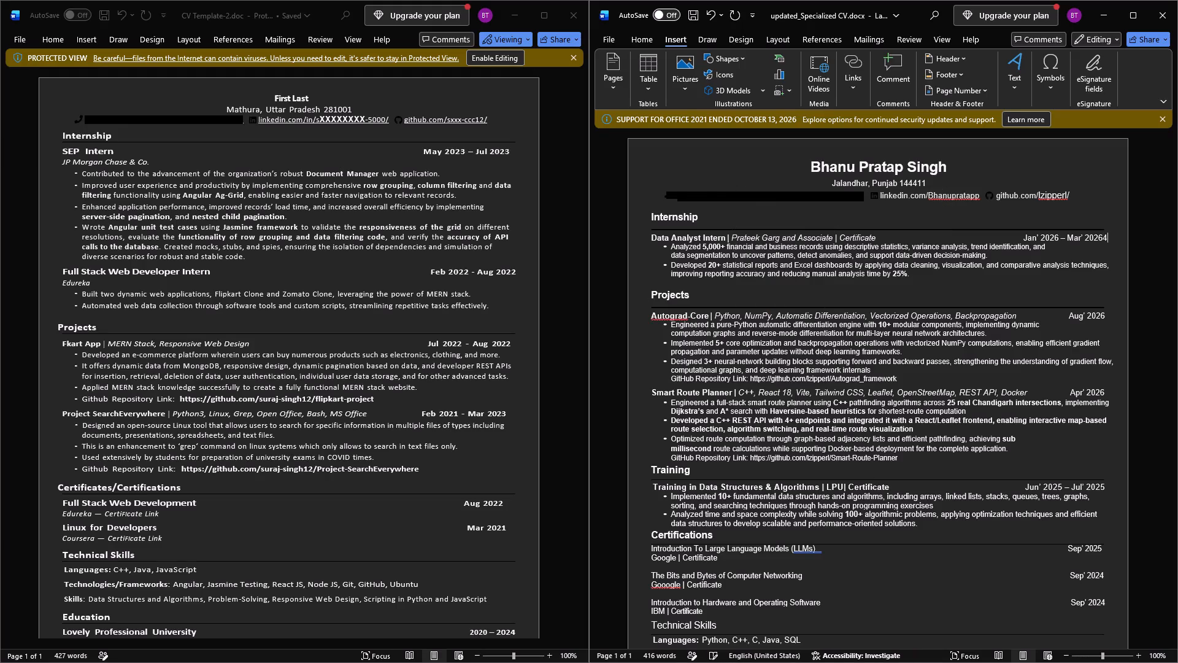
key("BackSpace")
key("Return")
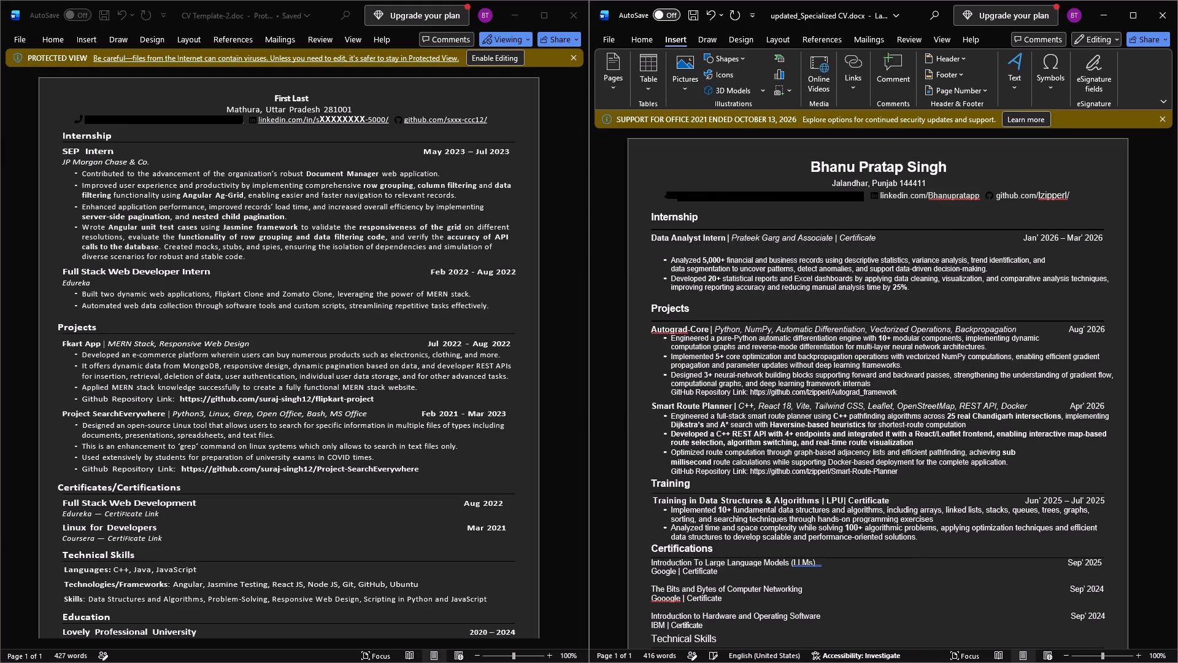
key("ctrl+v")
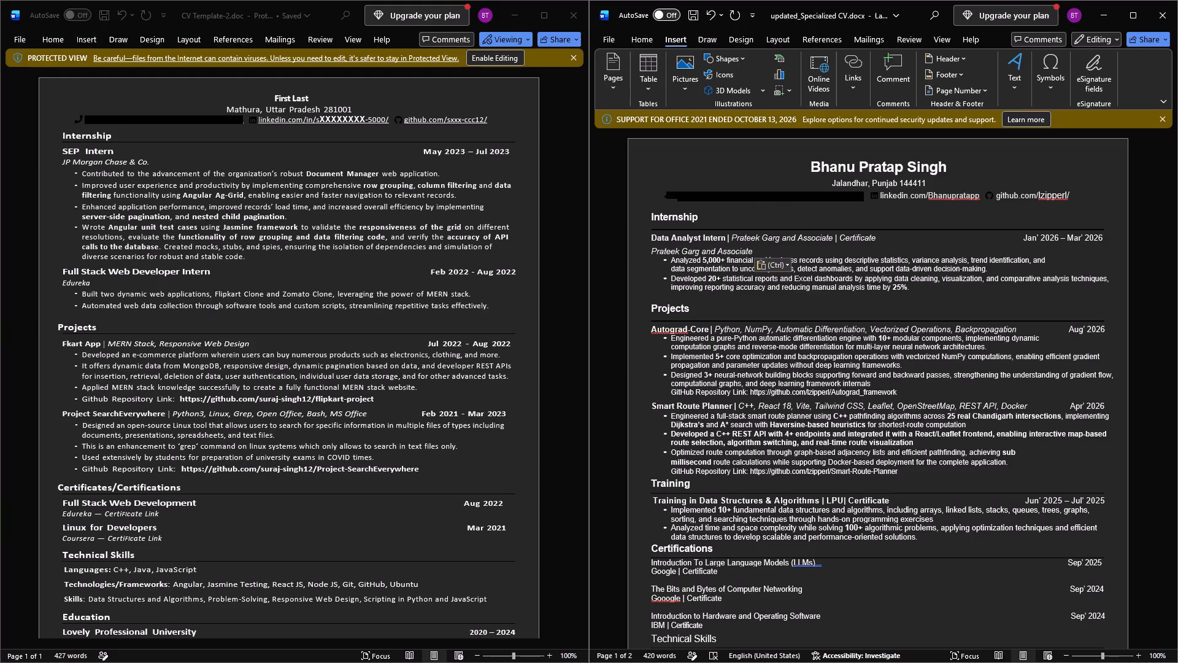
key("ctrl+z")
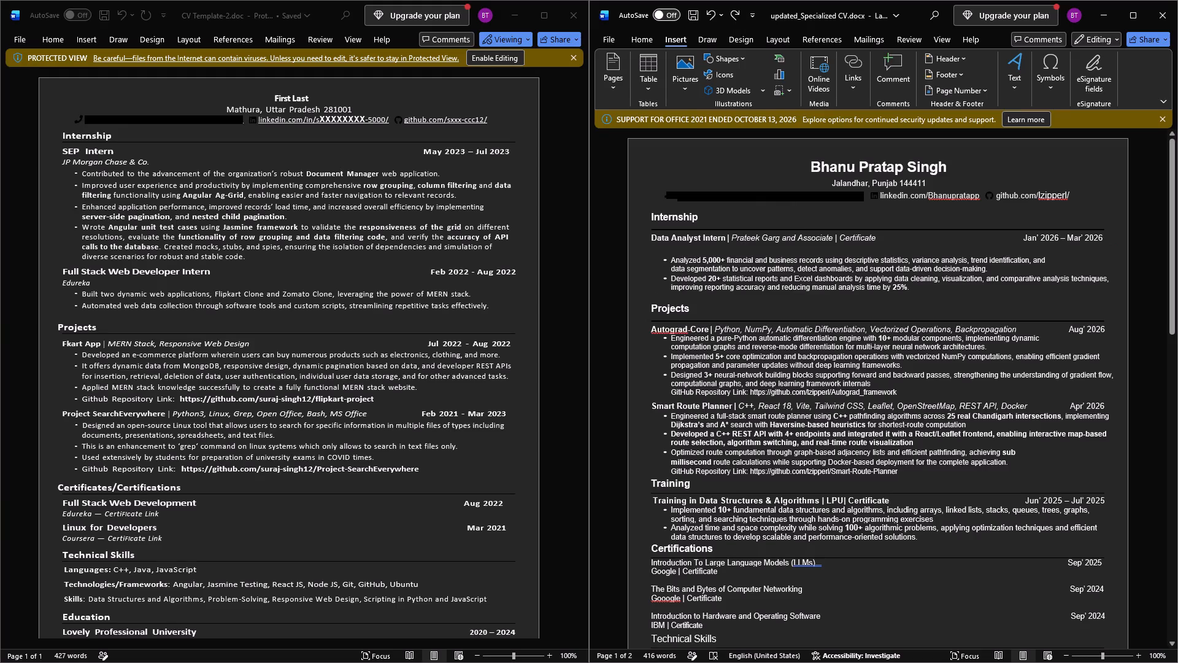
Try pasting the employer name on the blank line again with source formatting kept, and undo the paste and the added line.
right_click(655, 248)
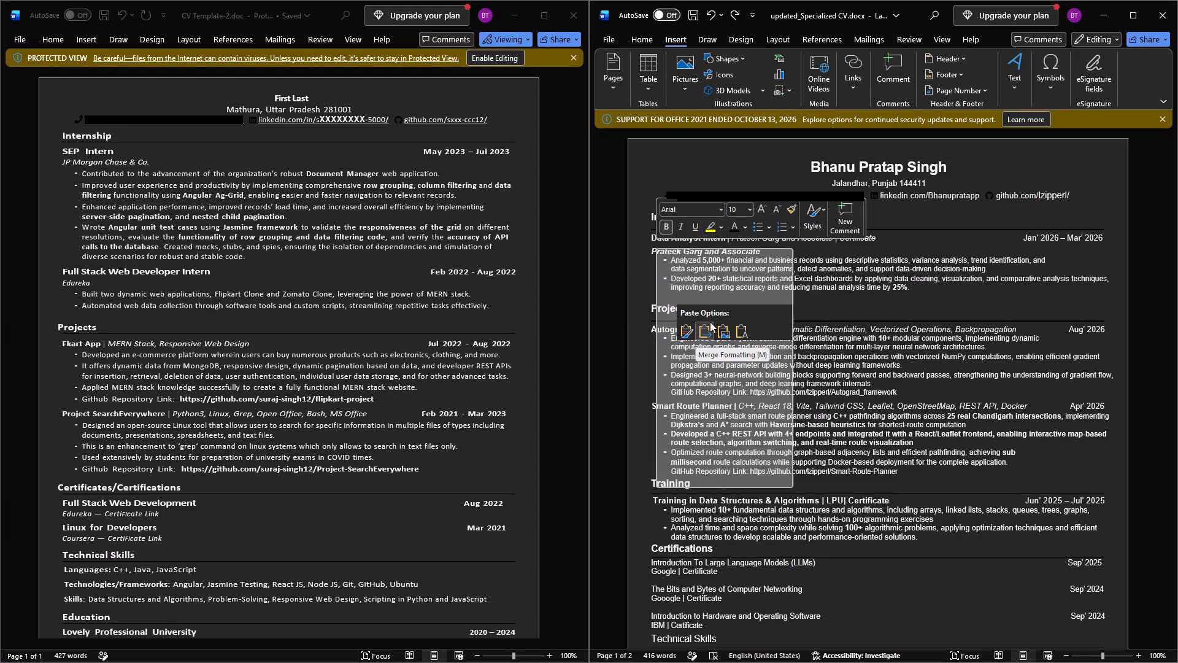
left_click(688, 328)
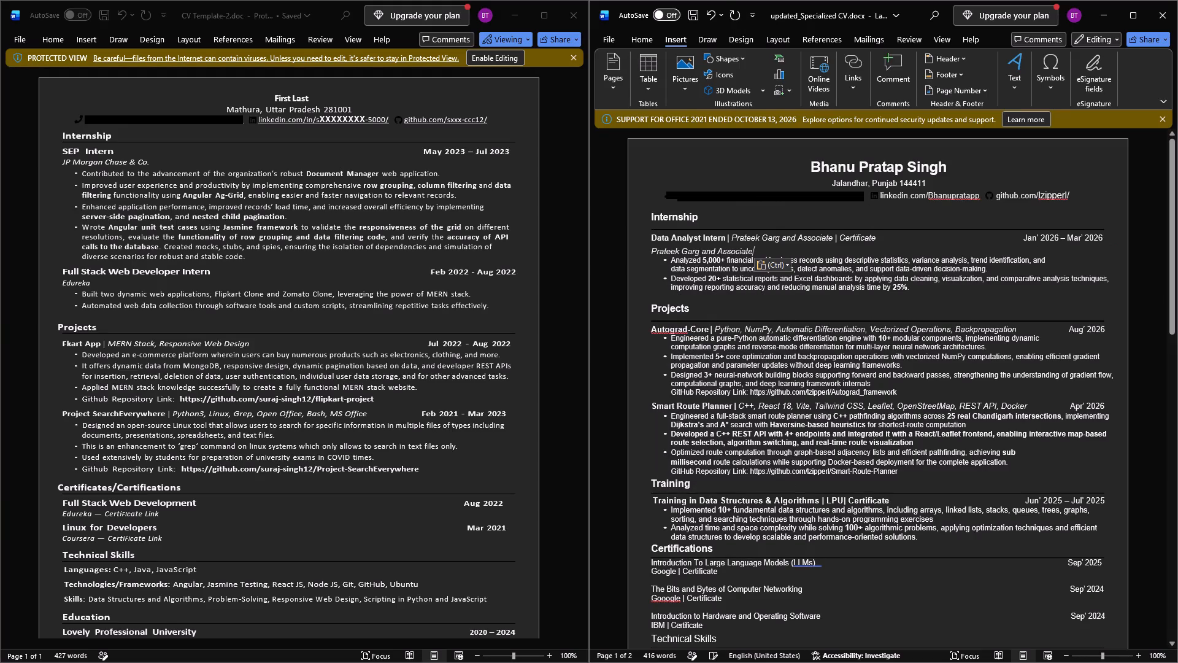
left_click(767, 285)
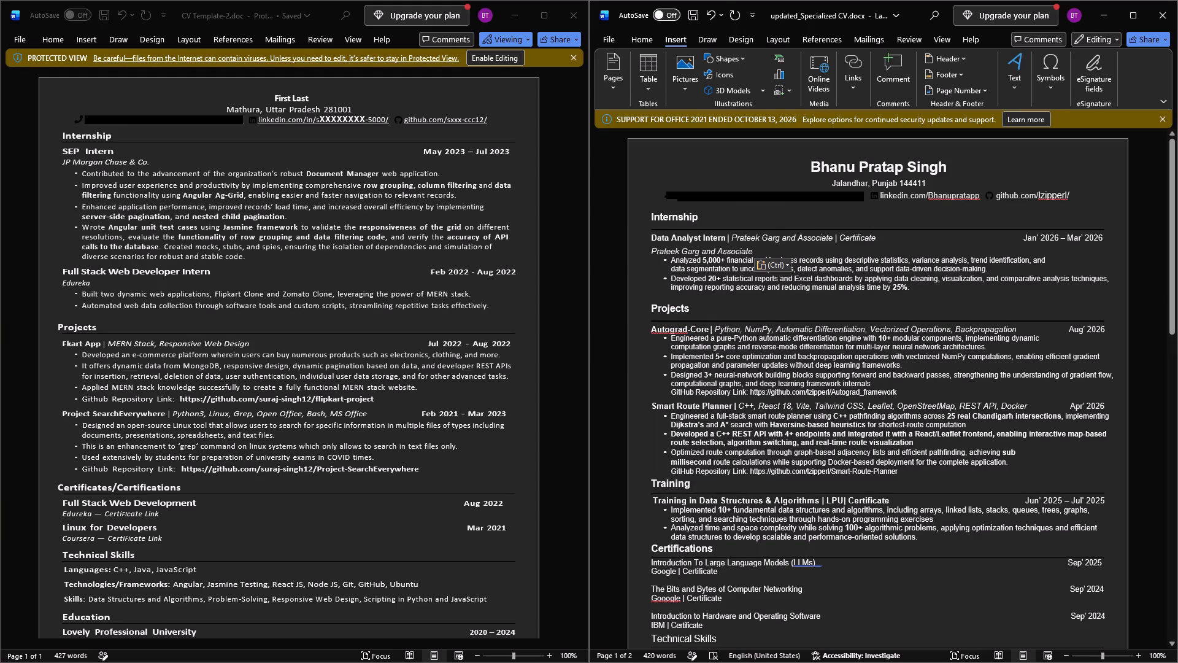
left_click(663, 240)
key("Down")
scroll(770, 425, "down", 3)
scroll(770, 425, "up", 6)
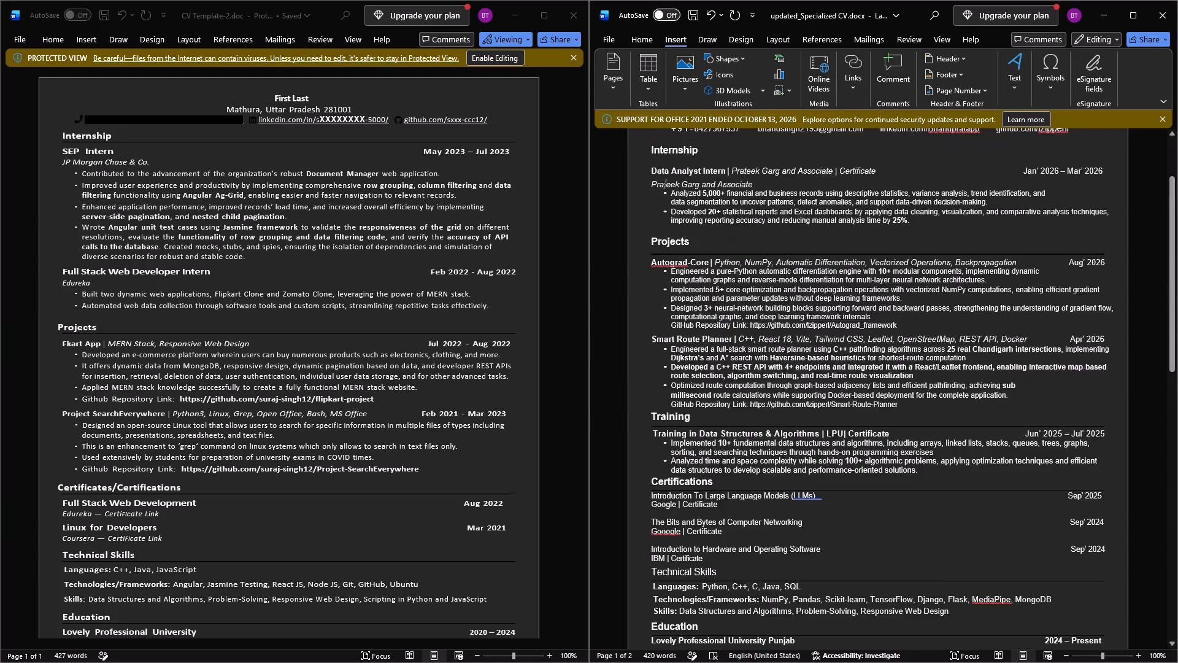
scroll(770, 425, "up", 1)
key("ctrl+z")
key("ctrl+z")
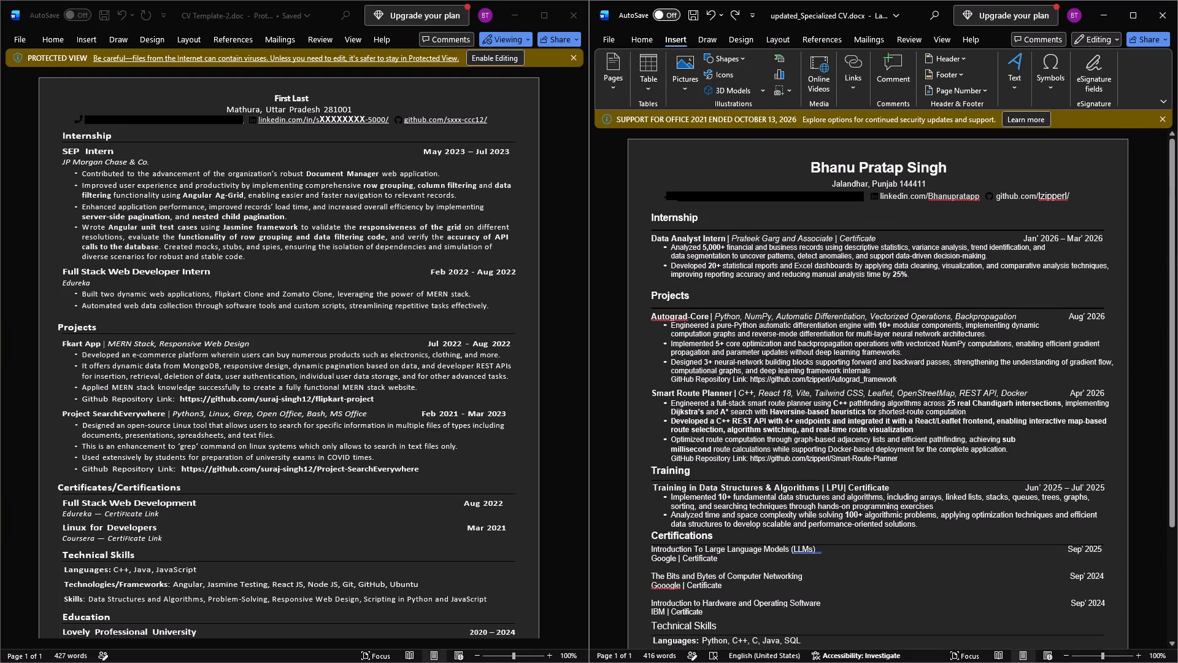
Insert a space just before the date range on the Data Analyst Intern heading line.
left_click(1023, 238)
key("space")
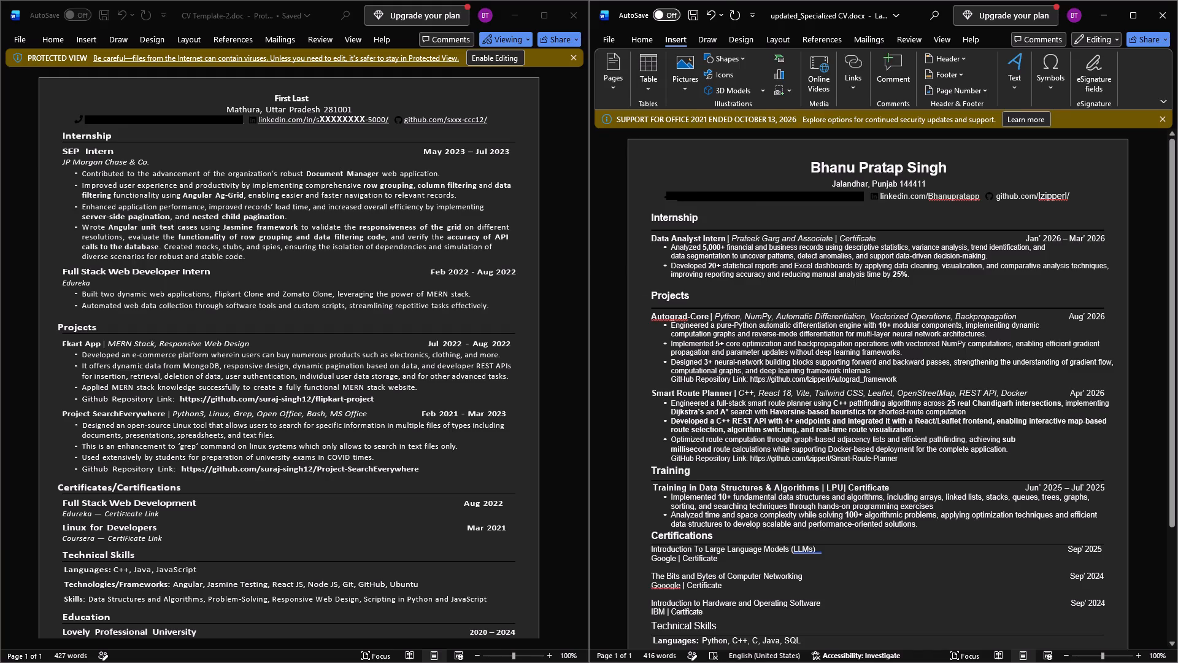
Close CV Template-2.doc and bring up Bhanu final.docx beside the specialized CV, returning focus to the specialized CV.
scroll(414, 391, "right", 1)
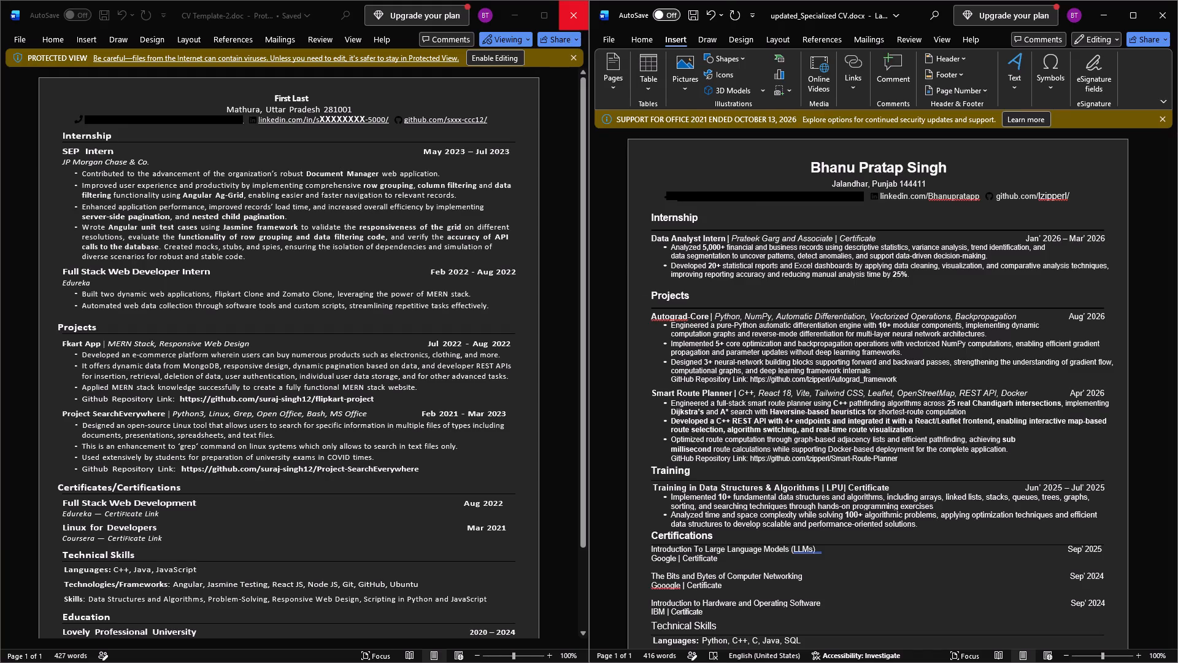
left_click(574, 15)
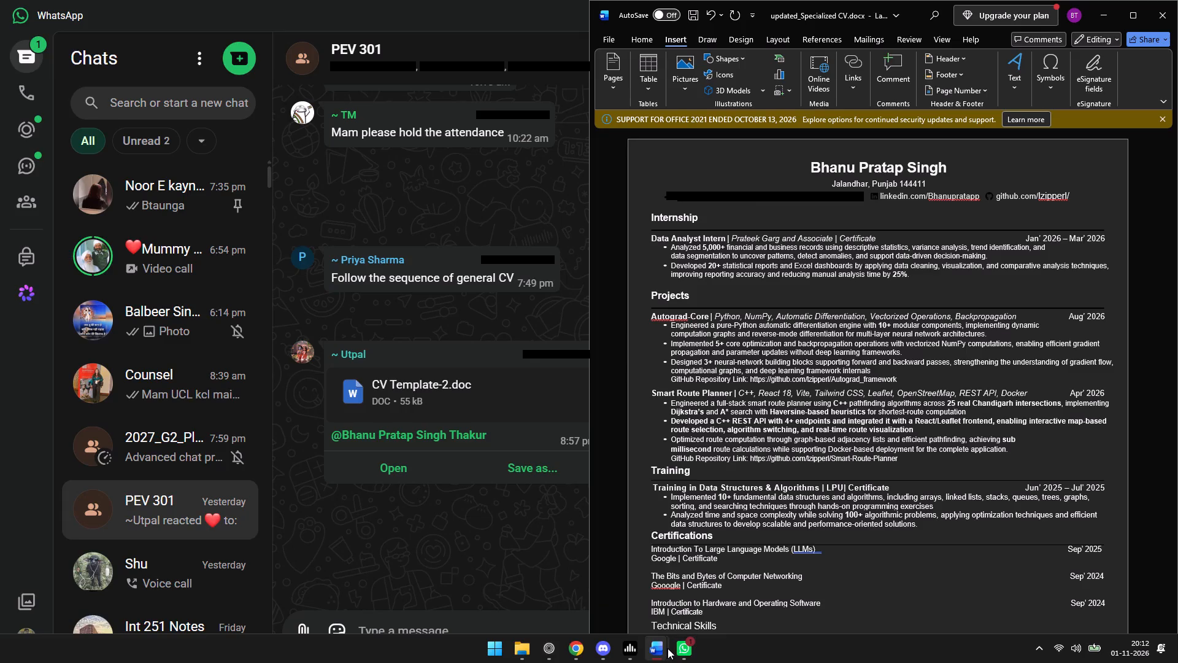
left_click(635, 592)
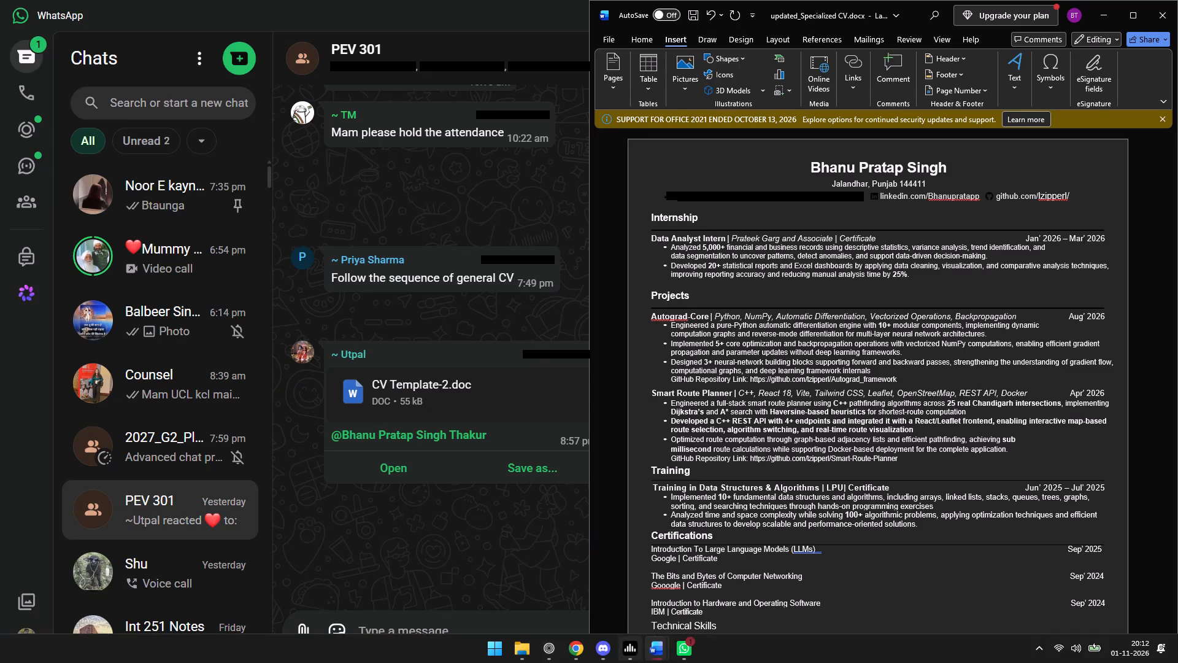
left_click(696, 595)
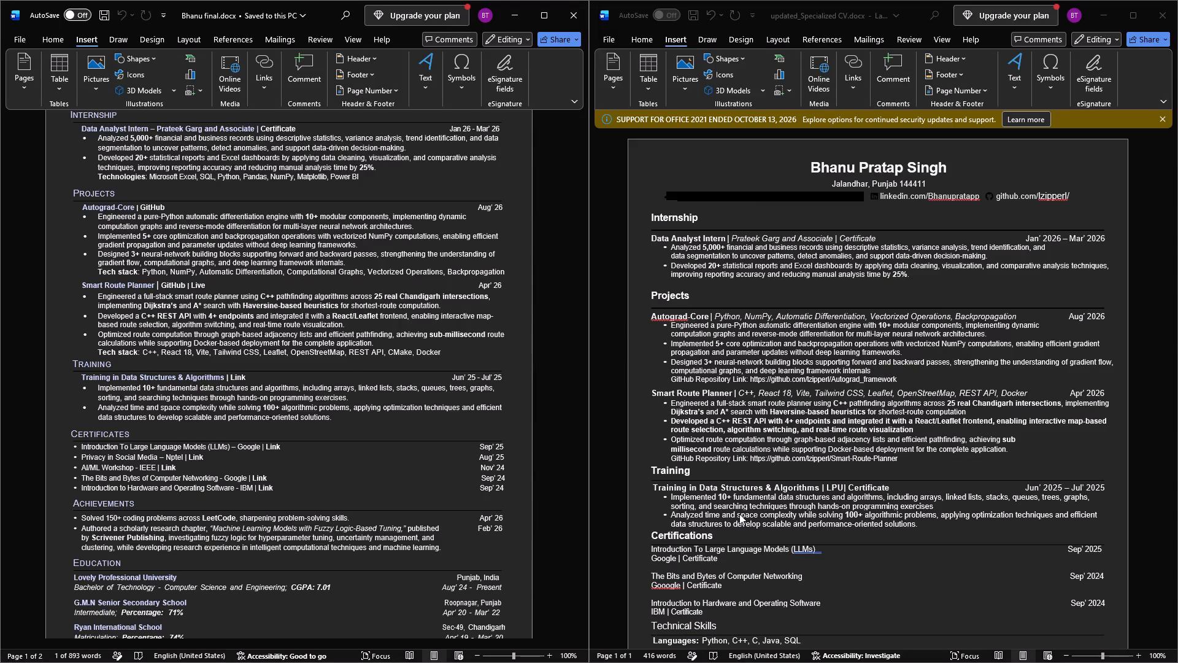
left_click(769, 379)
left_click(787, 382)
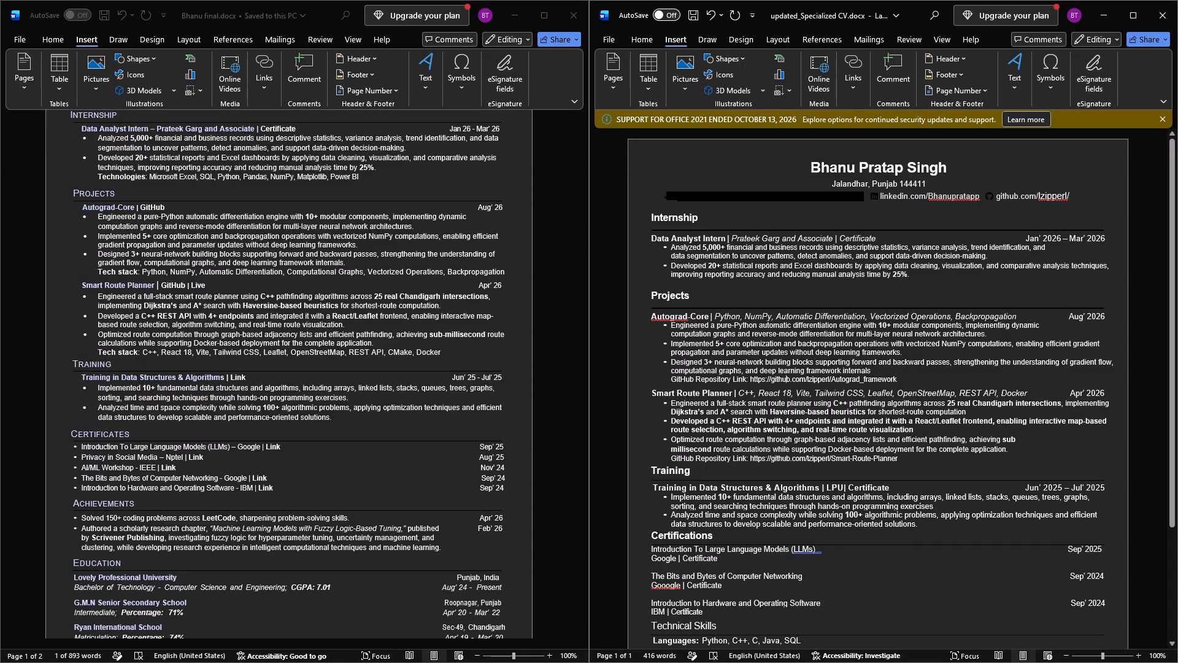
Start saving a copy of updated_Specialized CV.docx by opening the Save As locations.
scroll(853, 419, "down", 1)
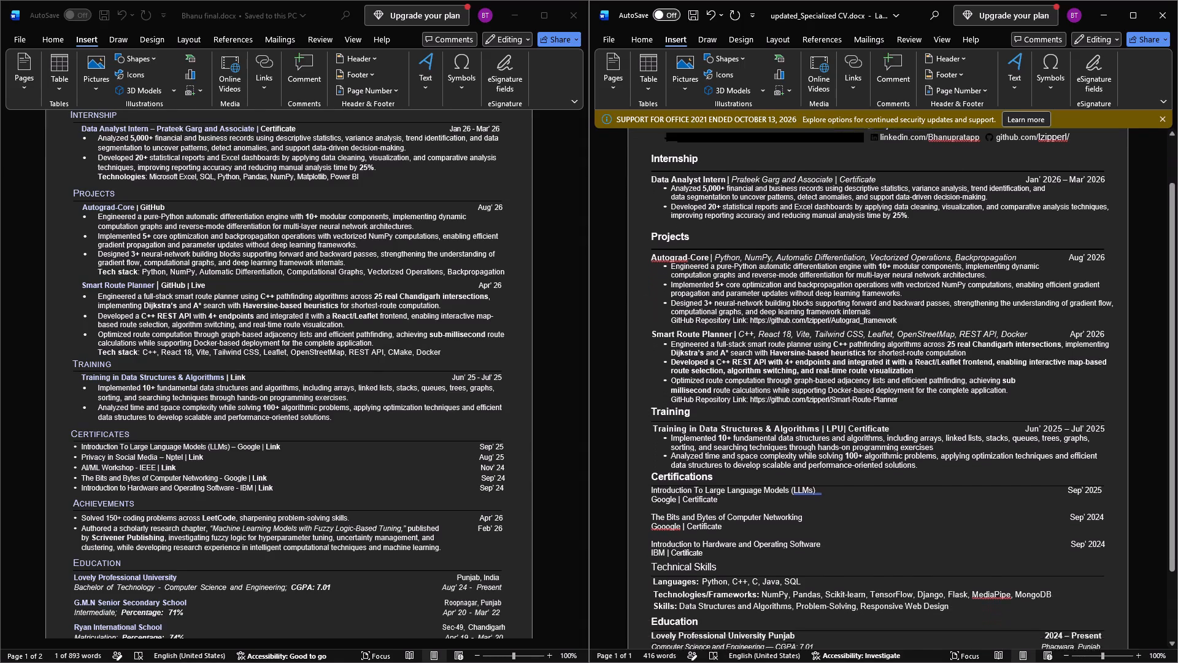
scroll(853, 419, "down", 2)
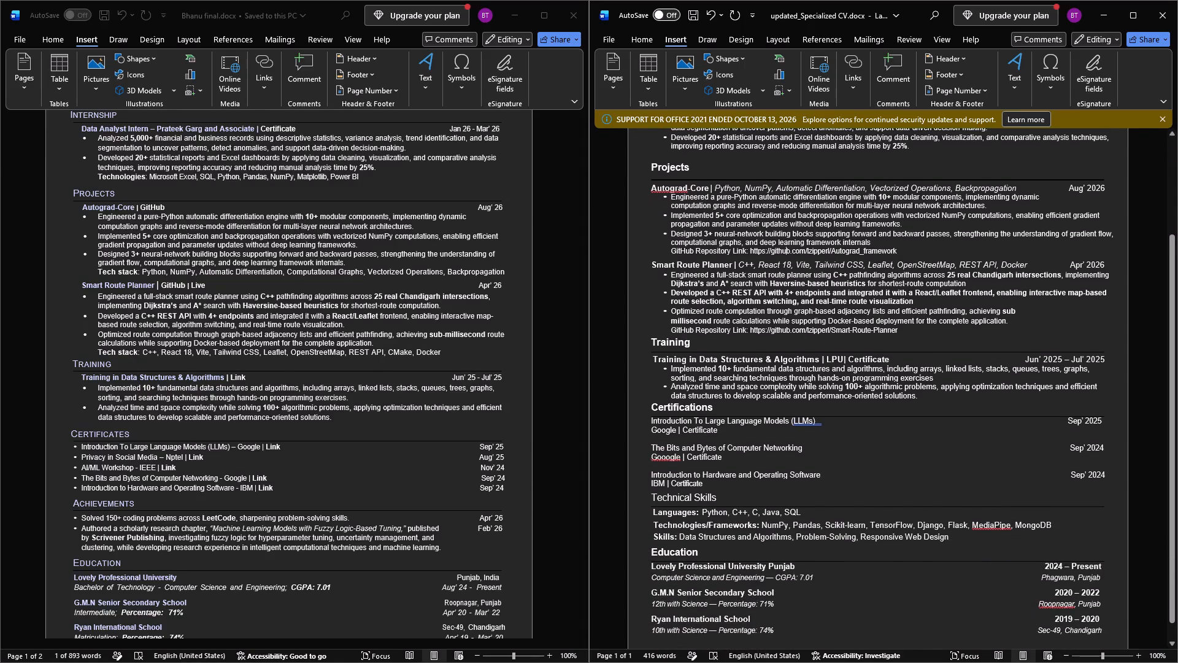
scroll(853, 419, "down", 1)
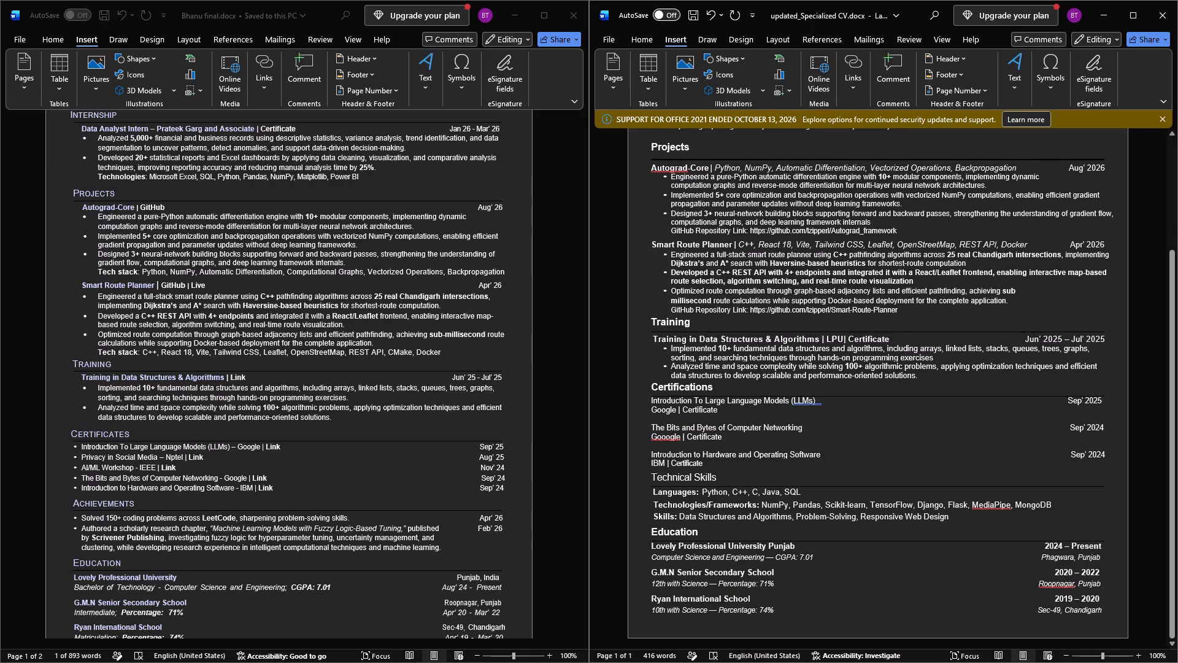
scroll(853, 419, "down", 1)
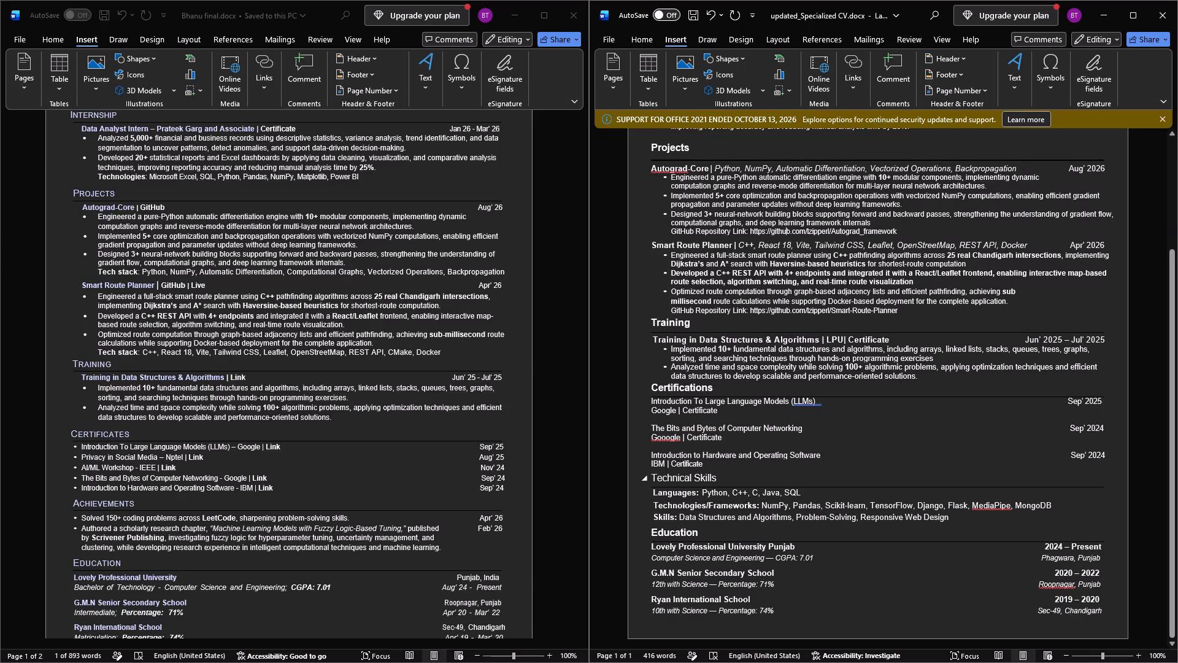
scroll(806, 557, "up", 4)
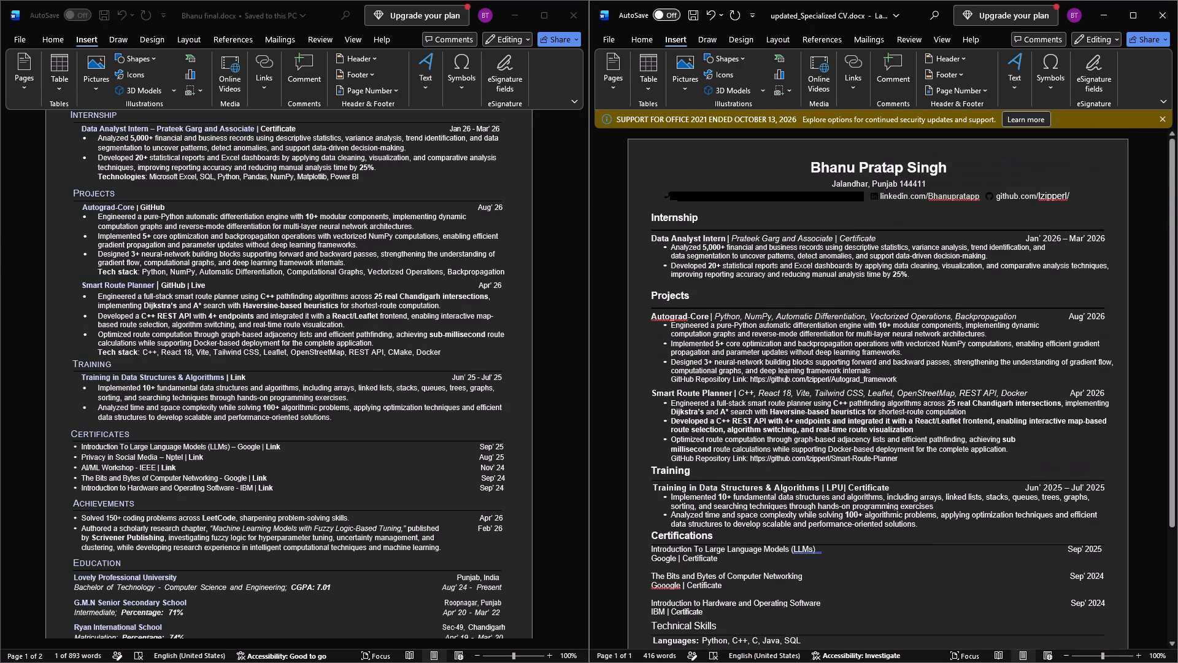
left_click(614, 33)
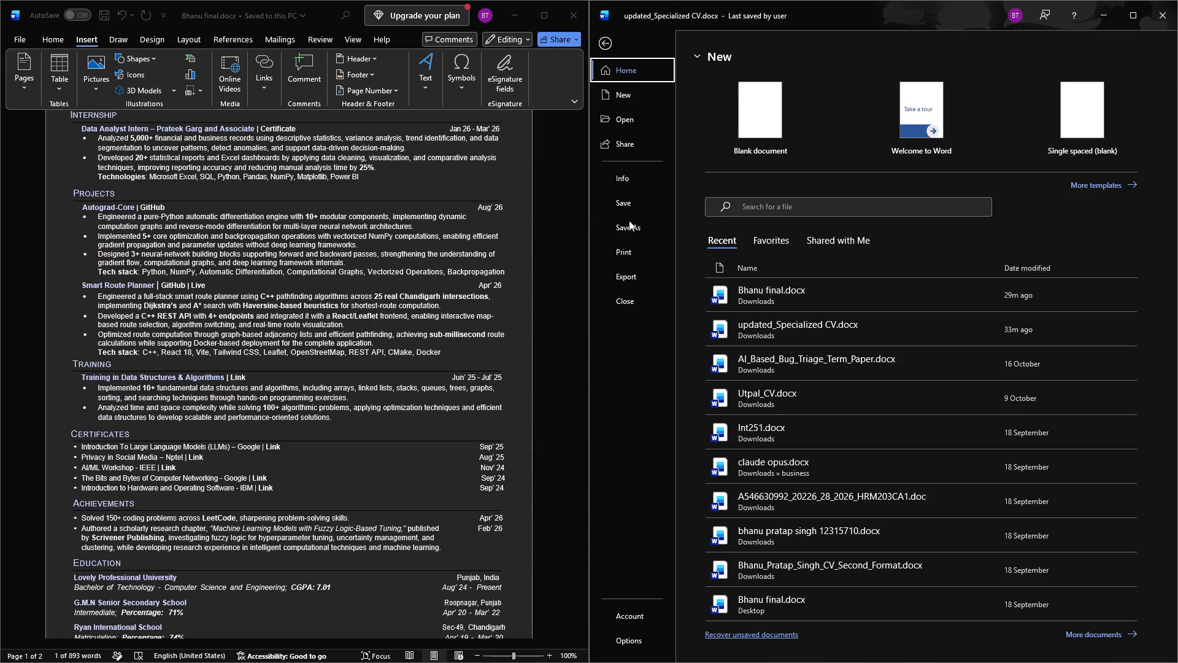
left_click(629, 220)
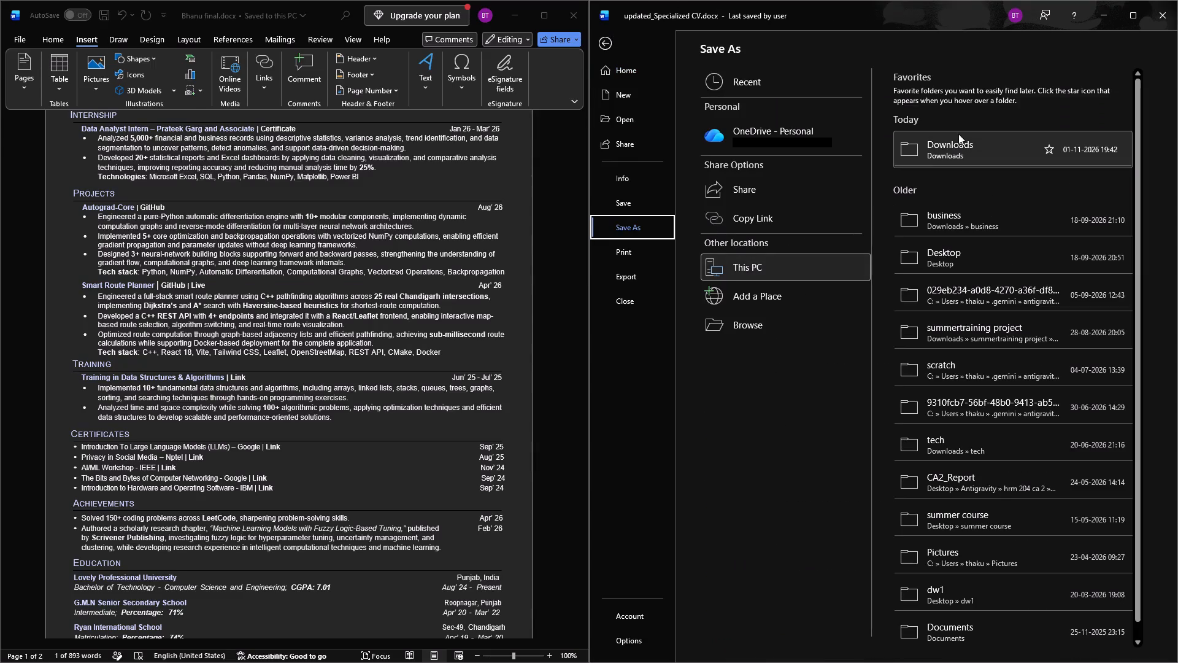
Save the specialized CV in the Downloads folder as updated_Specialized CV.docx in Word Document format.
left_click(963, 133)
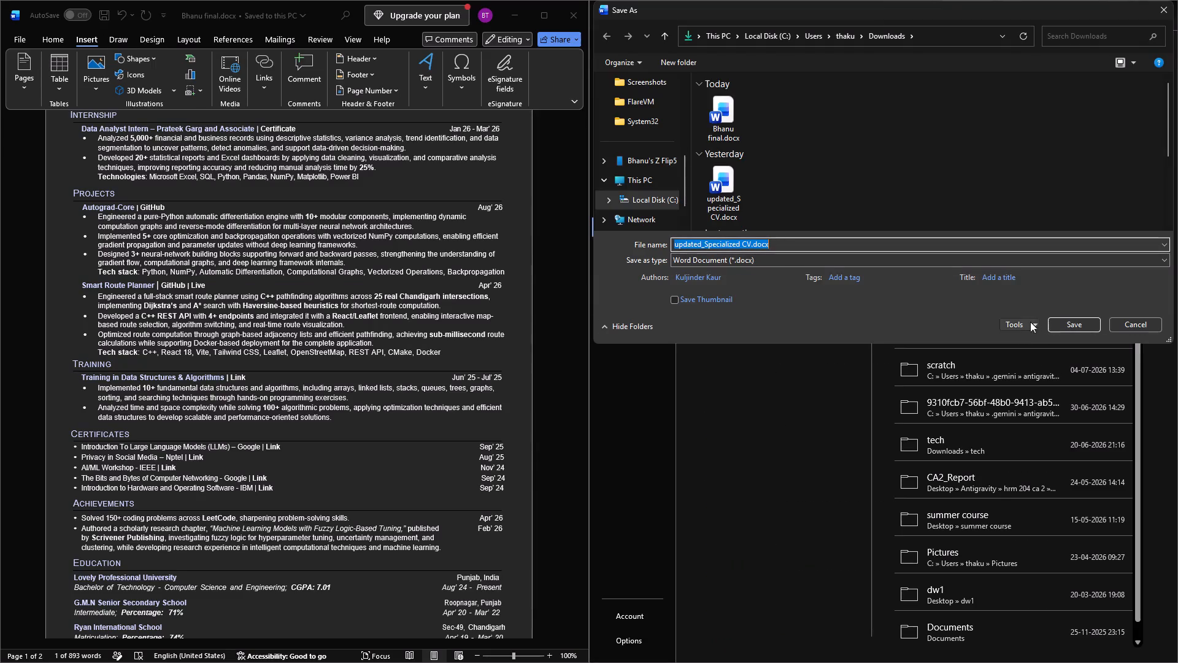
left_click(1076, 320)
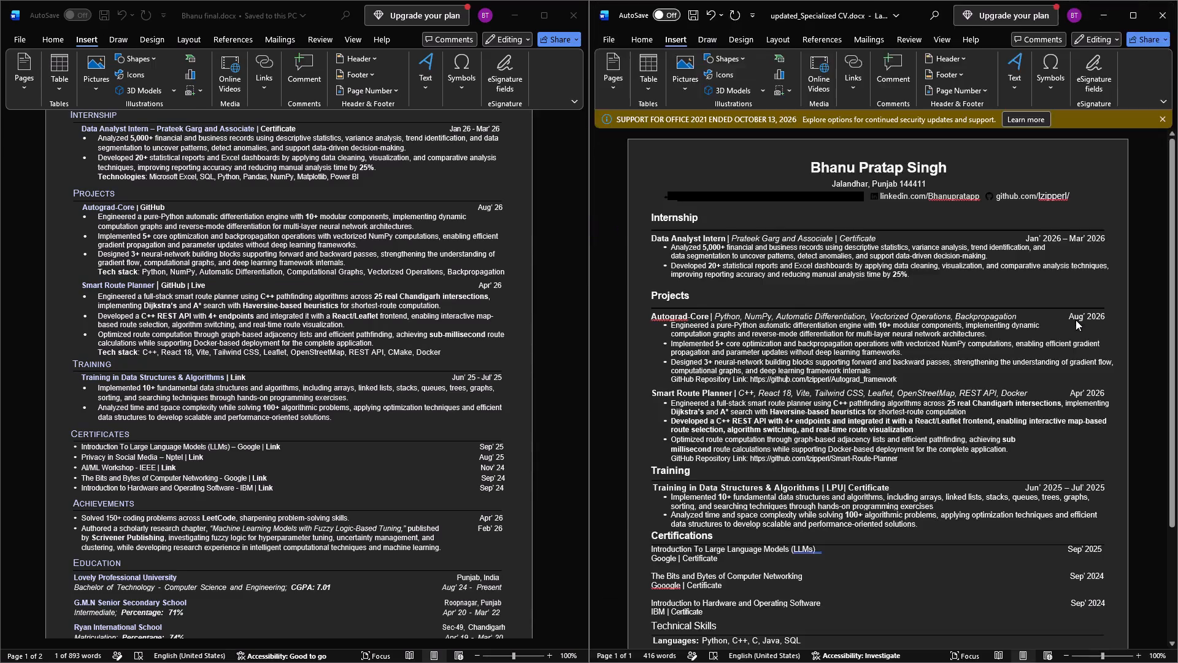
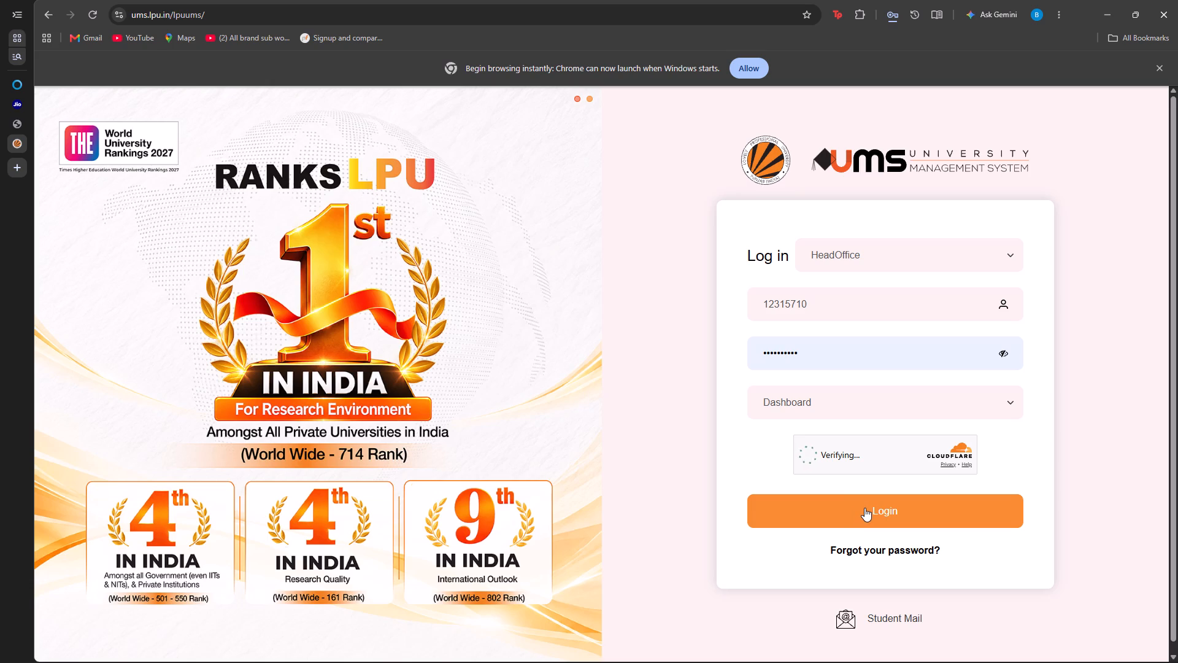
Log in to the UMS university portal and mark the campus drive notification as read.
left_click(864, 508)
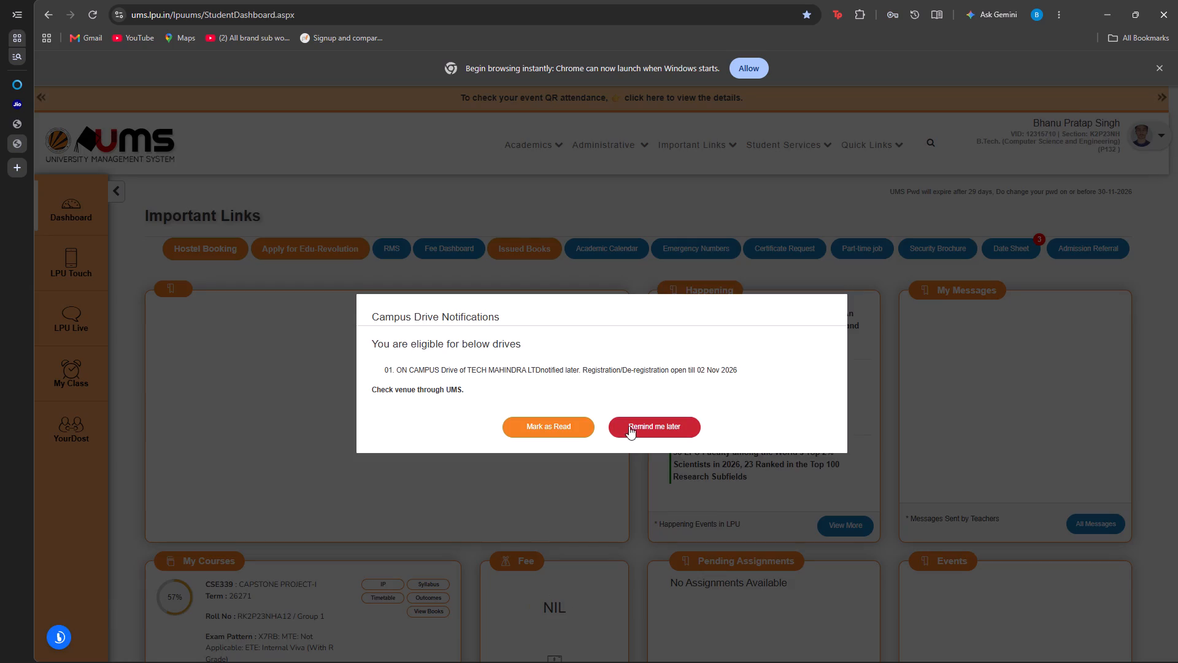
left_click(542, 428)
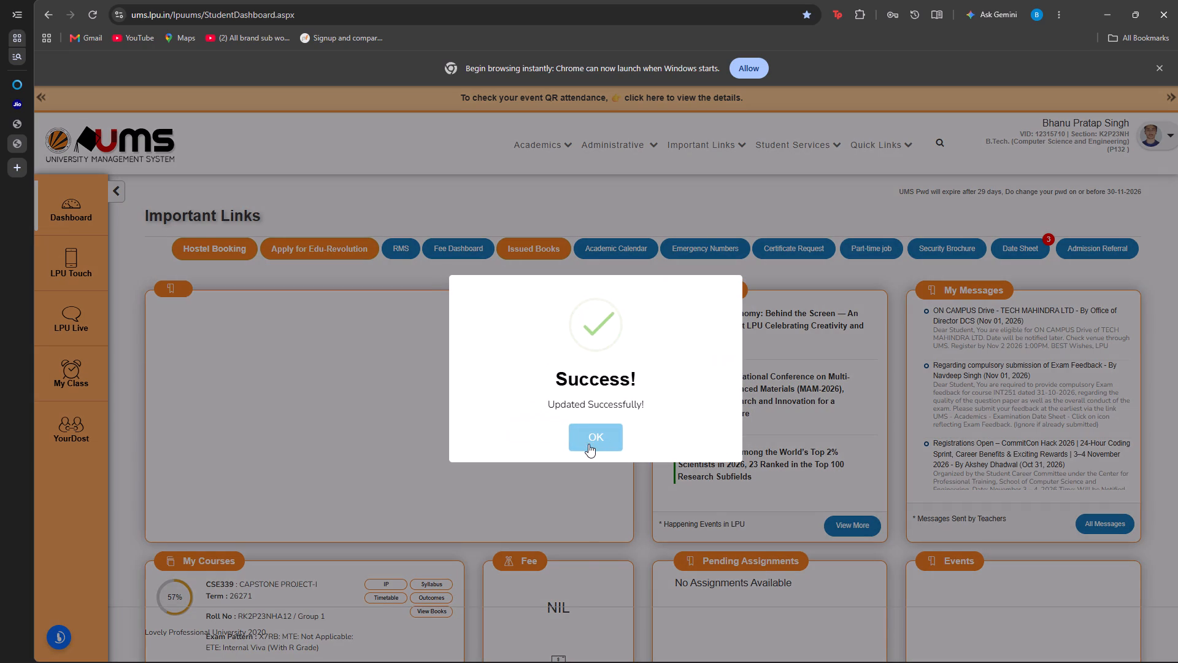
left_click(588, 444)
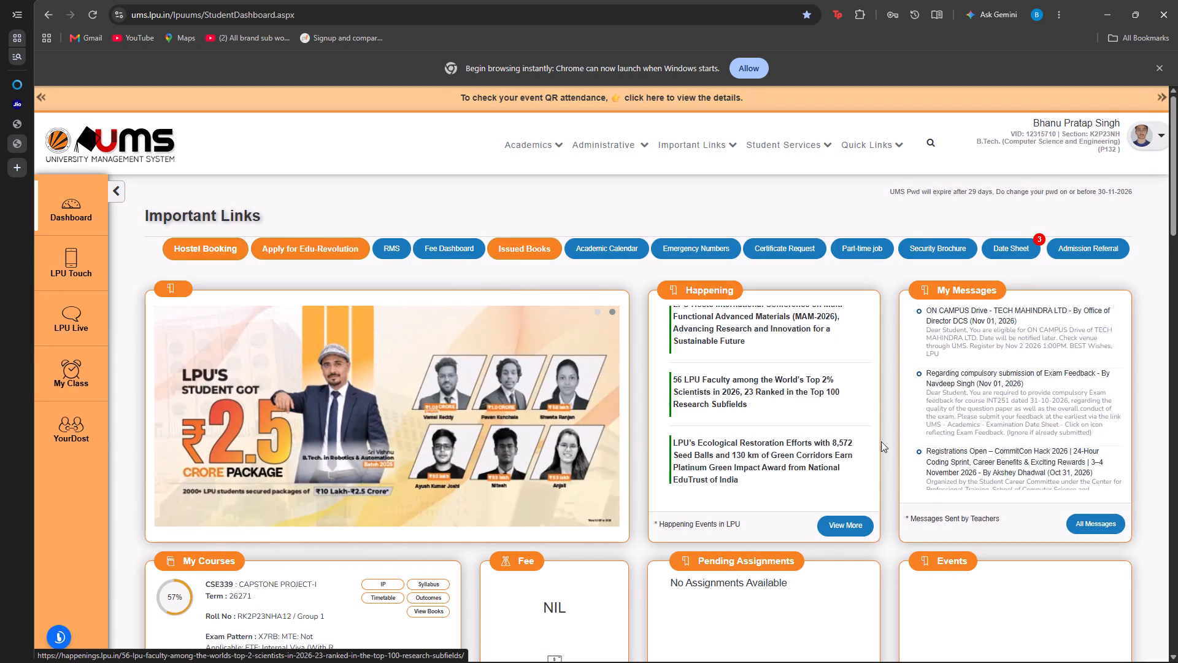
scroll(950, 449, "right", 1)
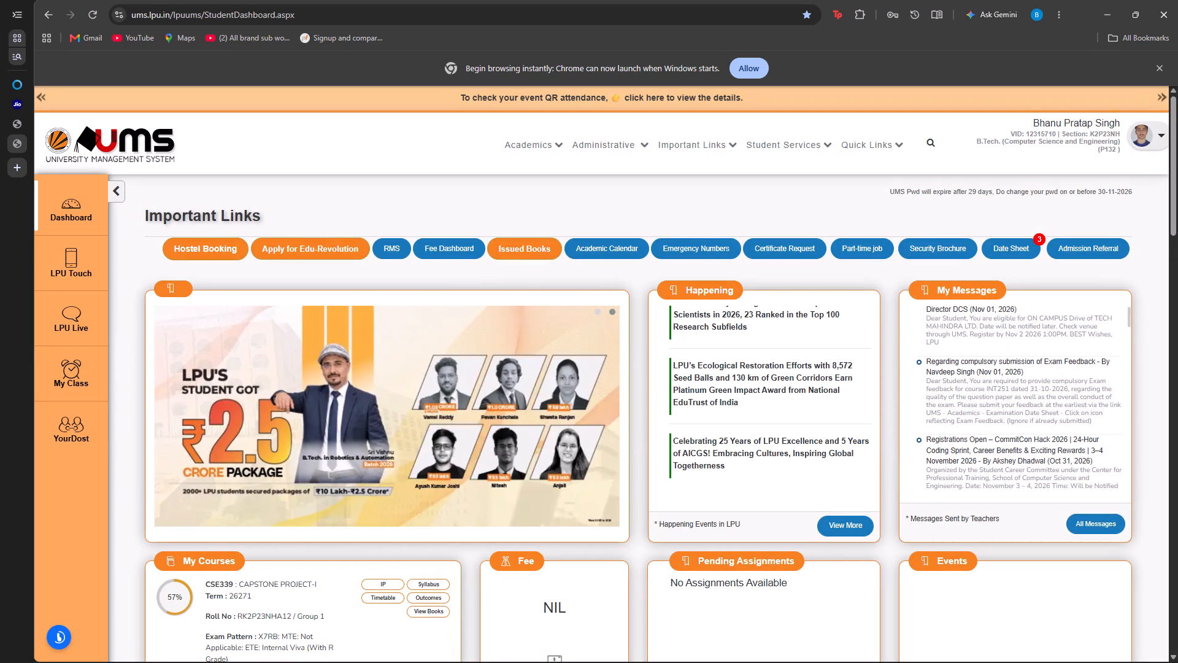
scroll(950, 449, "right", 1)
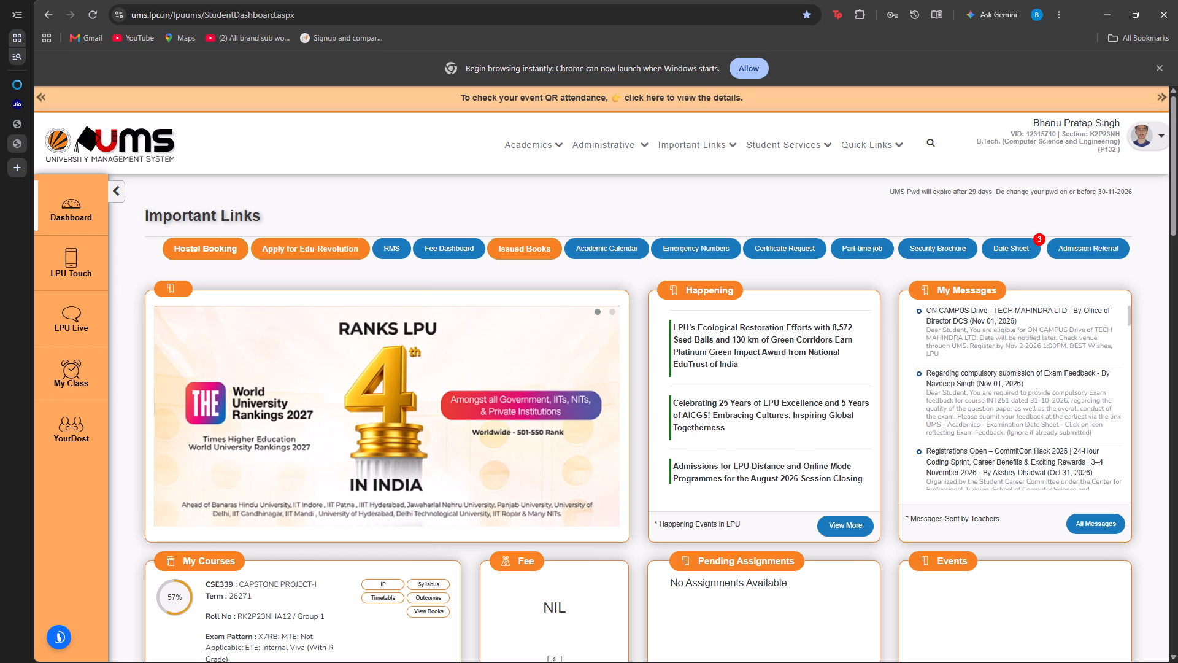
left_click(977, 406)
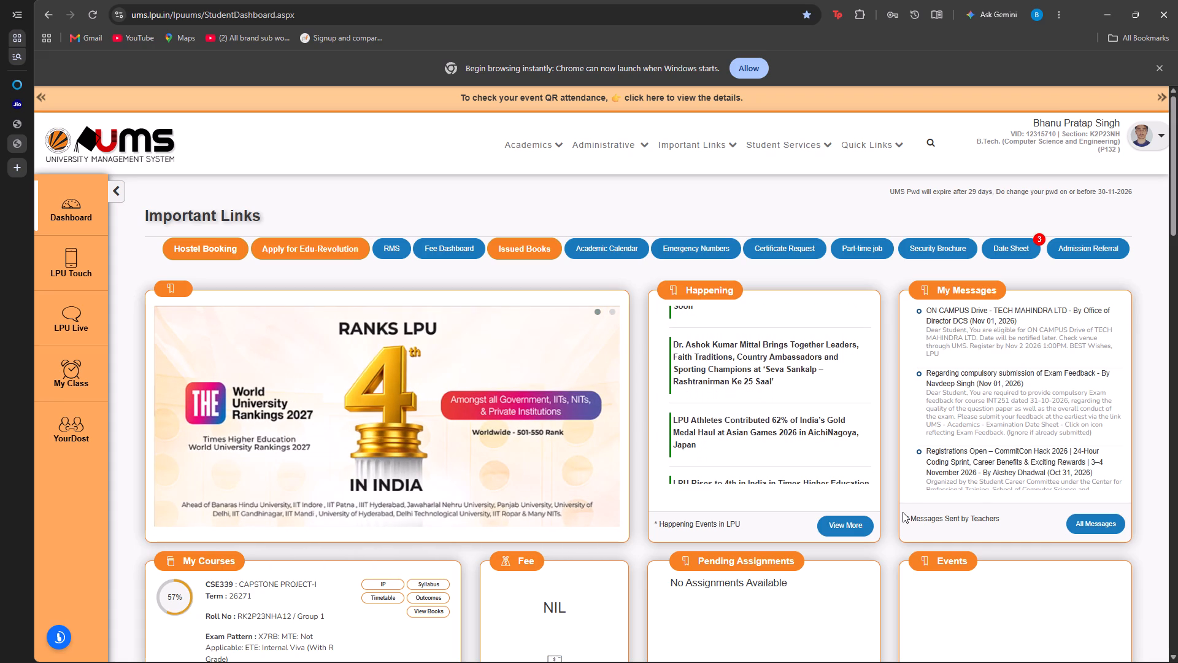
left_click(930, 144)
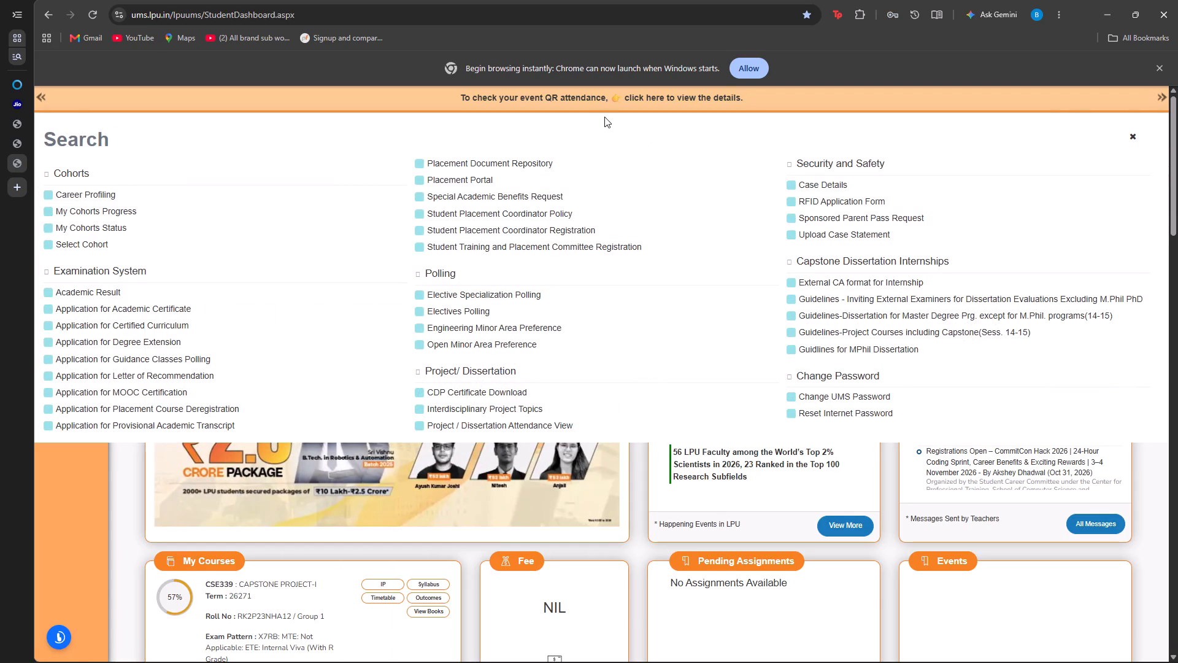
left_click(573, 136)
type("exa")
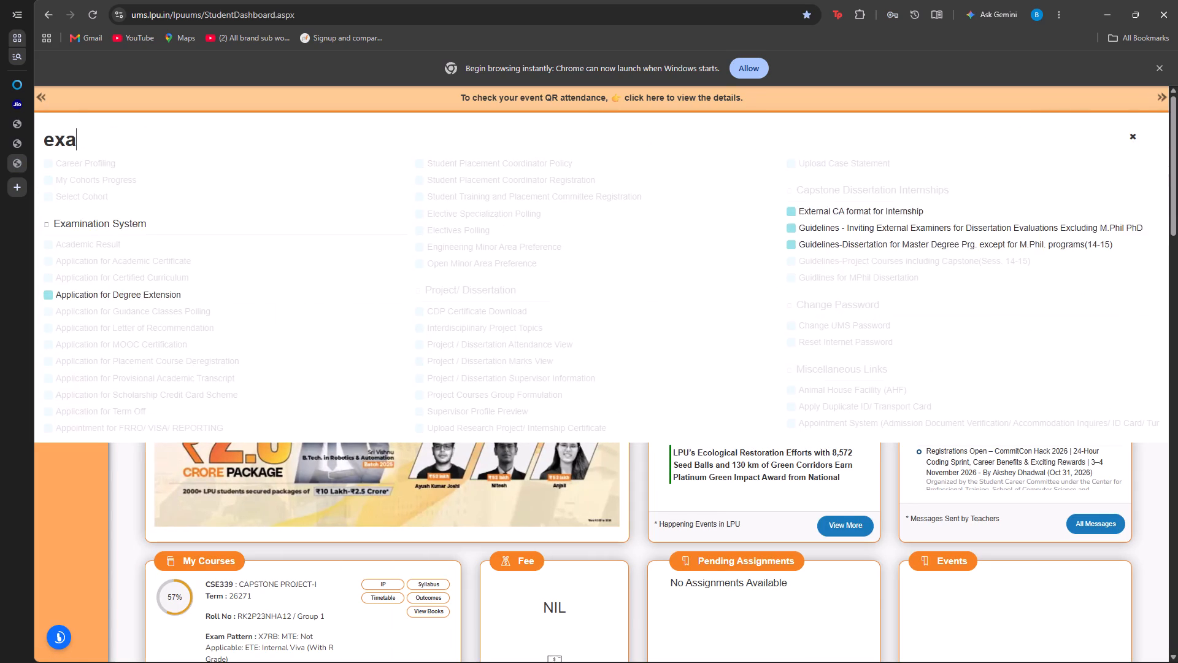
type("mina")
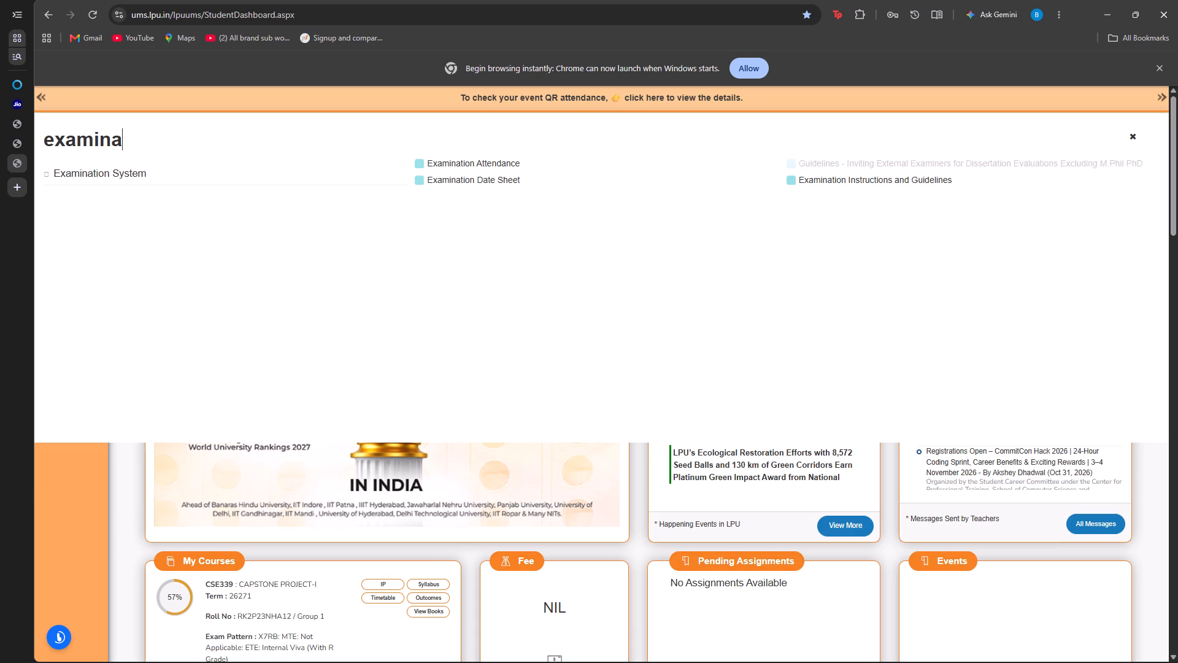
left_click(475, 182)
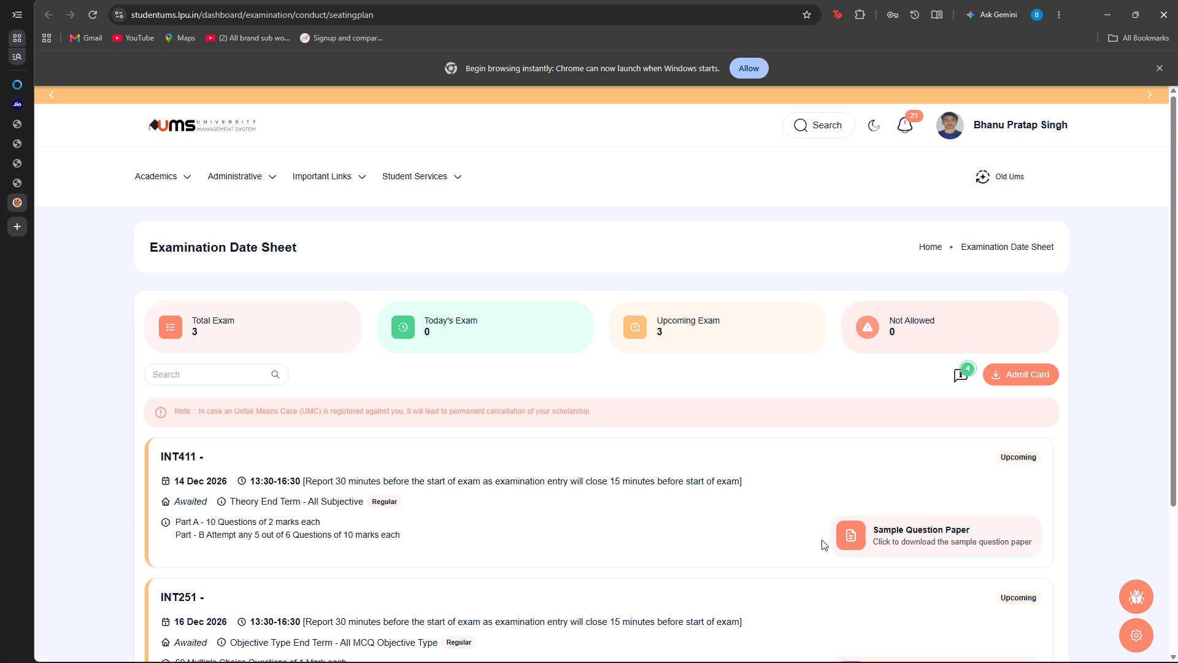
scroll(980, 593, "right", 1)
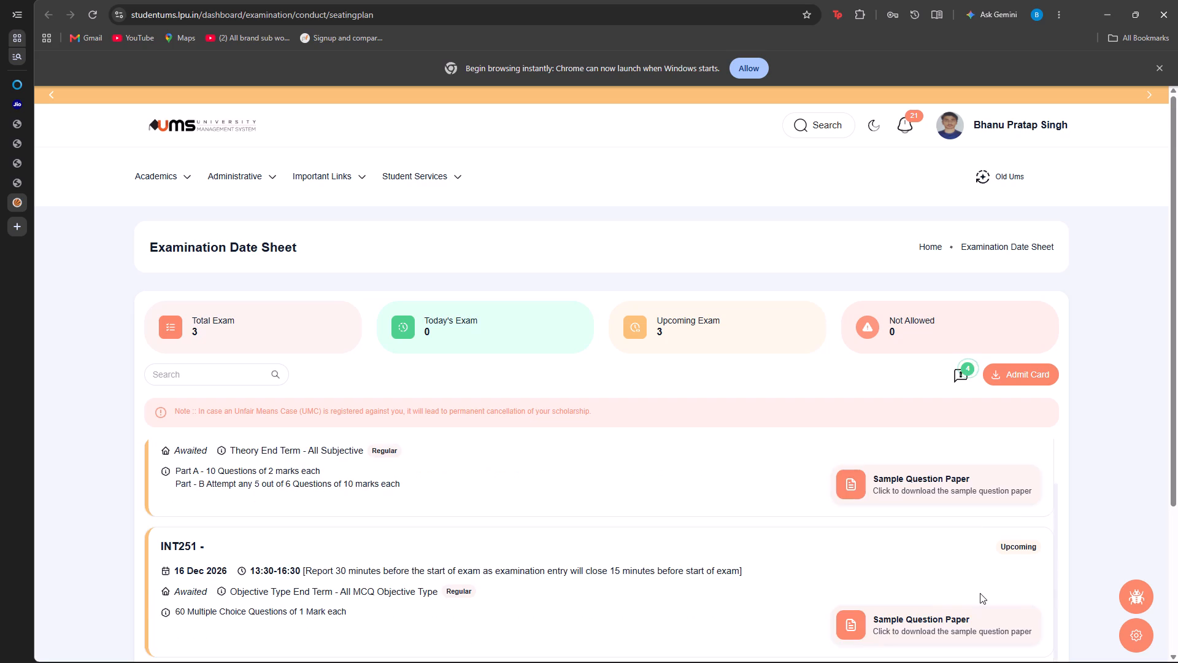
scroll(980, 593, "right", 1)
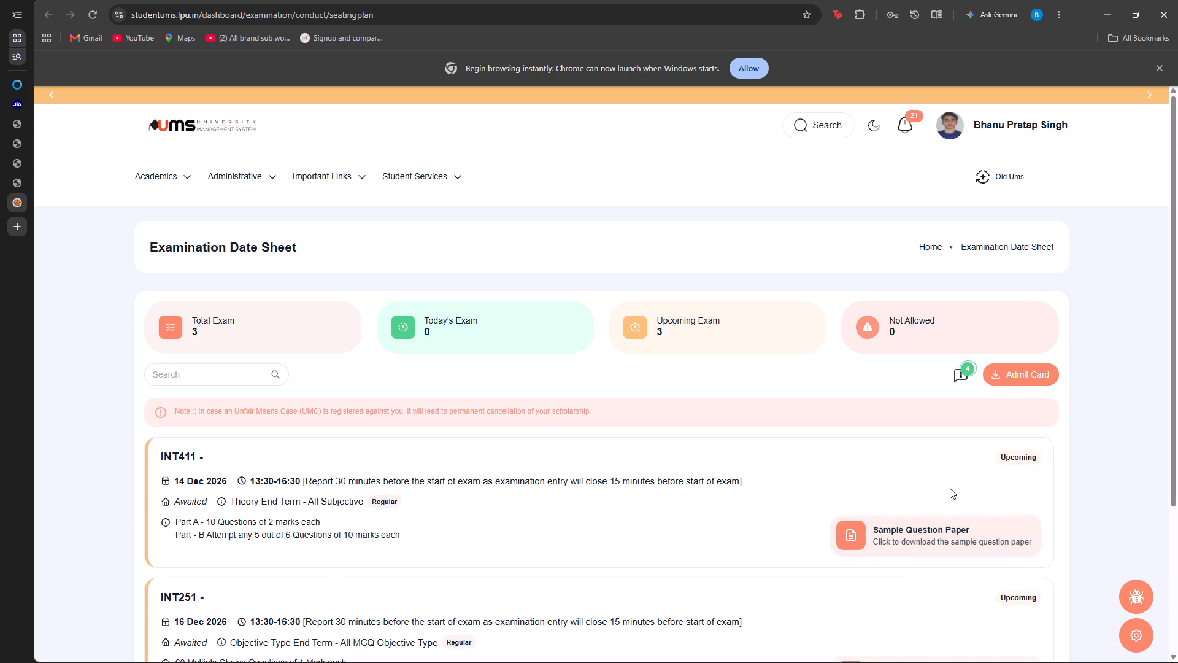
Open the feedback form for the 31 Oct 2026 Malware Analysis exam and answer Very Satisfied, Fully aligned and Very Easy to questions 1–3.
left_click(959, 371)
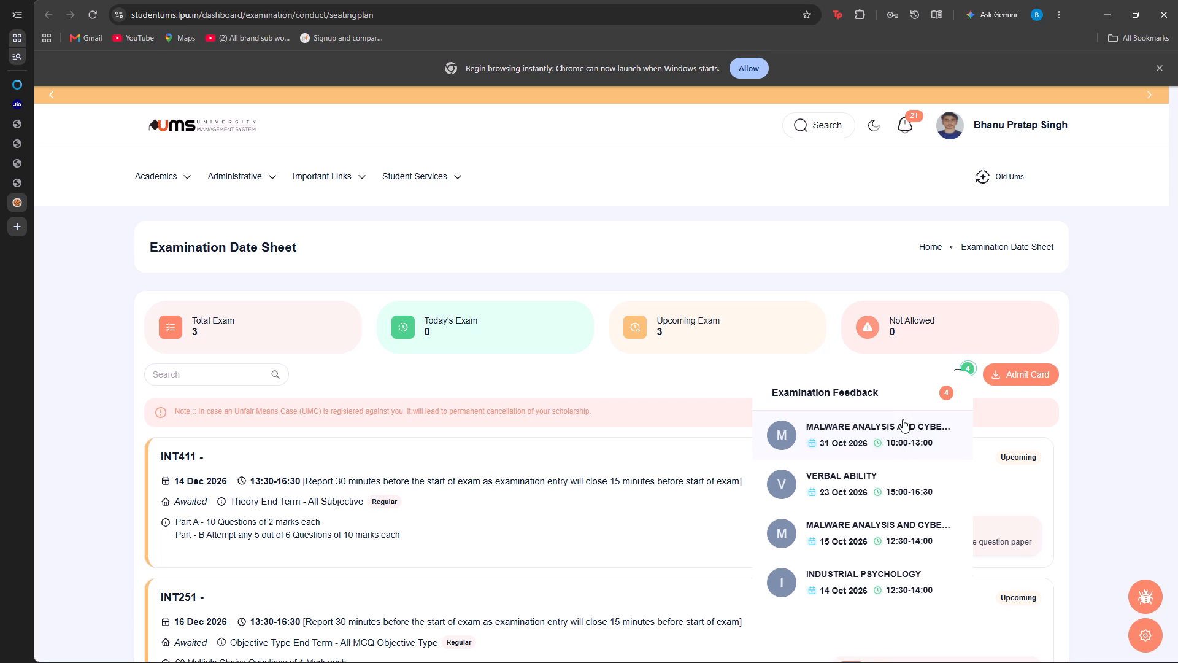
left_click(902, 421)
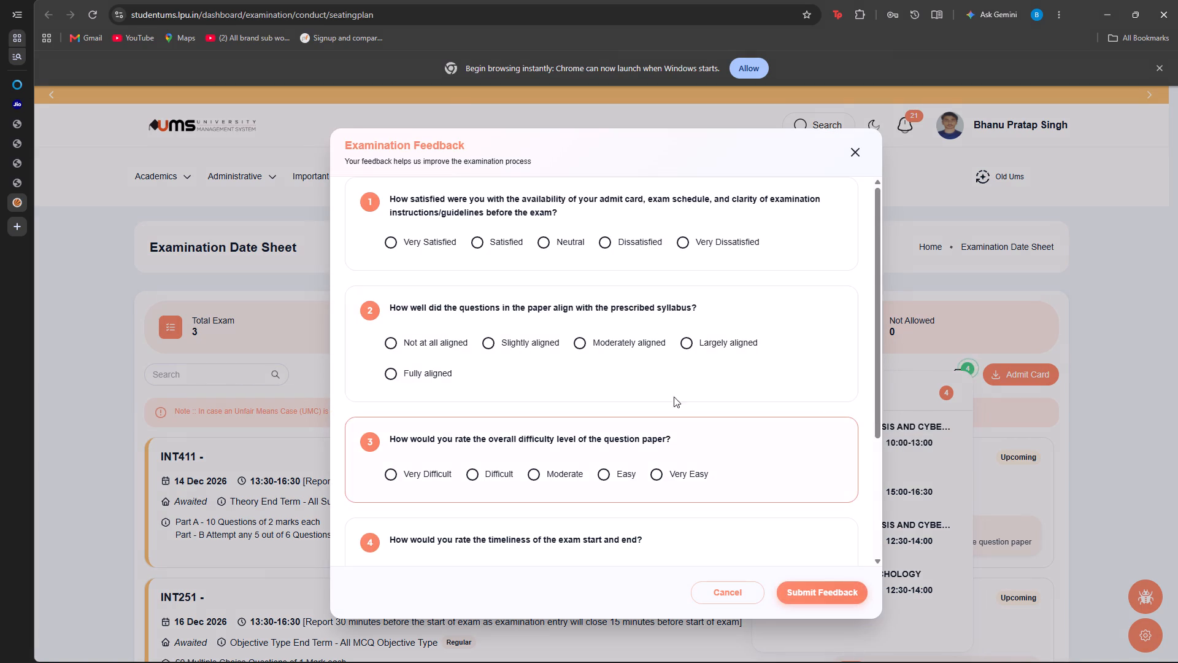
left_click(408, 236)
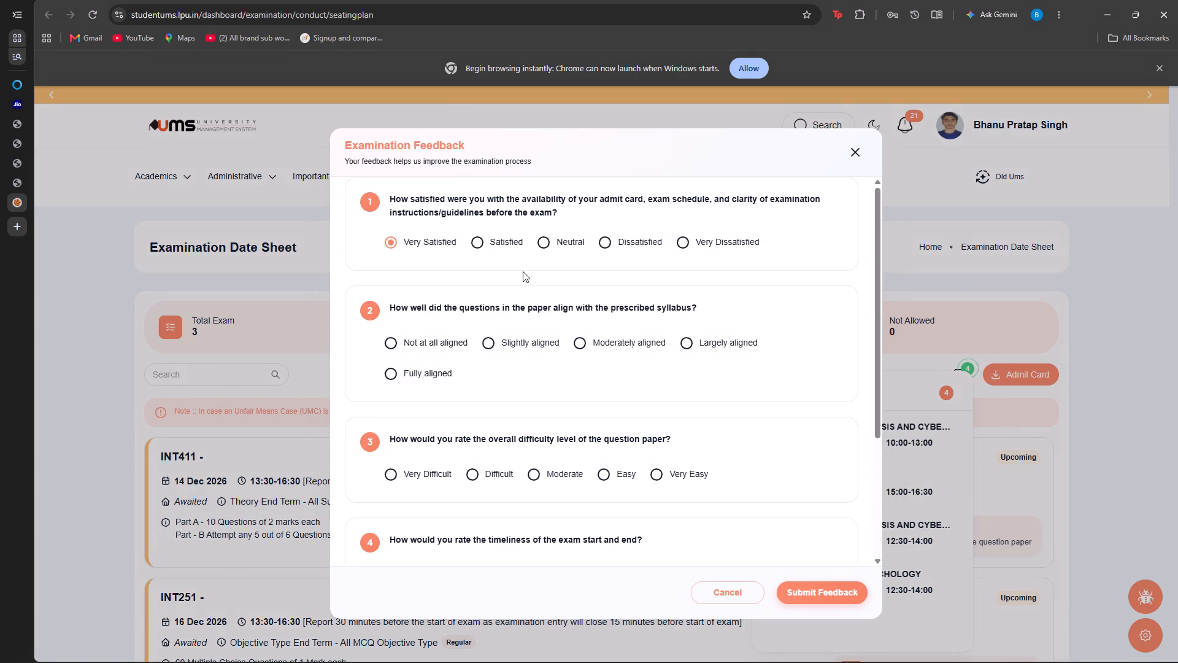
left_click(464, 347)
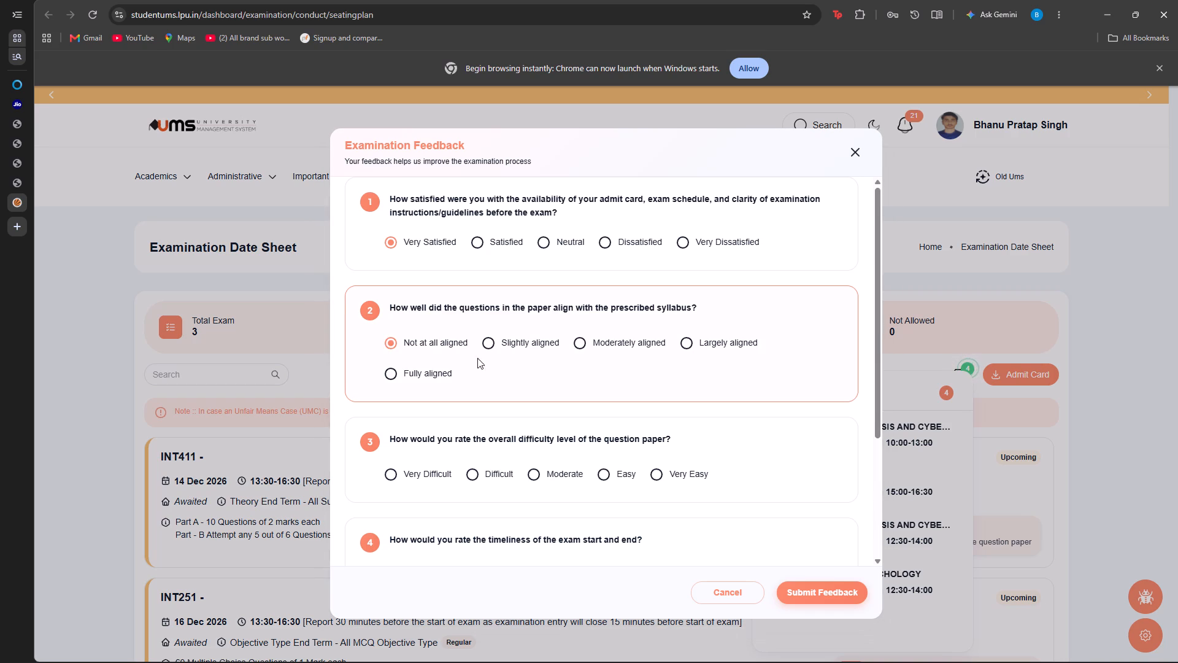
left_click(422, 373)
scroll(478, 449, "down", 1)
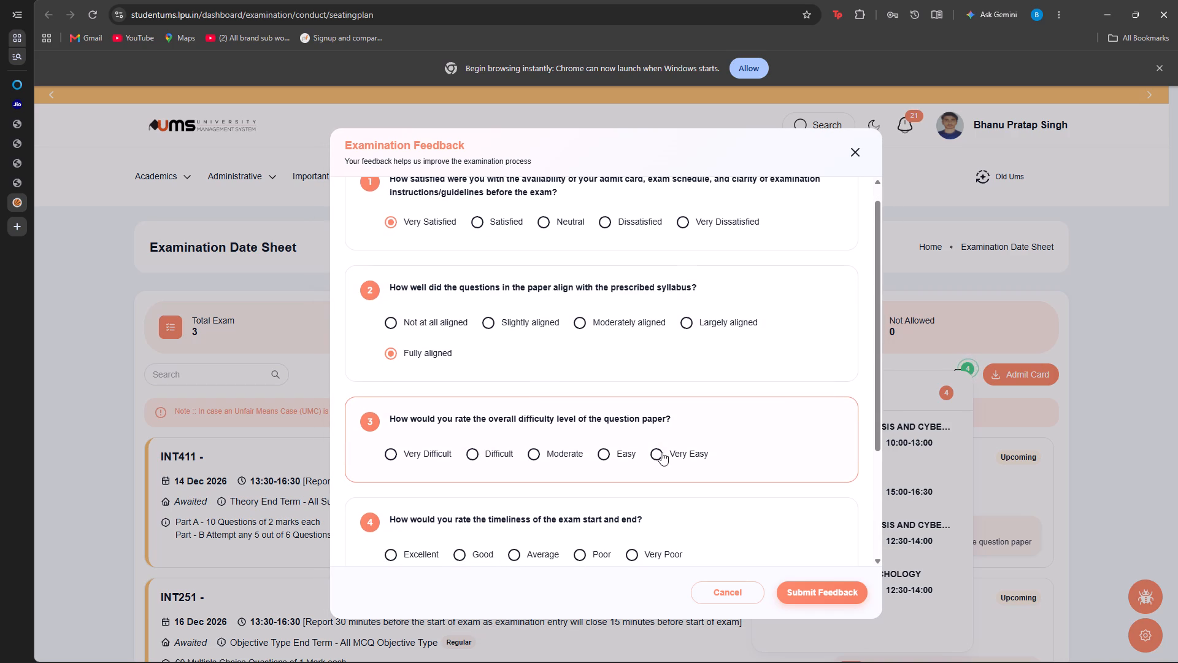
left_click(668, 453)
Rate exam timeliness as Average and allotted time as More than sufficient time, and submit the feedback.
scroll(668, 453, "down", 2)
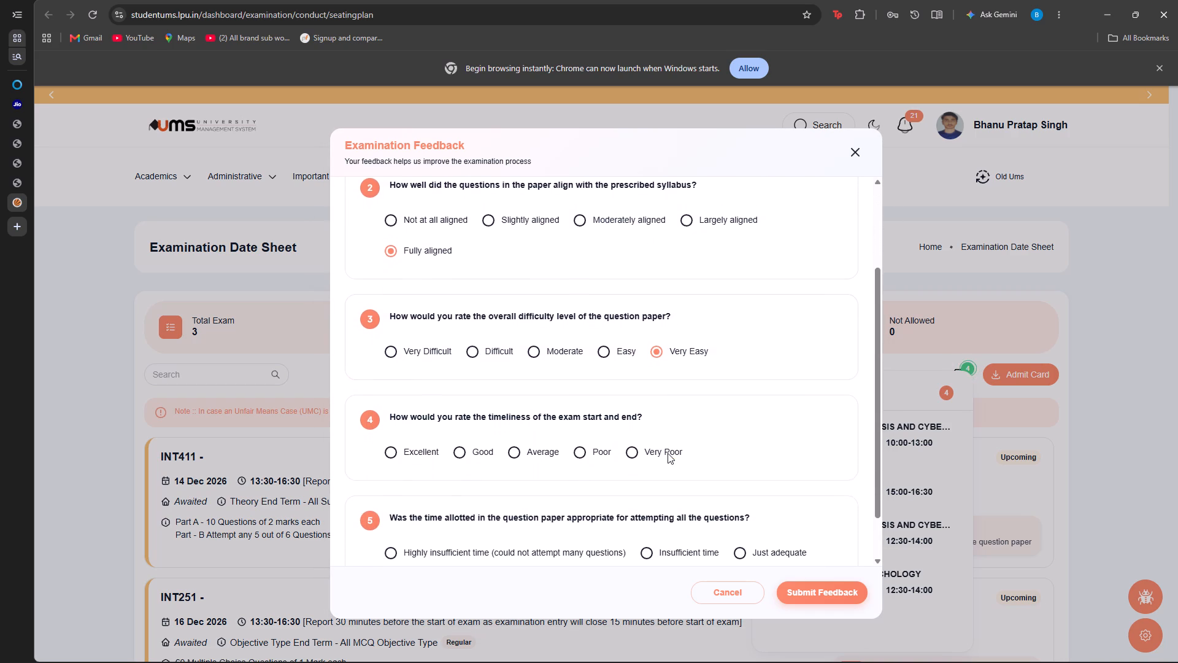
scroll(668, 453, "down", 1)
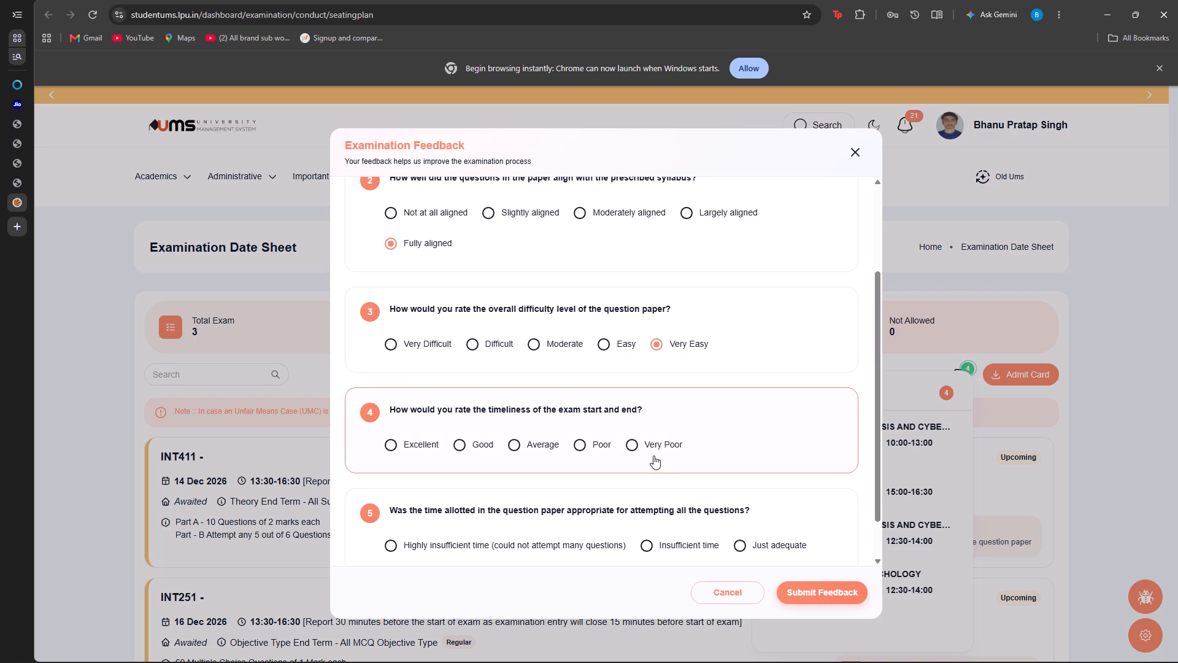
scroll(653, 456, "down", 1)
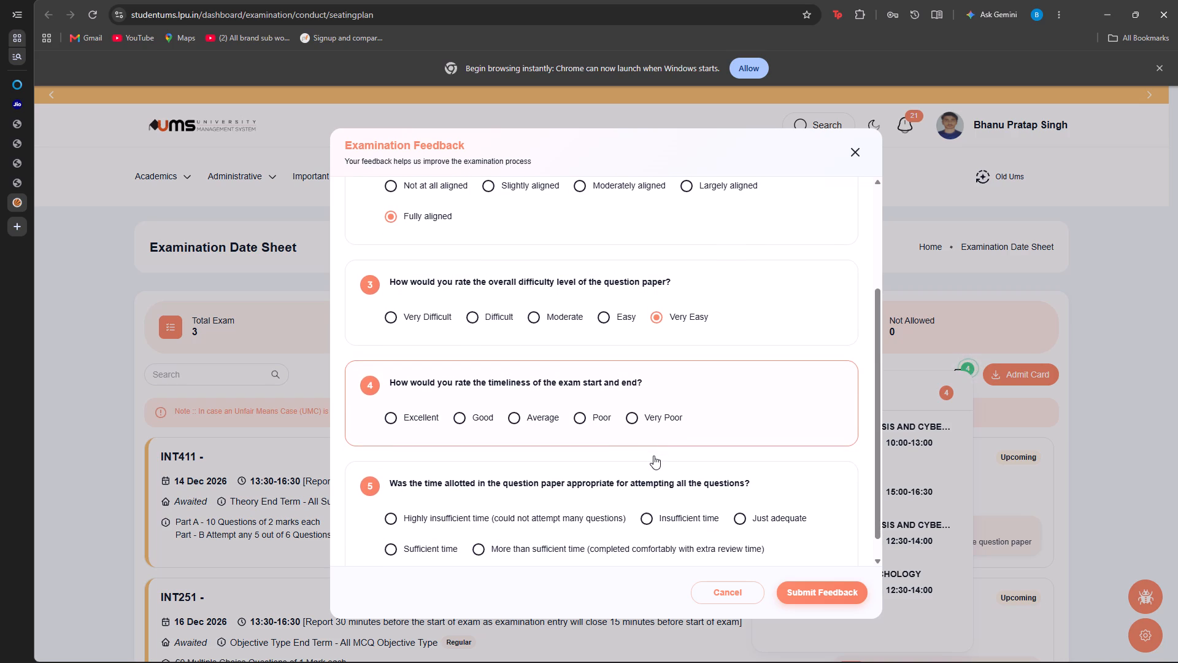
scroll(653, 456, "down", 1)
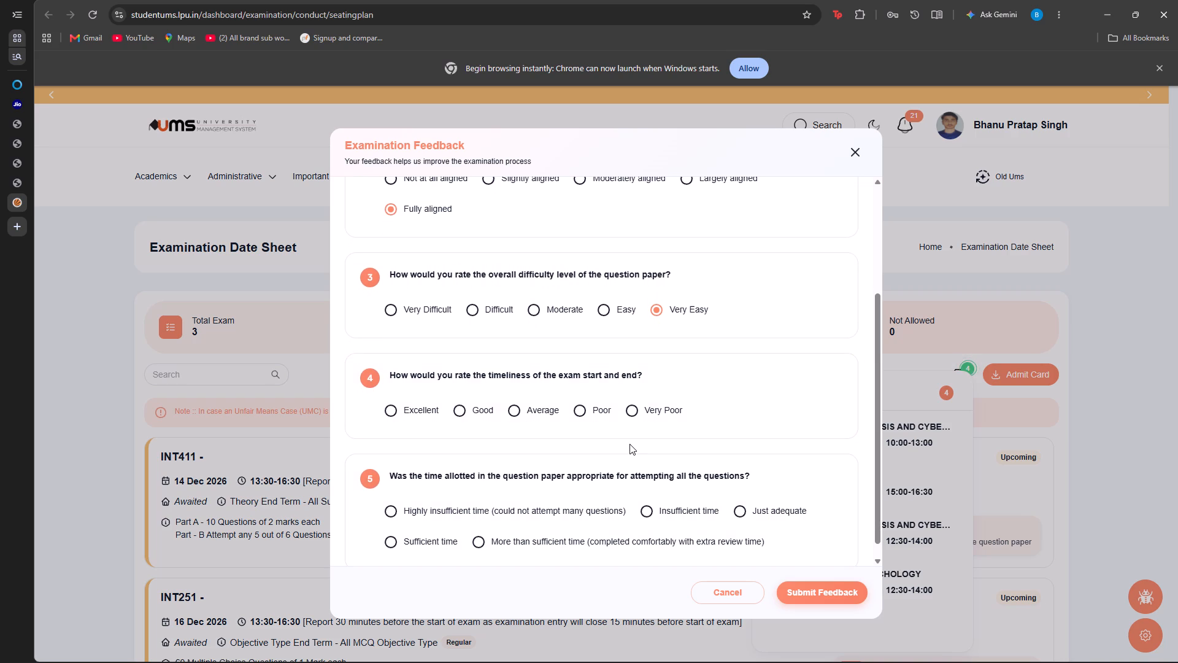
left_click(507, 414)
scroll(525, 488, "down", 1)
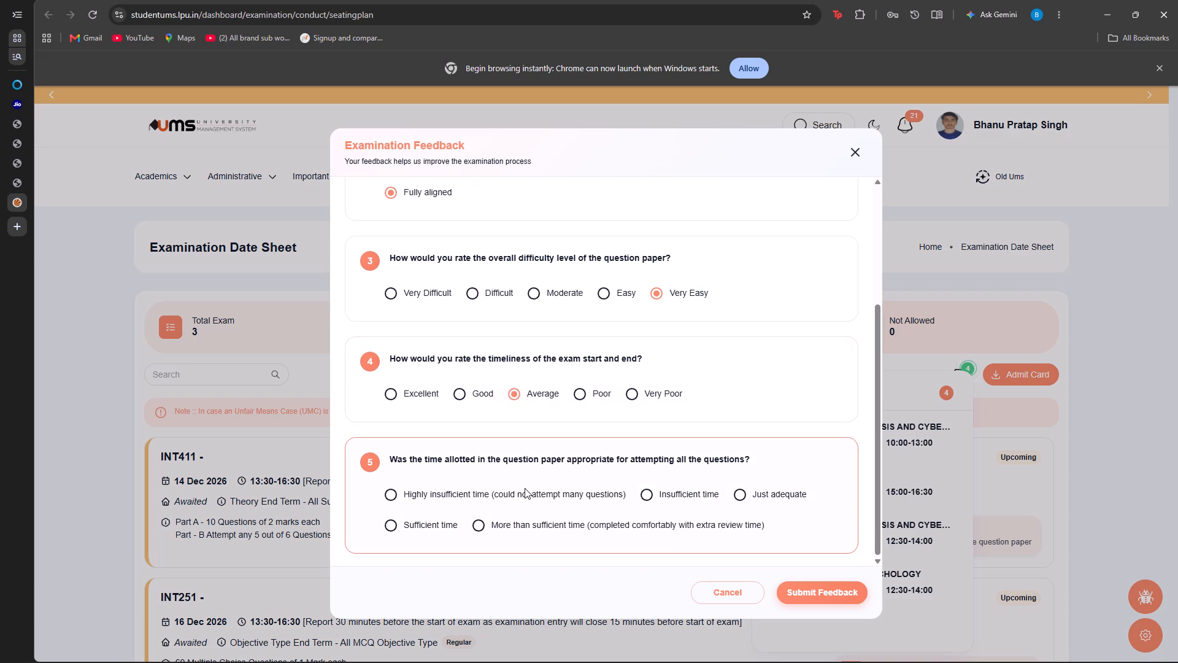
scroll(525, 488, "down", 1)
left_click(537, 529)
left_click(557, 524)
scroll(557, 524, "down", 1)
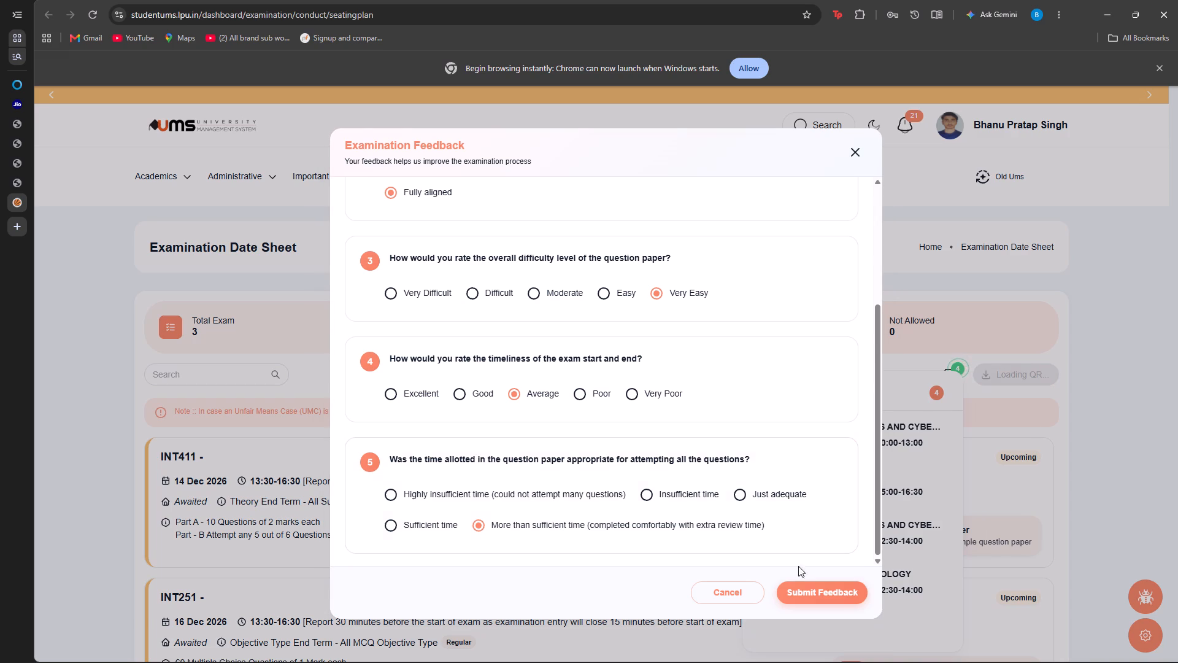
left_click(799, 583)
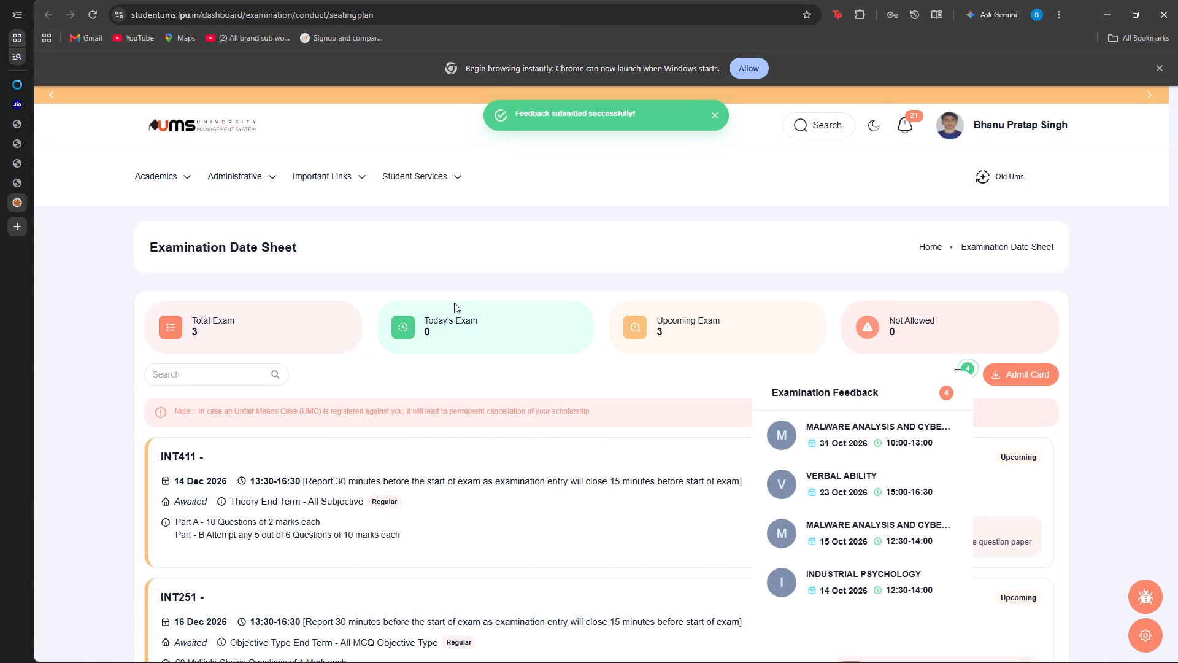
Close the examination feedback list and open the portal's notifications.
scroll(307, 243, "up", 3)
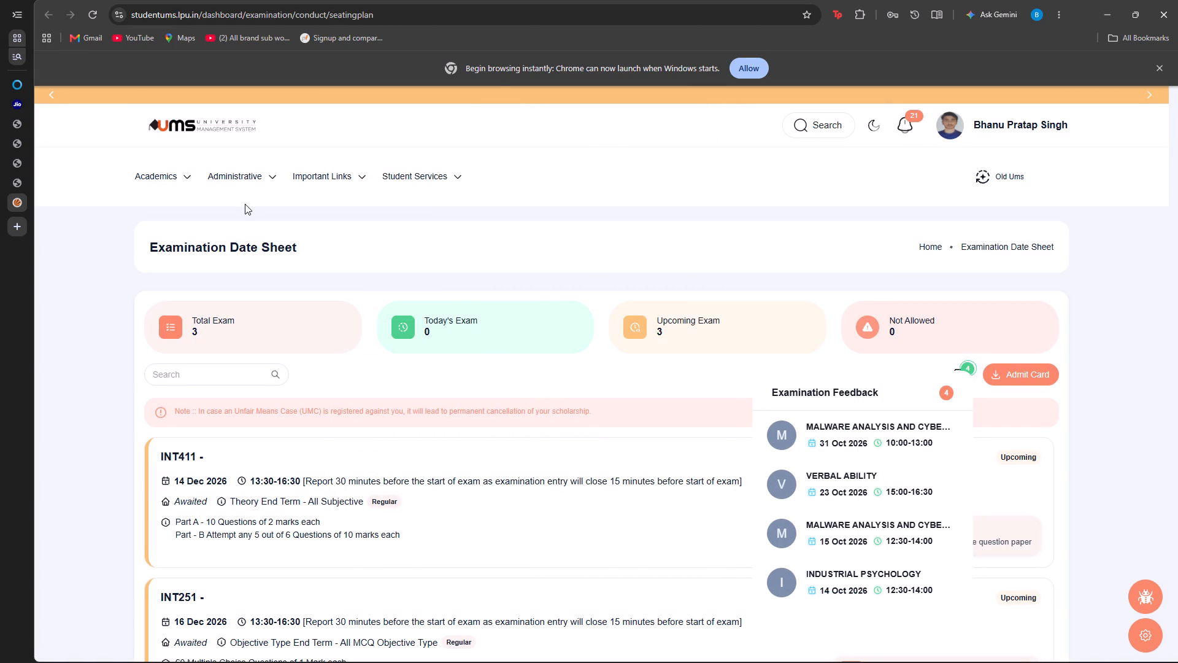
left_click(898, 125)
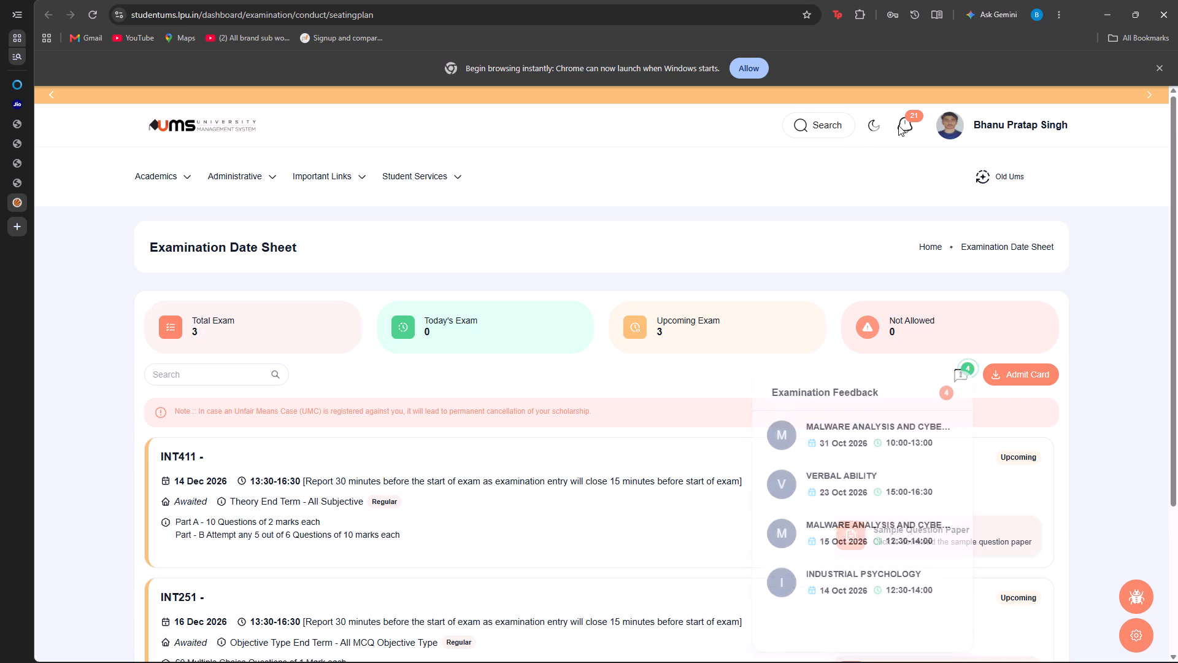
left_click(899, 130)
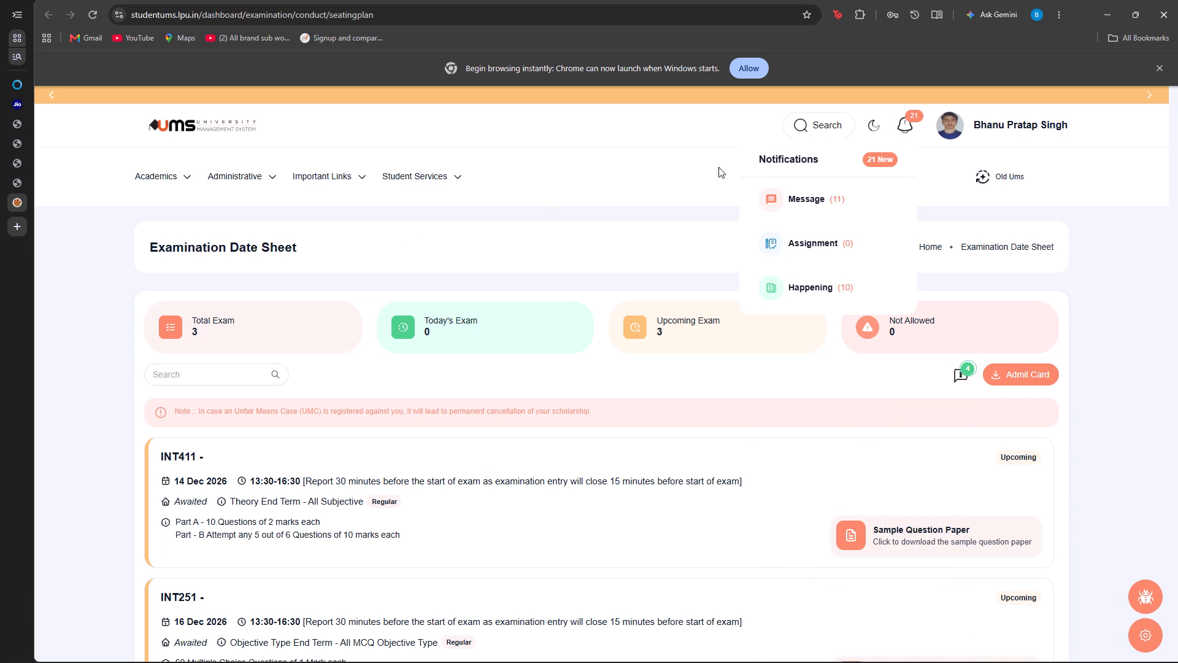
Open the message notifications, read the Tech Mahindra on-campus drive message and its registration deadline, and close the messages.
left_click(783, 200)
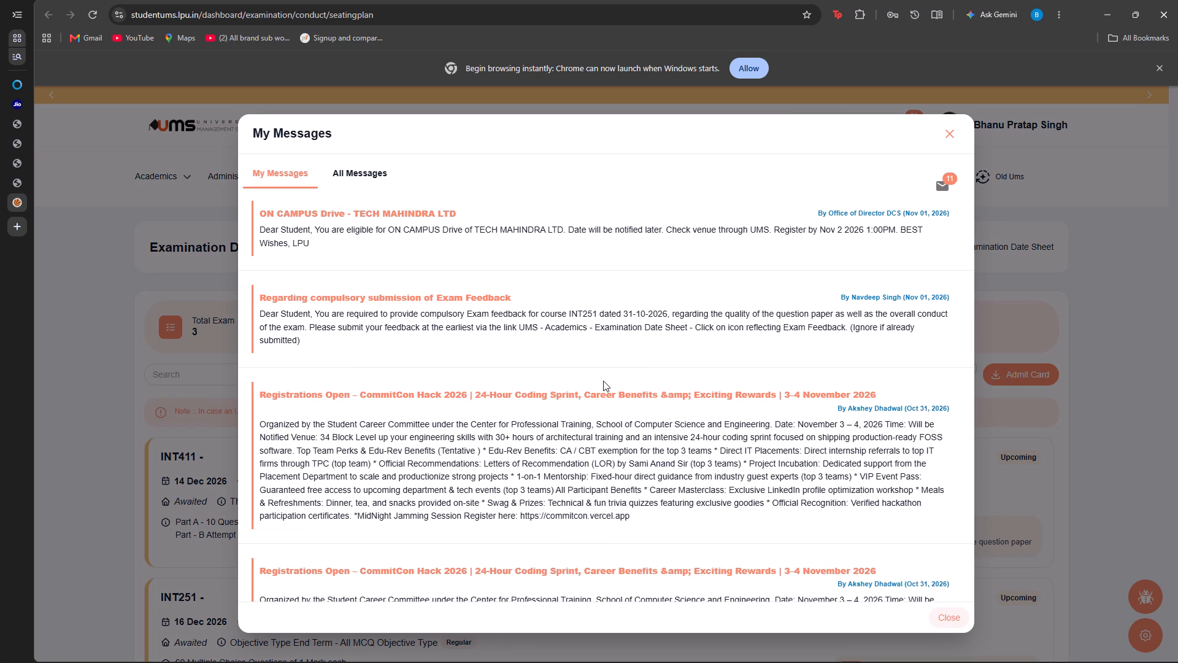
scroll(603, 381, "right", 1)
left_click_drag(778, 228, 818, 231)
left_click(818, 231)
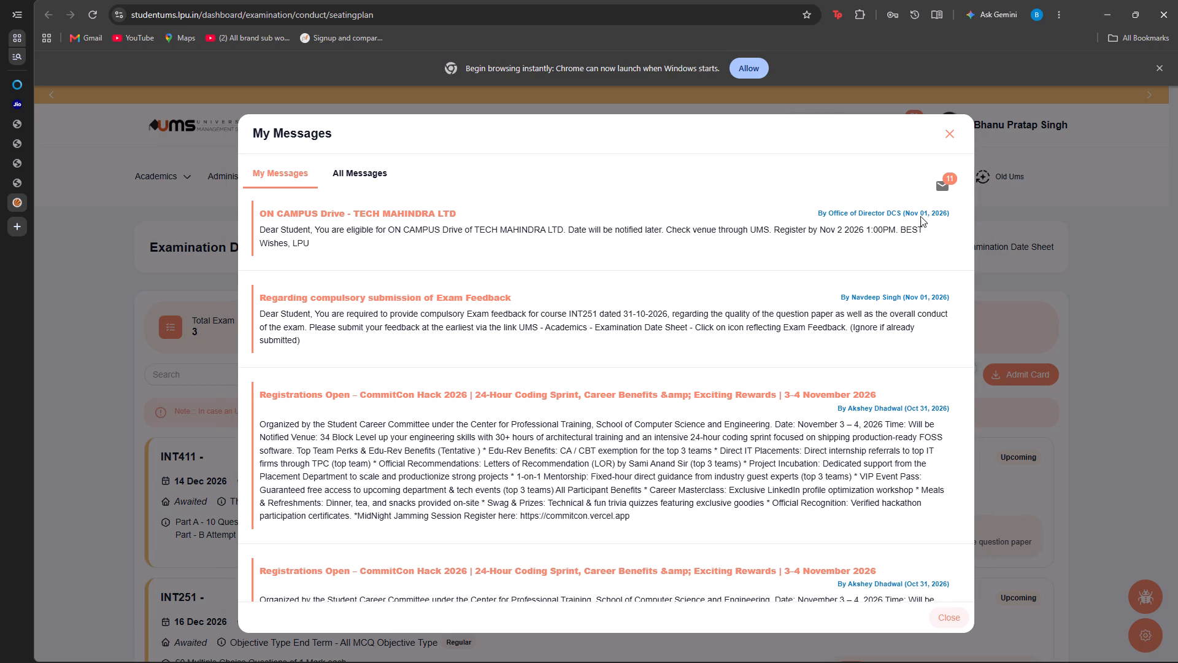
left_click(950, 136)
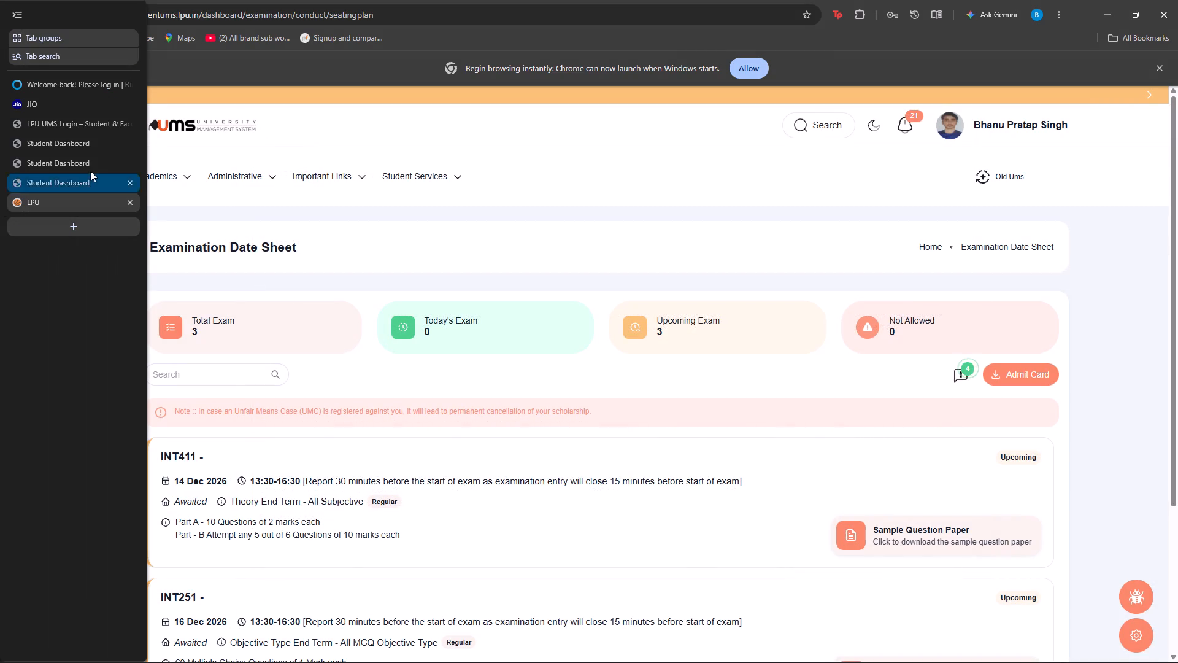
Return to the old UMS dashboard, search it for "placement" and open the Placement Portal.
left_click(98, 185)
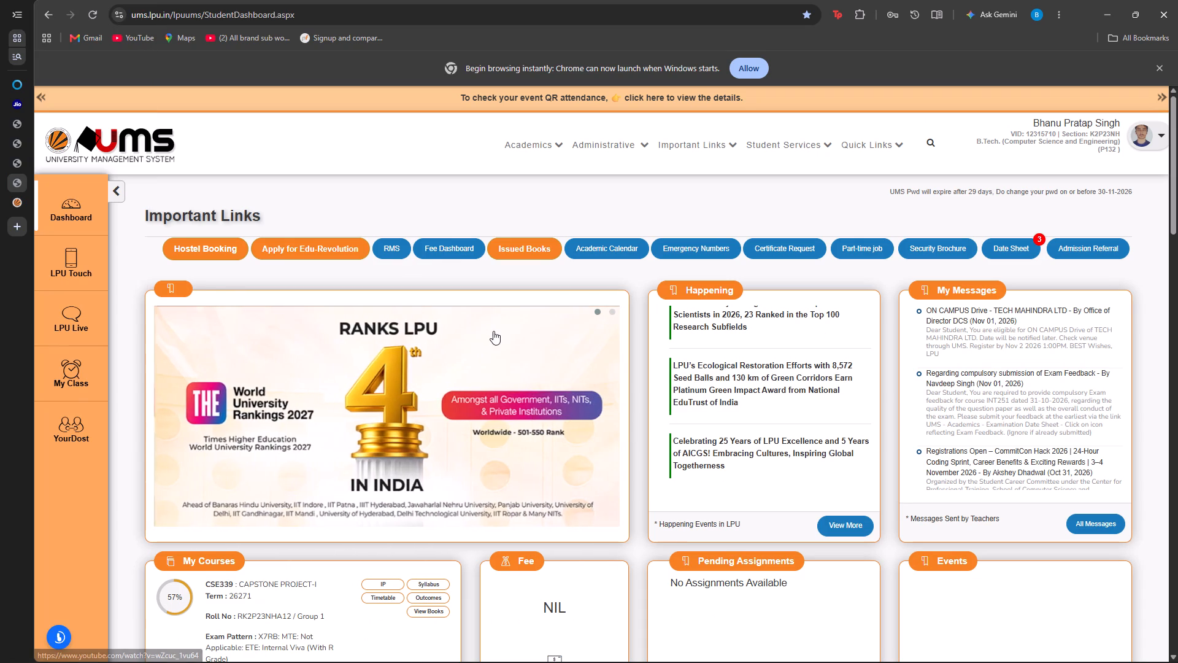
left_click(930, 144)
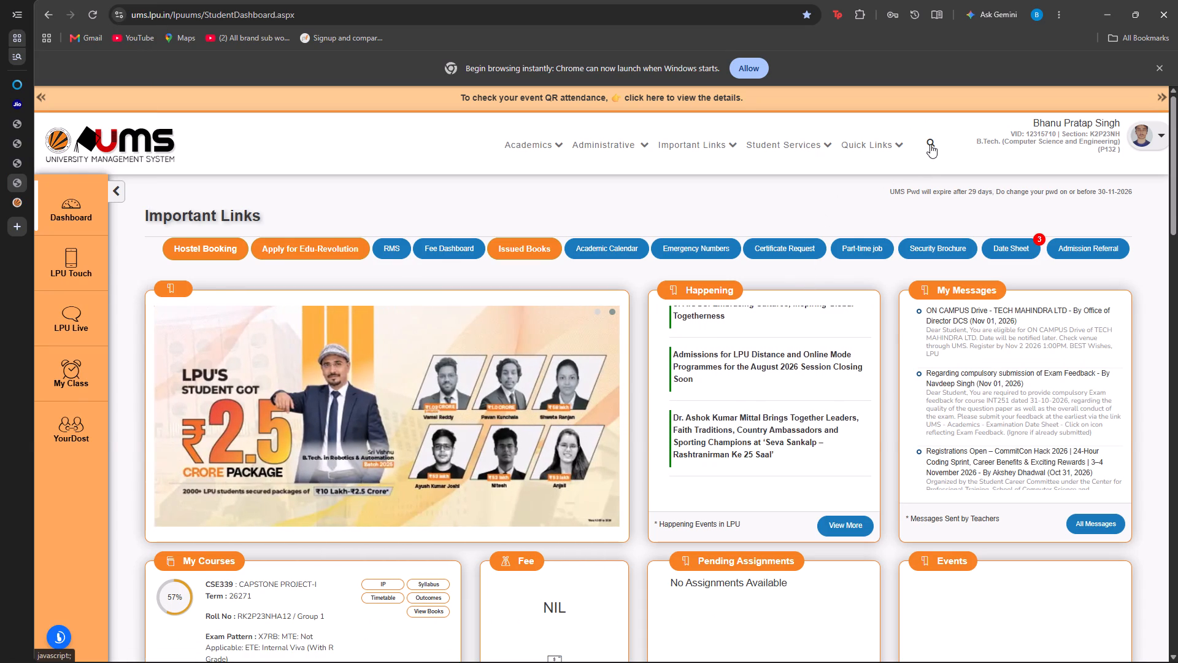
left_click(726, 144)
type("placement")
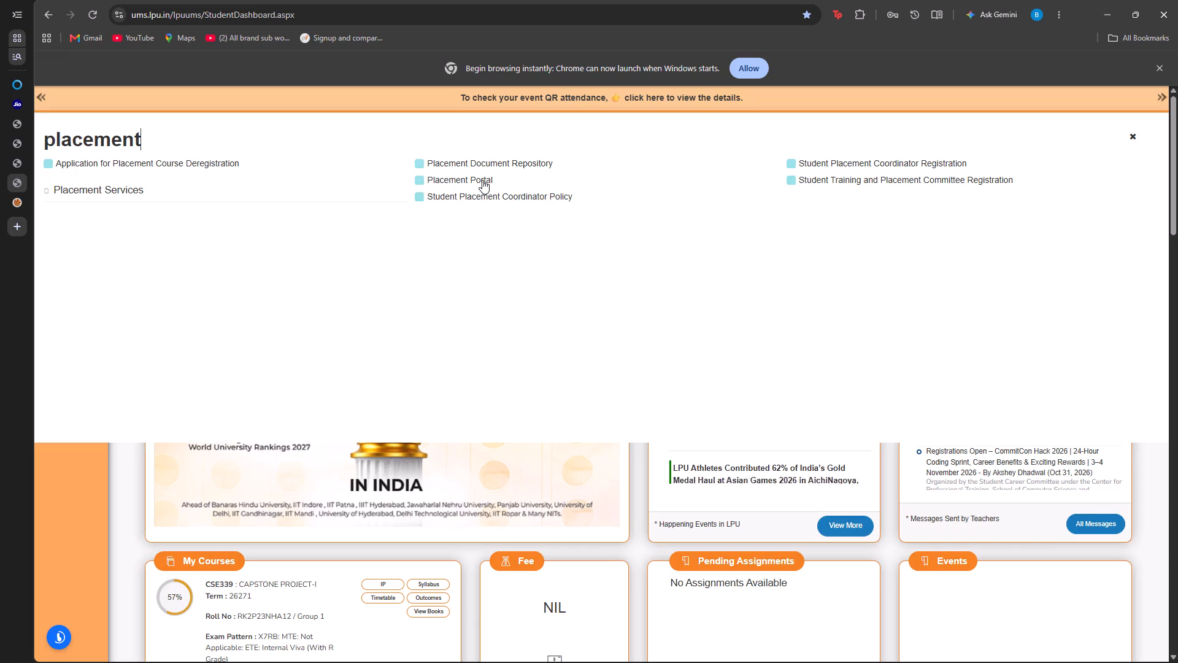
left_click(482, 181)
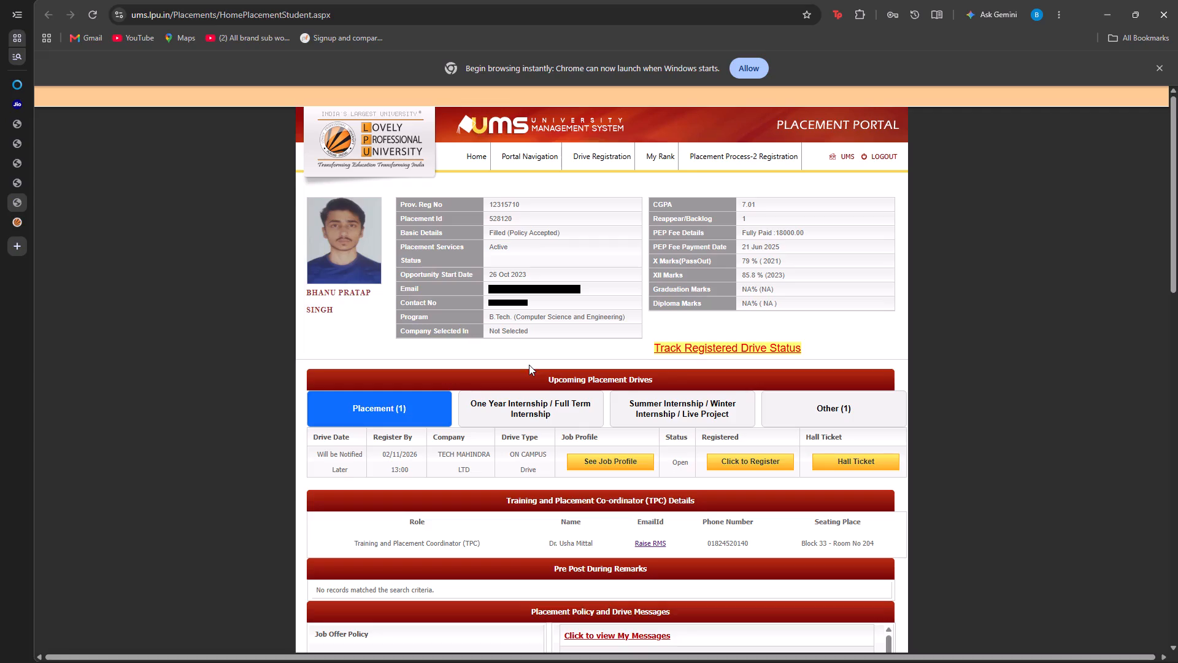
Check the upcoming drives under Summer/Winter Internship and One Year Internship, and return to the Placement category.
scroll(547, 357, "down", 2)
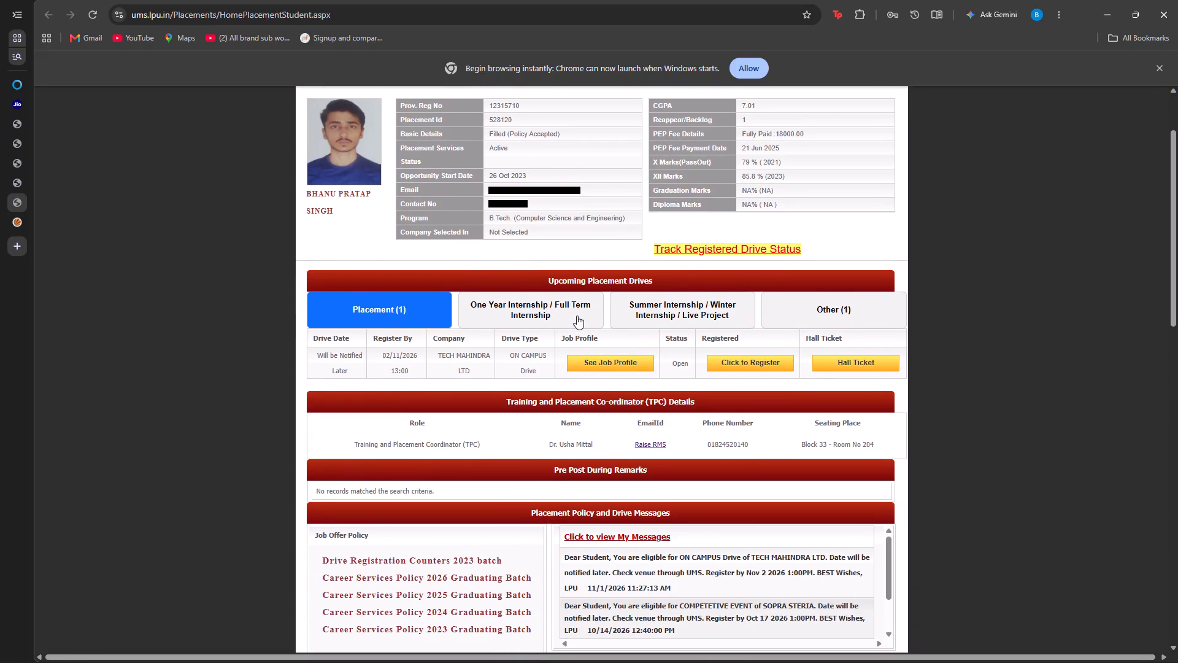
left_click(657, 315)
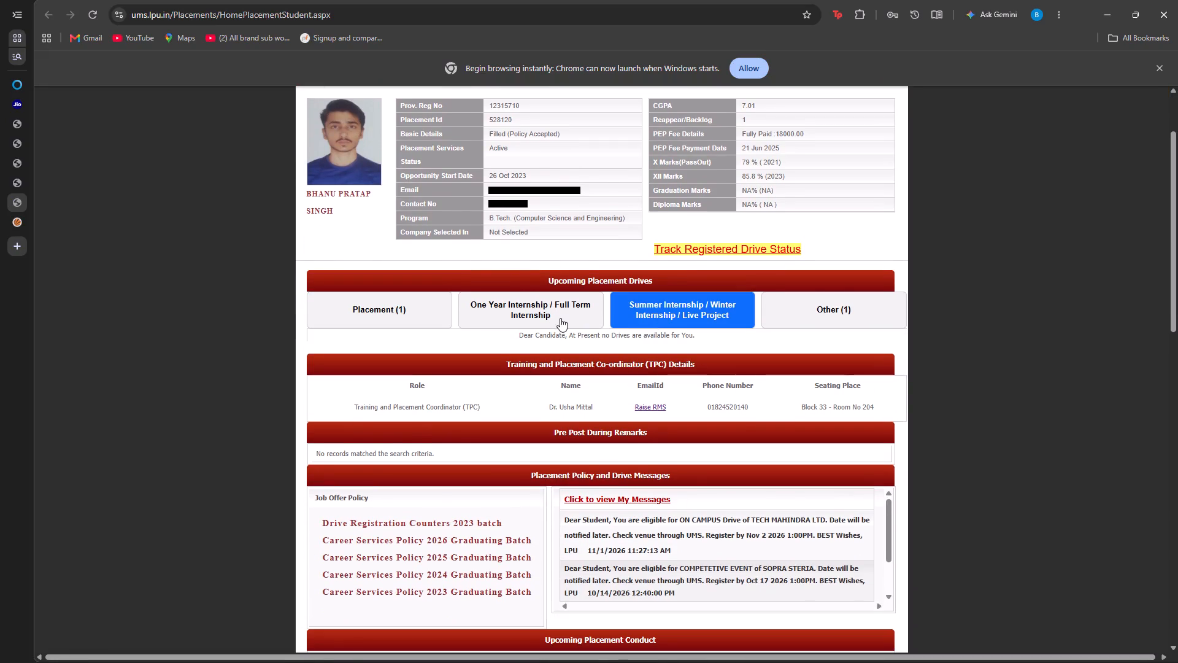
left_click(560, 317)
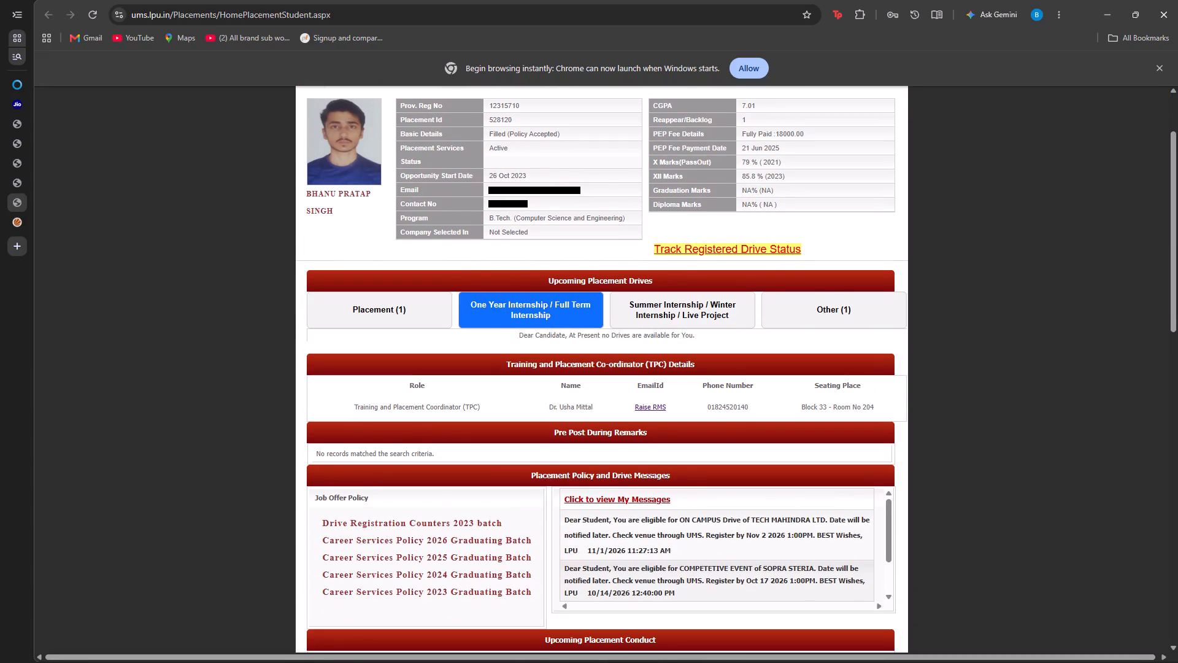
left_click(440, 315)
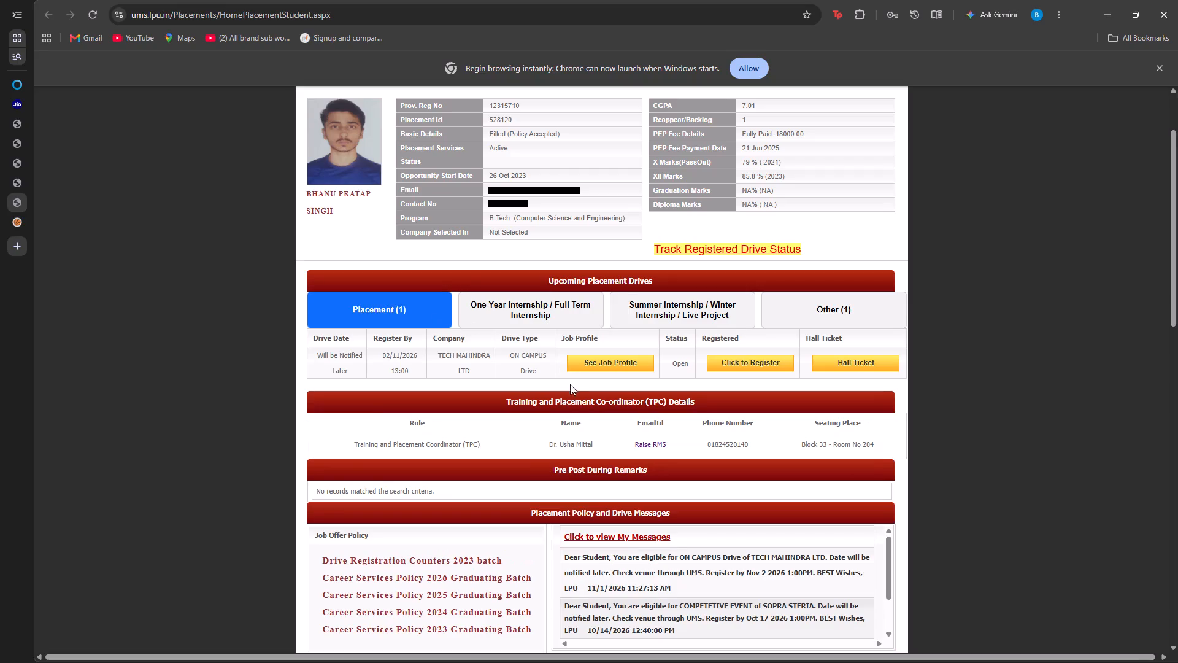
Open the job profile of the Tech Mahindra placement drive and read its role, salary description and required skills.
left_click(599, 363)
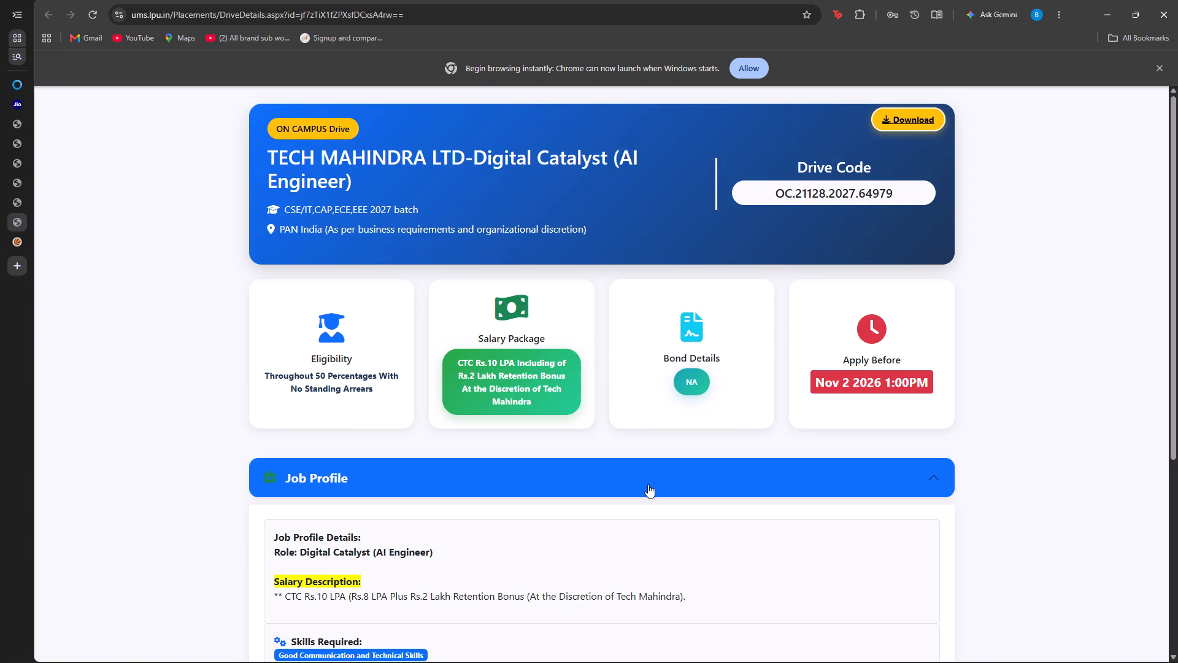
scroll(648, 484, "down", 2)
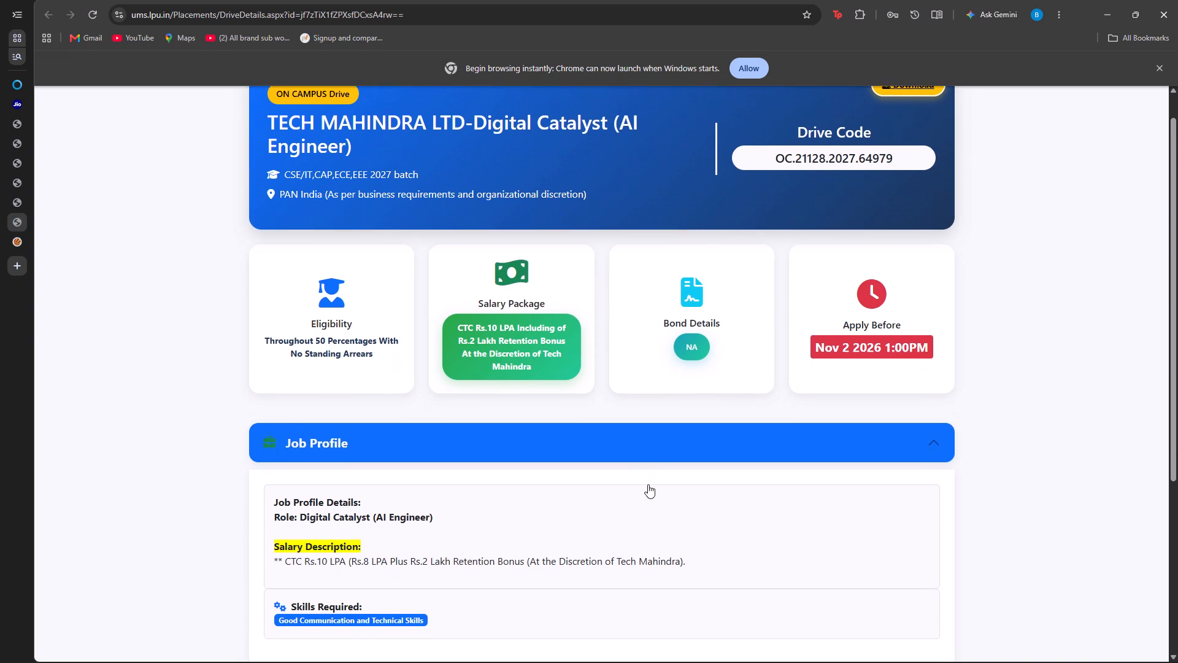
scroll(648, 484, "down", 1)
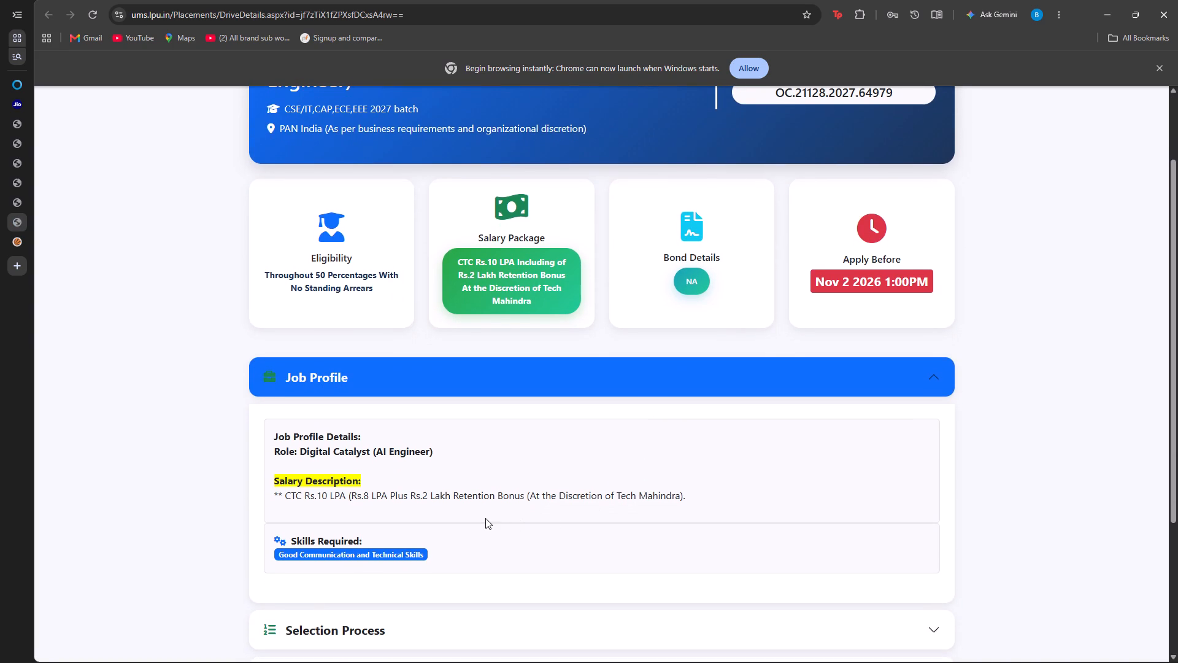
left_click_drag(493, 497, 544, 501)
left_click(544, 501)
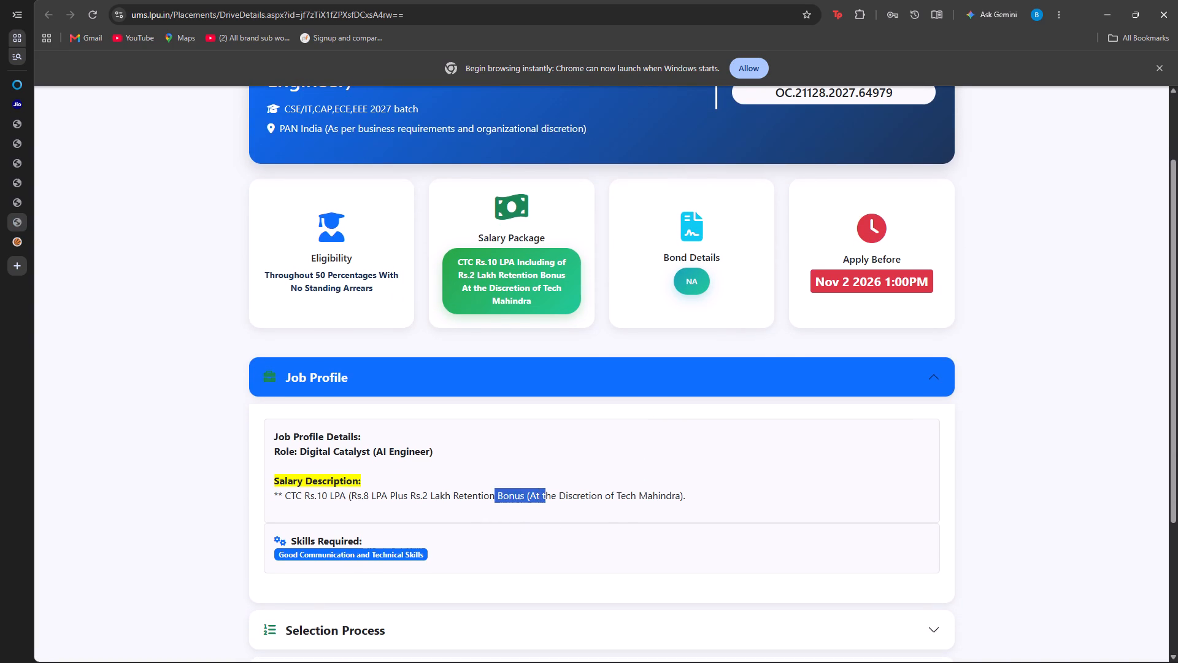
Expand the drive's Selection Process section, review its rounds, collapse it and recheck the drive summary.
scroll(544, 501, "down", 3)
left_click(574, 465)
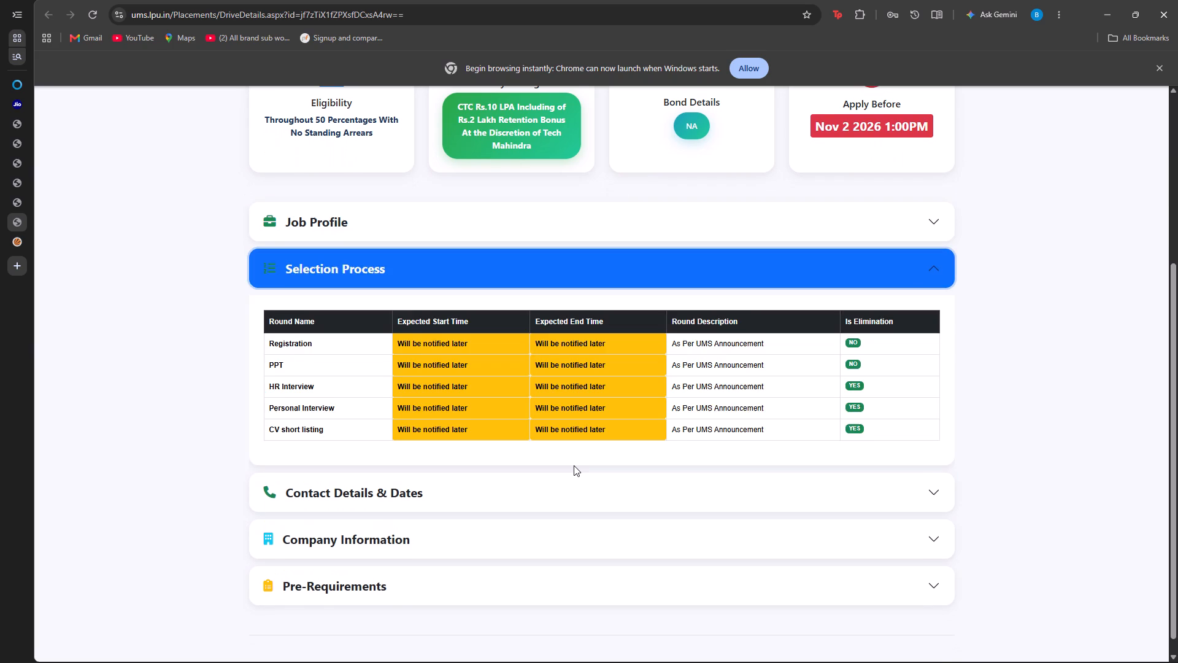
scroll(574, 465, "down", 2)
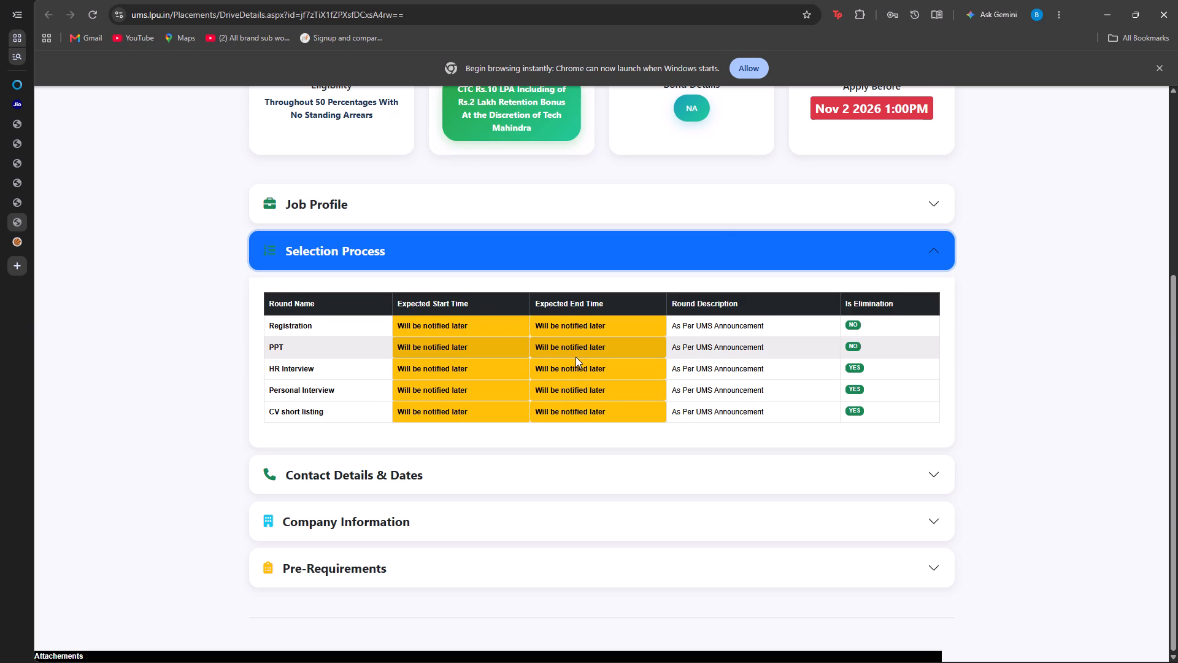
left_click(804, 253)
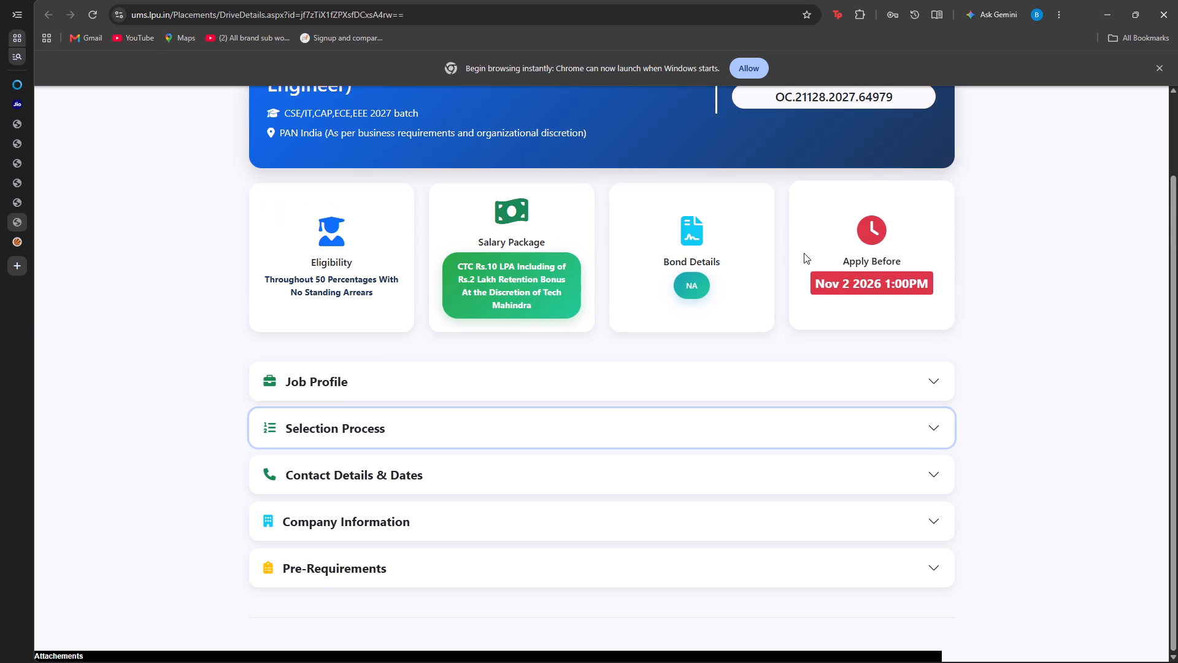
scroll(804, 253, "up", 3)
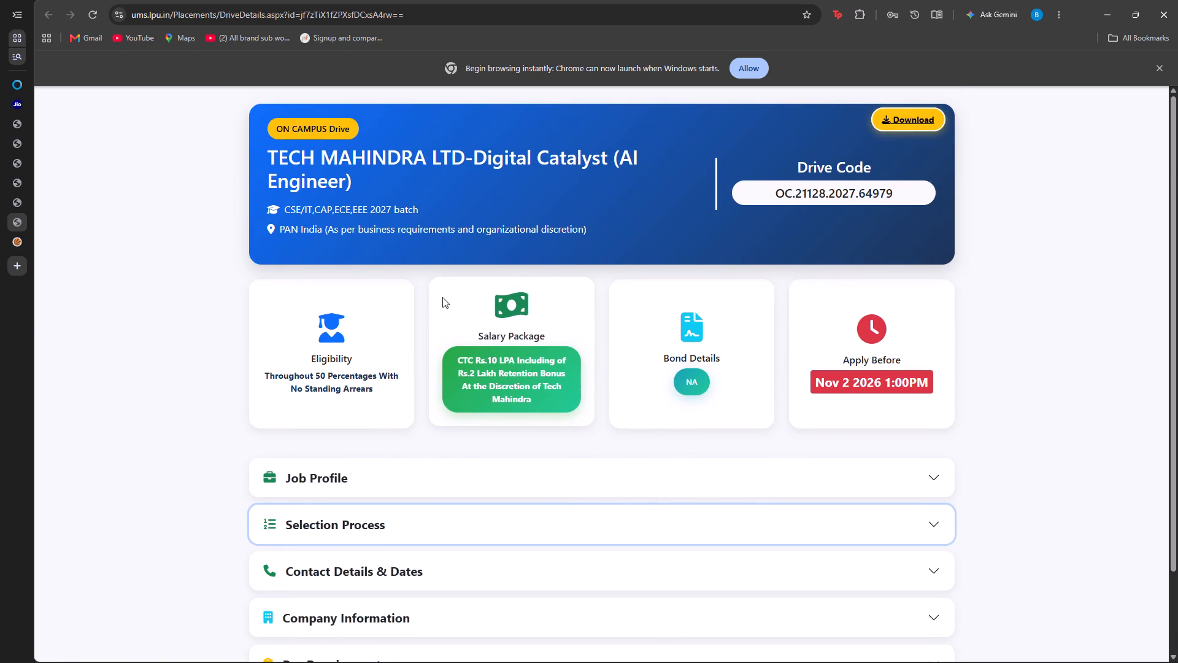
Review the drive's Contact Details & Dates and Company Information sections.
scroll(506, 389, "down", 1)
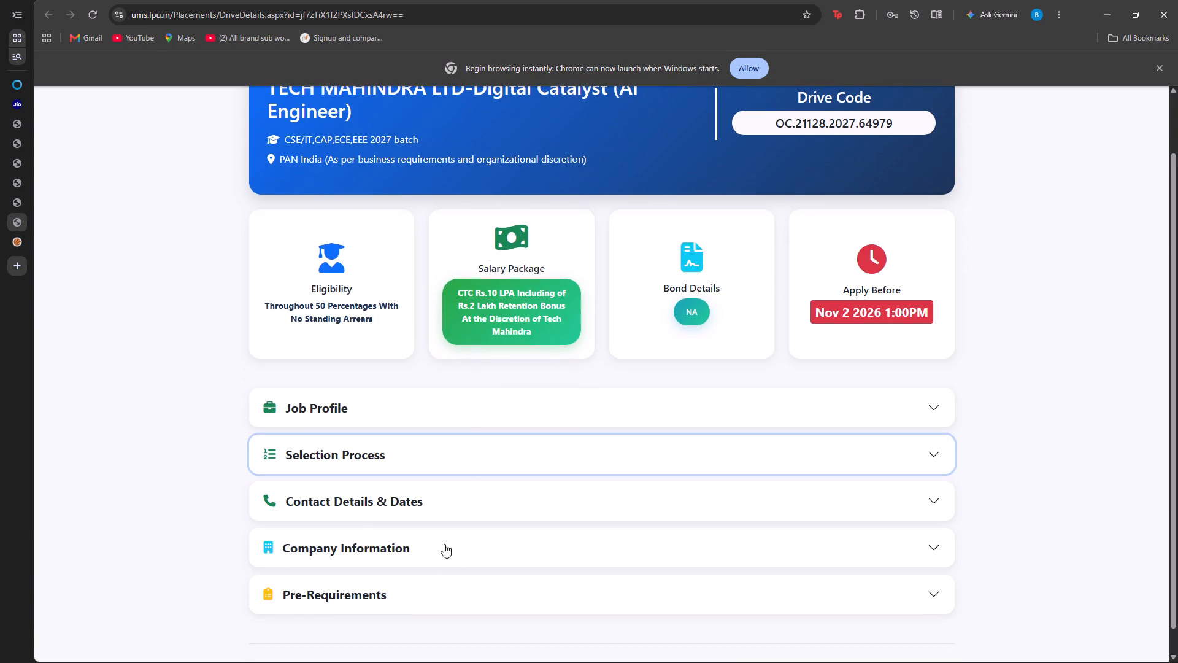
left_click(447, 511)
scroll(447, 511, "down", 2)
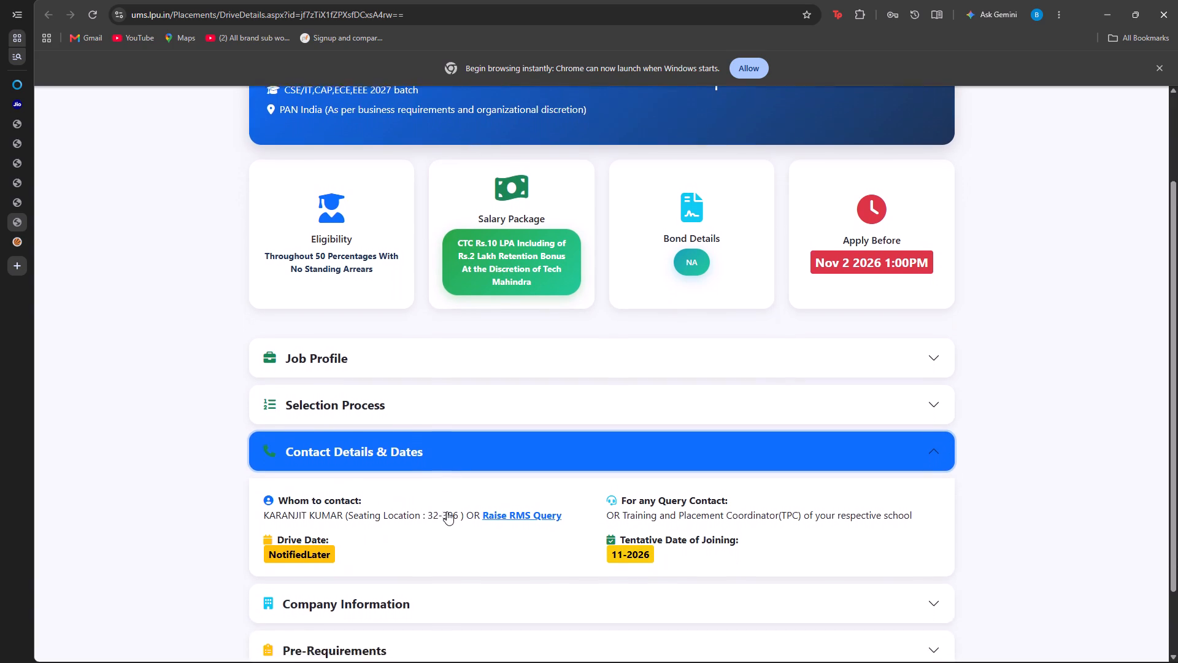
scroll(447, 511, "down", 1)
left_click_drag(434, 540, 434, 561)
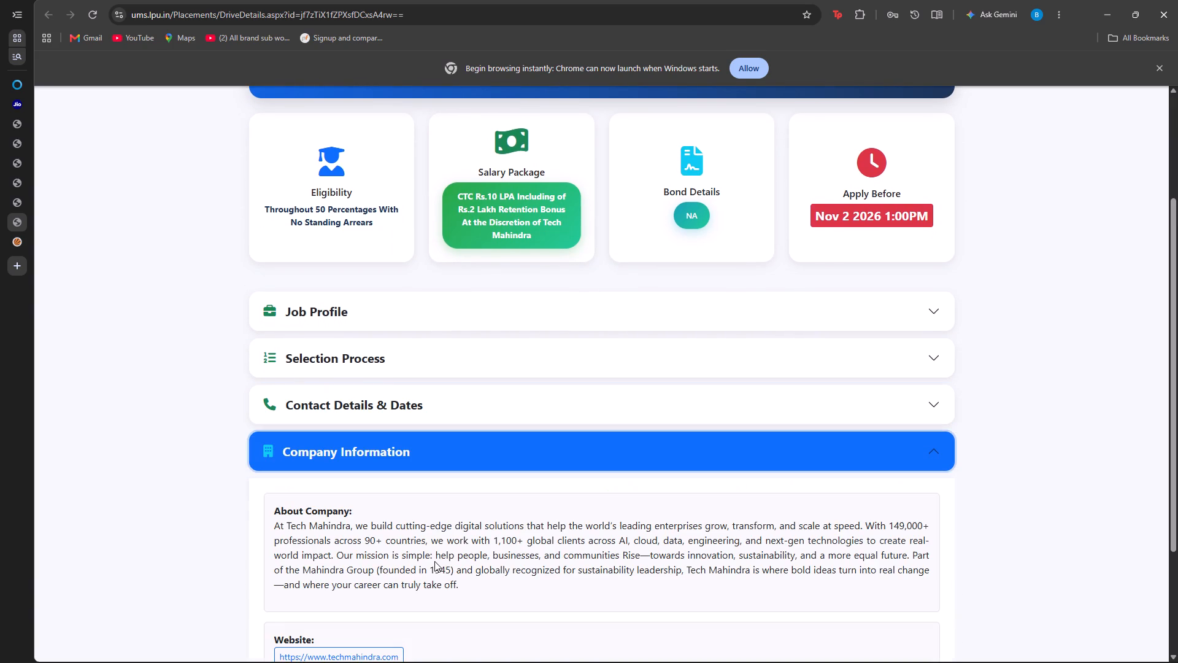
left_click(434, 561)
scroll(434, 561, "down", 2)
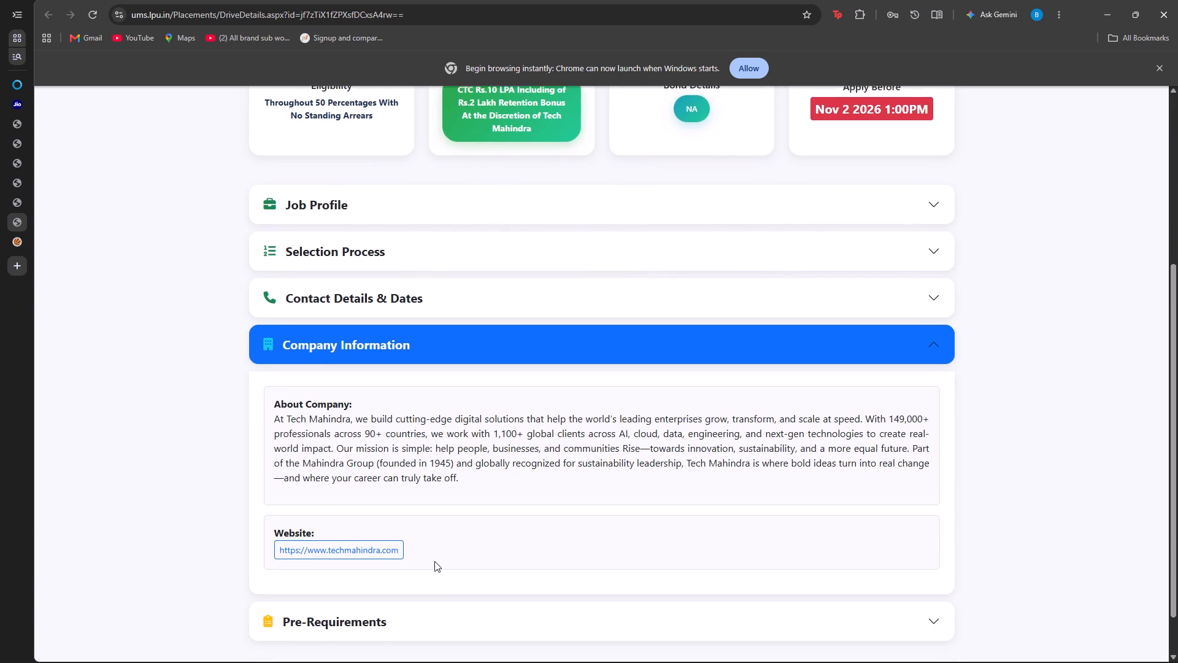
Expand the drive's Pre-Requirements section and read the shortlisting, required documents and eligibility notes.
scroll(434, 561, "down", 1)
left_click(482, 576)
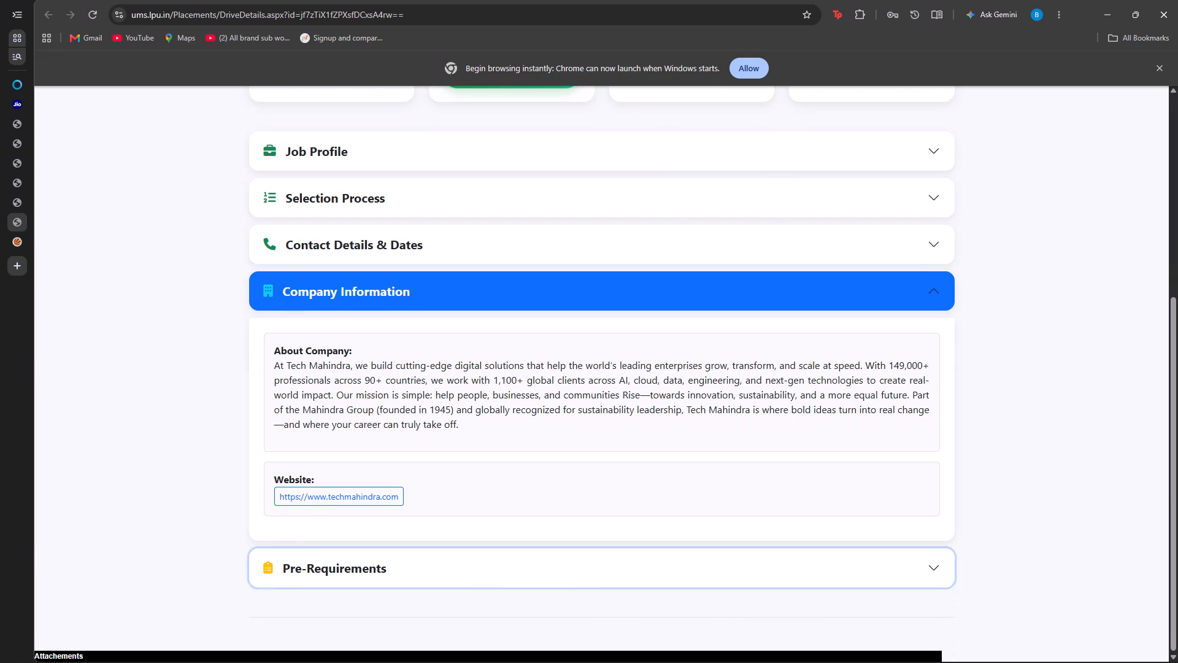
scroll(482, 576, "down", 3)
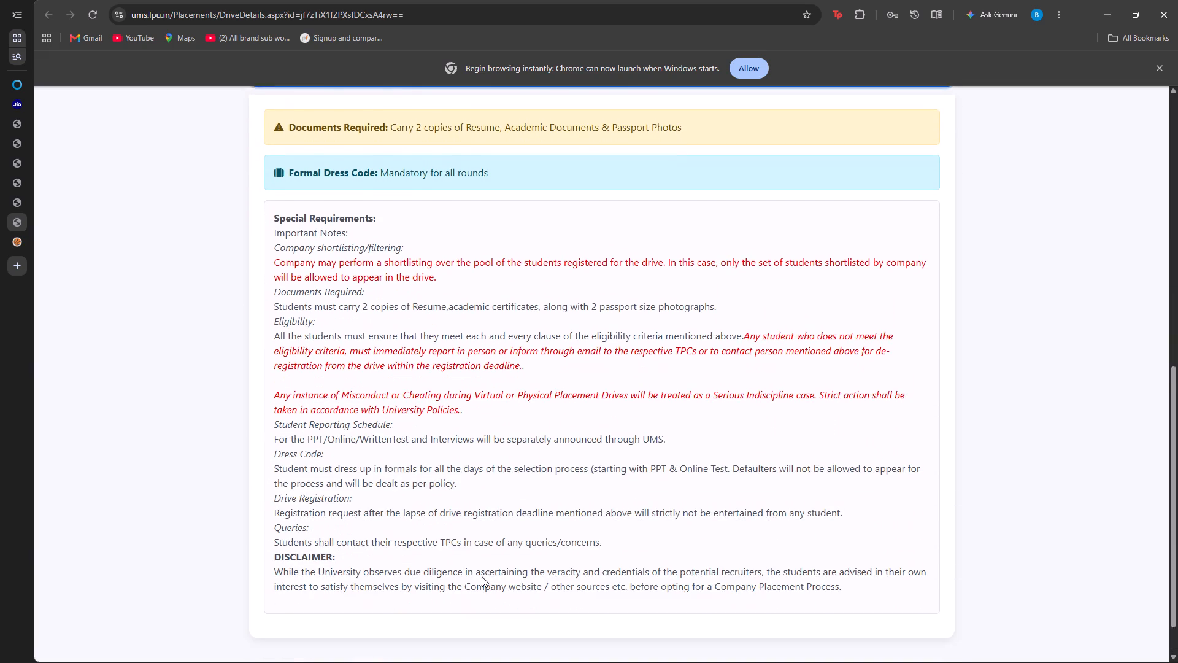
scroll(482, 576, "down", 1)
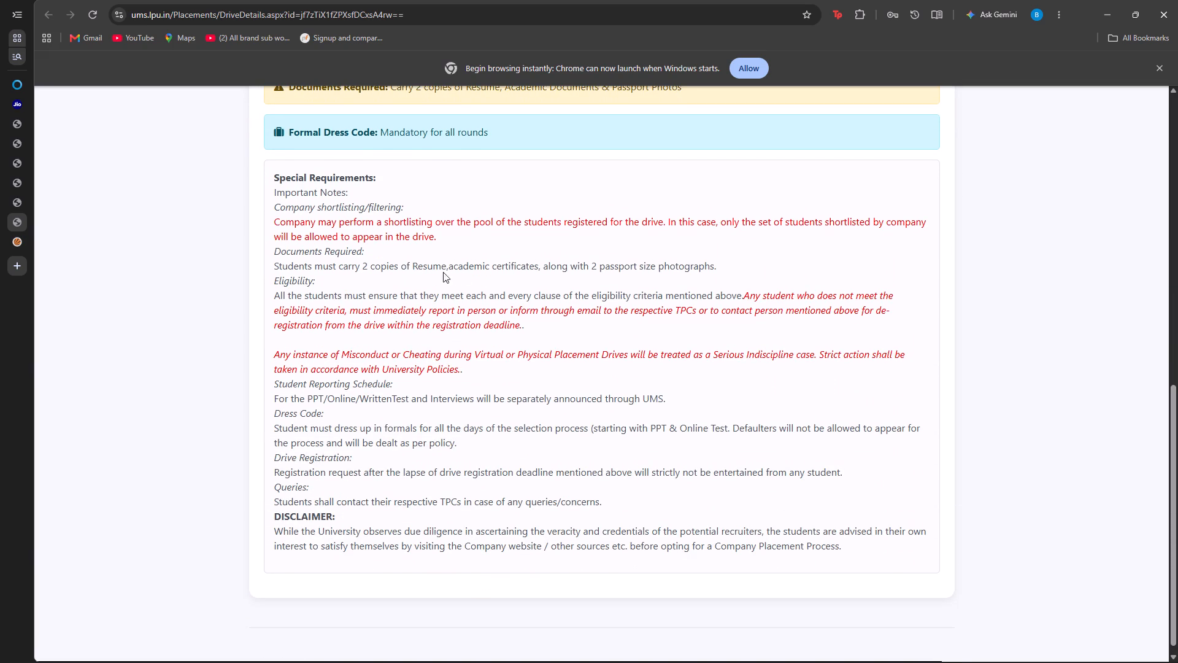
left_click_drag(422, 268, 523, 264)
left_click(523, 264)
left_click_drag(523, 264, 604, 270)
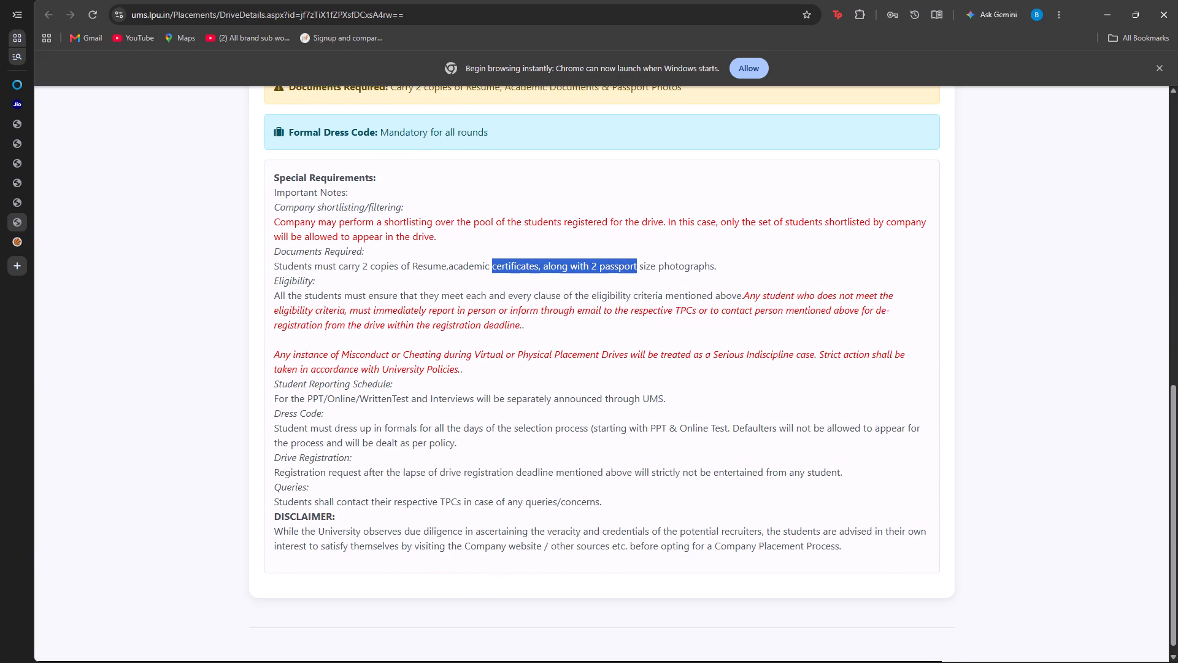
left_click_drag(604, 270, 606, 270)
left_click(606, 270)
left_click_drag(472, 299, 525, 294)
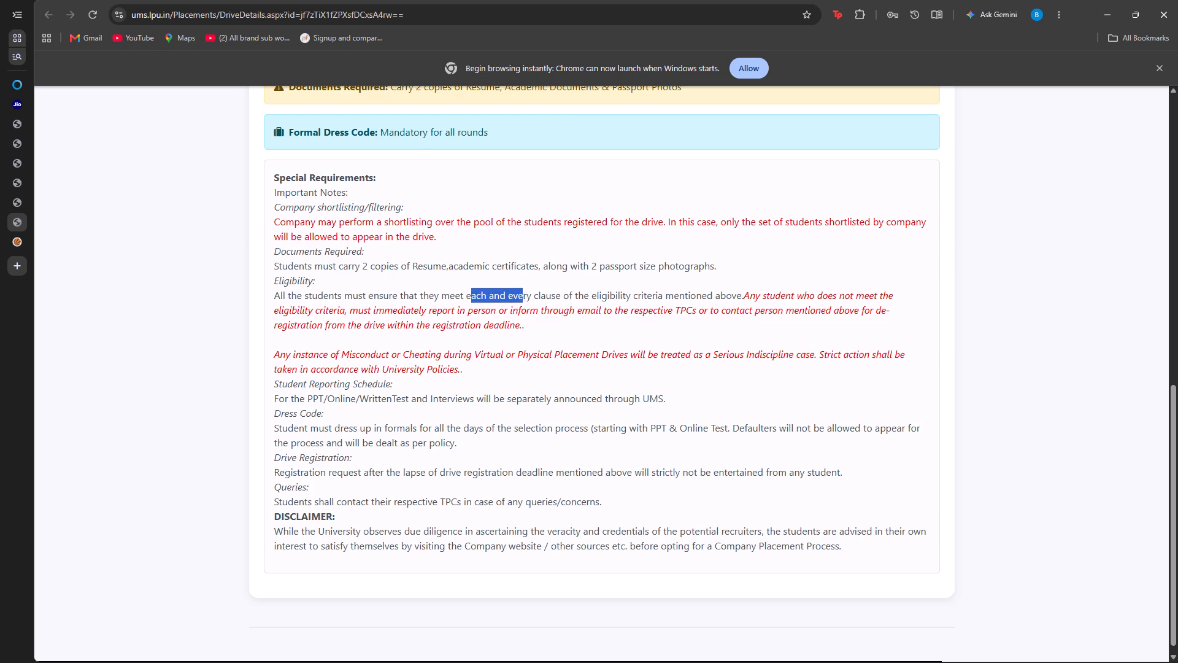
left_click_drag(525, 294, 624, 294)
left_click(624, 294)
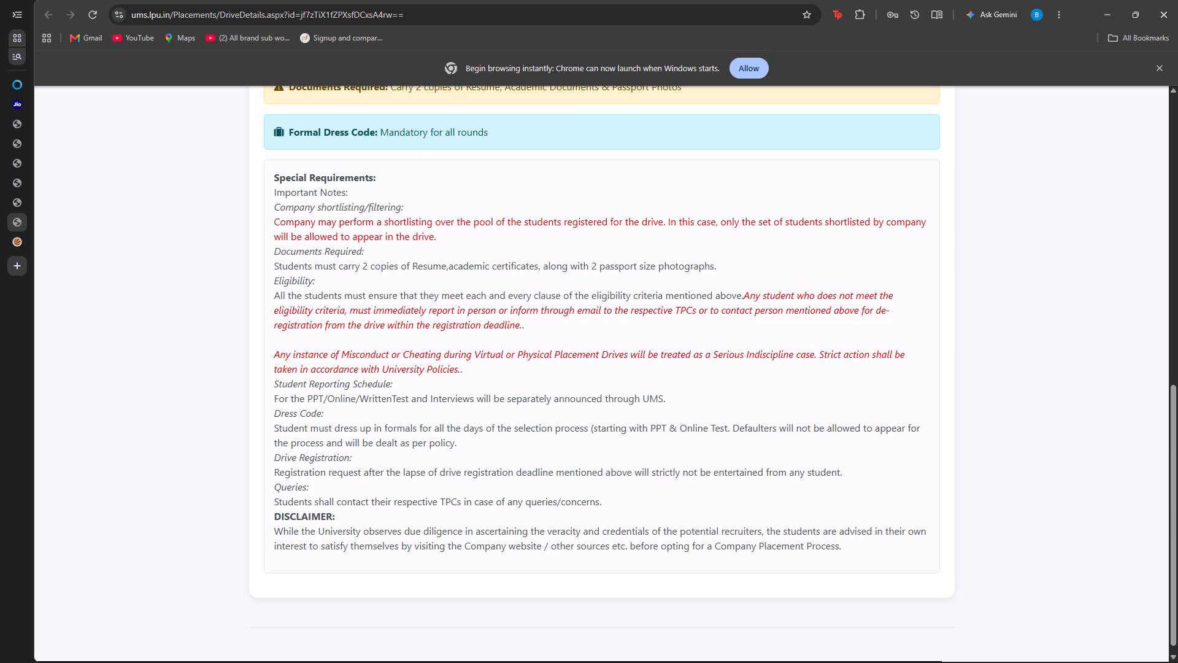
left_click_drag(529, 323, 543, 311)
left_click(543, 311)
Read the misconduct, student reporting schedule and dress code notes in the drive's special requirements.
left_click_drag(461, 370, 474, 380)
left_click(474, 380)
scroll(474, 380, "right", 1)
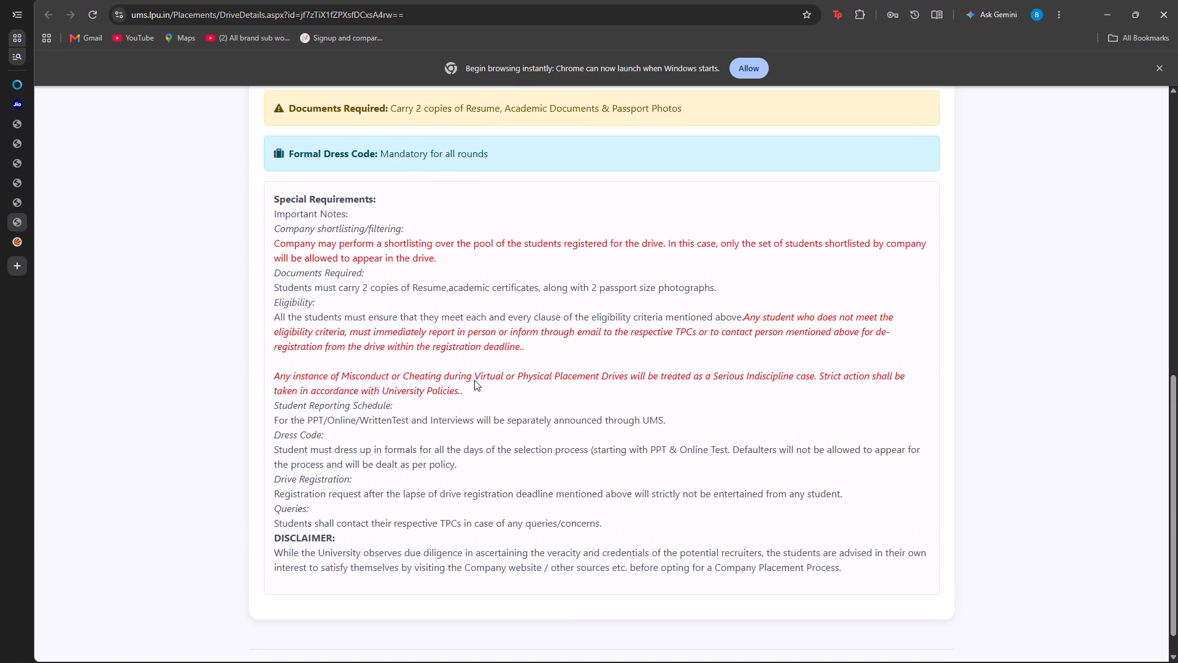
scroll(474, 380, "right", 1)
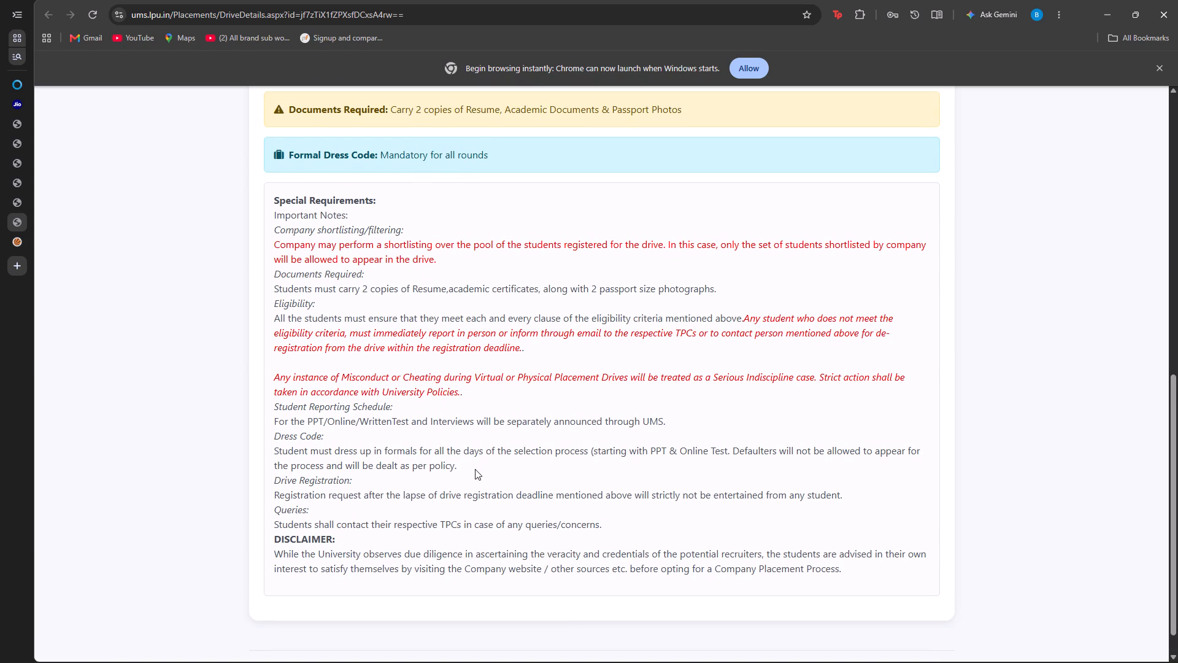
left_click_drag(468, 463, 478, 463)
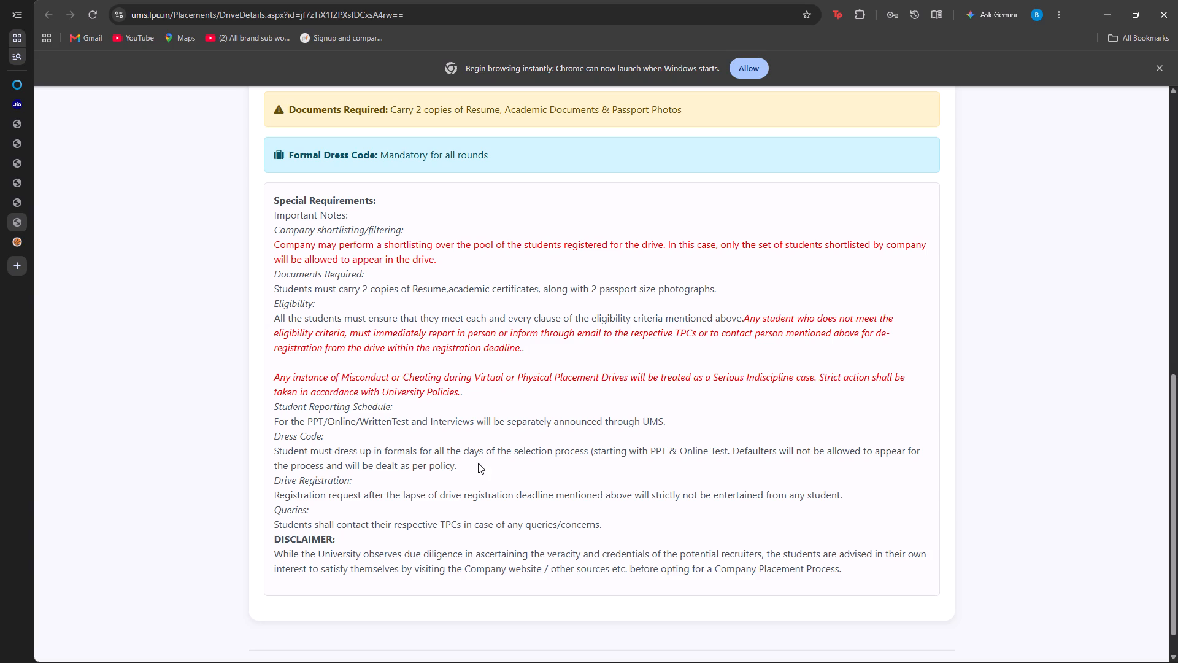
left_click_drag(478, 463, 478, 464)
left_click_drag(478, 464, 485, 454)
left_click(485, 454)
left_click_drag(485, 454, 490, 459)
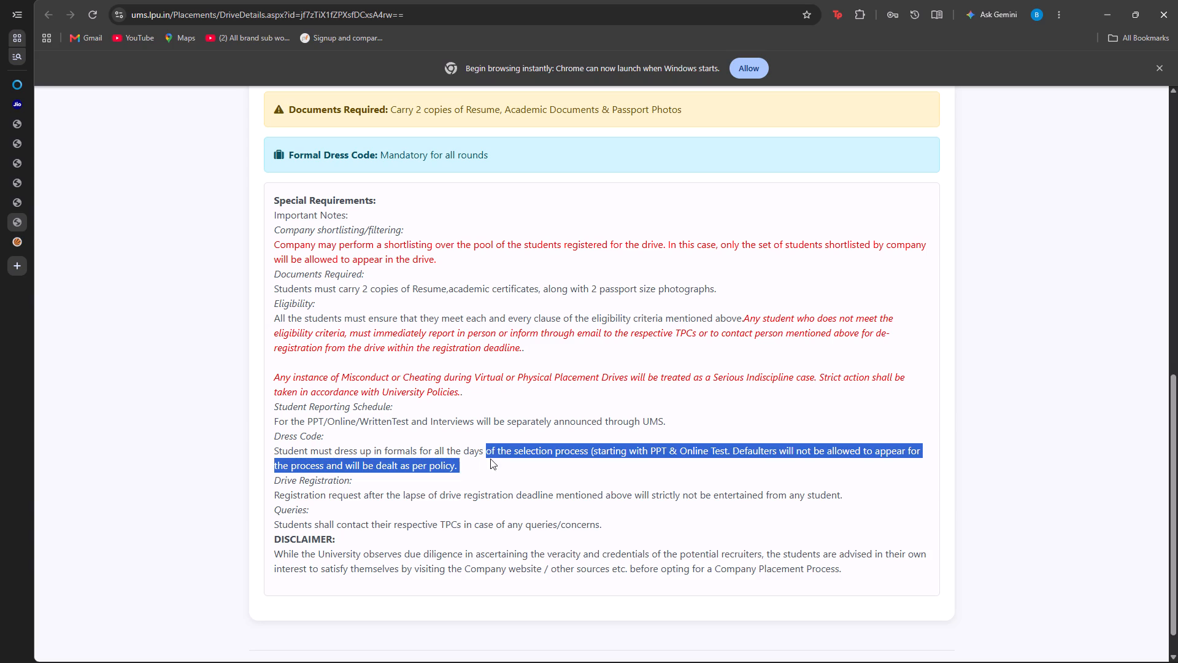
left_click_drag(490, 459, 498, 470)
left_click(498, 470)
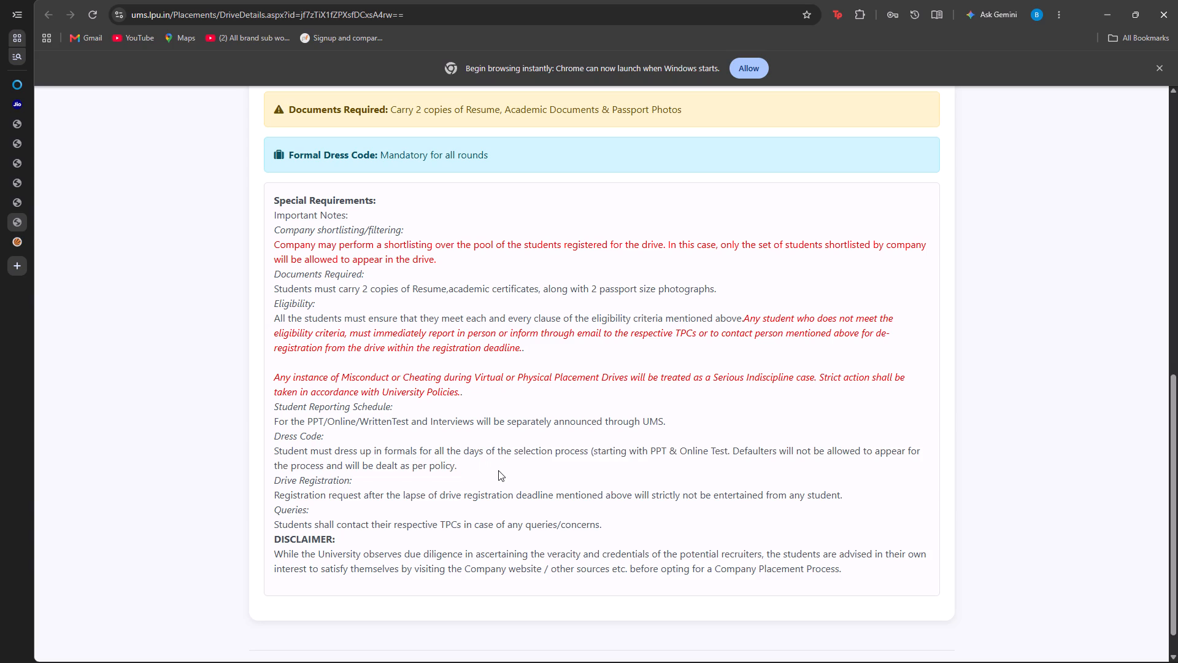